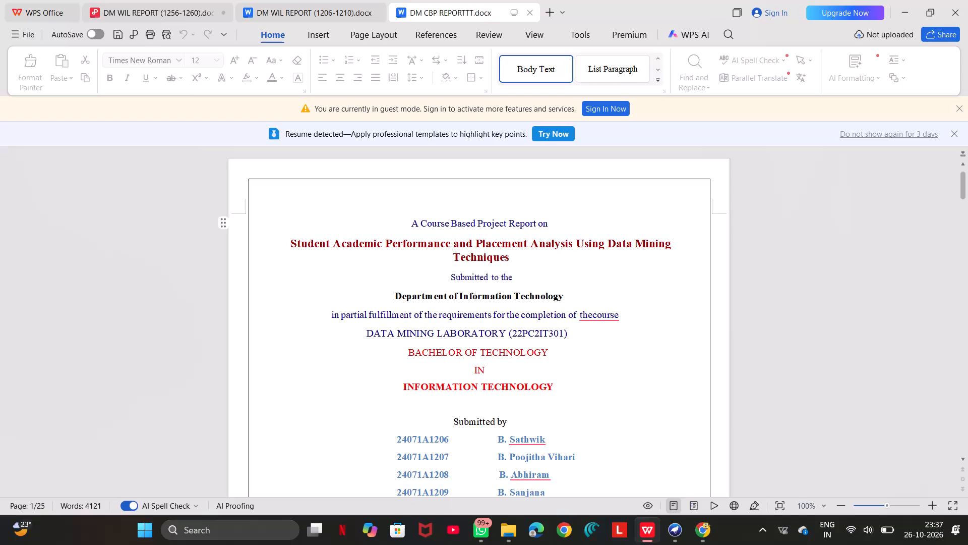
# Dismiss the guest-mode and resume-template notification banners above the document.
pyautogui.click(958, 105)
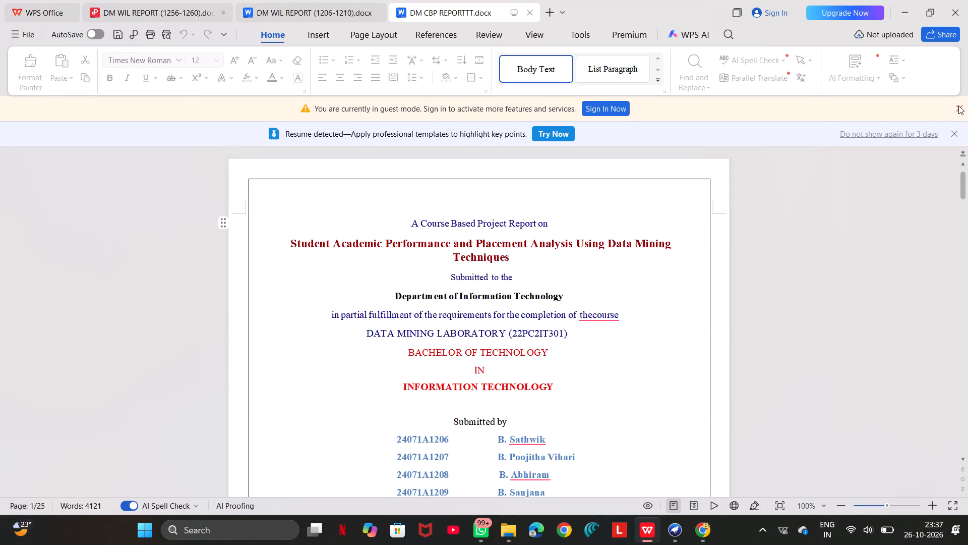
pyautogui.click(954, 111)
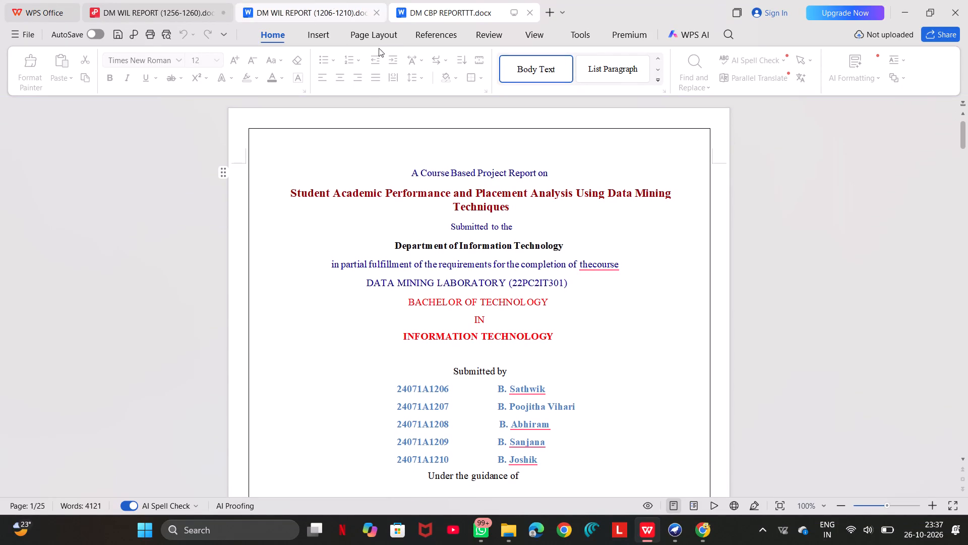
# In the certificate paragraph on page 2, reduce the wide gaps between "supervision", "and", "is" and "being" to single spaces.
pyautogui.scroll(-2, 491, 308)
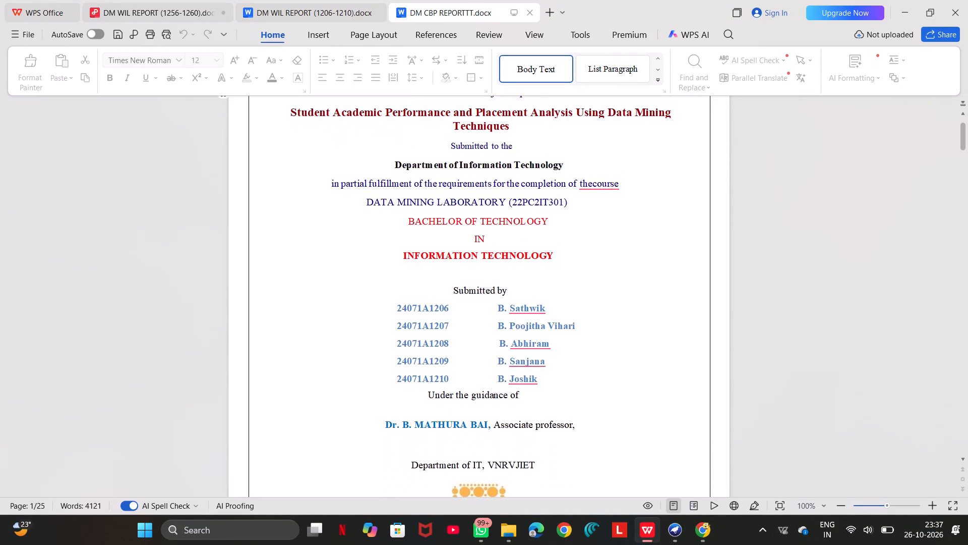
pyautogui.scroll(-7, 491, 308)
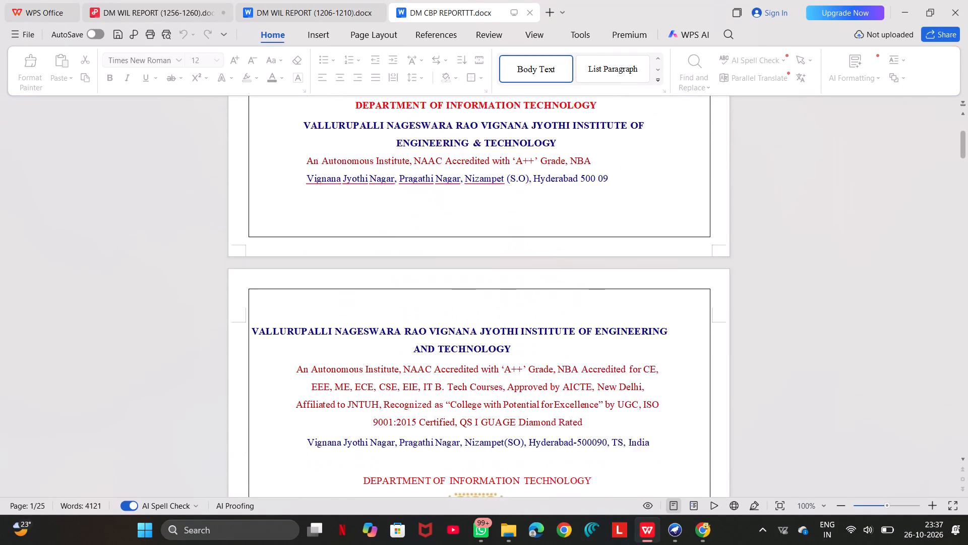
pyautogui.scroll(-5, 491, 308)
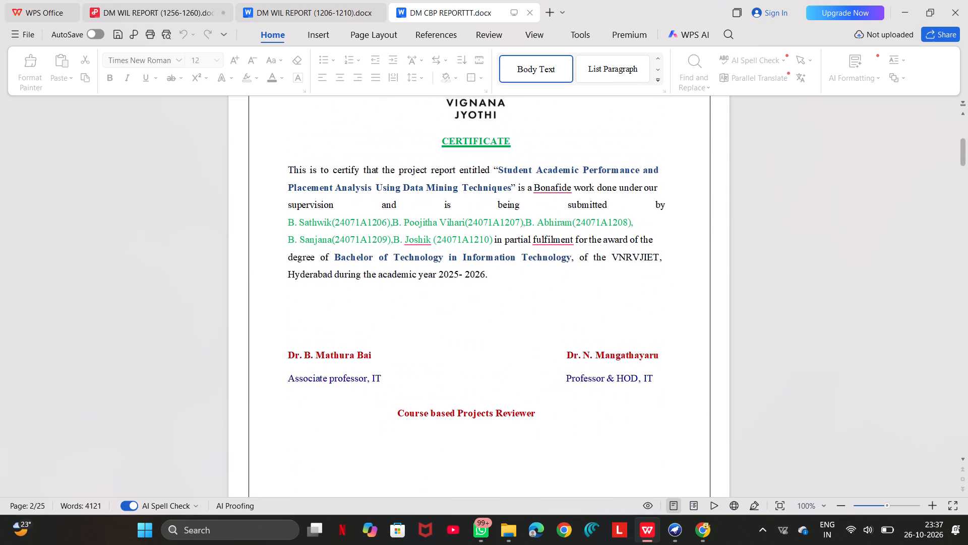
pyautogui.click(383, 205)
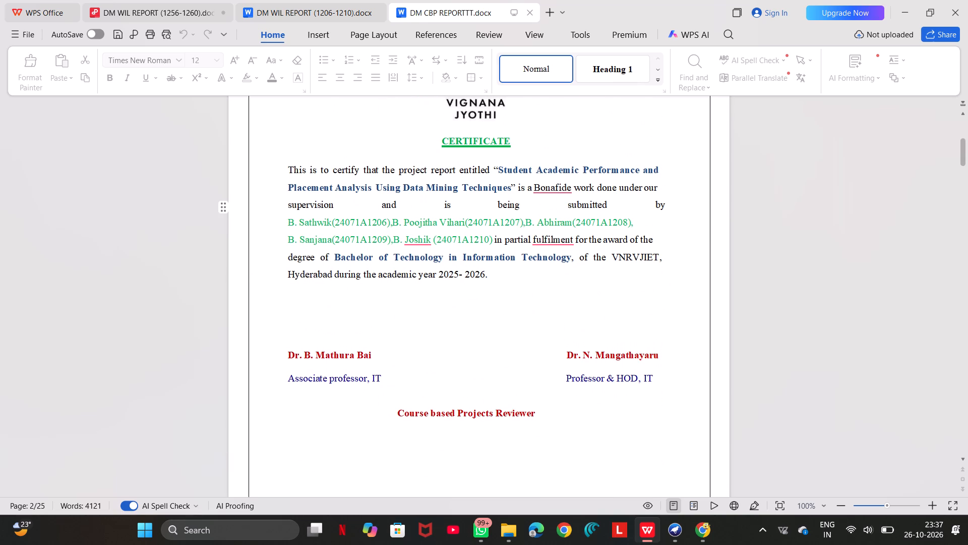
pyautogui.press('BackSpace')
pyautogui.press('space')
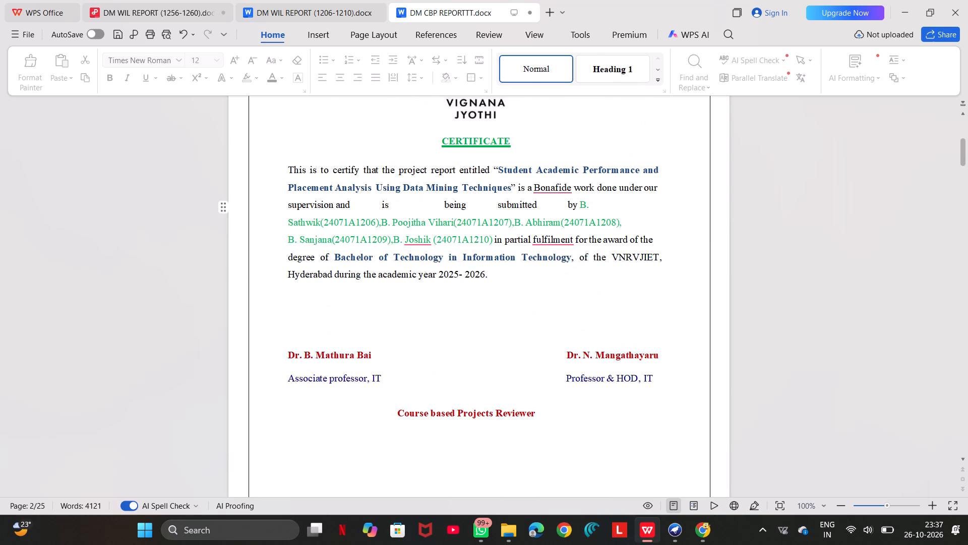
pyautogui.click(383, 204)
pyautogui.press('Left')
pyautogui.press('BackSpace')
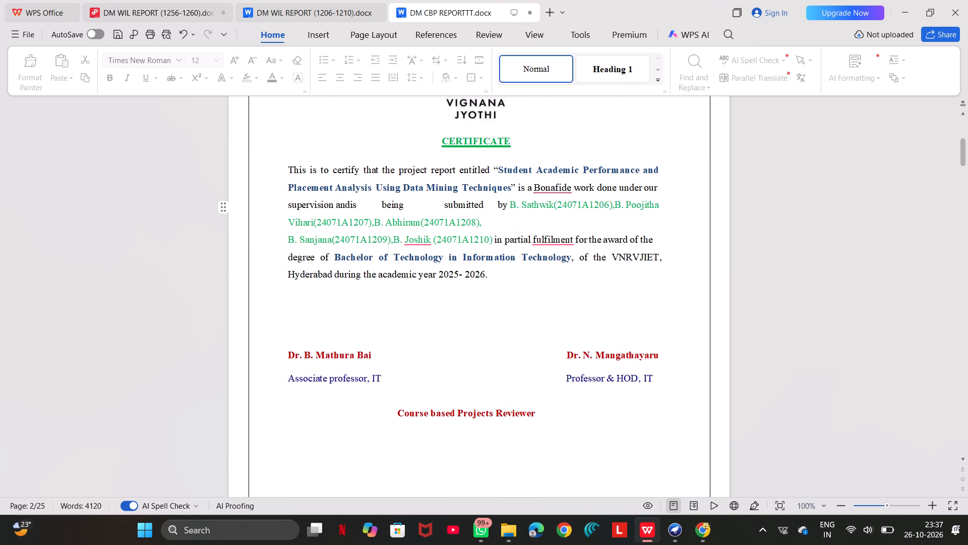
pyautogui.press('space')
pyautogui.click(382, 204)
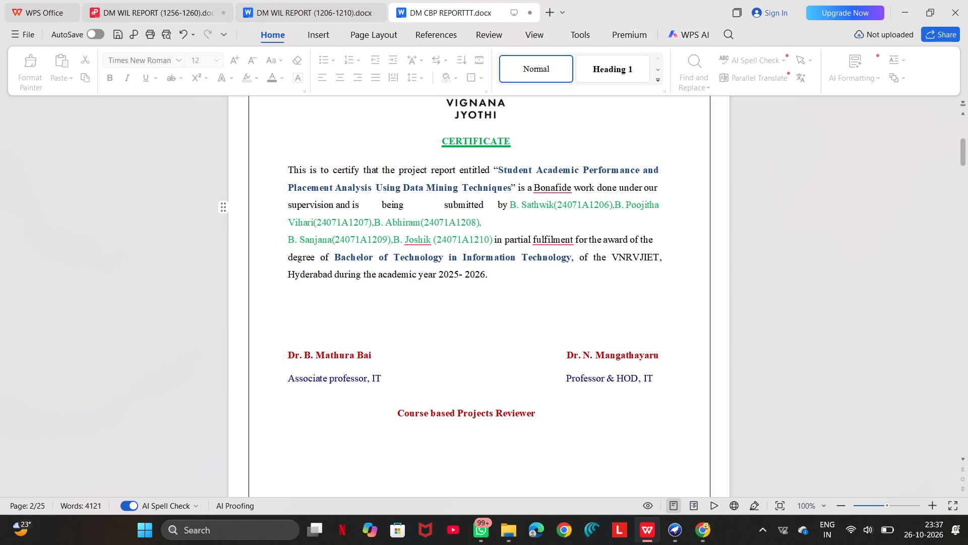
pyautogui.press('BackSpace')
pyautogui.press('space')
# Reduce the wide gaps between "being", "submitted" and "by" in the certificate paragraph to single spaces.
pyautogui.click(445, 204)
pyautogui.press('BackSpace')
pyautogui.press('space')
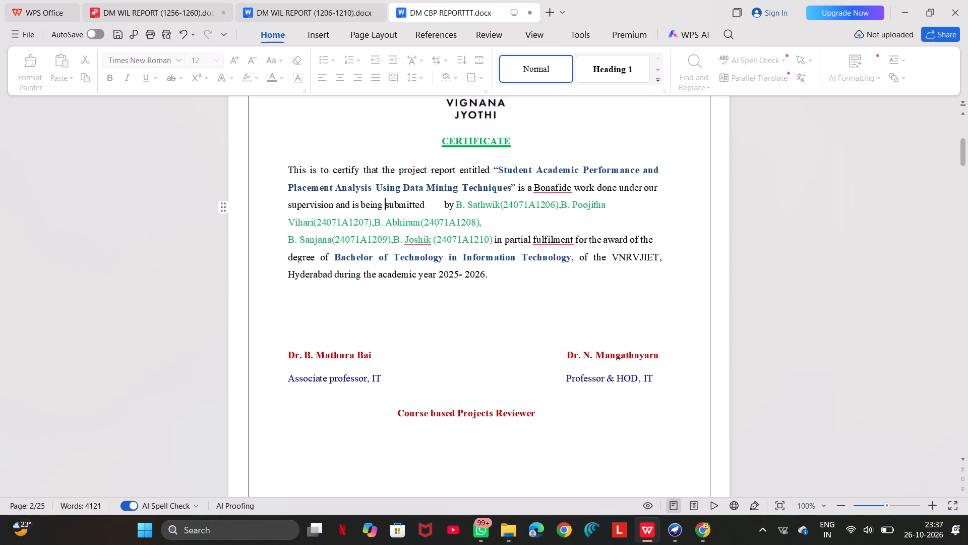
pyautogui.click(445, 204)
pyautogui.press('BackSpace')
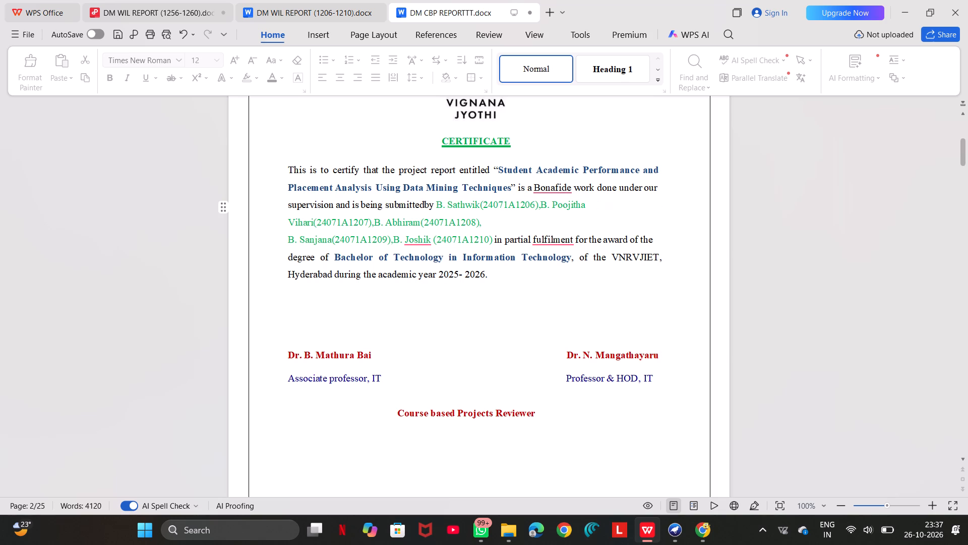
pyautogui.press('space')
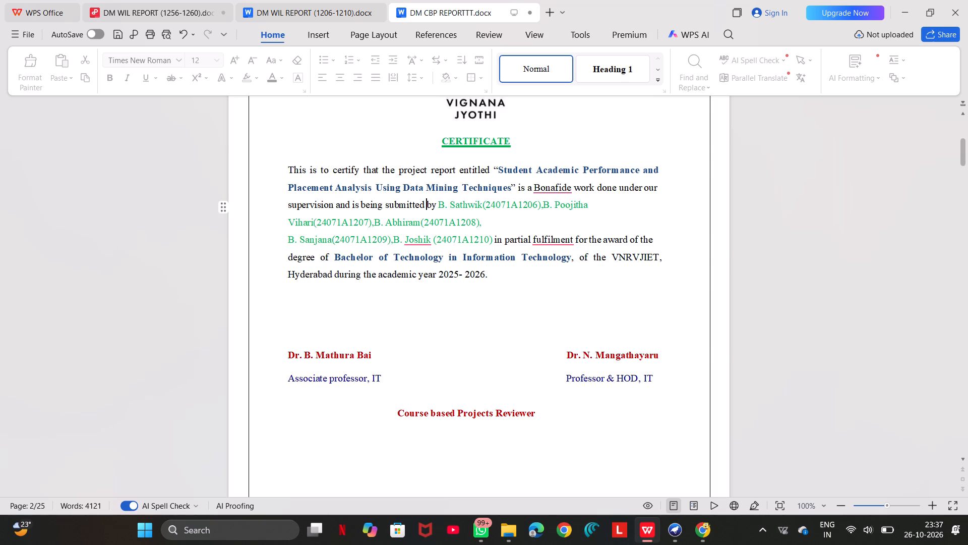
# Join the line starting with the fourth student's name to the preceding line, and add a space before the fifth student's name.
pyautogui.click(284, 240)
pyautogui.press('BackSpace')
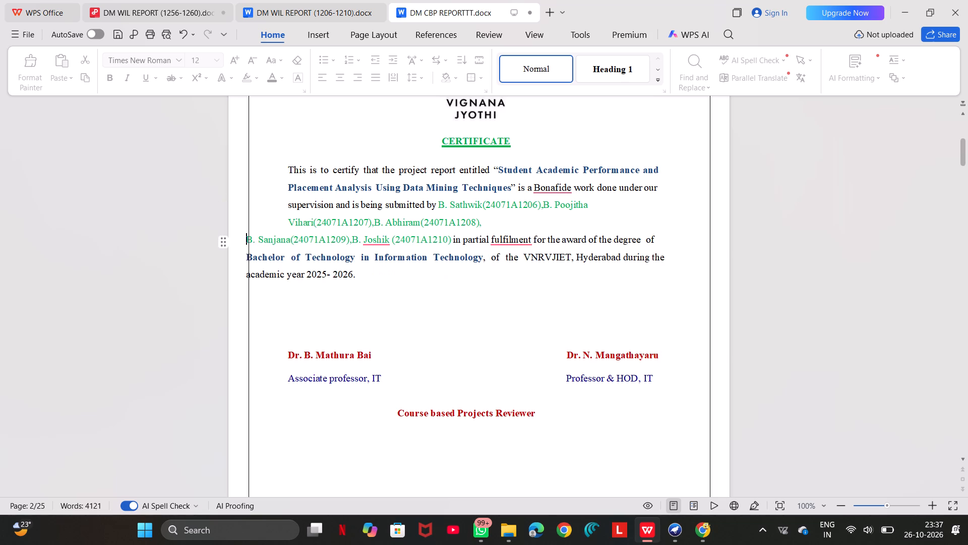
pyautogui.press('BackSpace')
pyautogui.press('space')
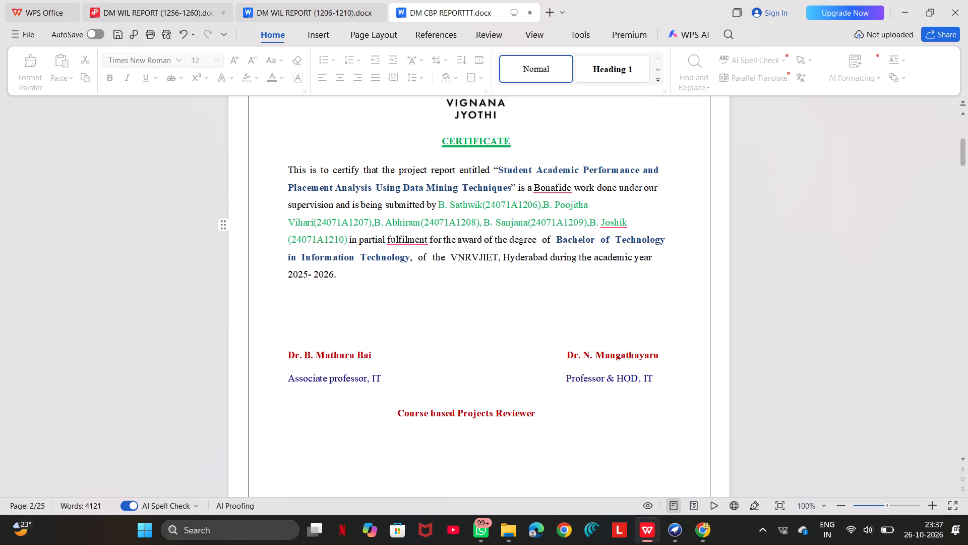
pyautogui.click(587, 222)
pyautogui.press('Right')
pyautogui.press('space')
# Remove the spaces within the second student's name, including the one after the initial, in the certificate paragraph.
pyautogui.click(290, 222)
pyautogui.press('BackSpace')
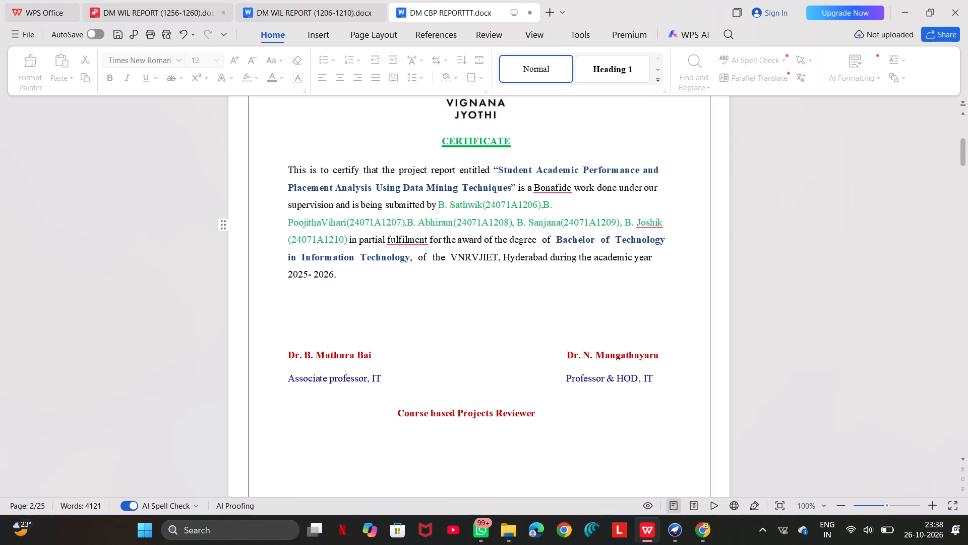
pyautogui.click(286, 224)
pyautogui.press('BackSpace')
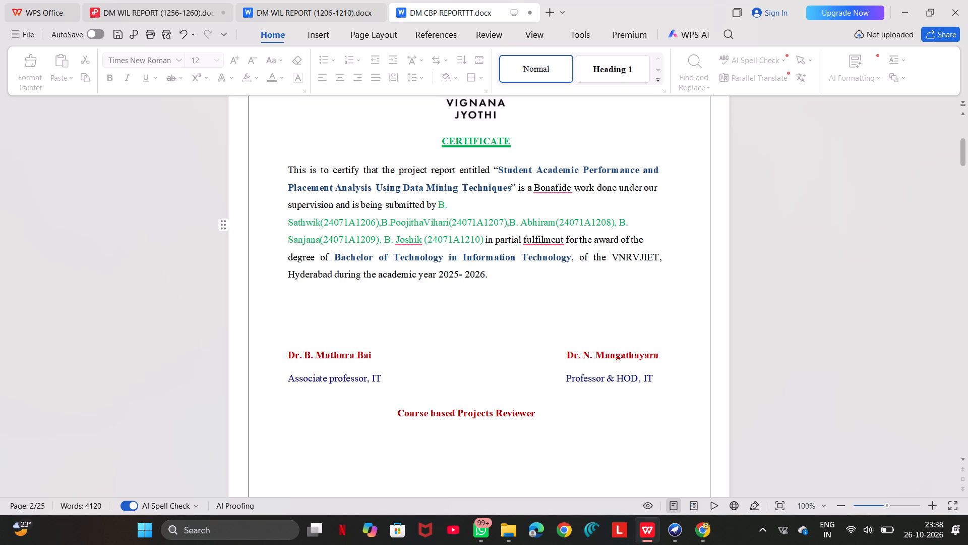
# Delete the first student's initial and the spaces around it, directly after "submitted by".
pyautogui.click(288, 217)
pyautogui.press('BackSpace')
pyautogui.press('BackSpace')
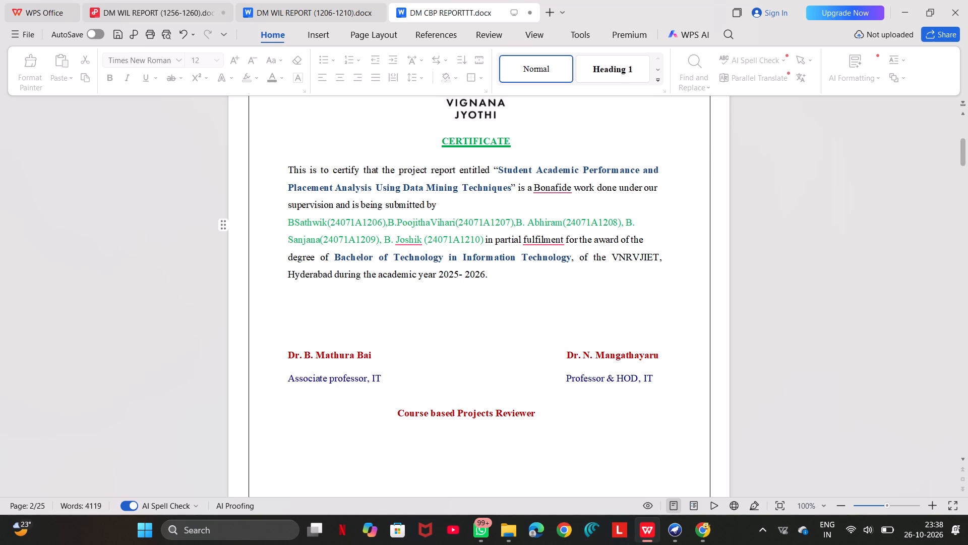
pyautogui.press('BackSpace')
pyautogui.press('BackSpace')
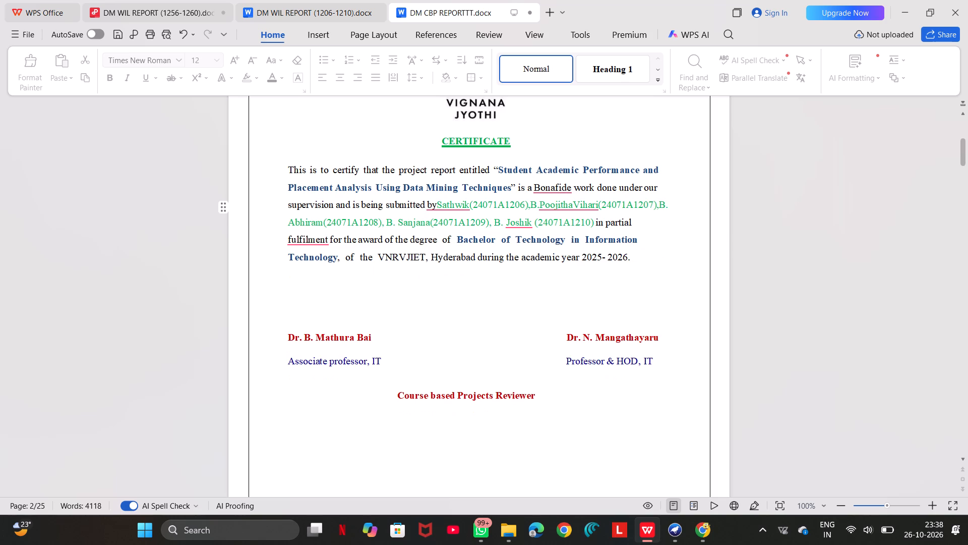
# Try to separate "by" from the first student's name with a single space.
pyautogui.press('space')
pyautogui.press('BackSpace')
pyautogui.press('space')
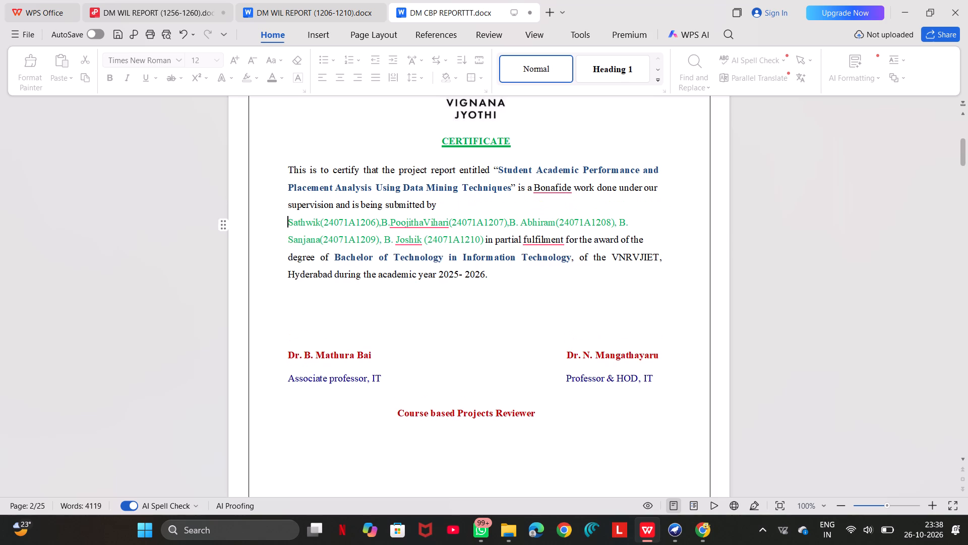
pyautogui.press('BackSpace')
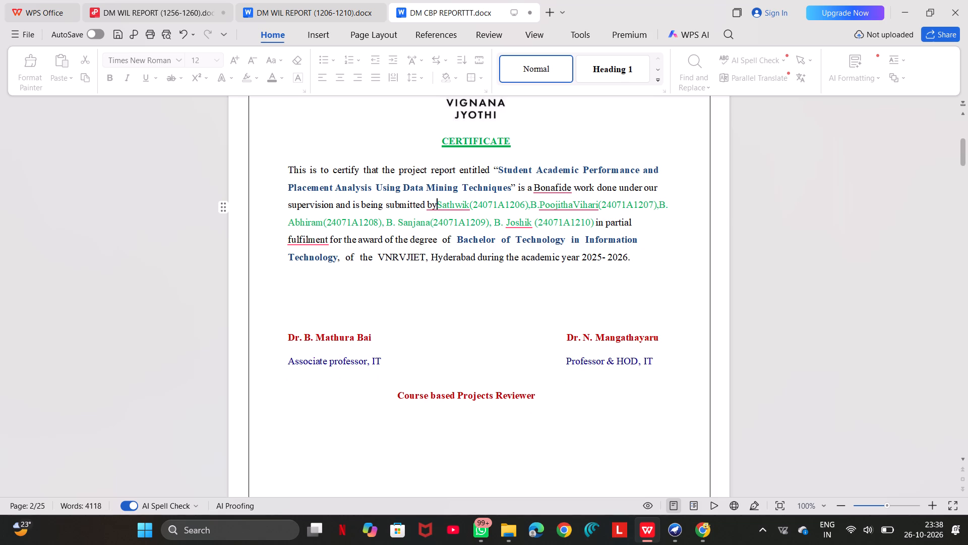
# Insert several spaces between the last student's entry and "In partial" in the certificate paragraph.
pyautogui.click(597, 225)
pyautogui.press('space')
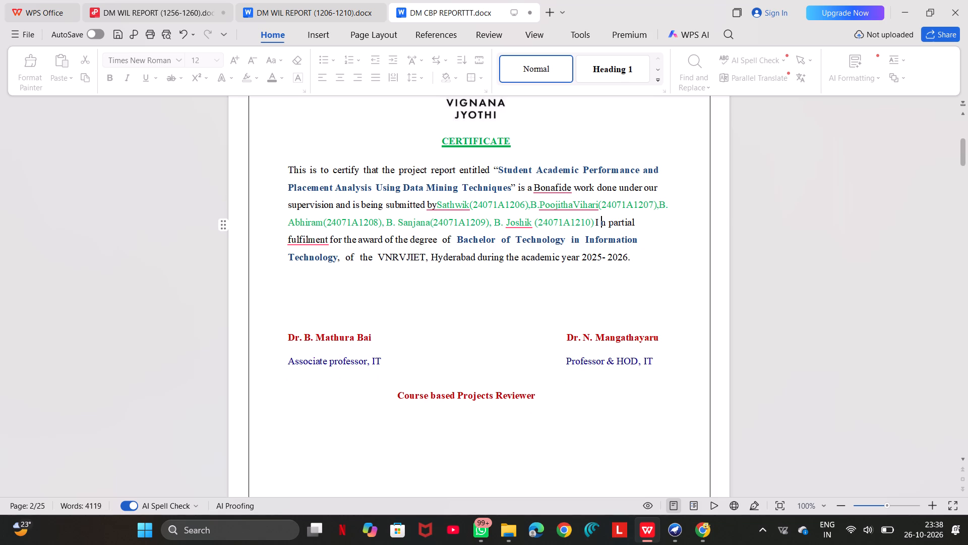
pyautogui.press('BackSpace')
pyautogui.press('Left')
pyautogui.press('space')
pyautogui.press('space')
pyautogui.press('space')
pyautogui.press('space')
pyautogui.press('space')
pyautogui.press('space')
pyautogui.press('space')
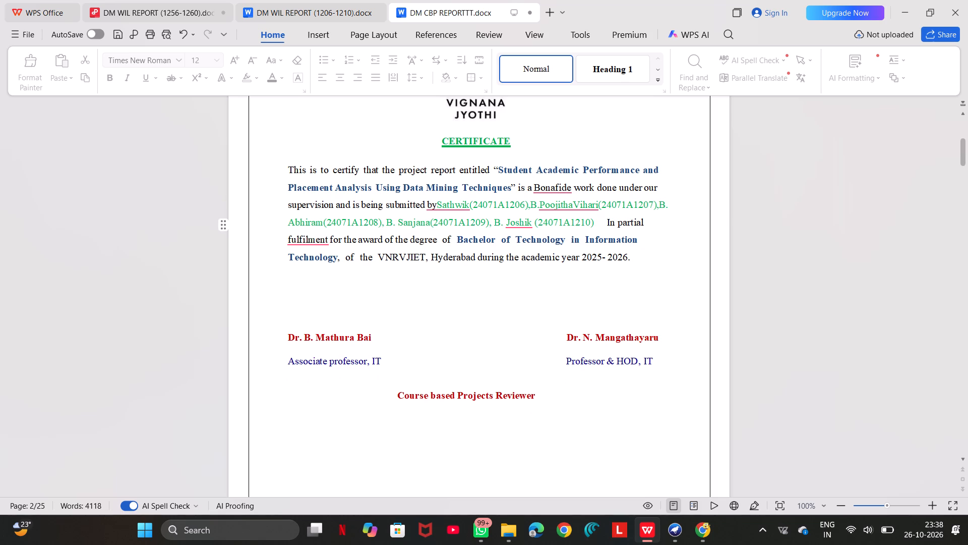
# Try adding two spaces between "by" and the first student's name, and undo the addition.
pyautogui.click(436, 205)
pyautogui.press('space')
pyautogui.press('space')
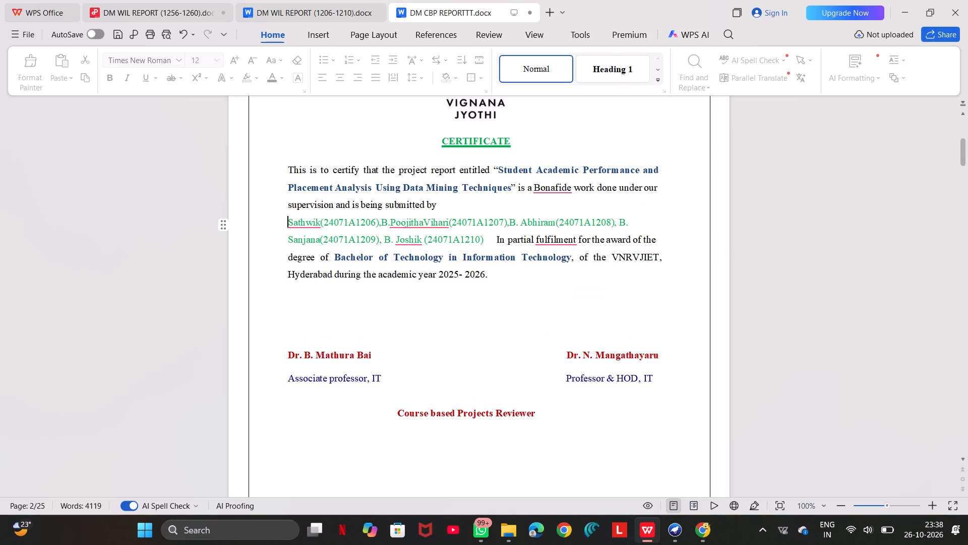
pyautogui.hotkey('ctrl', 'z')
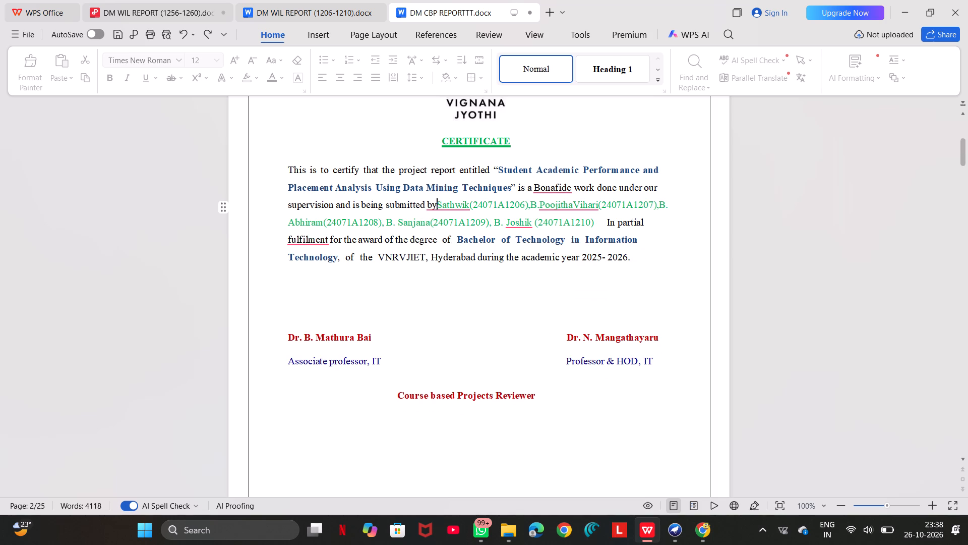
# Delete the surplus spaces before "In partial" so only a small gap follows the last student's entry.
pyautogui.click(604, 223)
pyautogui.press('BackSpace')
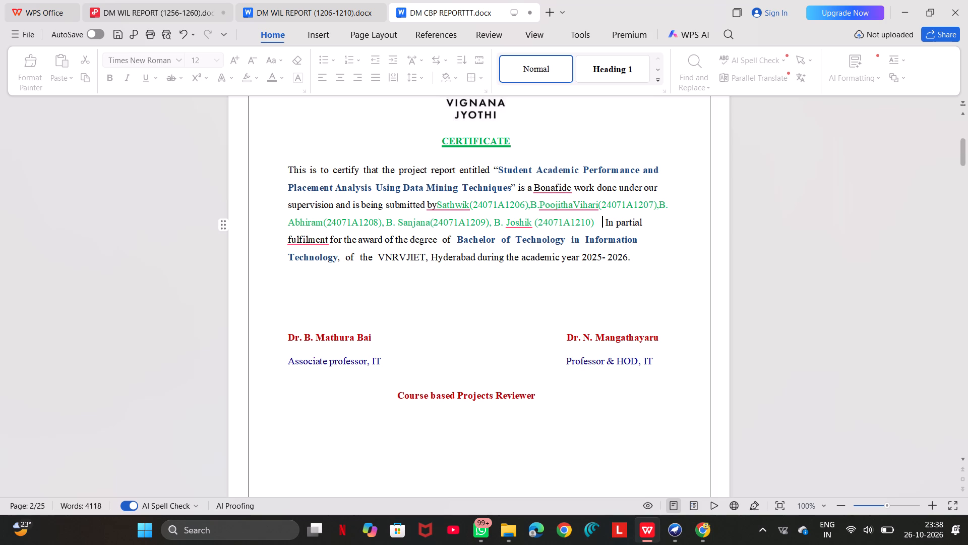
pyautogui.press('BackSpace')
pyautogui.press('BackSpace')
pyautogui.press('BackSpace')
pyautogui.press('BackSpace')
# Add an extra space between "fulfilment" and "for the award" in the certificate paragraph.
pyautogui.click(326, 239)
pyautogui.click(328, 239)
pyautogui.press('space')
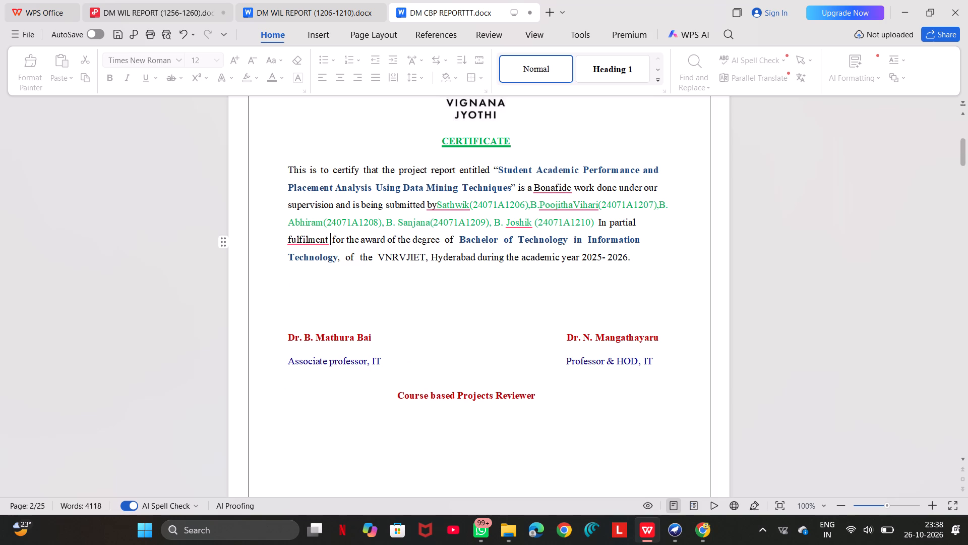
pyautogui.click(461, 274)
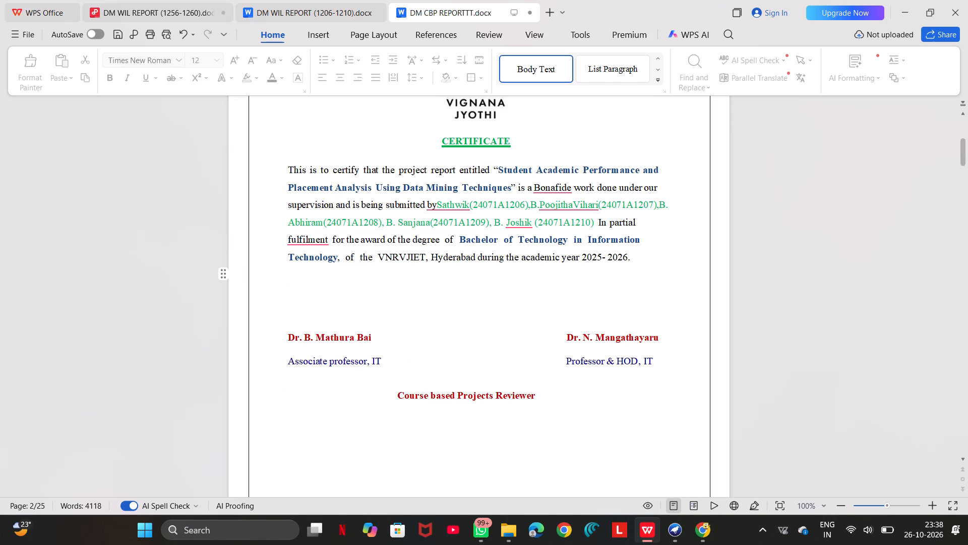
# Review the report's layout from the certificate page through the declaration, contents, abstract, introduction and dataset description up to the Target Attribute section.
pyautogui.scroll(4, 478, 351)
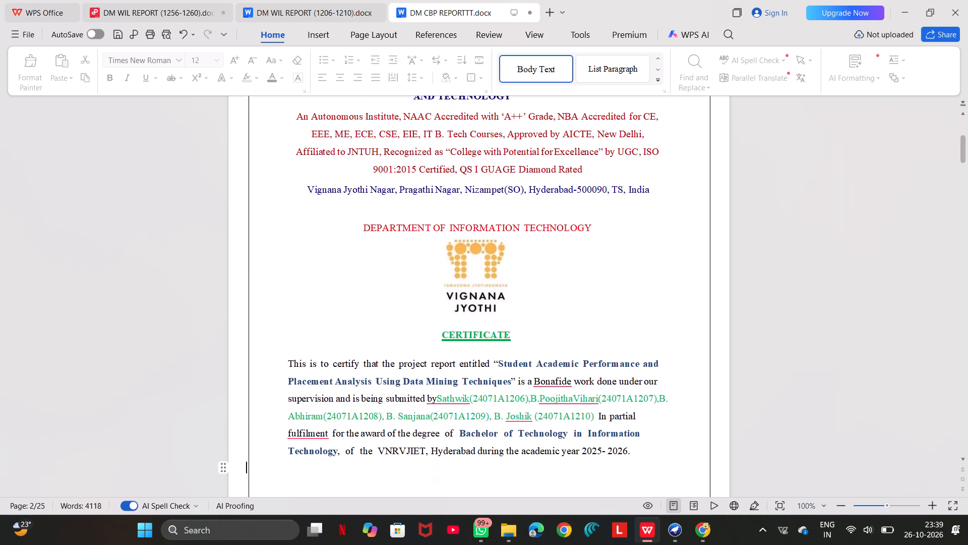
pyautogui.scroll(-7, 478, 351)
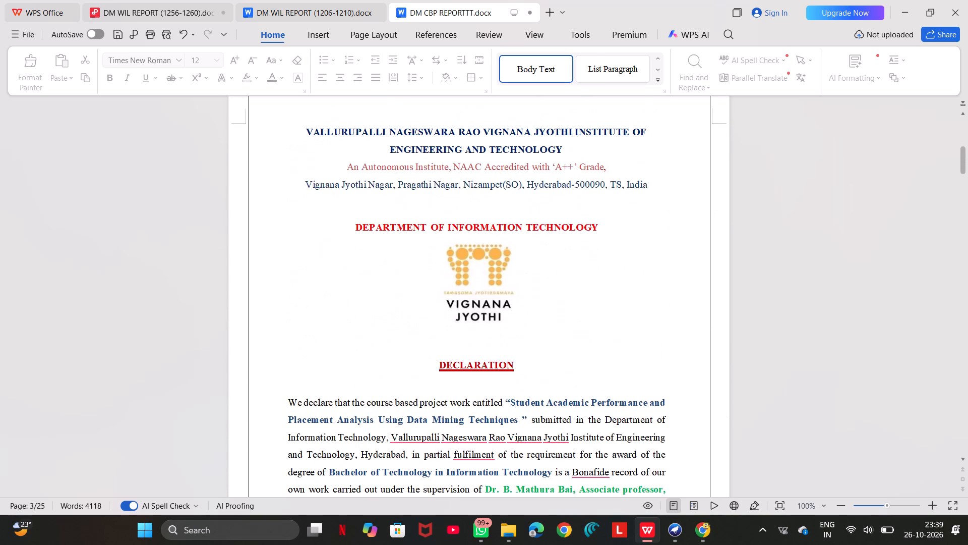
pyautogui.scroll(-6, 478, 351)
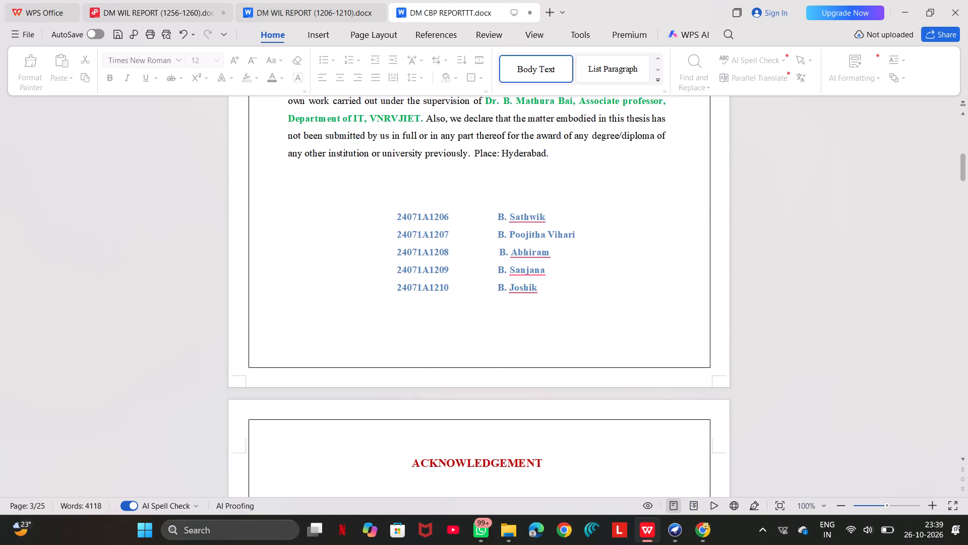
pyautogui.scroll(-7, 478, 351)
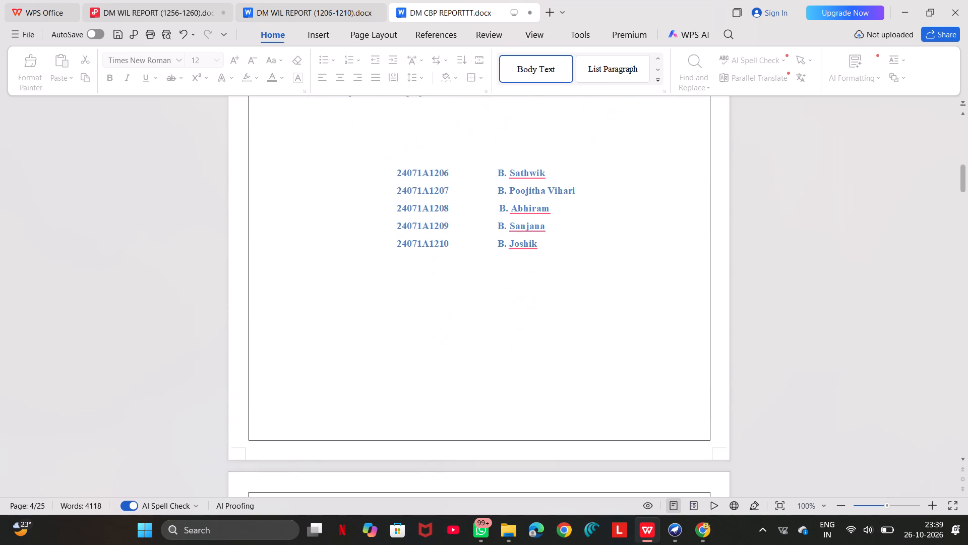
pyautogui.scroll(-10, 478, 351)
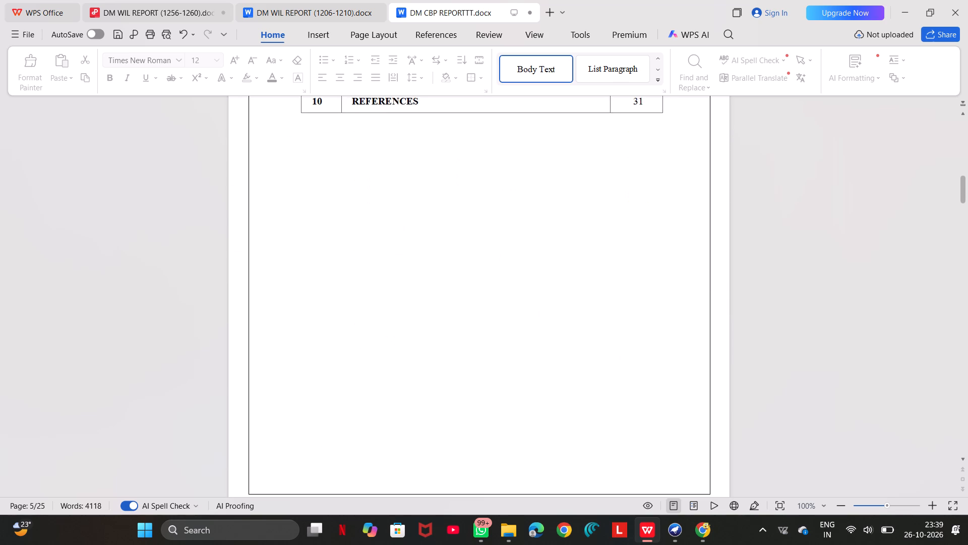
pyautogui.scroll(-7, 478, 351)
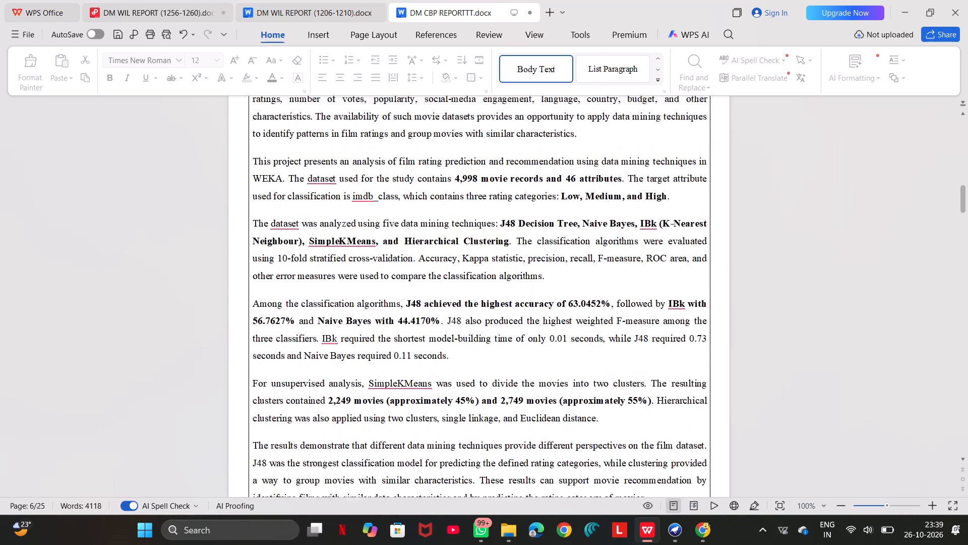
pyautogui.scroll(-8, 478, 351)
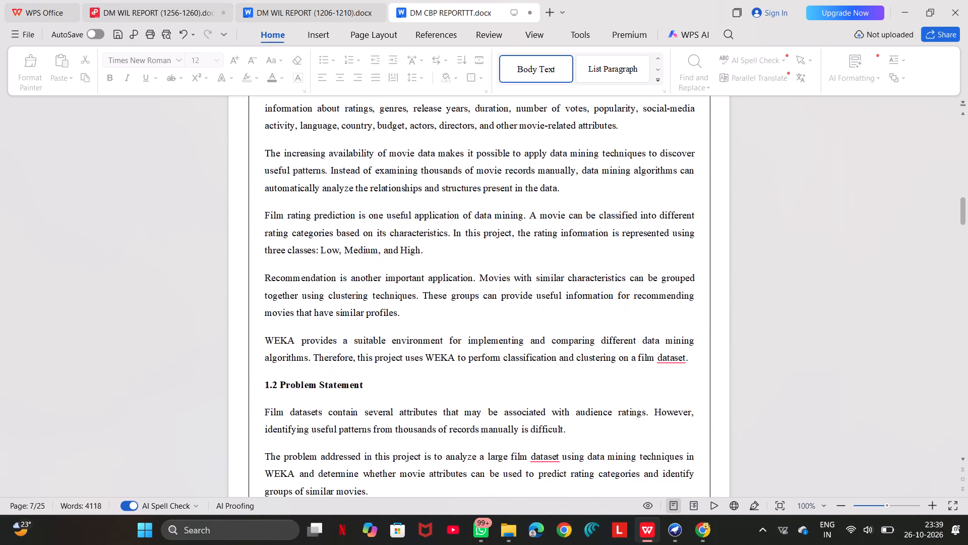
pyautogui.scroll(-6, 478, 351)
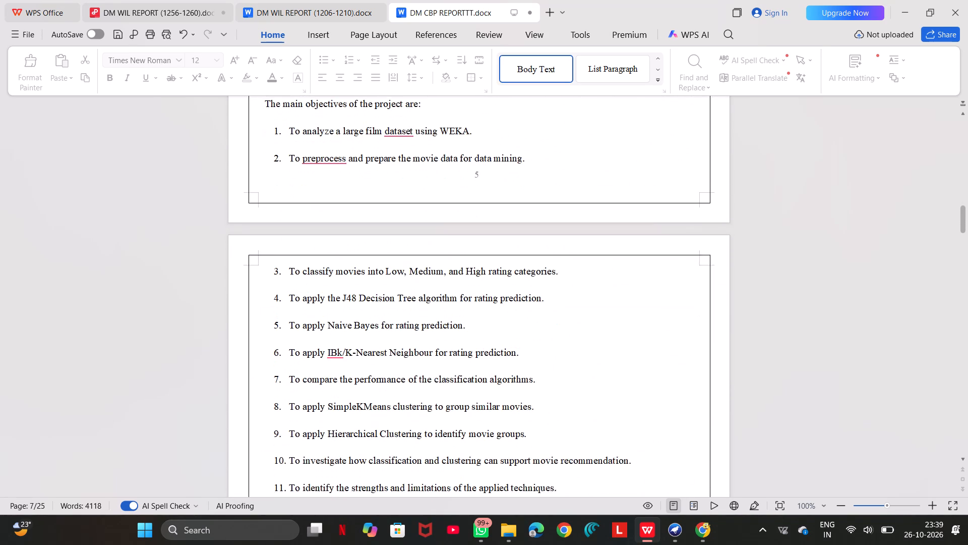
pyautogui.scroll(-6, 478, 351)
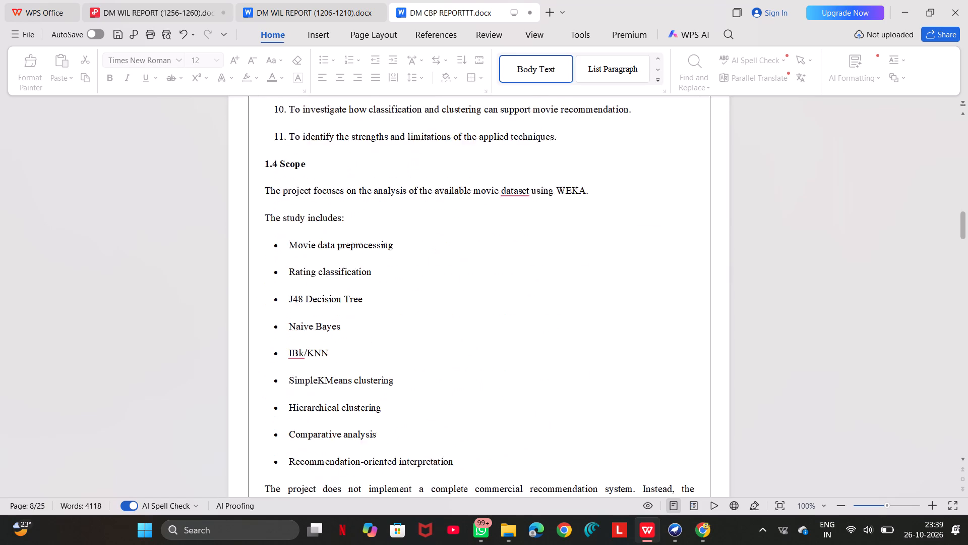
pyautogui.scroll(-6, 478, 351)
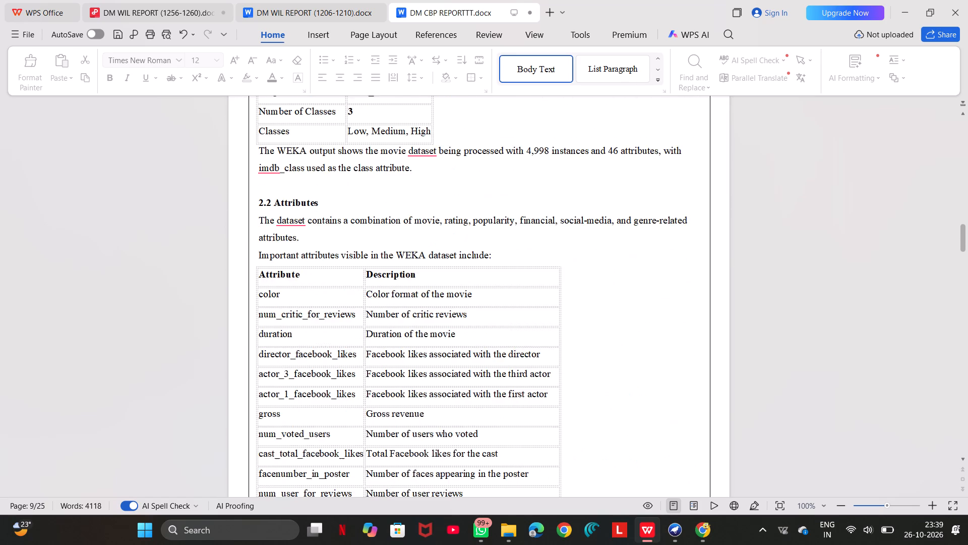
pyautogui.scroll(-10, 478, 351)
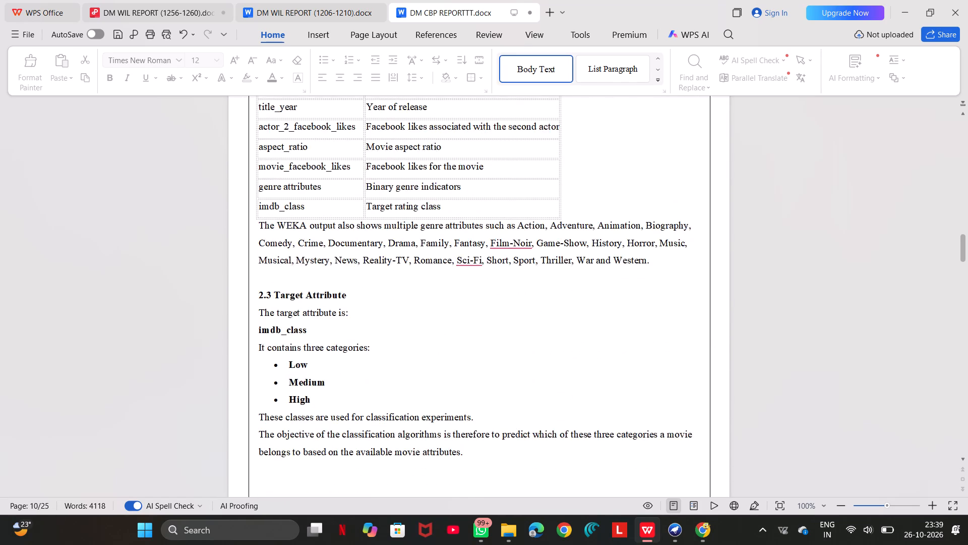
# Review the remaining chapters' layout, from preprocessing and the algorithm results through the comparative analysis and findings to the conclusion.
pyautogui.scroll(-11, 478, 351)
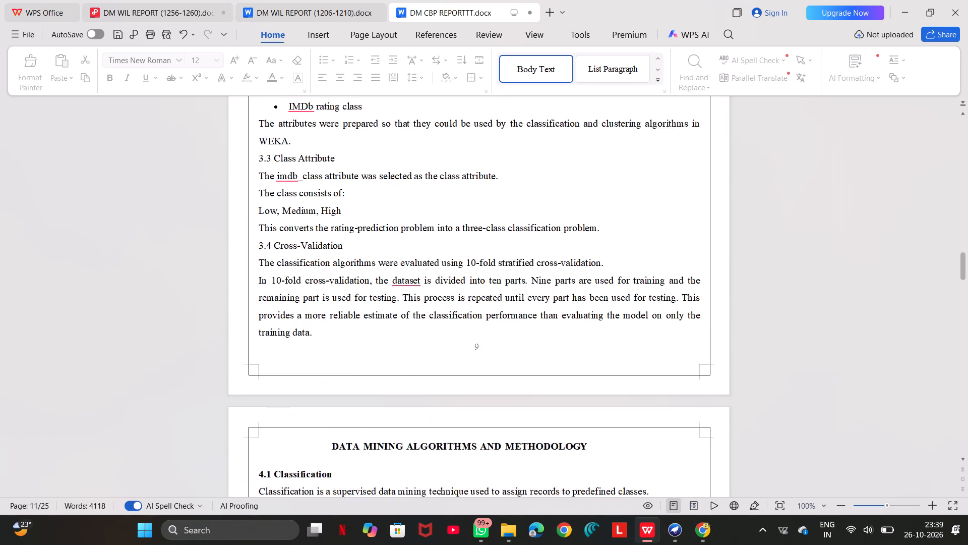
pyautogui.scroll(-10, 478, 351)
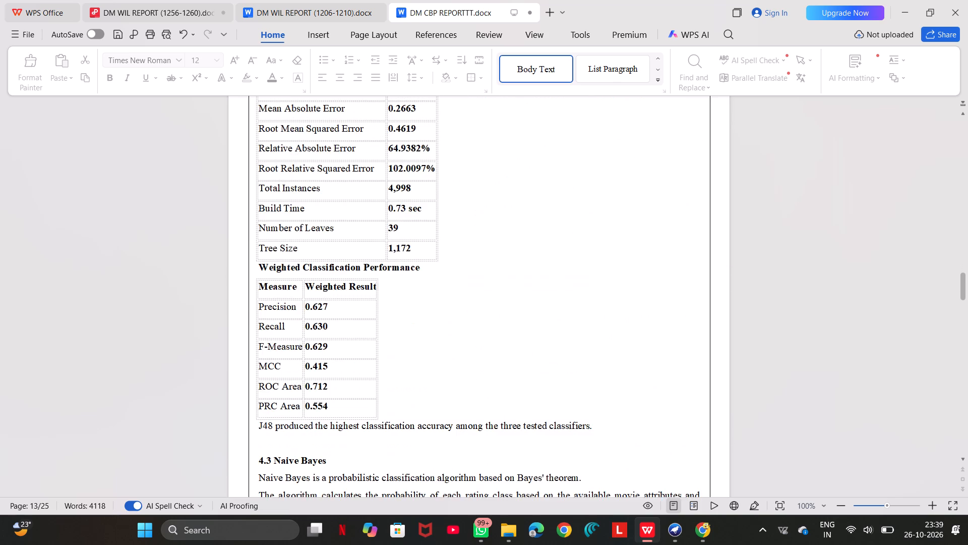
pyautogui.scroll(-10, 478, 351)
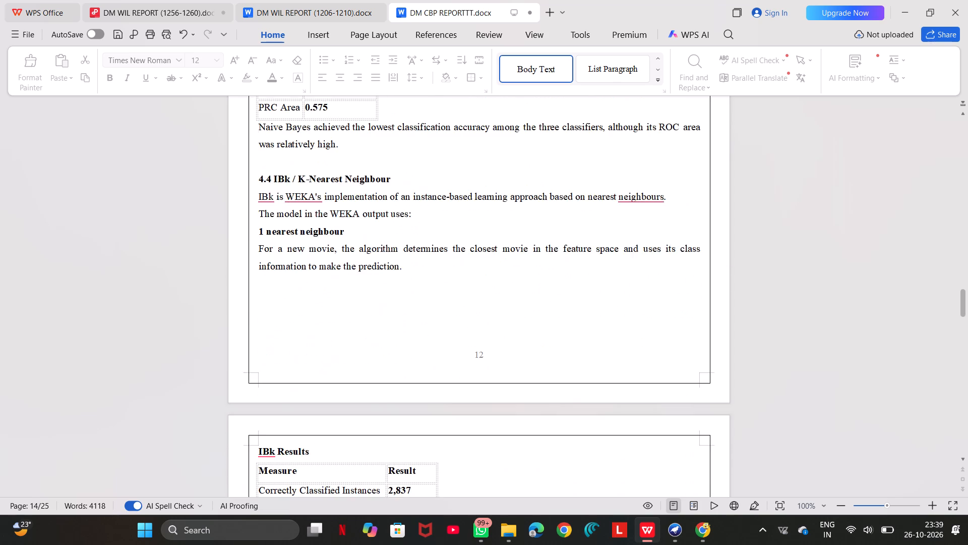
pyautogui.scroll(-11, 478, 351)
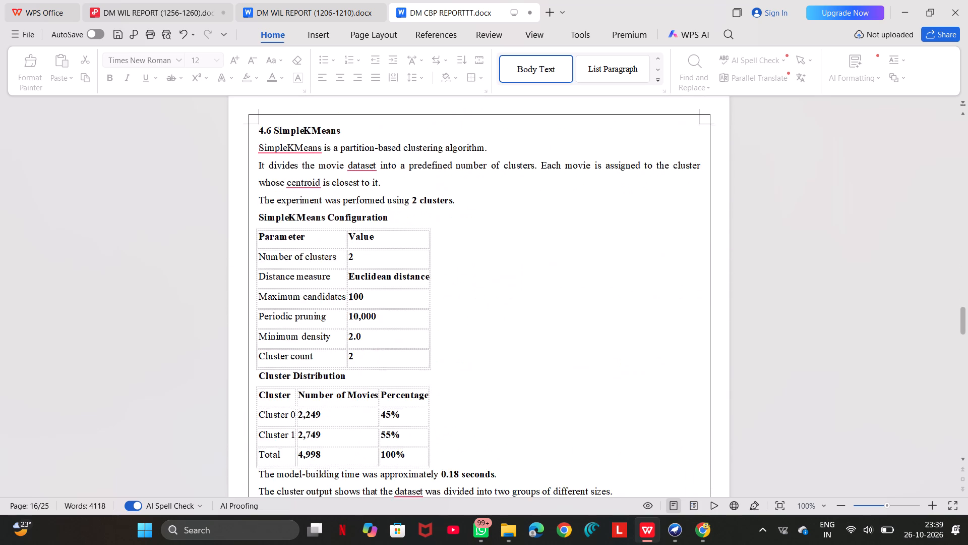
pyautogui.scroll(-11, 478, 351)
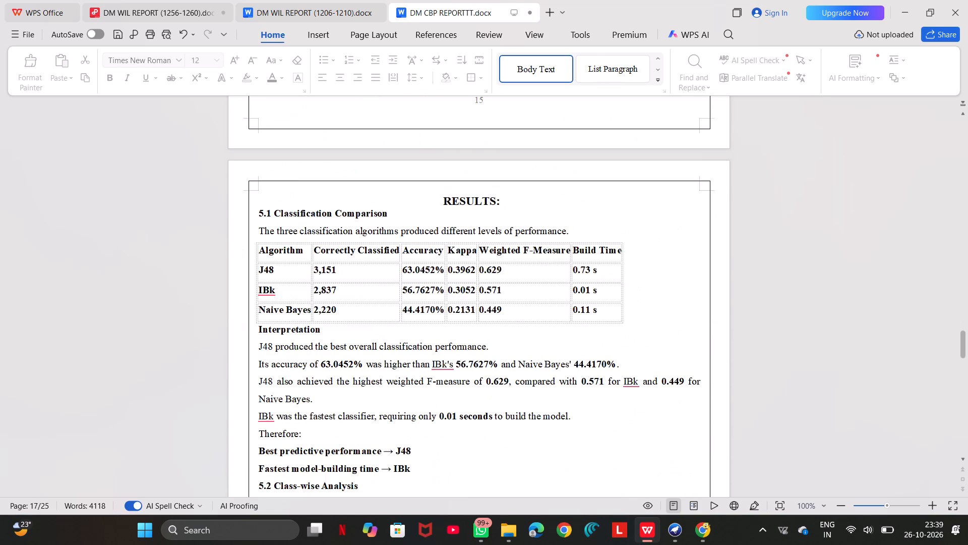
pyautogui.scroll(-10, 478, 351)
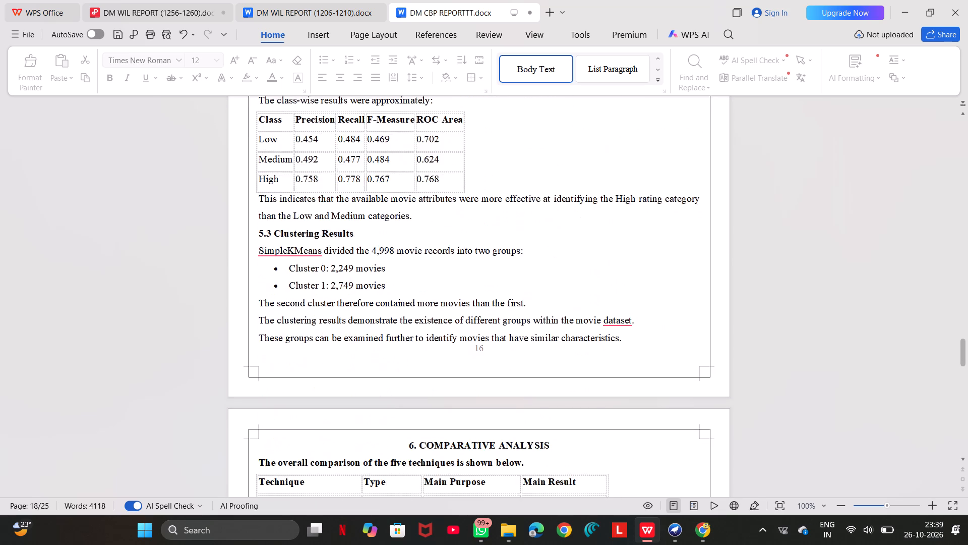
pyautogui.scroll(-12, 478, 351)
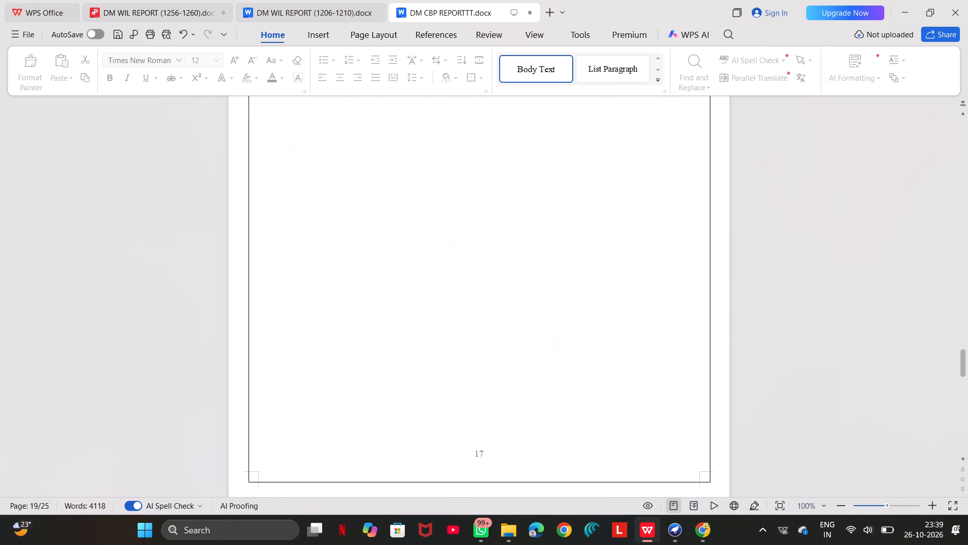
pyautogui.scroll(-12, 478, 351)
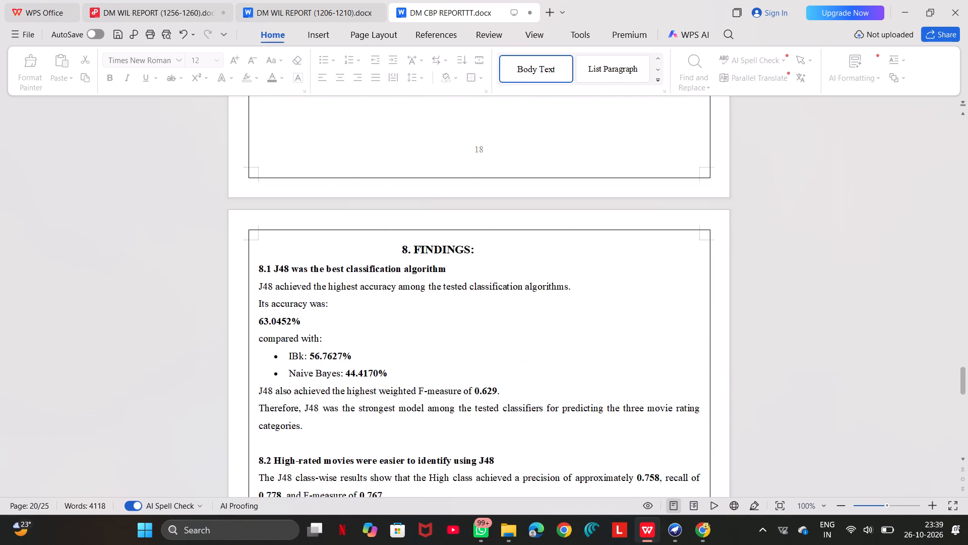
pyautogui.scroll(-12, 478, 351)
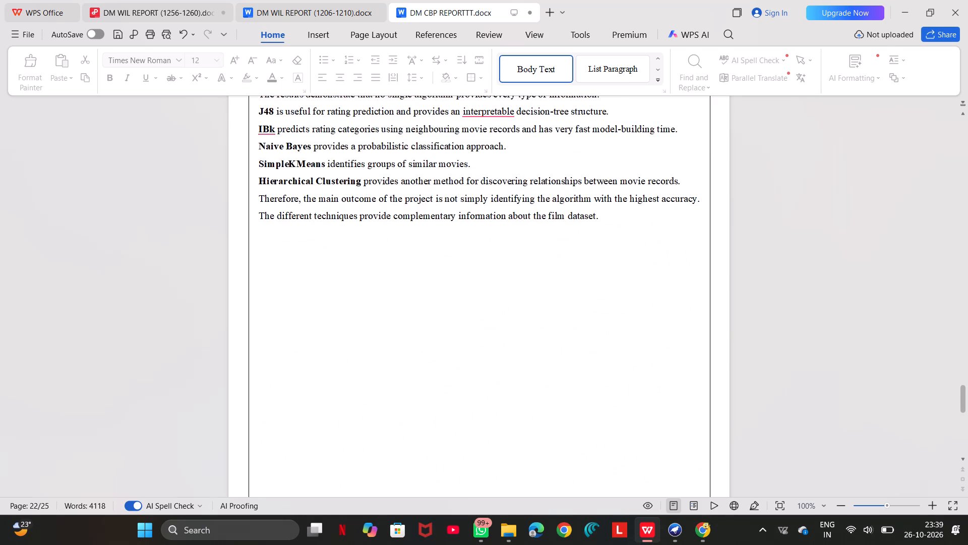
pyautogui.scroll(-12, 478, 351)
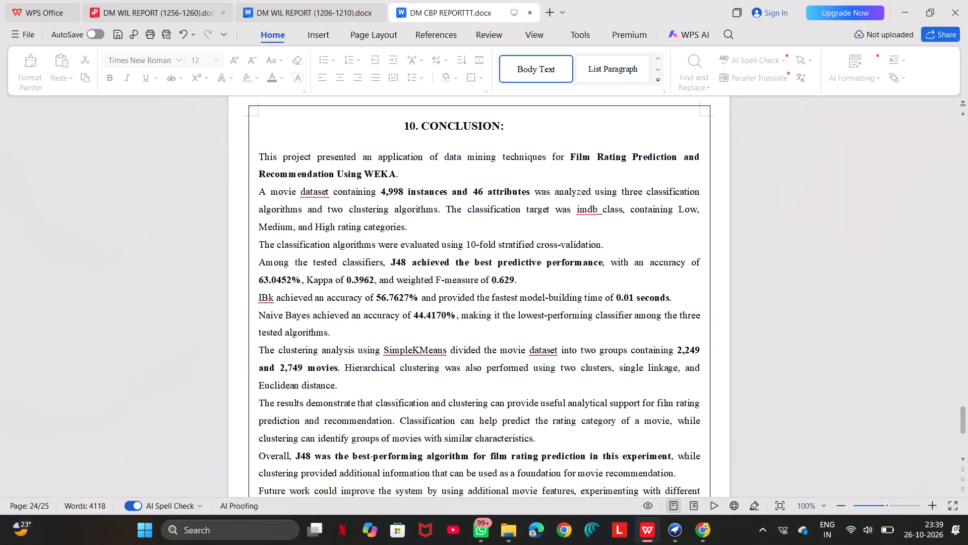
pyautogui.scroll(-2, 478, 351)
pyautogui.scroll(2, 478, 351)
pyautogui.scroll(1, 477, 399)
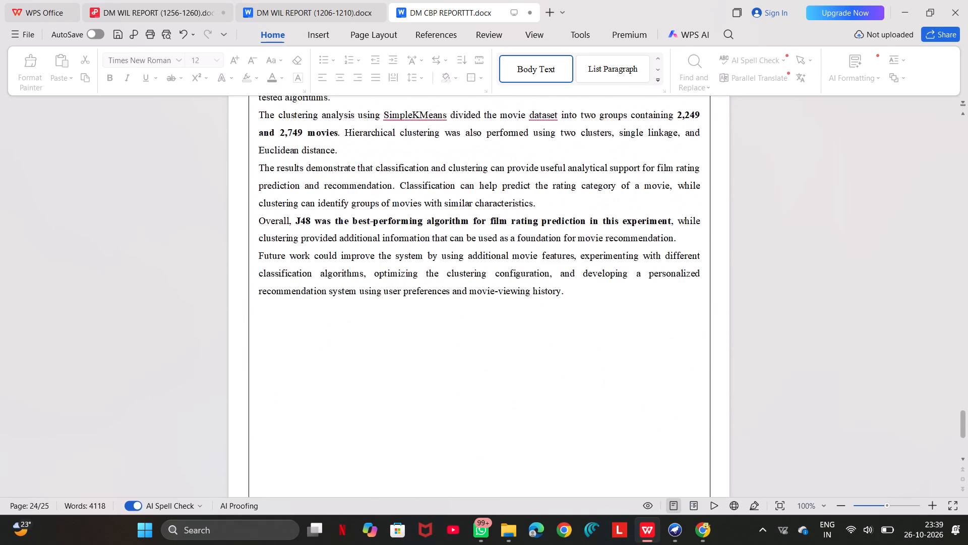
pyautogui.scroll(1, 477, 399)
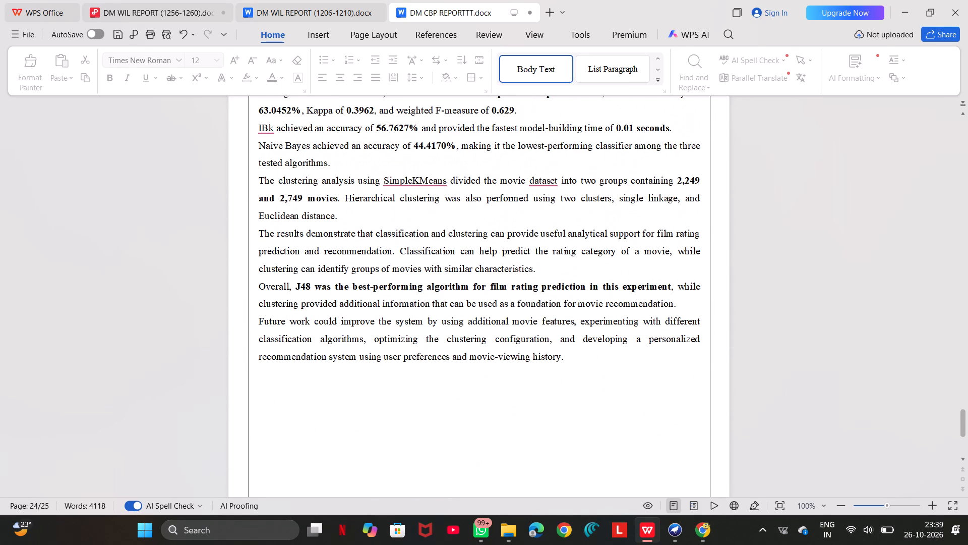
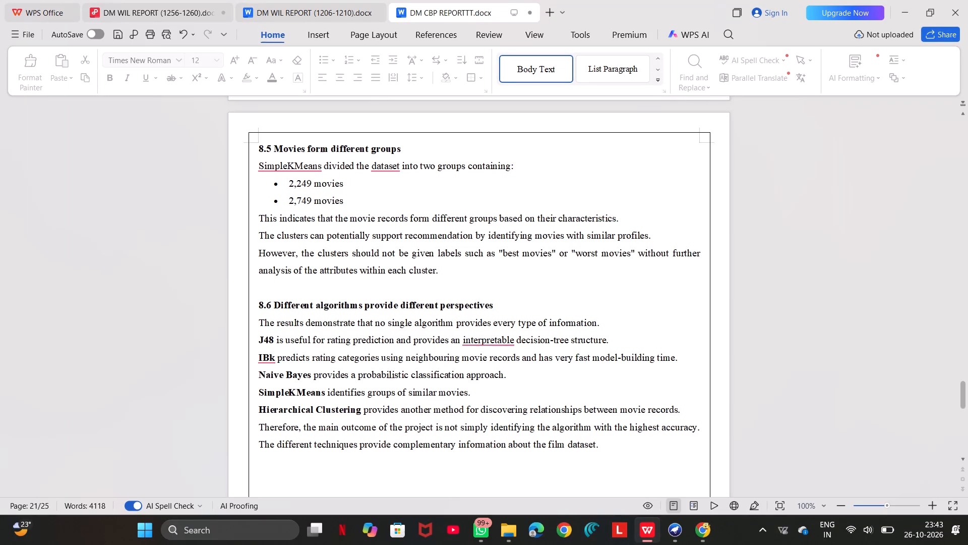
# Return from the findings chapter to the certificate page and recheck the layout of the certificate, declaration and acknowledgement pages.
pyautogui.scroll(3, 569, 221)
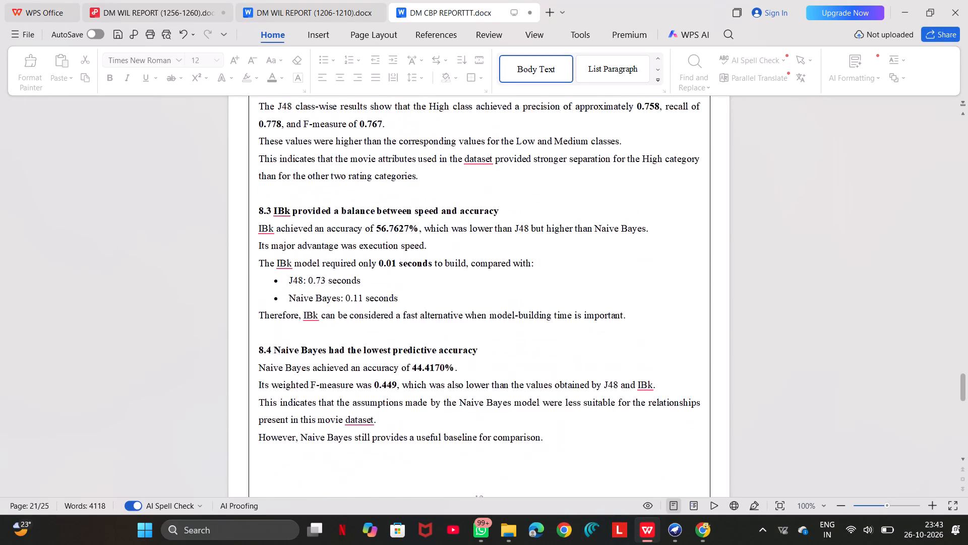
pyautogui.scroll(8, 569, 221)
pyautogui.scroll(13, 569, 221)
pyautogui.scroll(15, 569, 221)
pyautogui.scroll(10, 569, 221)
pyautogui.scroll(13, 569, 221)
pyautogui.scroll(-4, 569, 221)
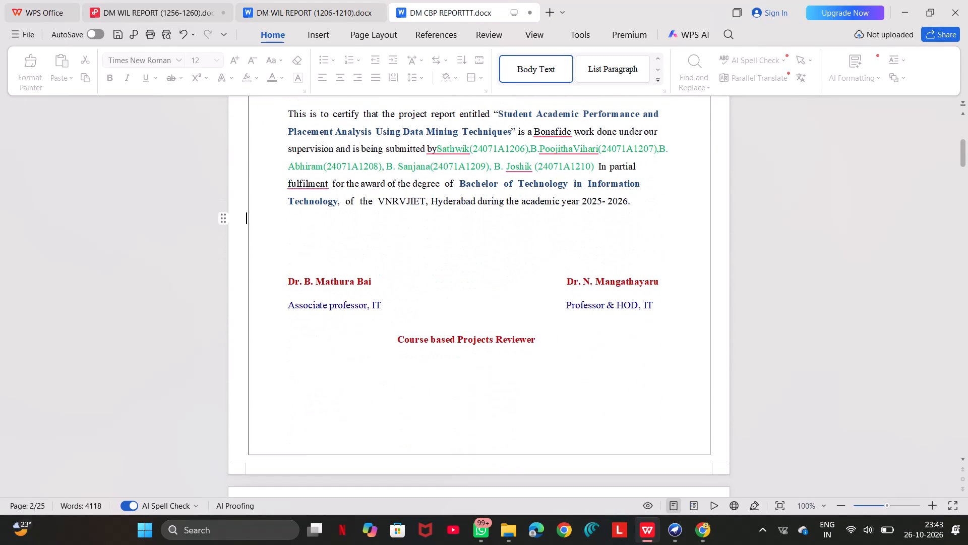
pyautogui.scroll(-12, 569, 221)
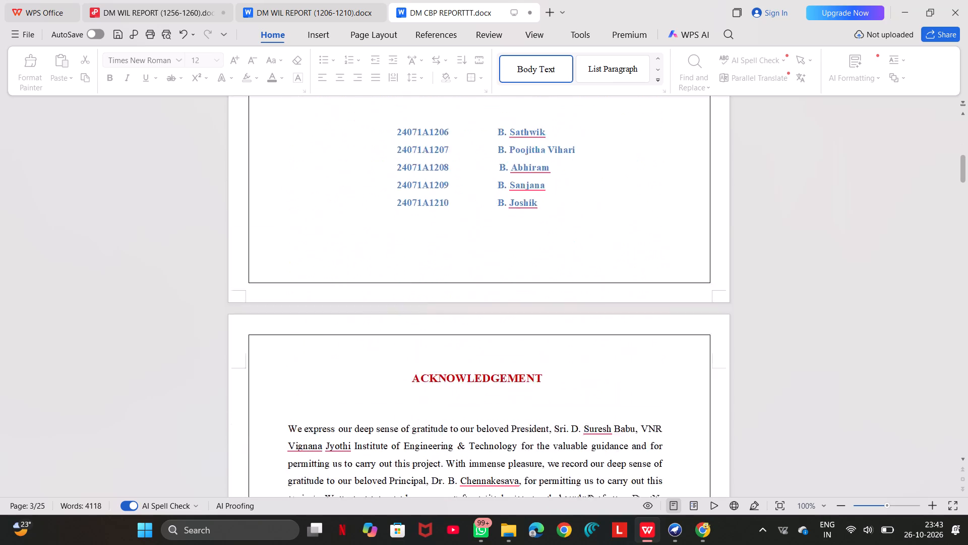
pyautogui.scroll(-7, 569, 221)
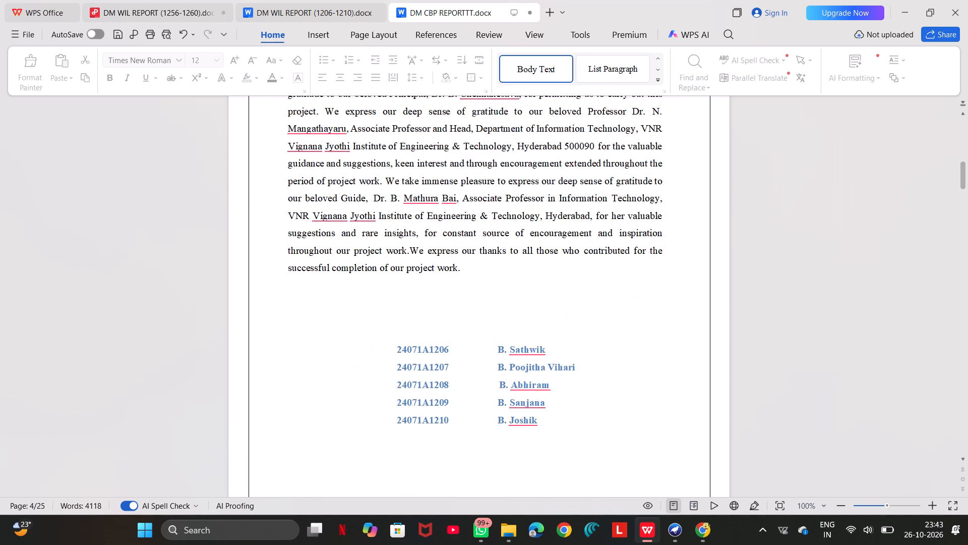
pyautogui.scroll(-9, 569, 221)
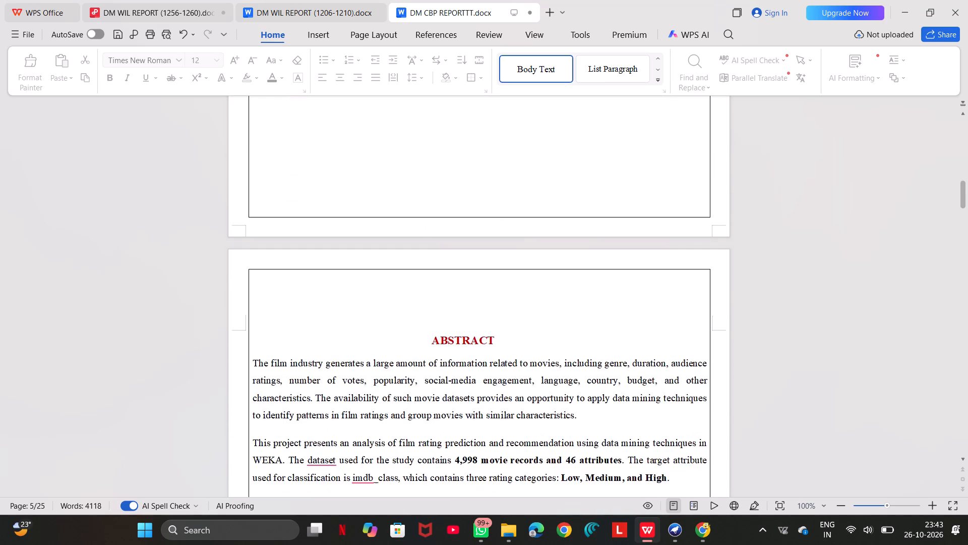
# Recheck the layout of the abstract and the introduction's Background and Problem Statement sections, comparing the two pages.
pyautogui.scroll(-8, 569, 221)
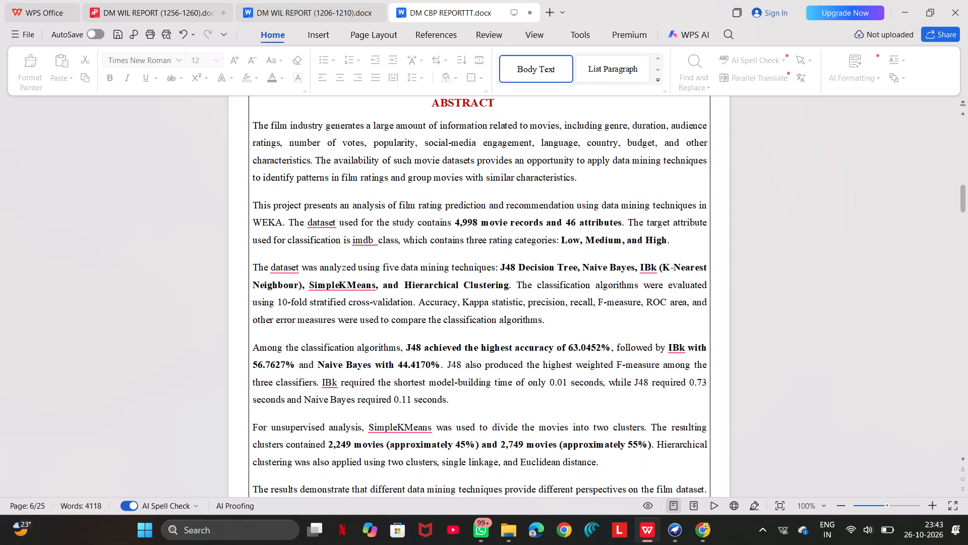
pyautogui.scroll(-6, 569, 221)
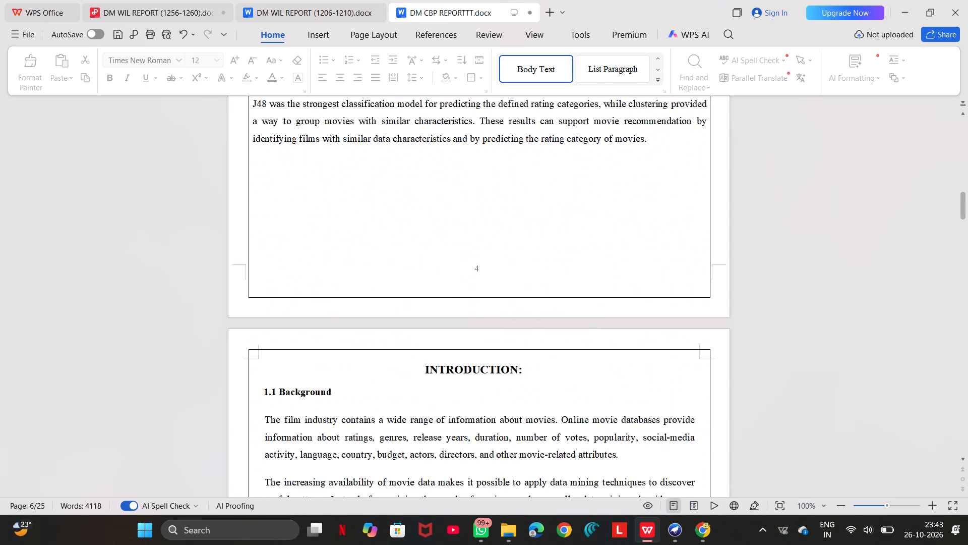
pyautogui.scroll(-5, 569, 221)
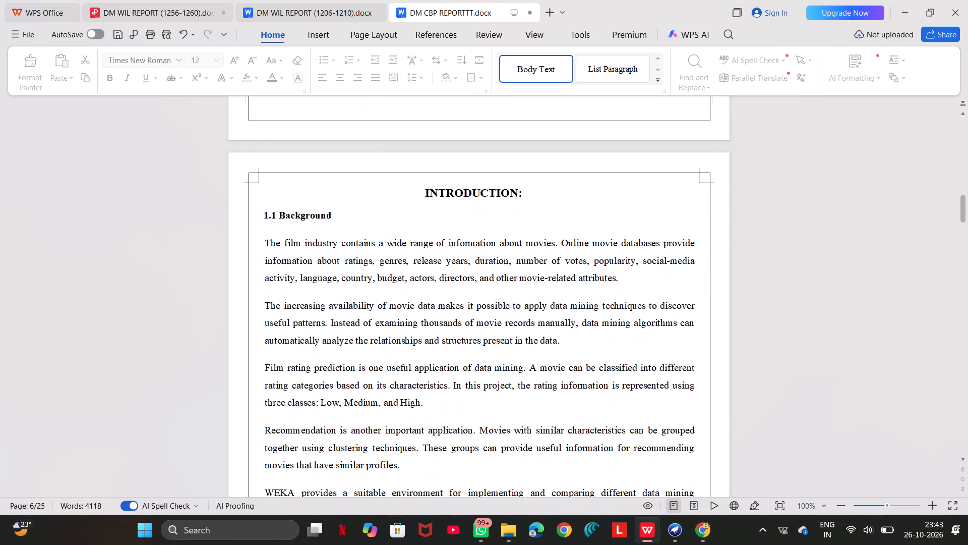
pyautogui.scroll(-1, 569, 221)
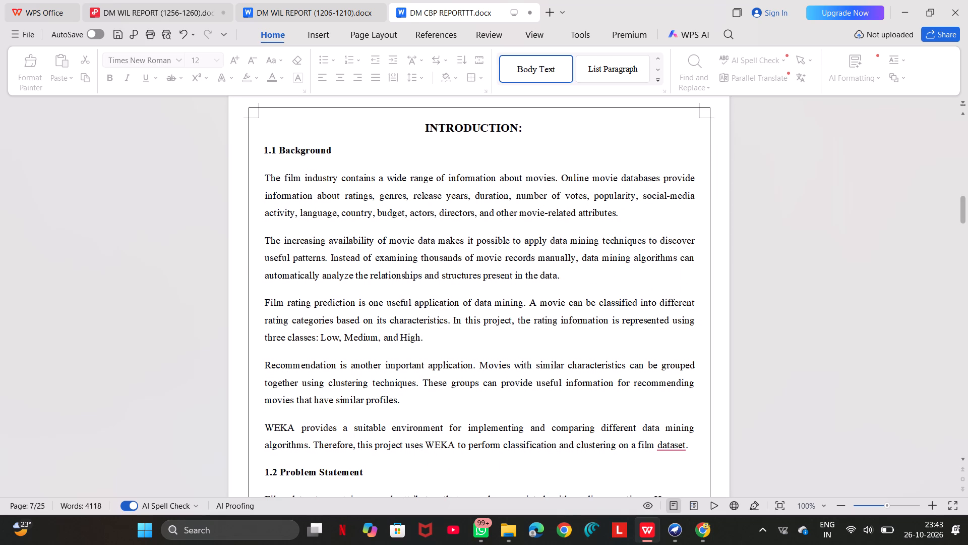
pyautogui.scroll(11, 569, 221)
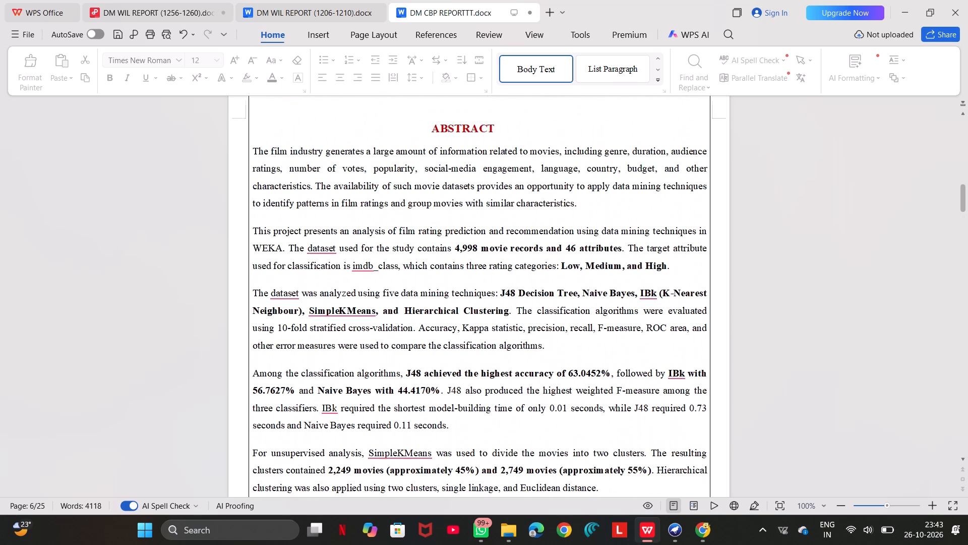
pyautogui.scroll(-2, 569, 221)
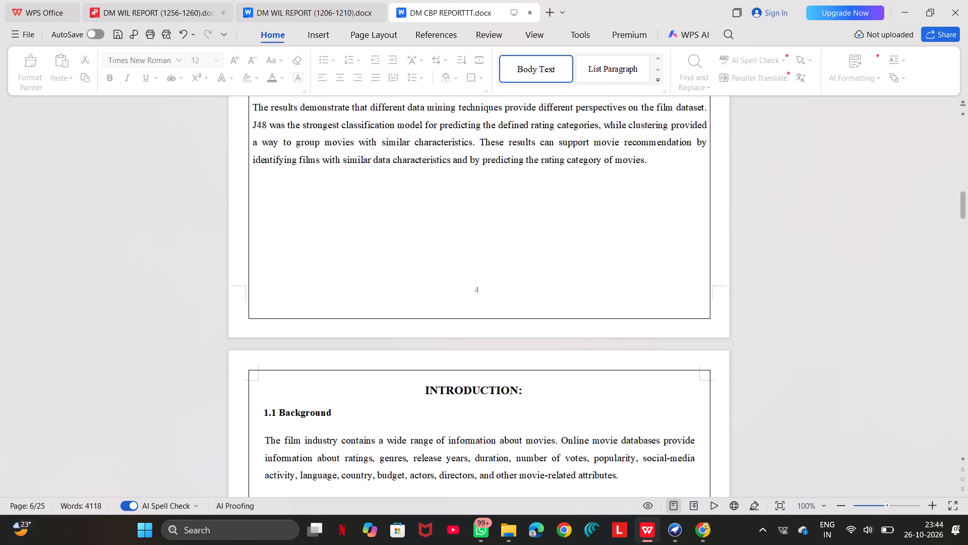
pyautogui.scroll(-4, 569, 221)
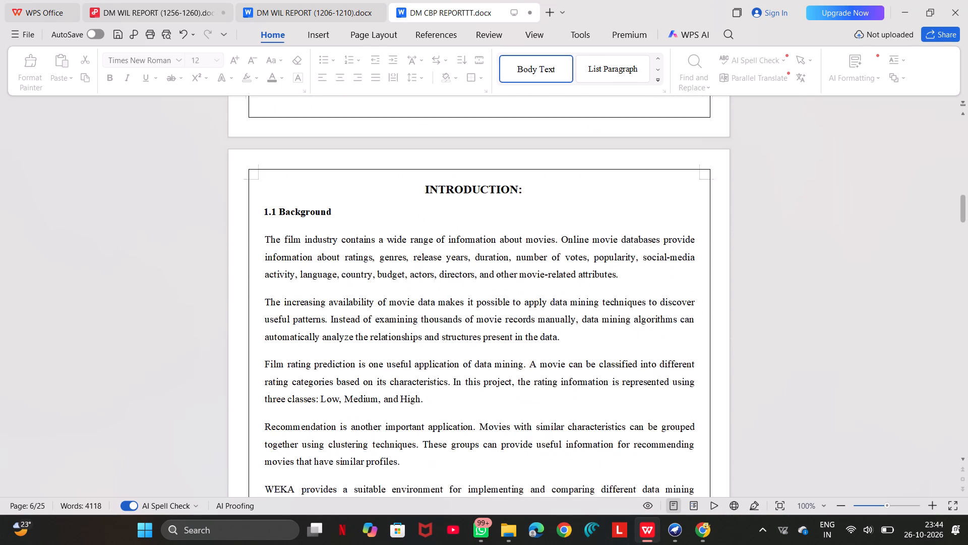
pyautogui.scroll(-4, 569, 221)
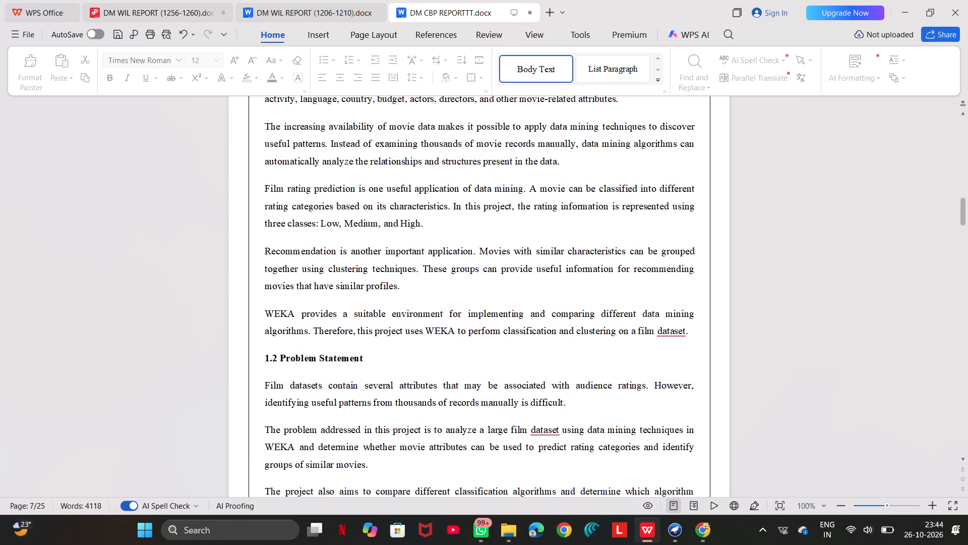
pyautogui.scroll(-4, 569, 221)
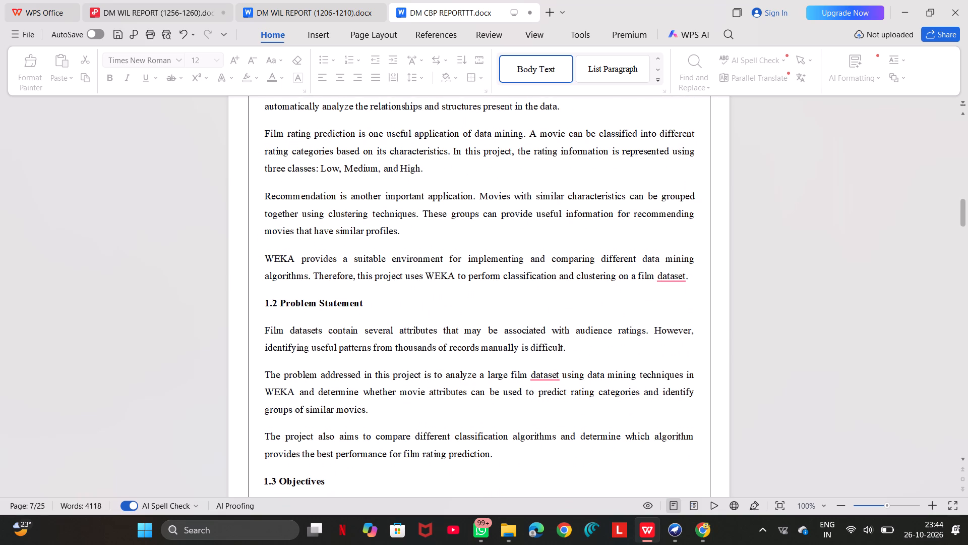
# Recheck the layout of the Objectives, Scope and Dataset Description sections through the table in 2.2 Attributes.
pyautogui.scroll(-5, 569, 221)
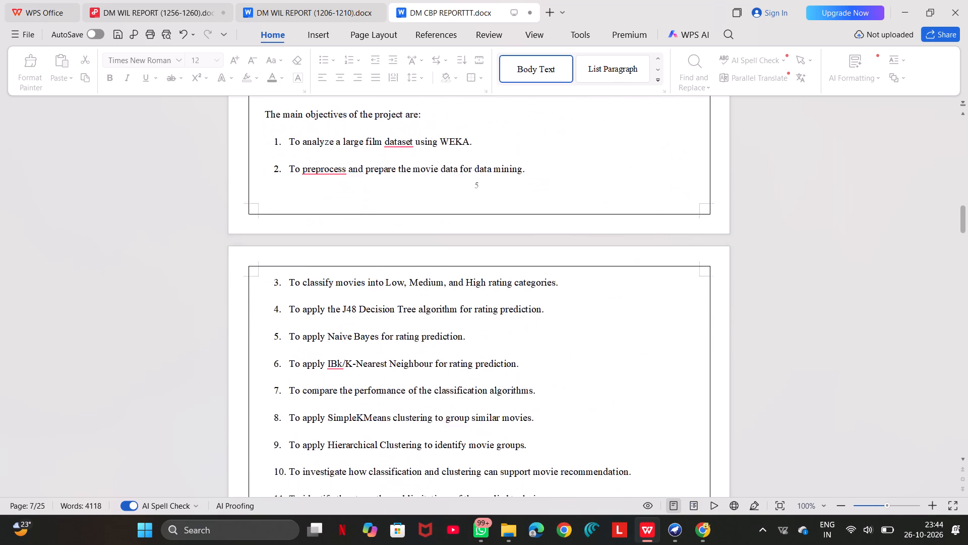
pyautogui.scroll(-2, 569, 221)
pyautogui.scroll(6, 569, 221)
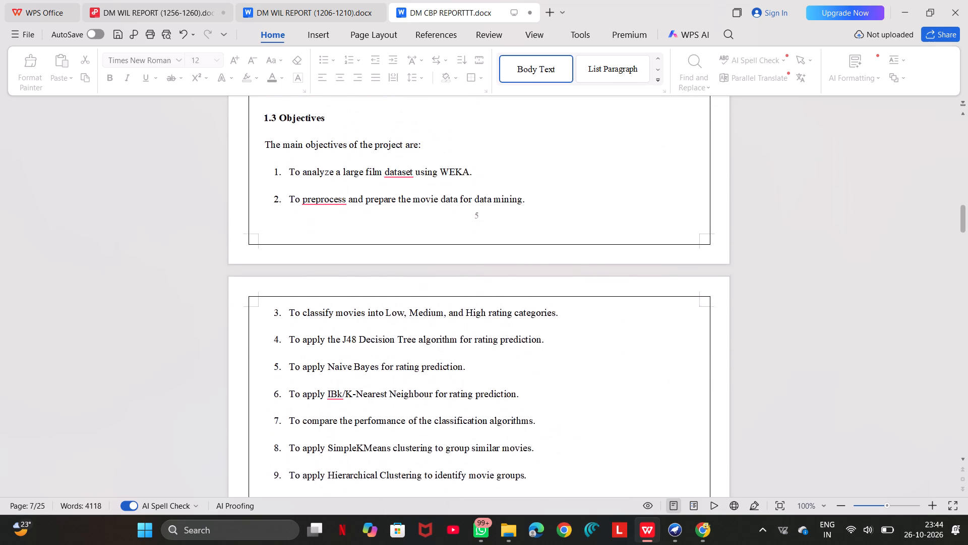
pyautogui.scroll(1, 569, 221)
pyautogui.scroll(-5, 569, 221)
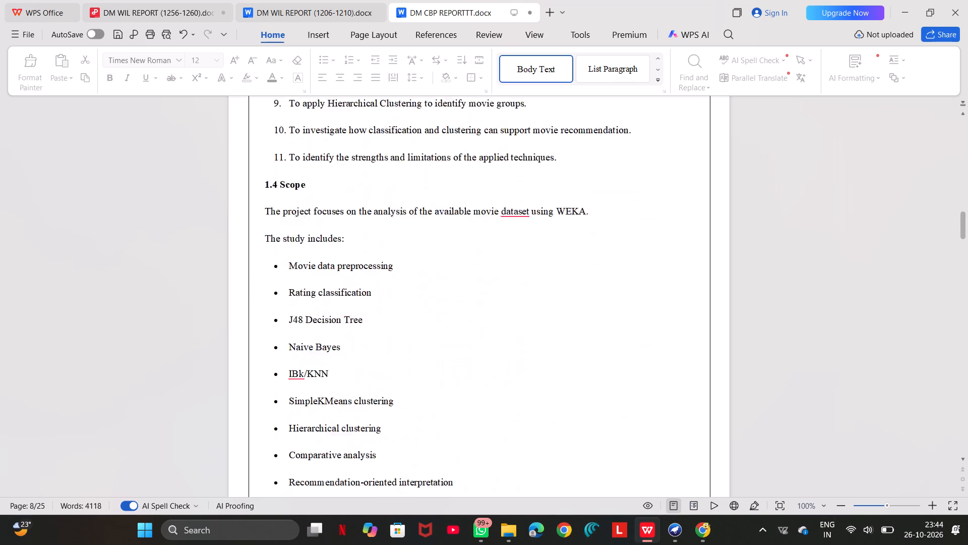
pyautogui.scroll(-7, 569, 221)
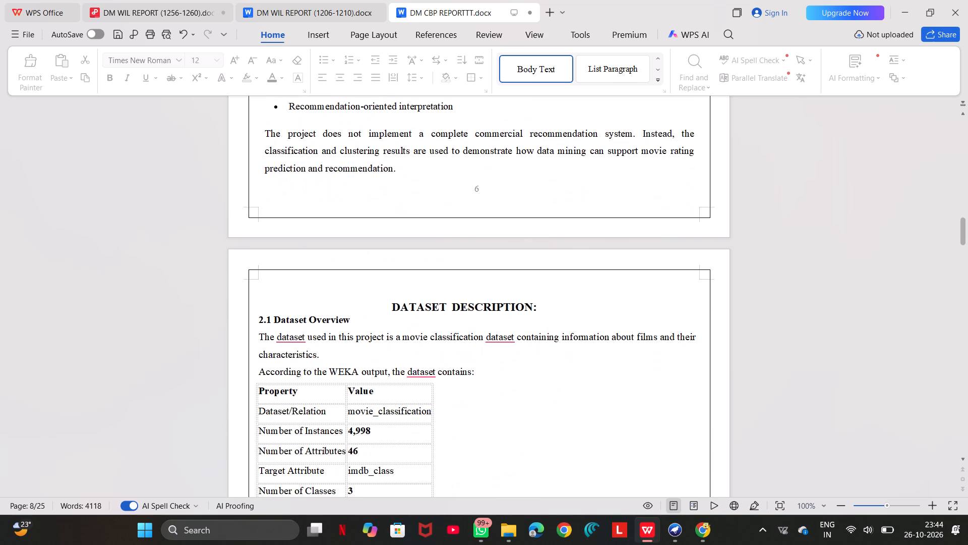
pyautogui.scroll(-2, 569, 221)
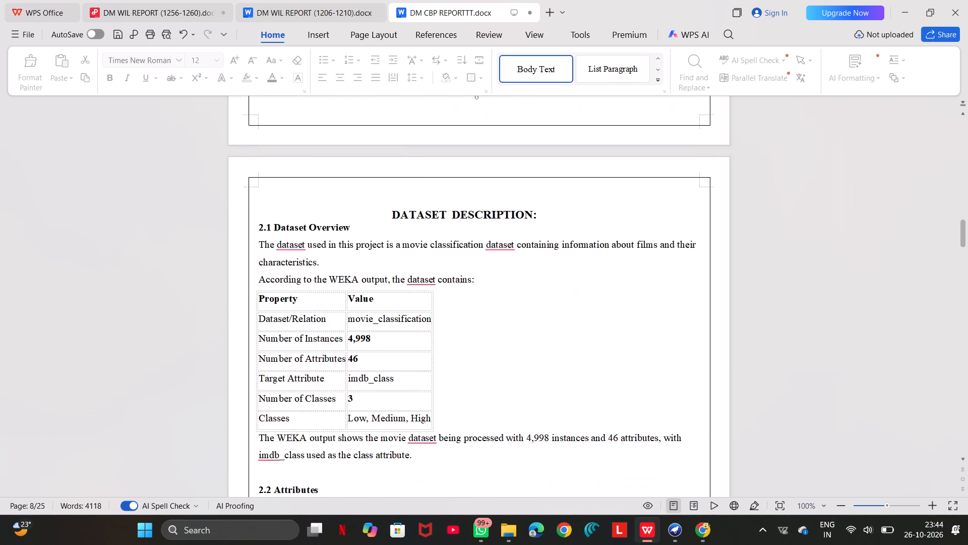
pyautogui.scroll(-2, 569, 221)
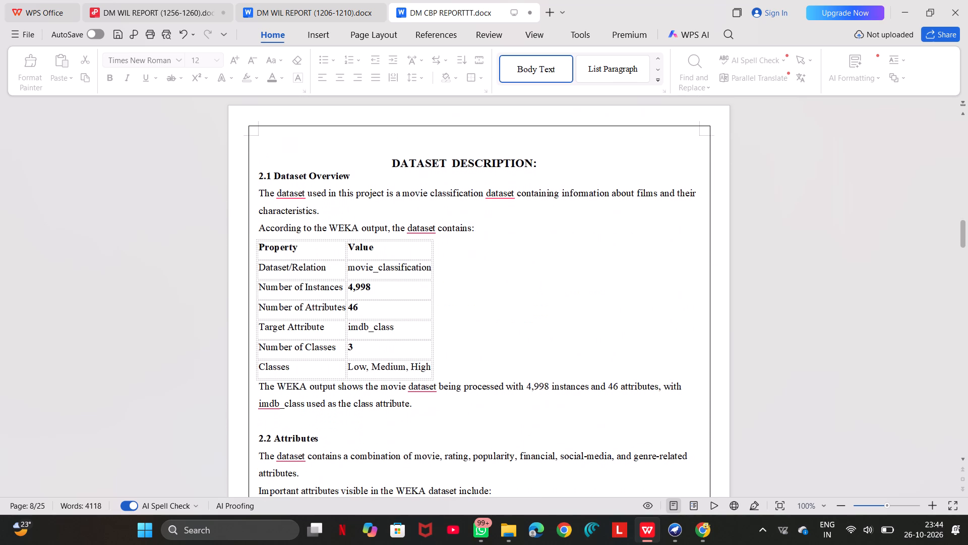
pyautogui.scroll(-2, 569, 221)
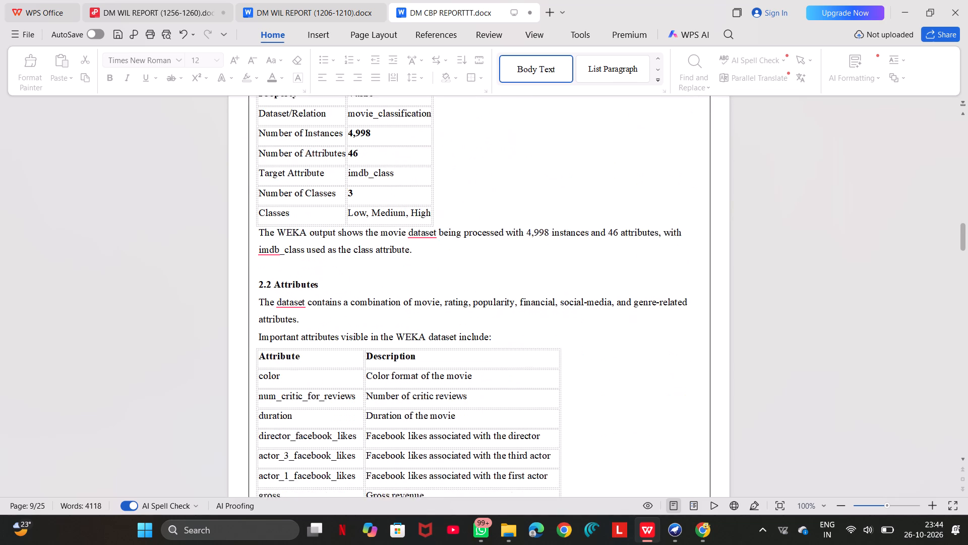
pyautogui.scroll(-2, 569, 221)
pyautogui.scroll(1, 569, 221)
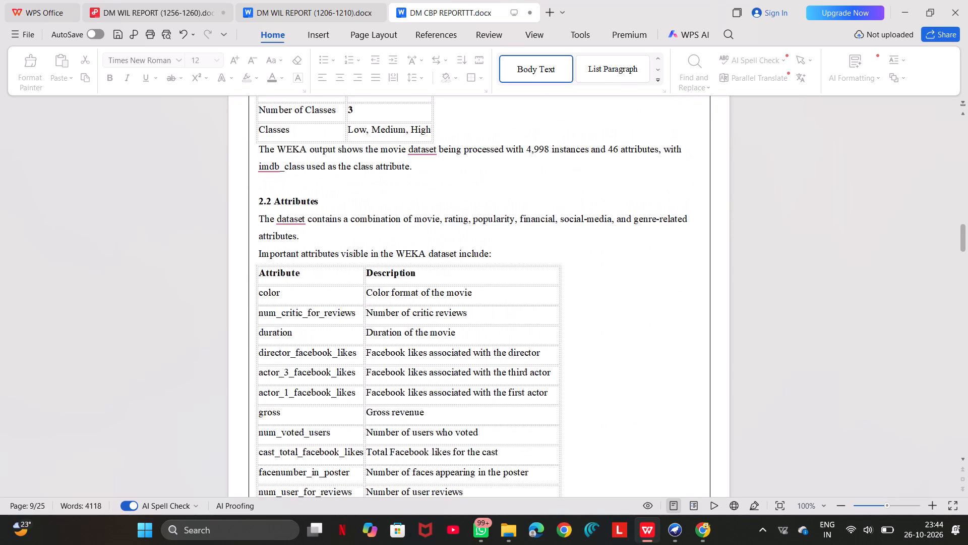
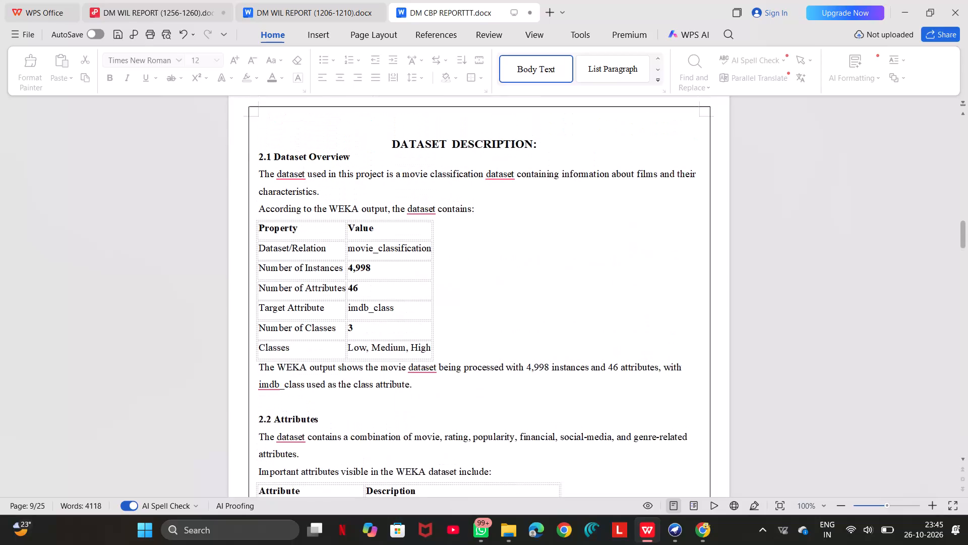
# Split "dataset" into "data set" in the 2.1 Dataset Overview opening sentence, both occurrences, and in the line introducing the property table.
pyautogui.scroll(1, 569, 221)
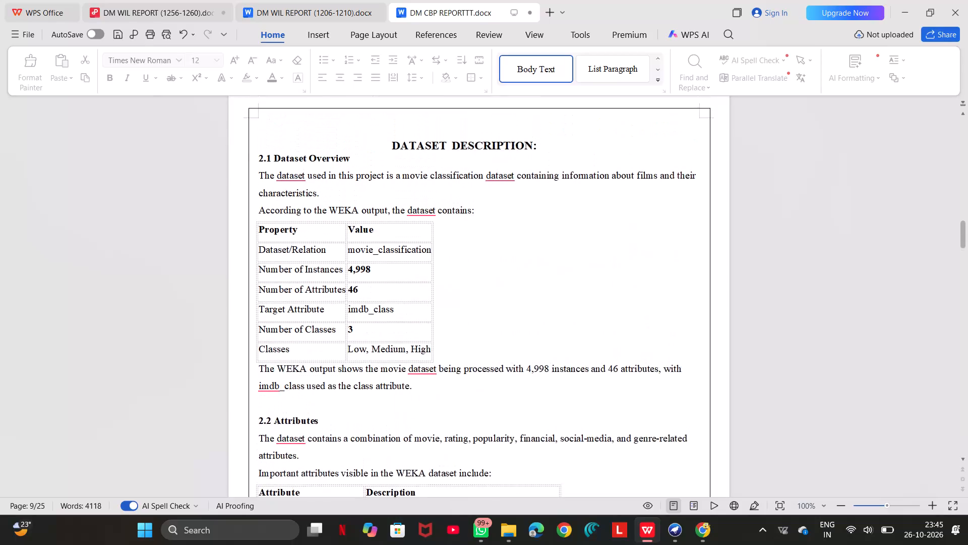
pyautogui.scroll(1, 569, 221)
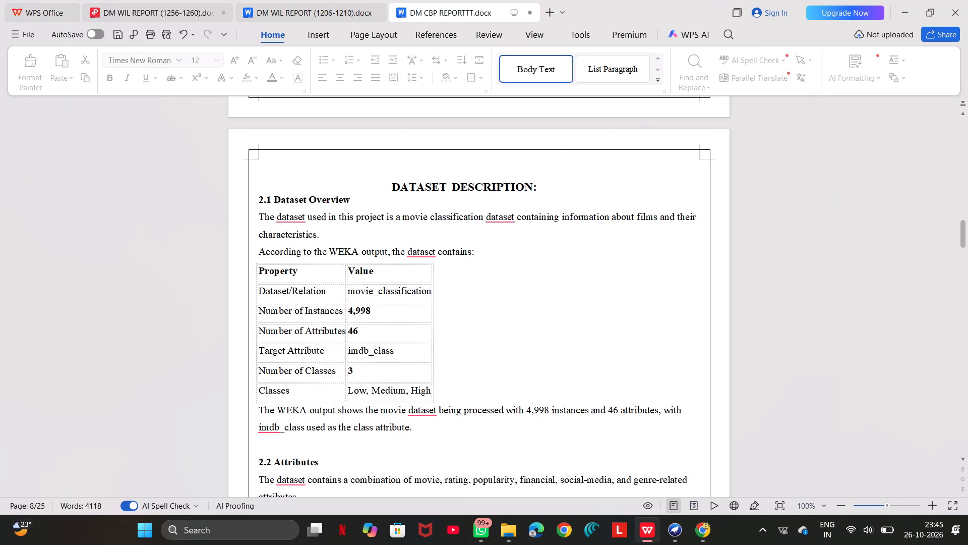
pyautogui.click(550, 336)
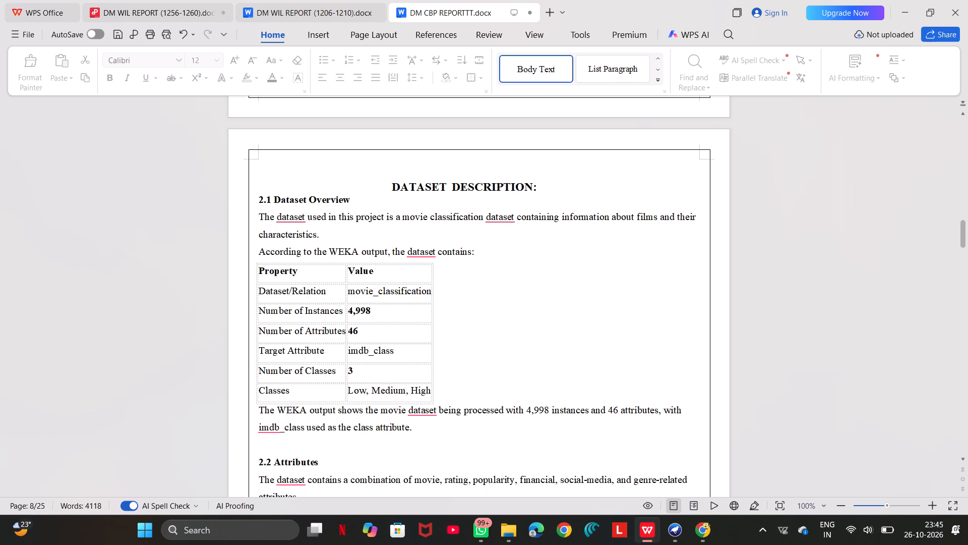
pyautogui.click(259, 414)
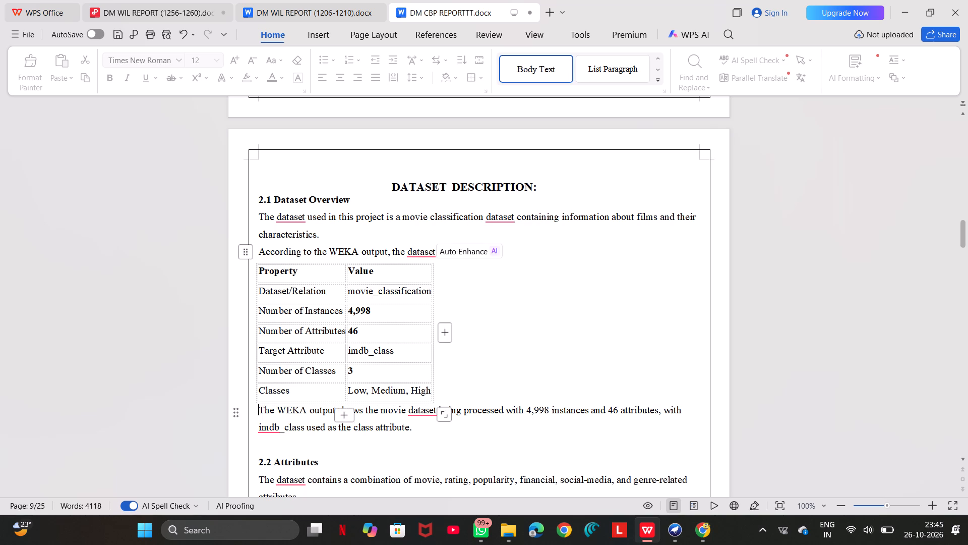
pyautogui.click(294, 216)
pyautogui.press('space')
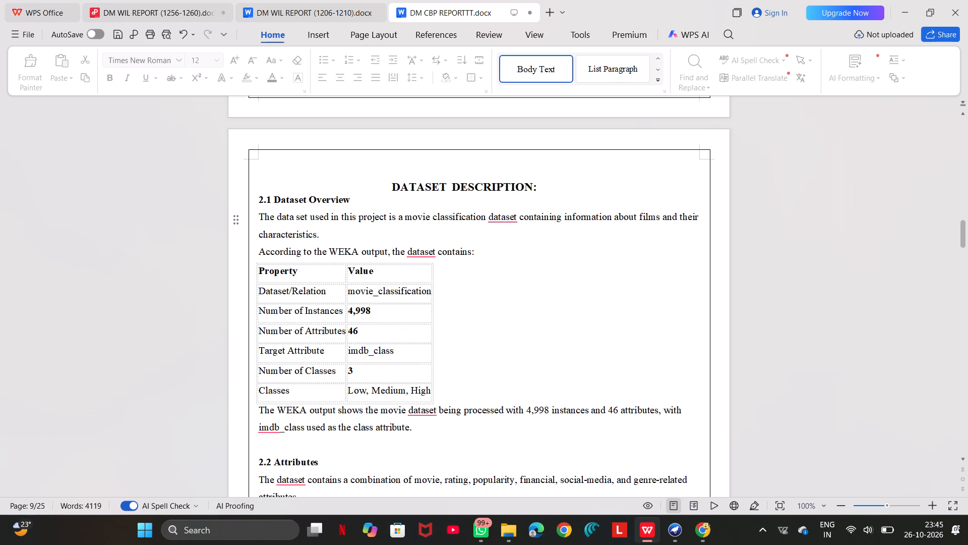
pyautogui.click(504, 219)
pyautogui.press('space')
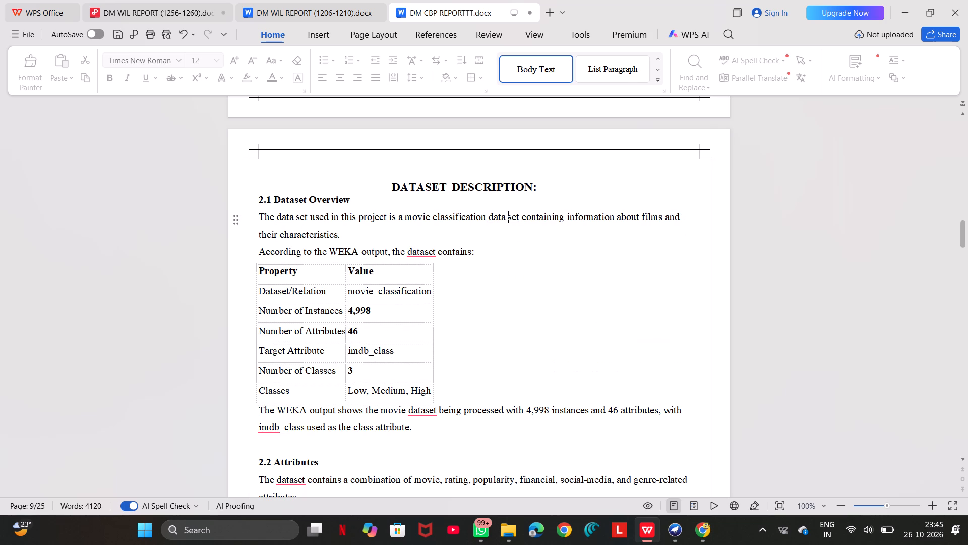
pyautogui.click(425, 251)
pyautogui.press('space')
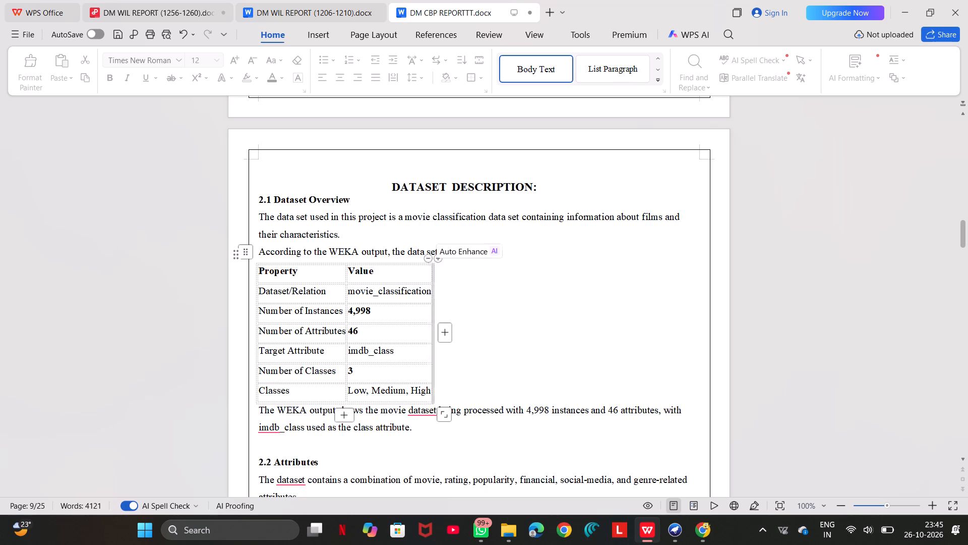
# In the paragraph below the 2.1 property table, change "imdb_class" to "imdb class" and "dataset" to "data set".
pyautogui.click(282, 425)
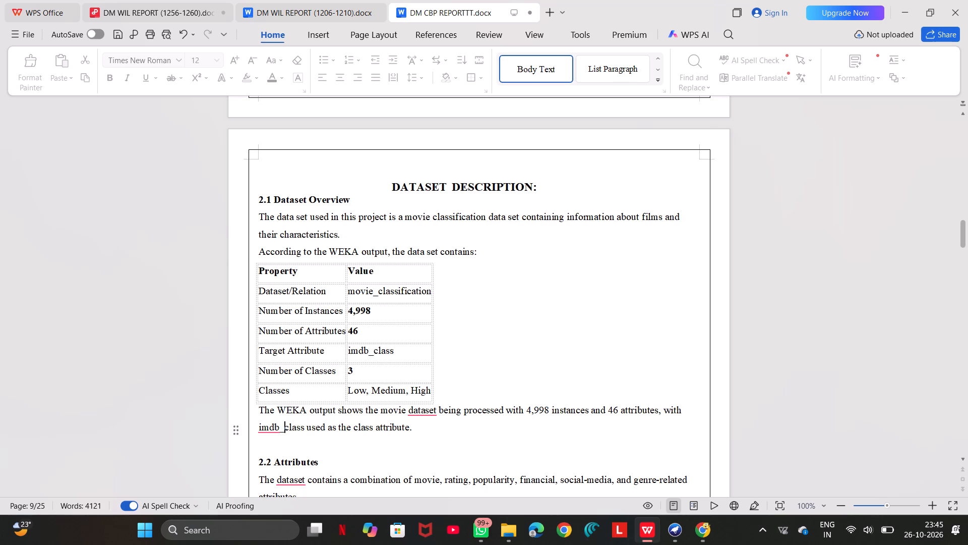
pyautogui.press('BackSpace')
pyautogui.press('space')
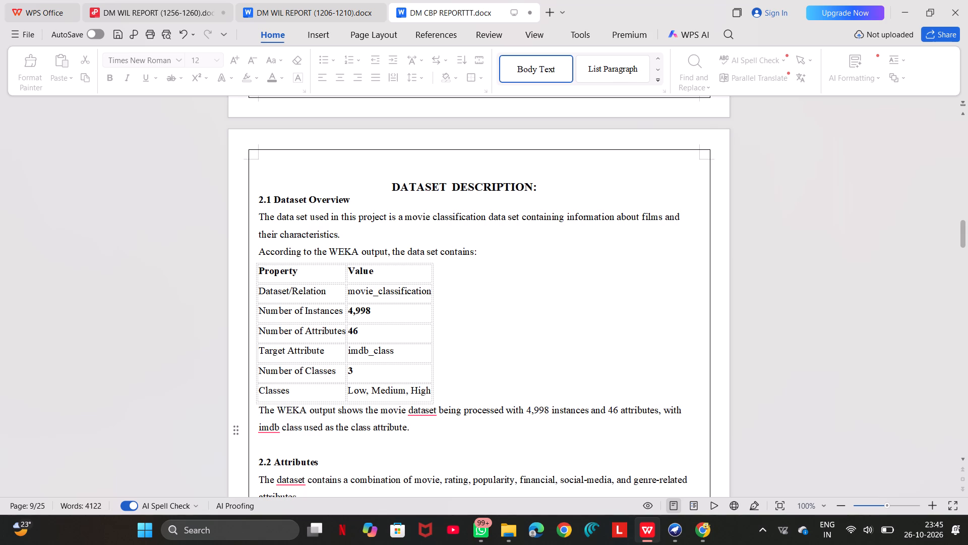
pyautogui.click(427, 411)
pyautogui.press('space')
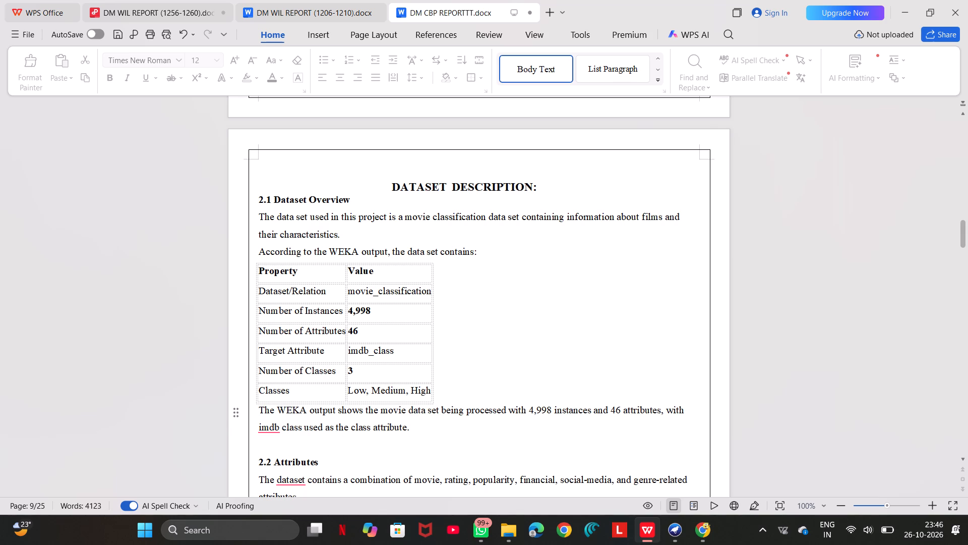
# Review the Dataset Description from the 2.1 property table through the 2.2 attribute table where it continues onto the following page.
pyautogui.scroll(-1, 459, 463)
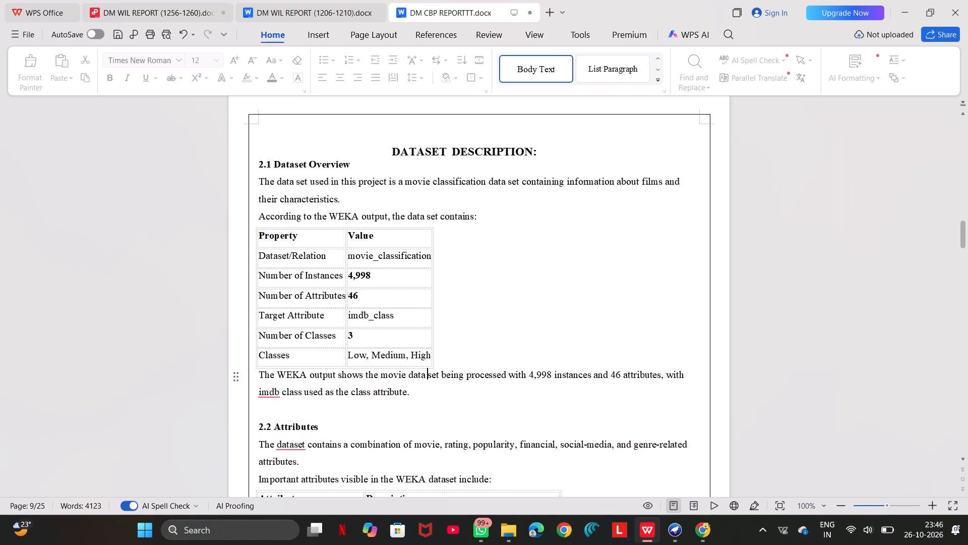
pyautogui.scroll(-2, 459, 463)
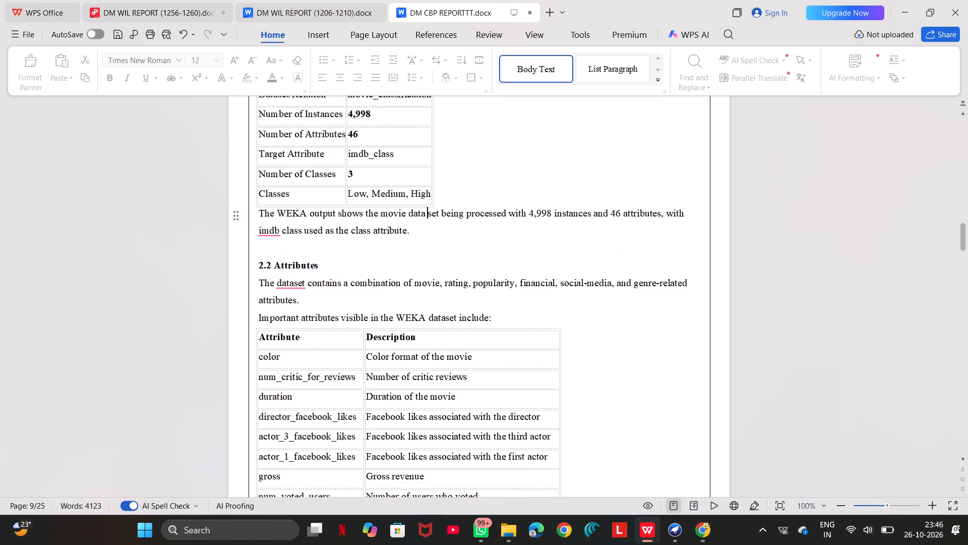
pyautogui.scroll(-2, 459, 463)
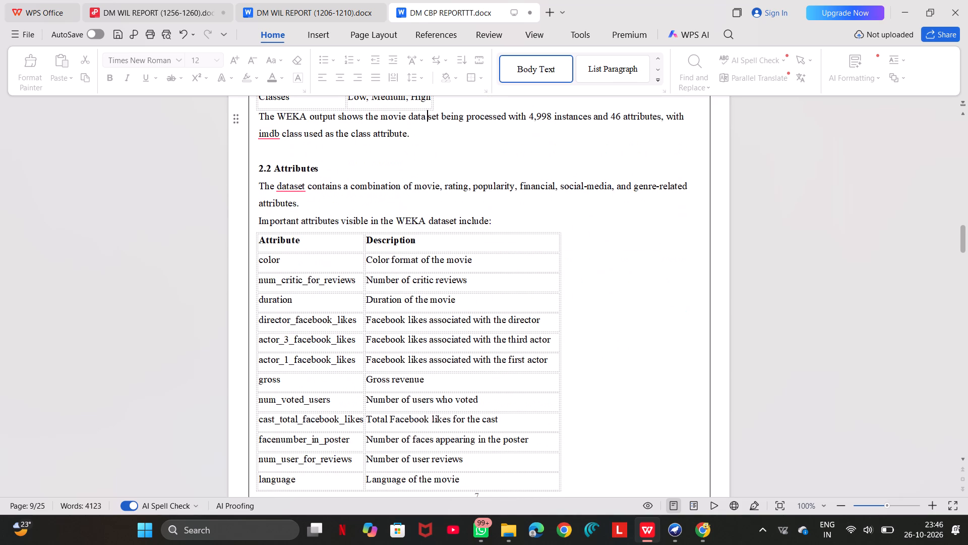
pyautogui.scroll(-4, 459, 463)
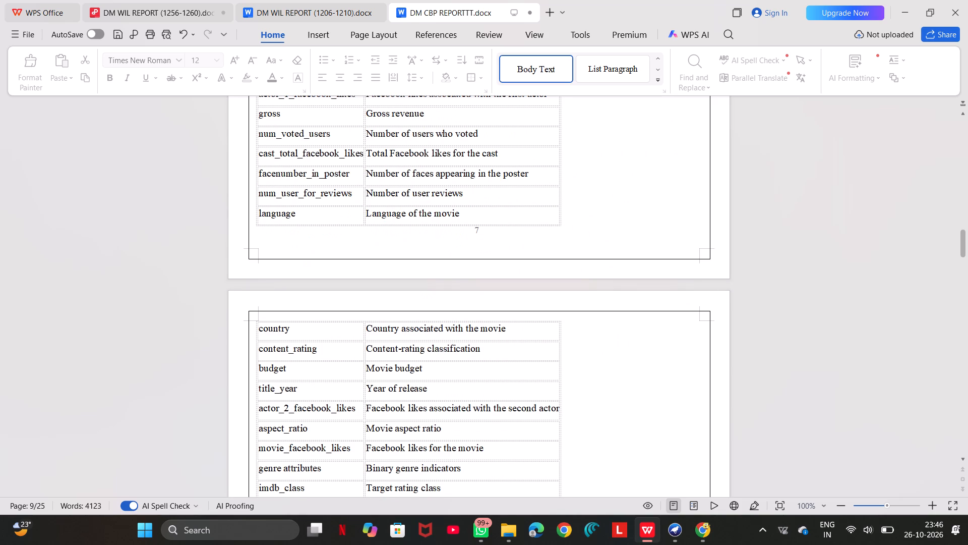
pyautogui.scroll(3, 459, 463)
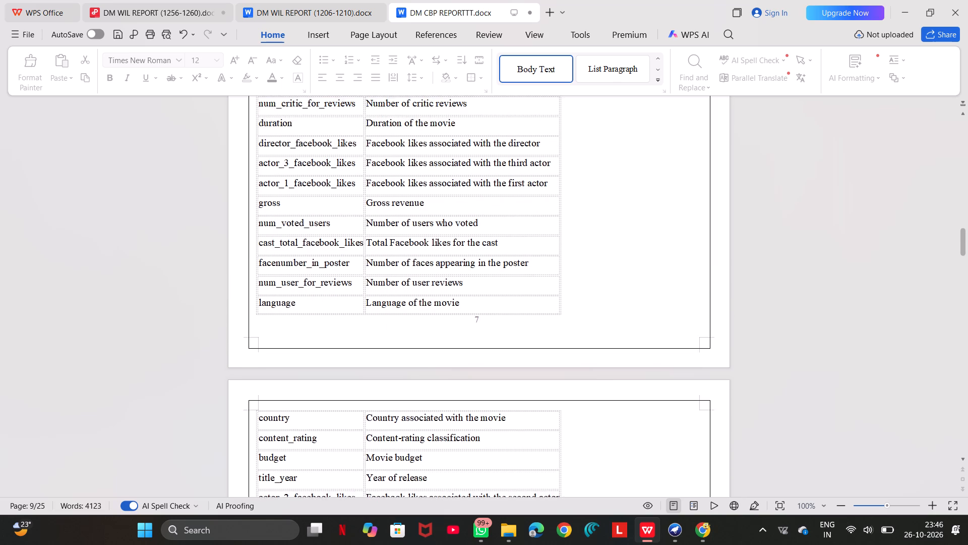
pyautogui.scroll(7, 459, 463)
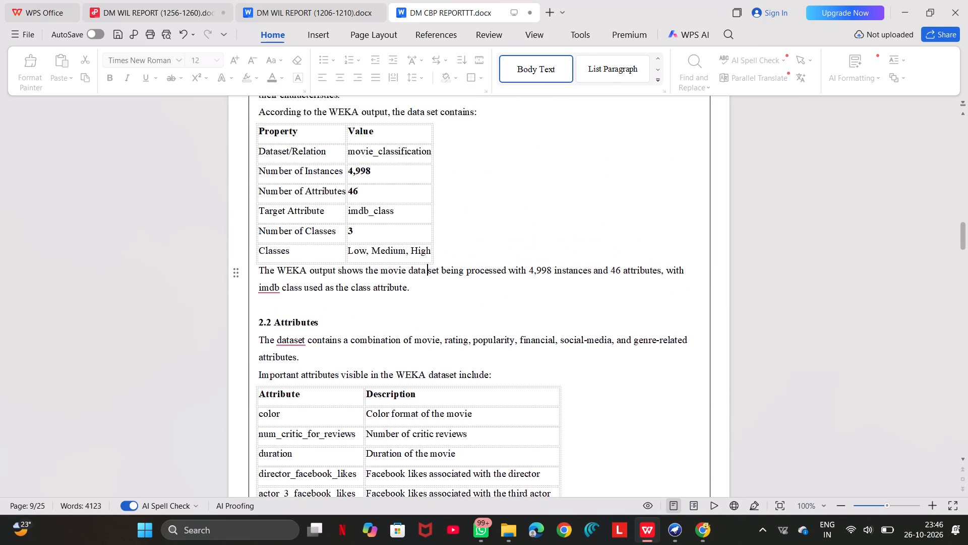
pyautogui.scroll(1, 459, 463)
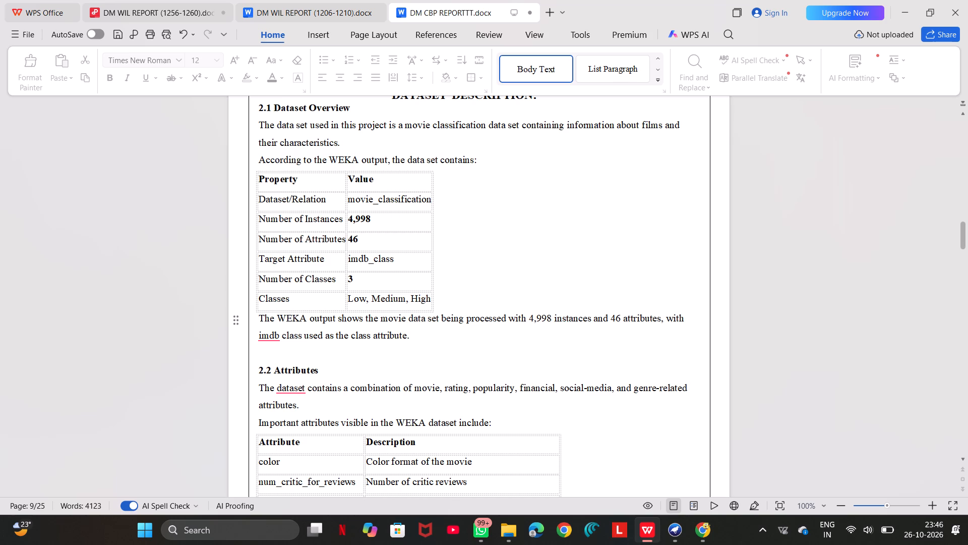
# Check the wording and layout of the 2.2 attribute table, the genre paragraph below it and the 2.3 Target Attribute section.
pyautogui.scroll(-5, 459, 463)
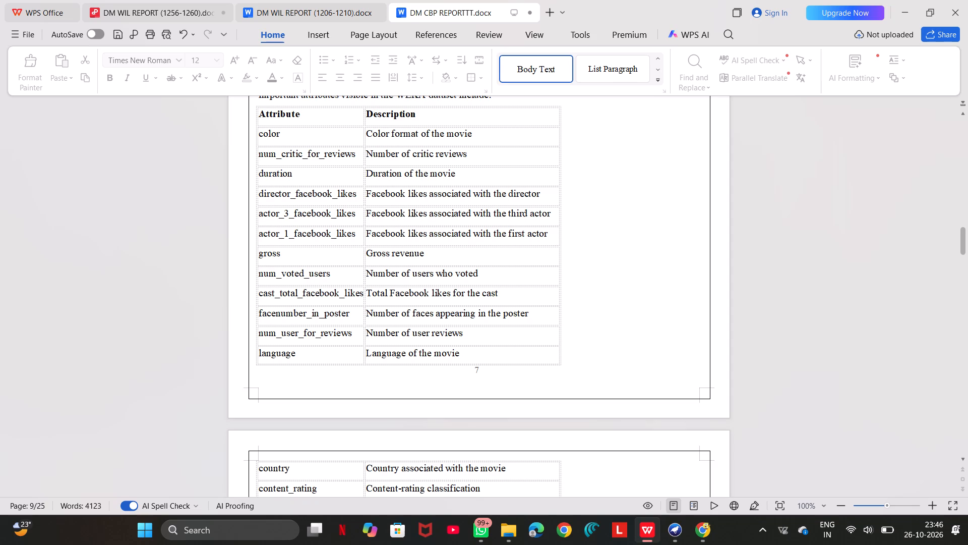
pyautogui.scroll(-1, 459, 463)
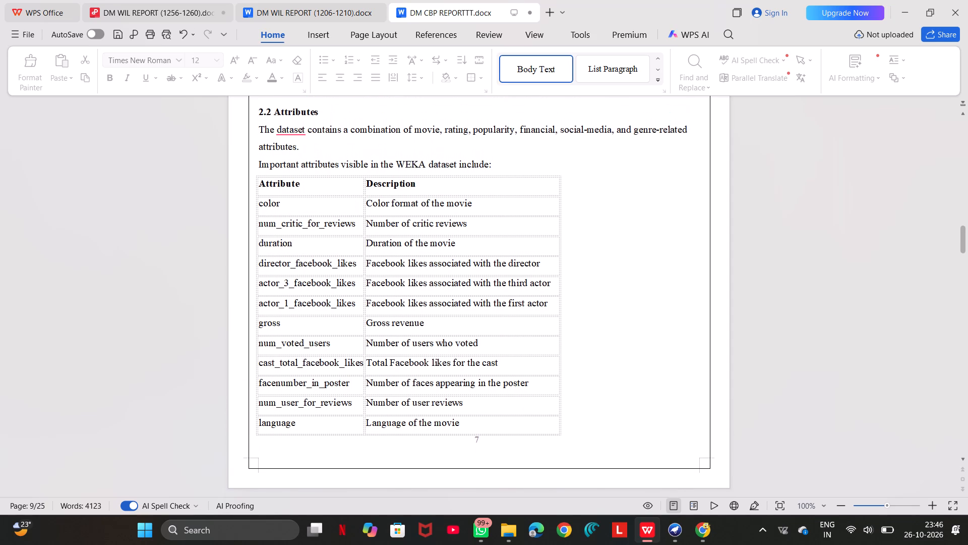
pyautogui.scroll(-2, 459, 463)
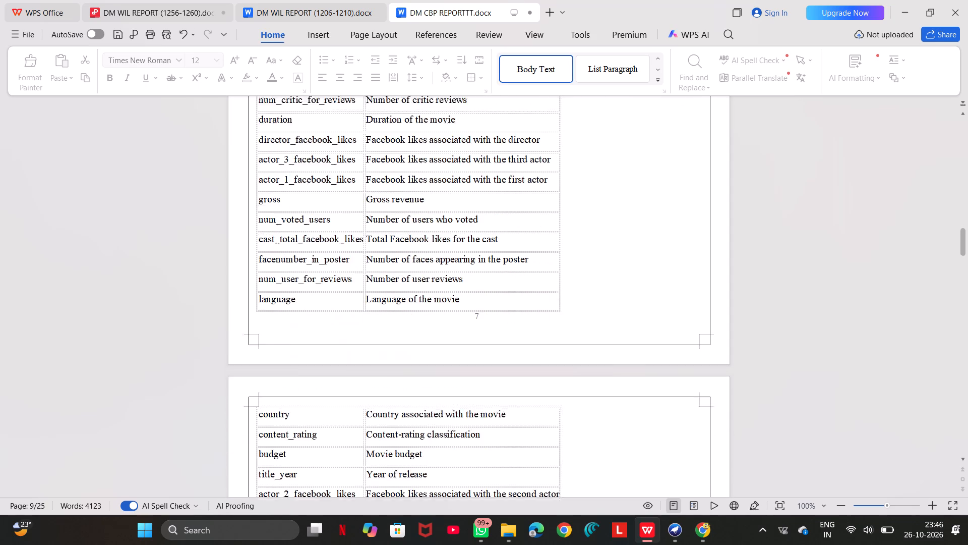
pyautogui.scroll(-1, 459, 463)
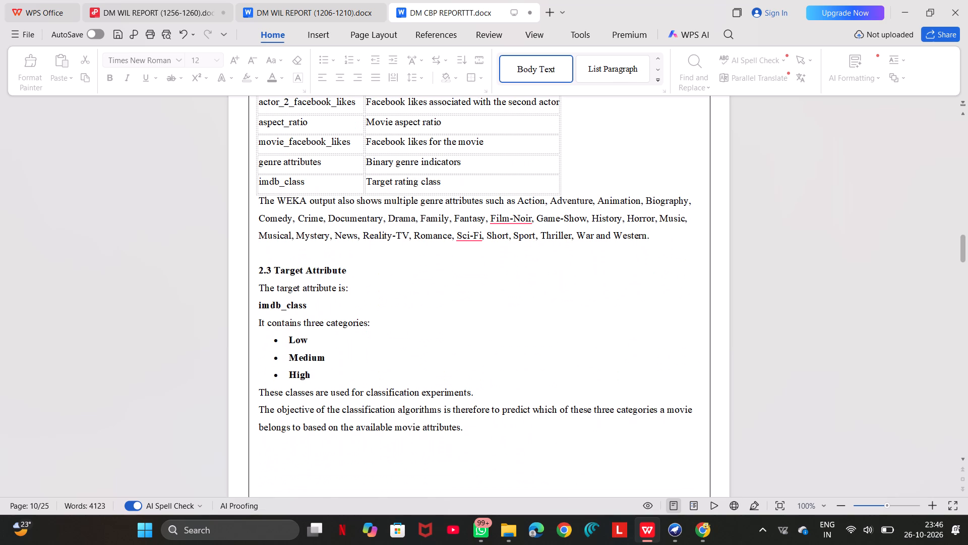
pyautogui.scroll(-4, 459, 463)
pyautogui.scroll(1, 459, 463)
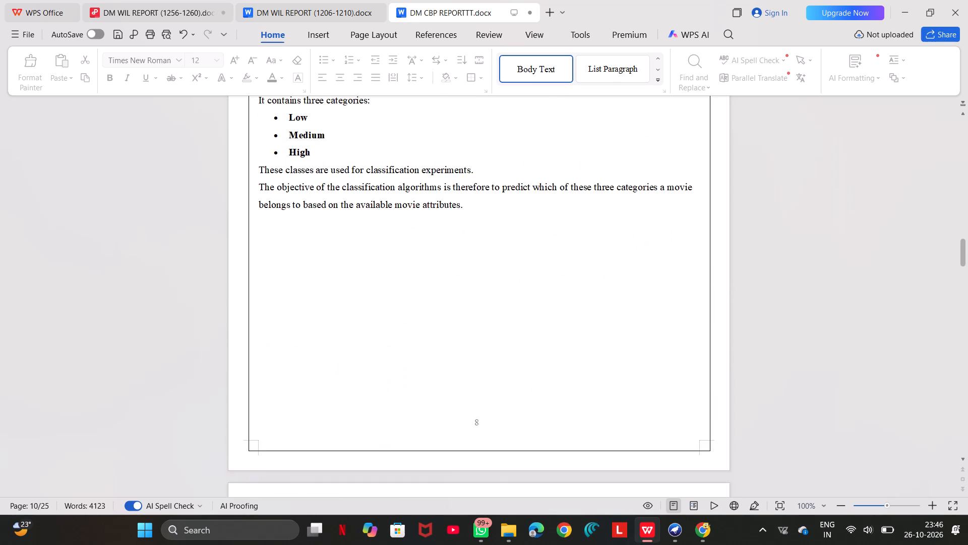
pyautogui.scroll(1, 459, 463)
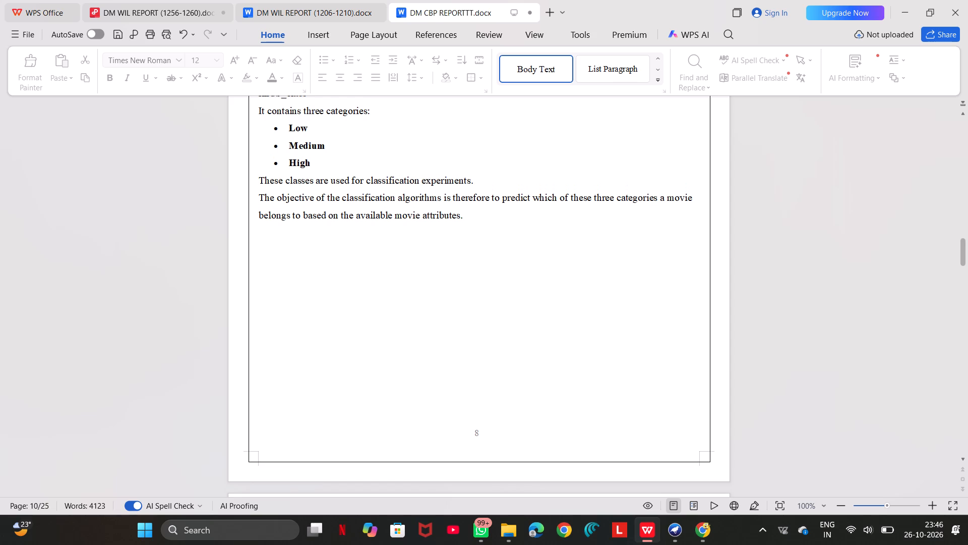
pyautogui.scroll(6, 459, 463)
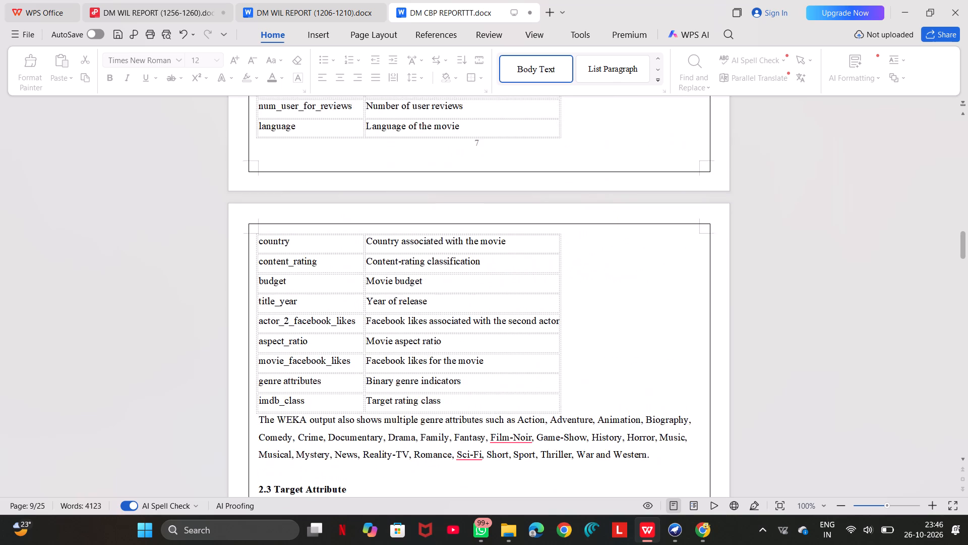
pyautogui.scroll(5, 459, 463)
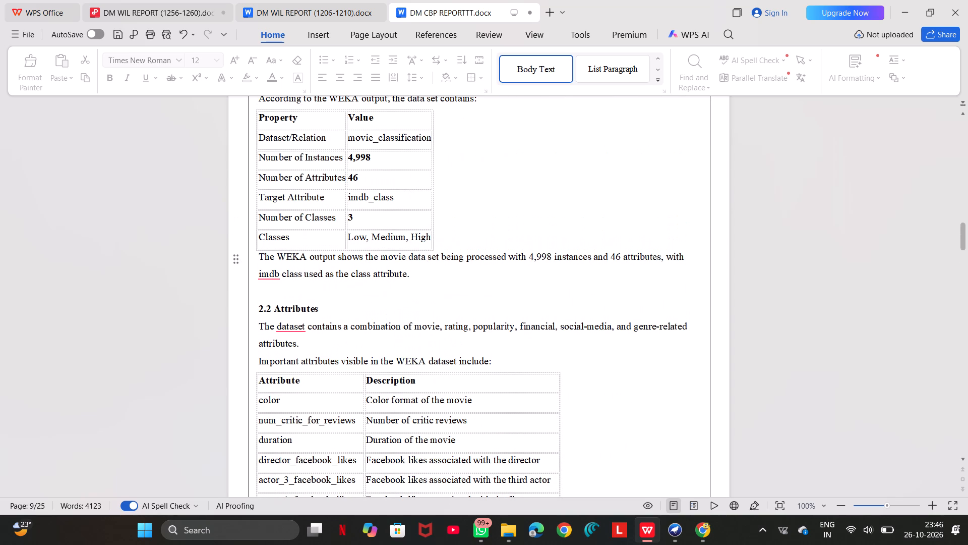
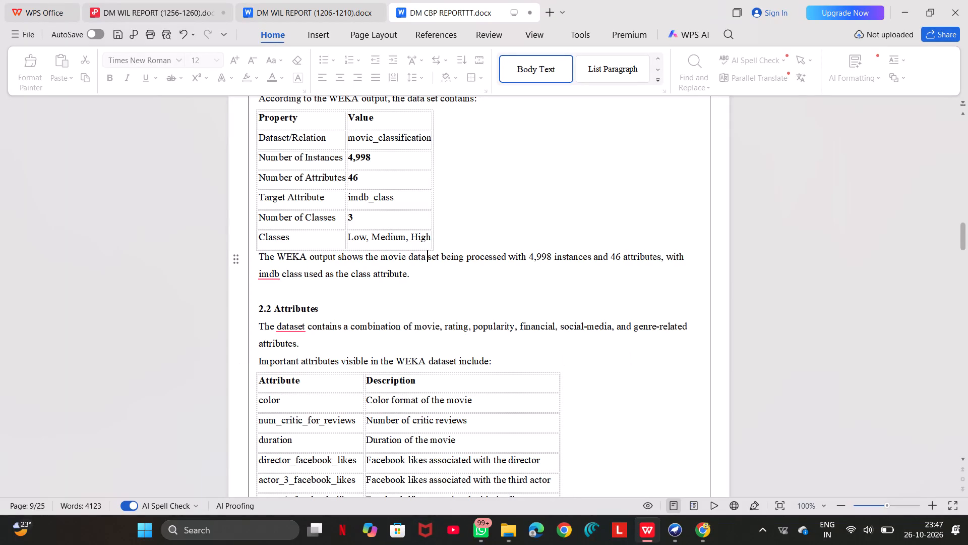
# Review the remaining dataset description pages and the Data Preprocessing chapter, sections 3.1 to 3.4, for layout and flagged words.
pyautogui.scroll(-6, 507, 361)
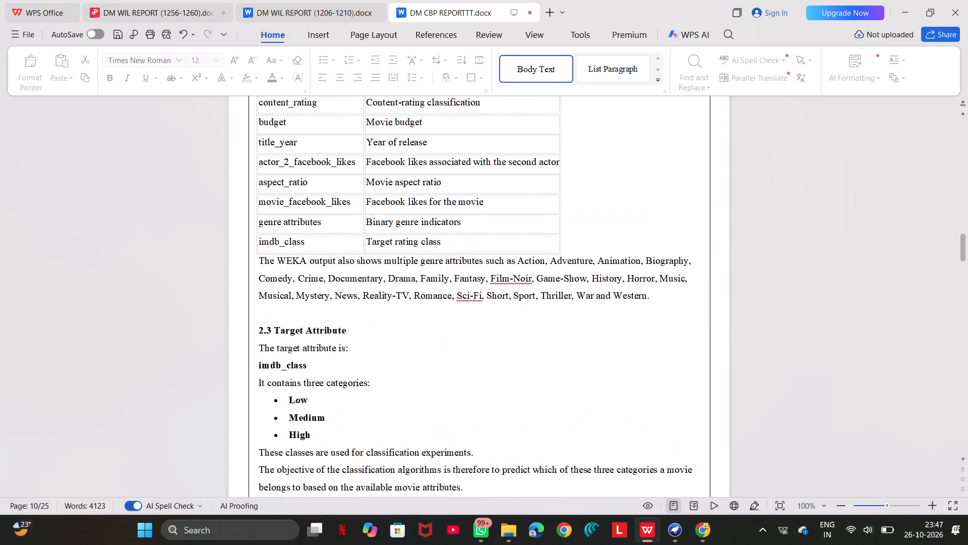
pyautogui.scroll(-8, 507, 361)
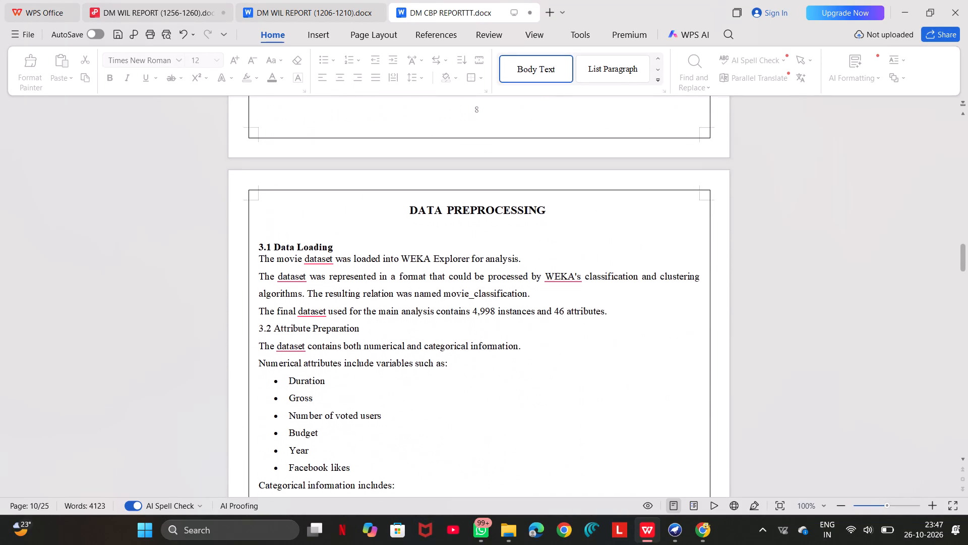
pyautogui.scroll(-2, 507, 361)
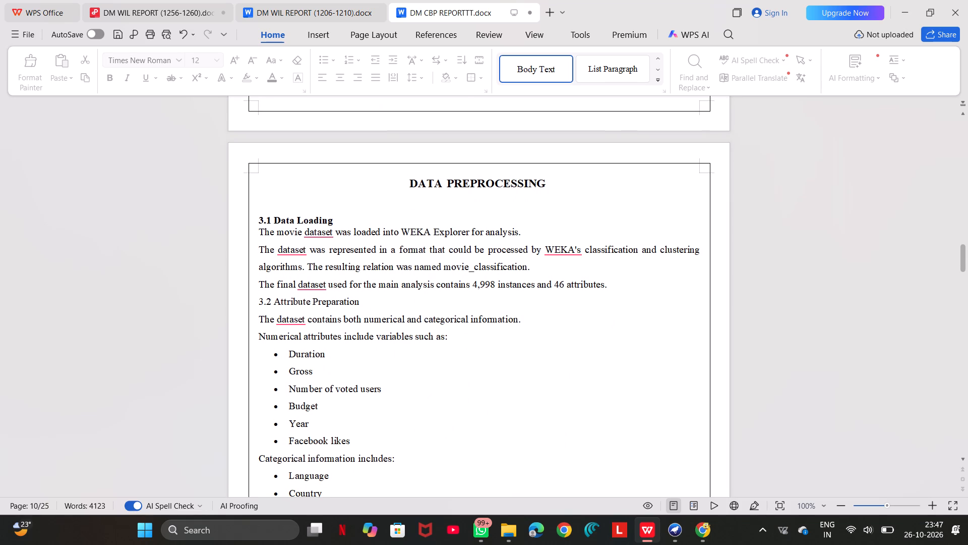
pyautogui.scroll(-7, 481, 411)
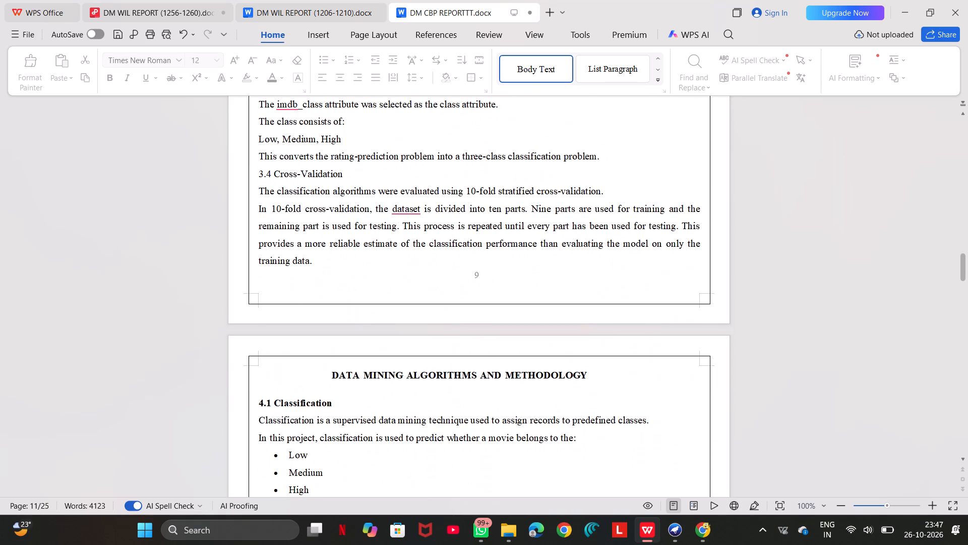
pyautogui.scroll(-1, 481, 411)
pyautogui.scroll(2, 481, 411)
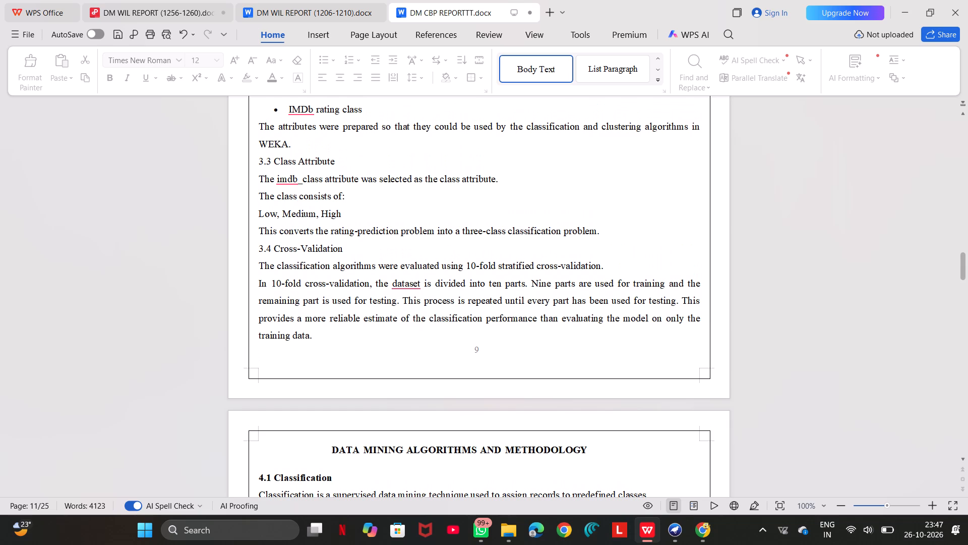
pyautogui.scroll(-3, 481, 411)
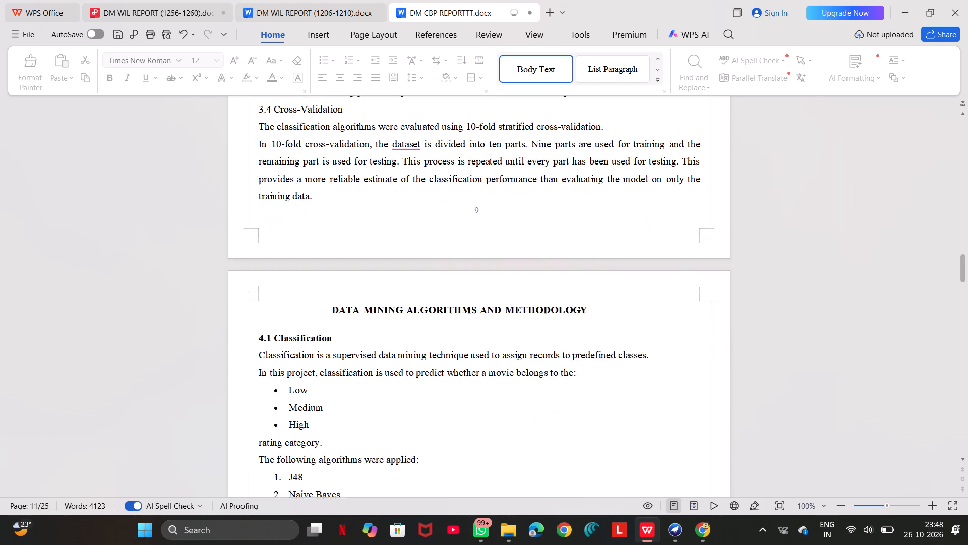
# Review the Data Mining Algorithms and Methodology chapter from 4.1 Classification through 4.2 J48 Decision Tree to the J48 Results tables.
pyautogui.scroll(-2, 481, 411)
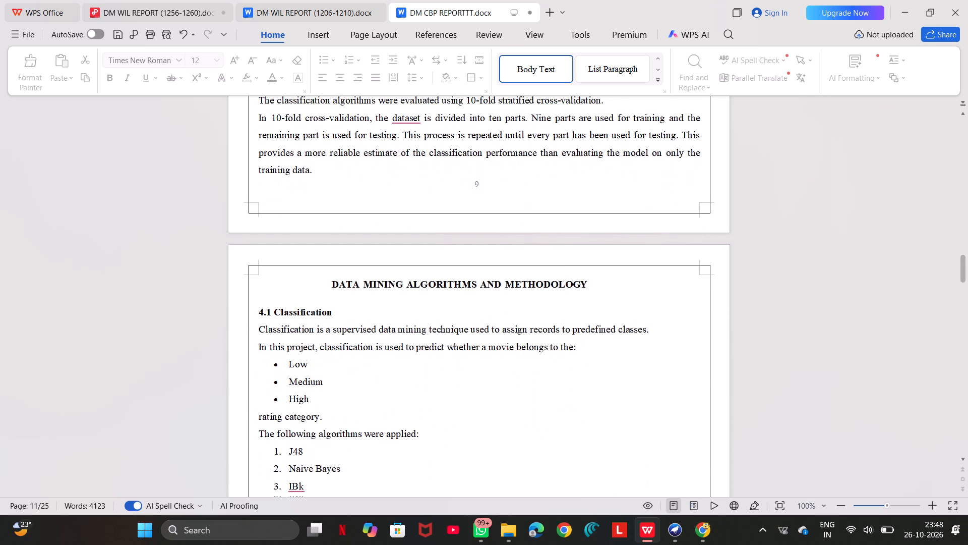
pyautogui.scroll(-3, 481, 411)
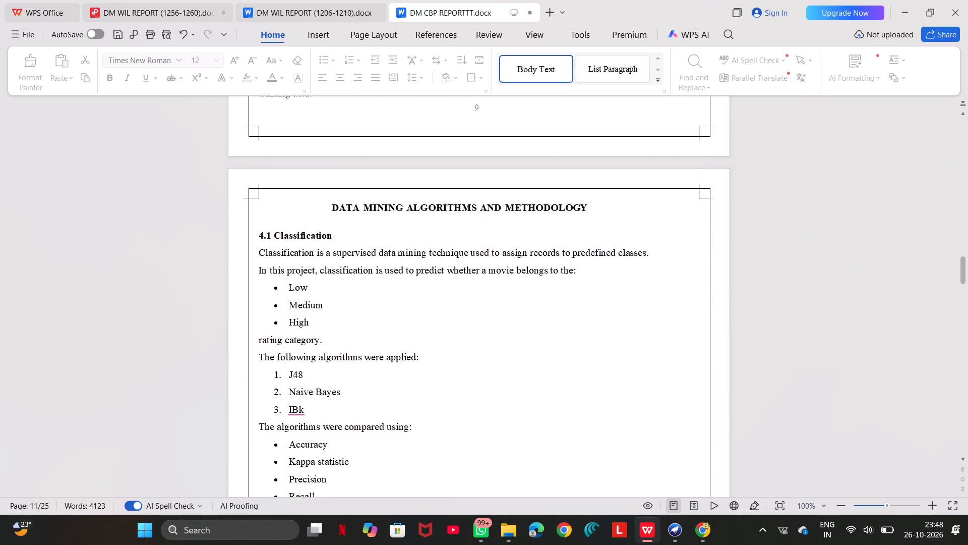
pyautogui.scroll(-2, 481, 411)
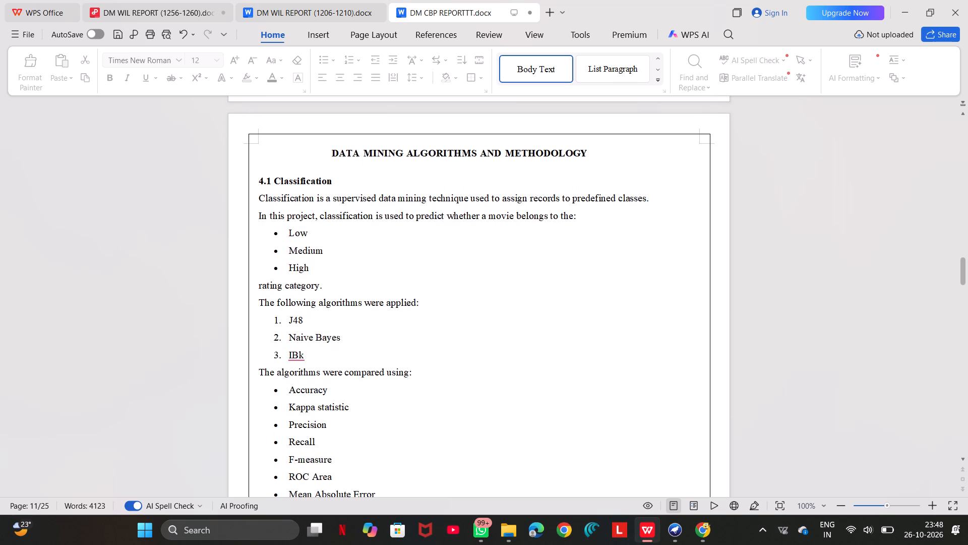
pyautogui.scroll(-3, 481, 411)
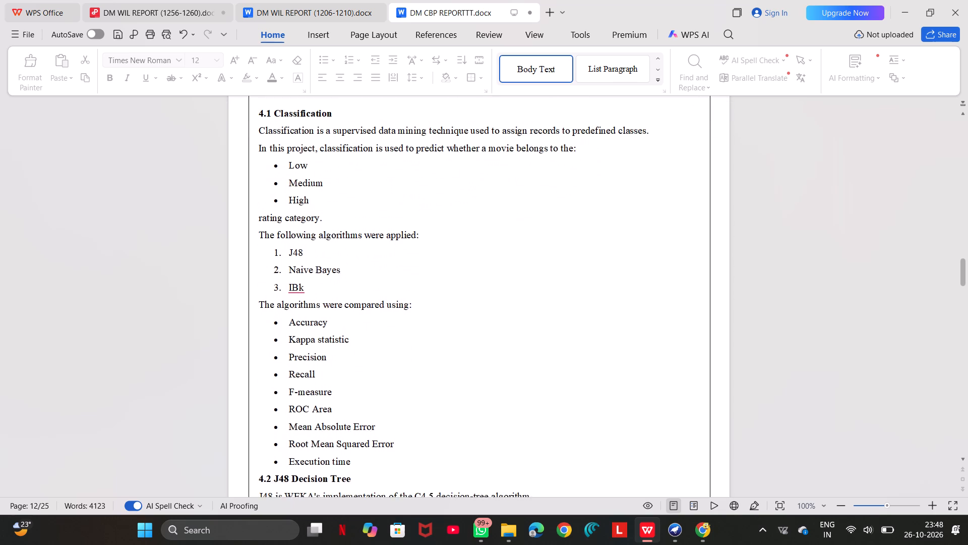
pyautogui.scroll(-3, 481, 411)
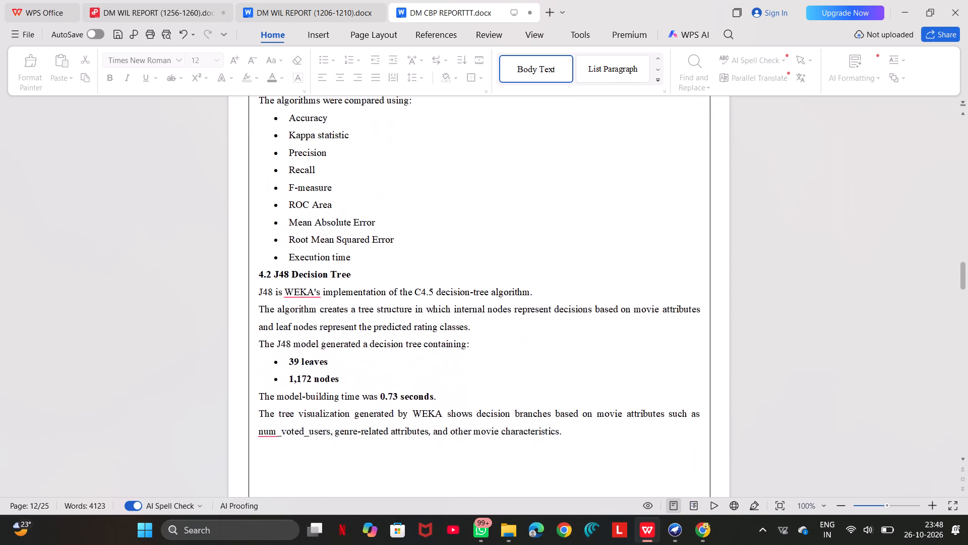
pyautogui.scroll(-6, 481, 411)
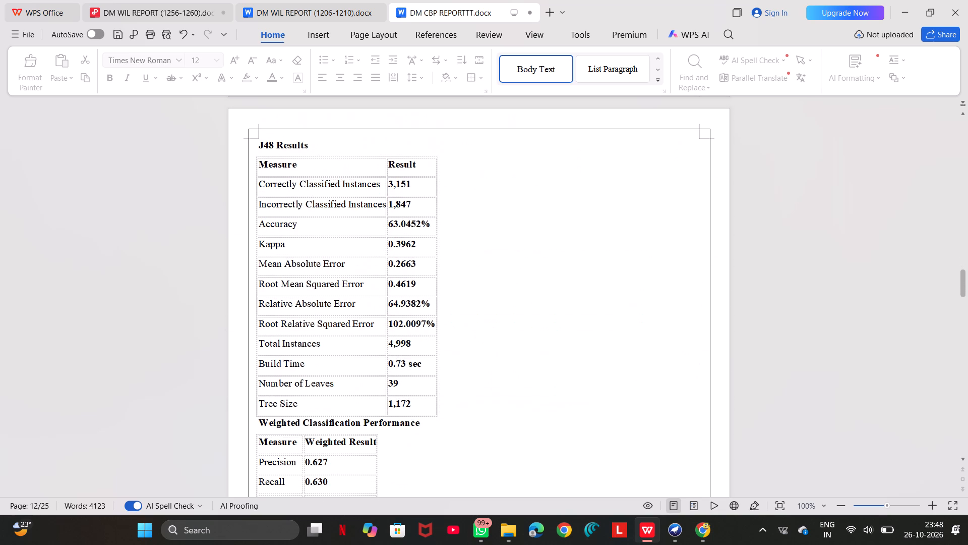
# Go back to the Data Preprocessing chapter and recheck its headings, lists and flagged words from 3.4 Cross-Validation up to 3.1 Data Loading.
pyautogui.scroll(6, 481, 411)
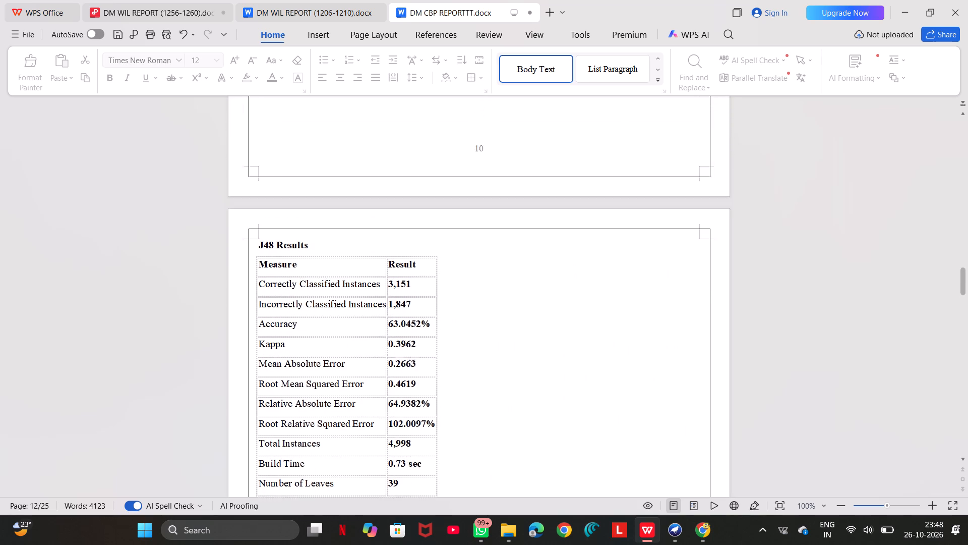
pyautogui.scroll(10, 481, 411)
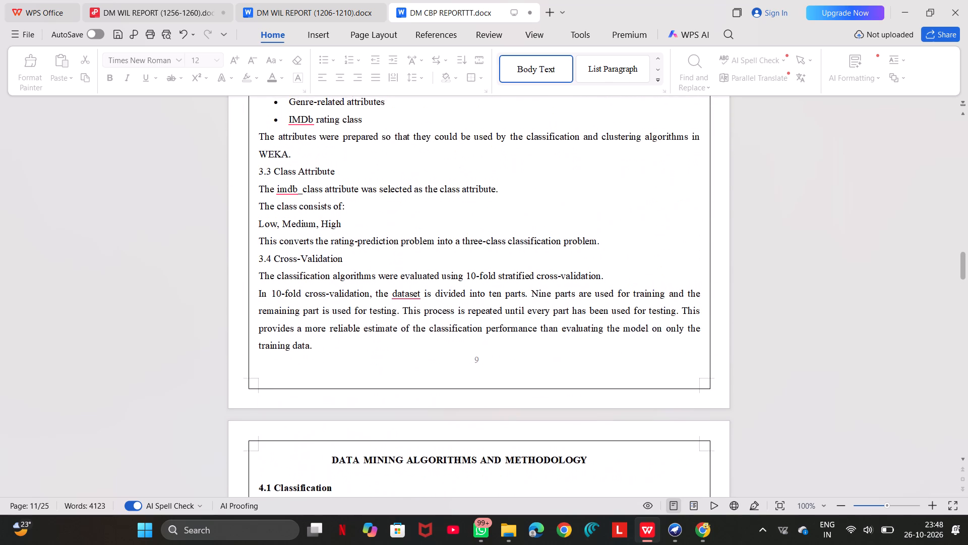
pyautogui.scroll(6, 481, 411)
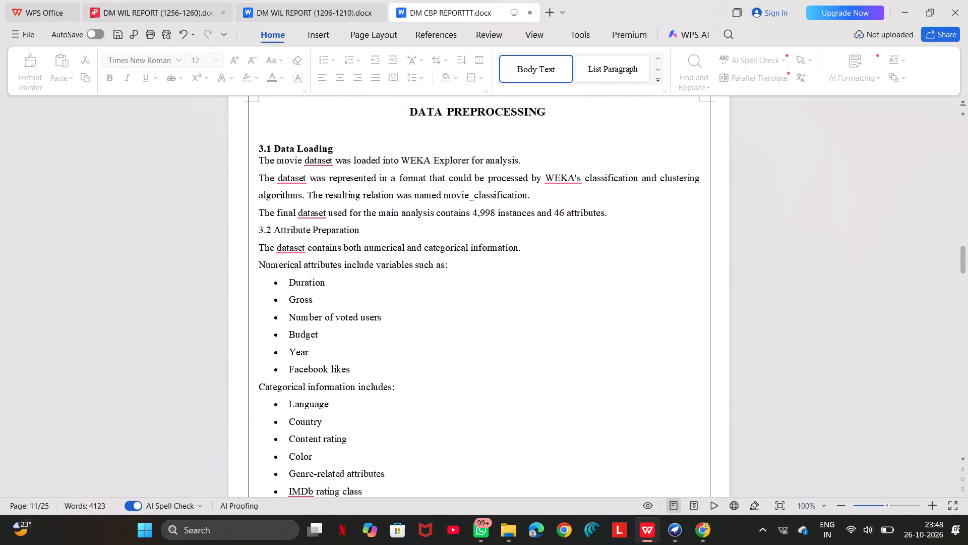
pyautogui.scroll(1, 481, 411)
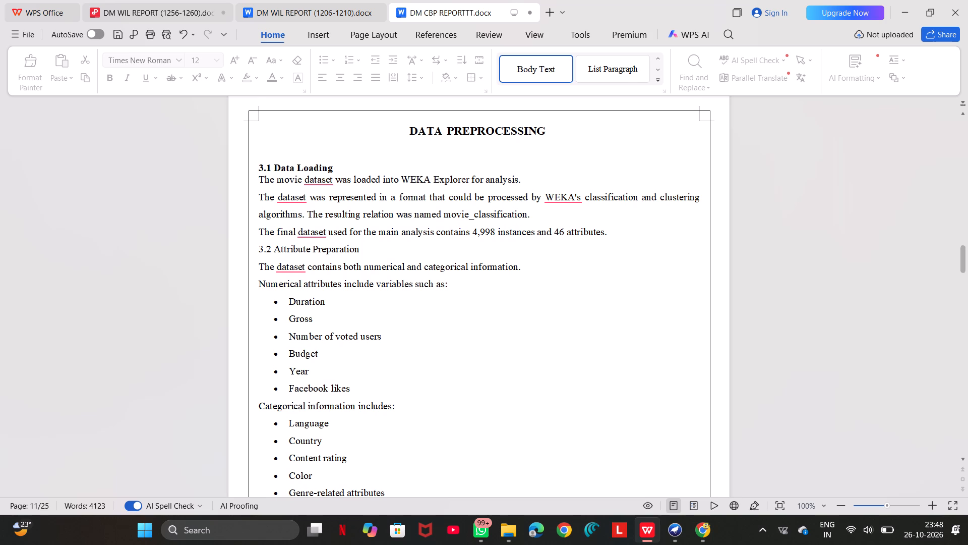
pyautogui.scroll(-5, 481, 411)
pyautogui.scroll(1, 481, 411)
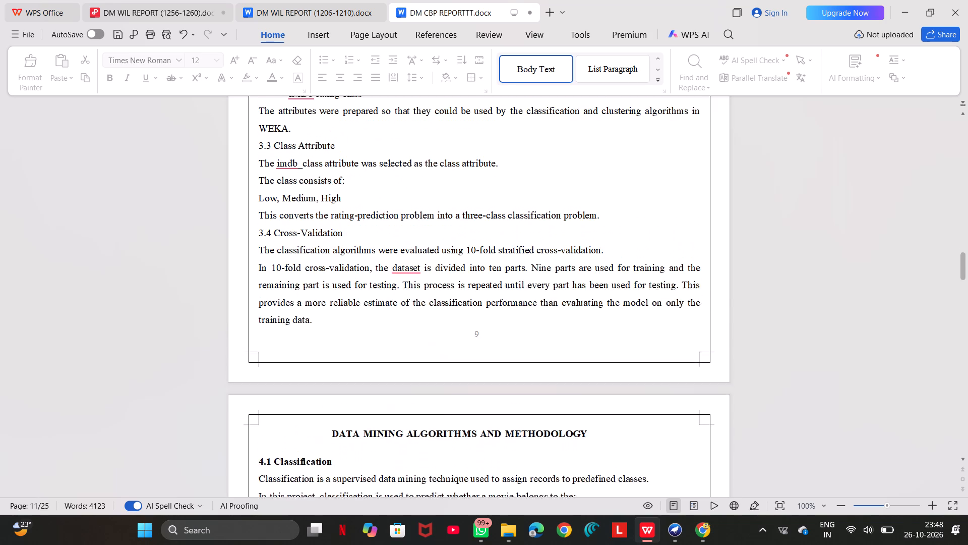
pyautogui.scroll(5, 481, 411)
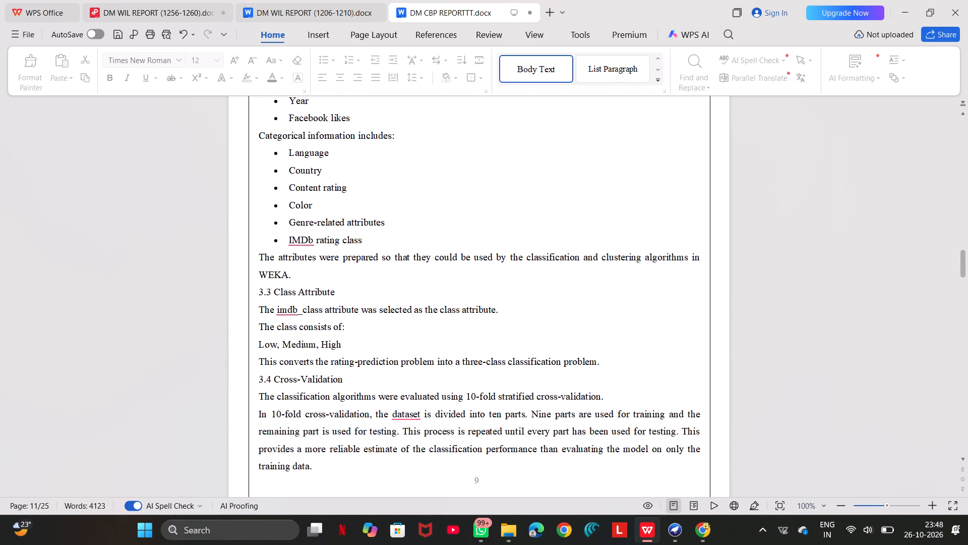
pyautogui.scroll(4, 481, 411)
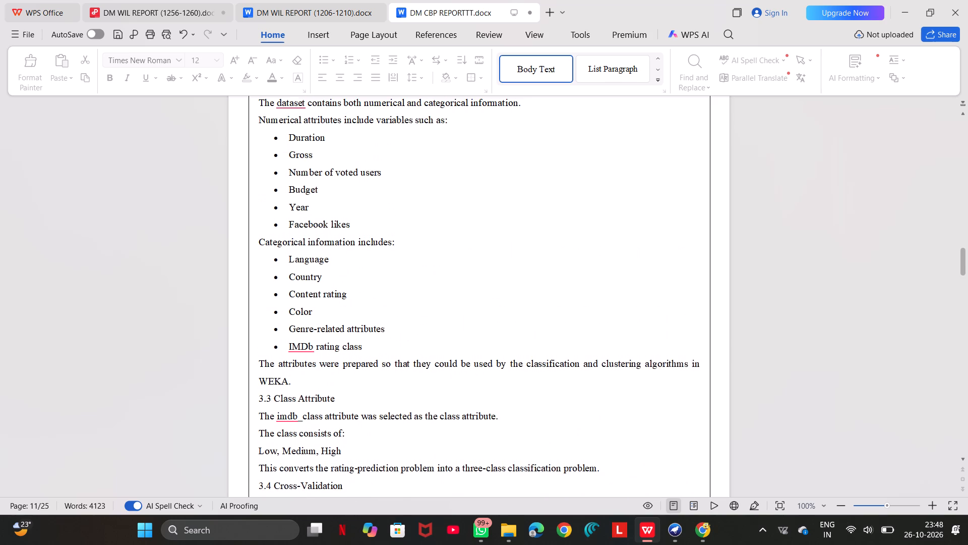
pyautogui.scroll(2, 481, 411)
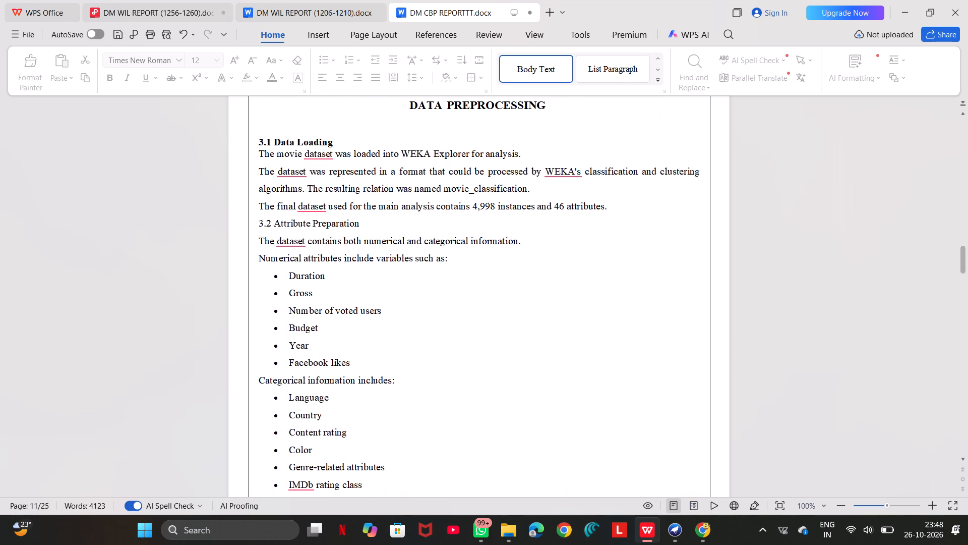
pyautogui.scroll(1, 481, 411)
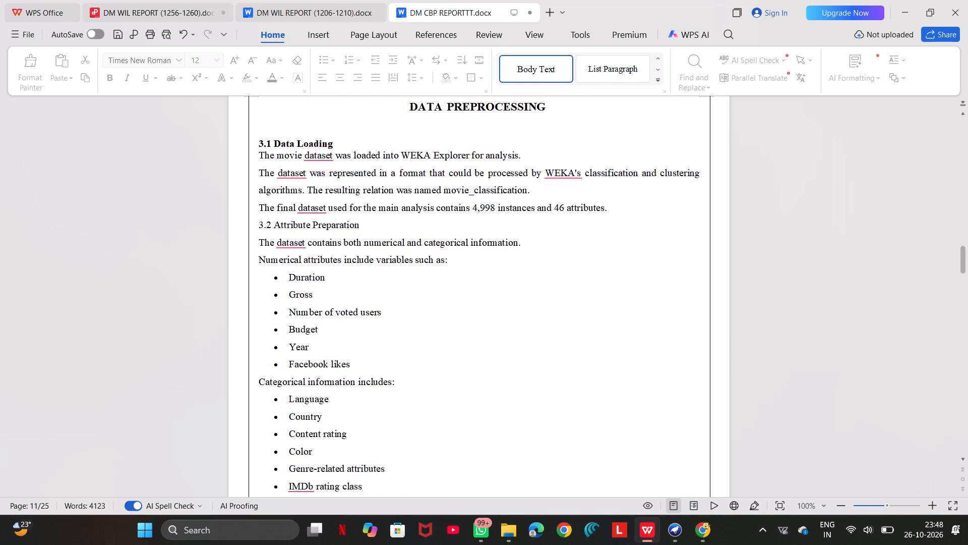
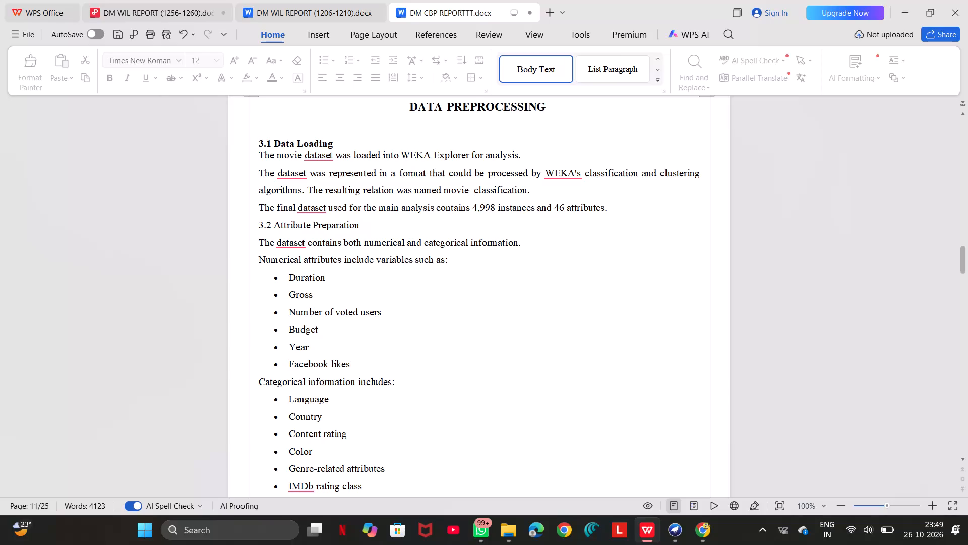
# Review the report from 3.1 Data Loading through 4.2 J48 Decision Tree and the J48 Results tables for layout and flagged words.
pyautogui.scroll(-4, 481, 411)
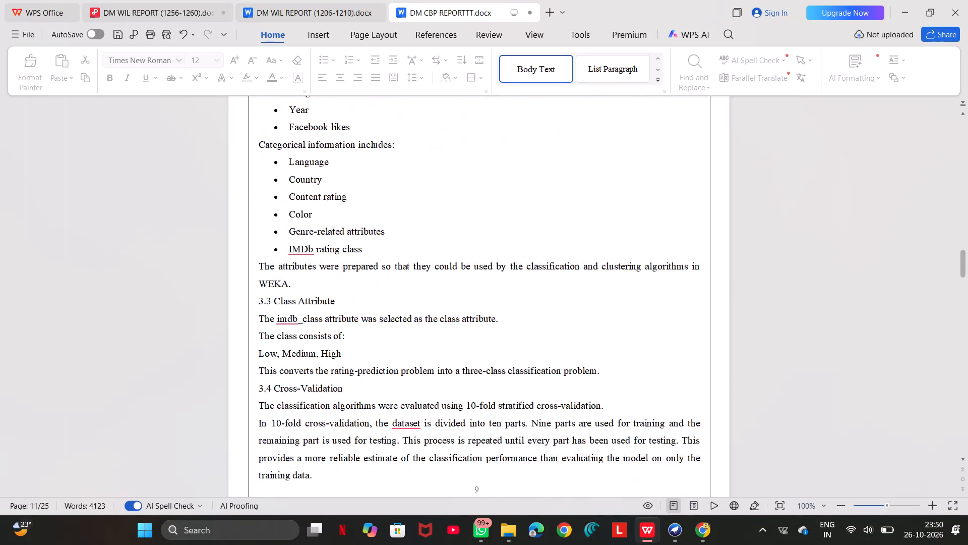
pyautogui.scroll(-8, 481, 411)
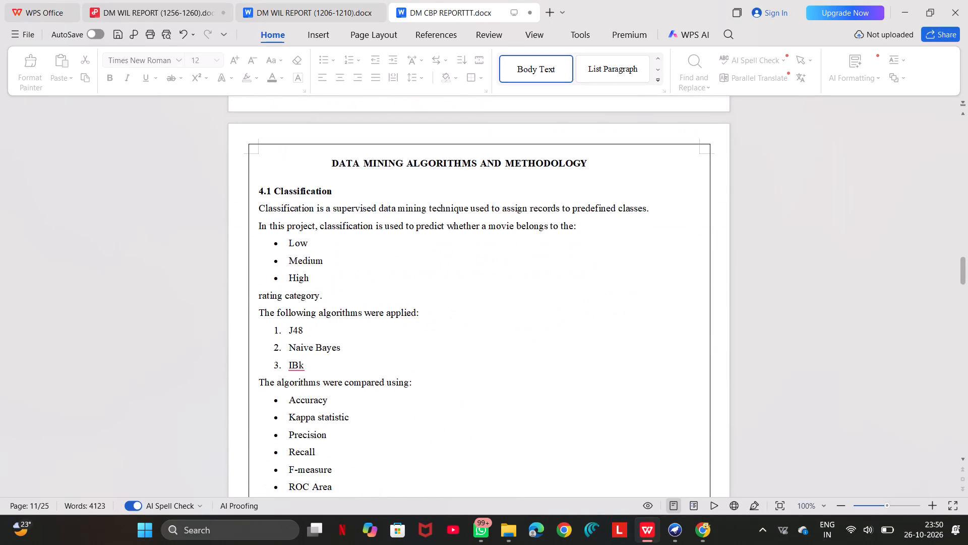
pyautogui.scroll(-2, 481, 411)
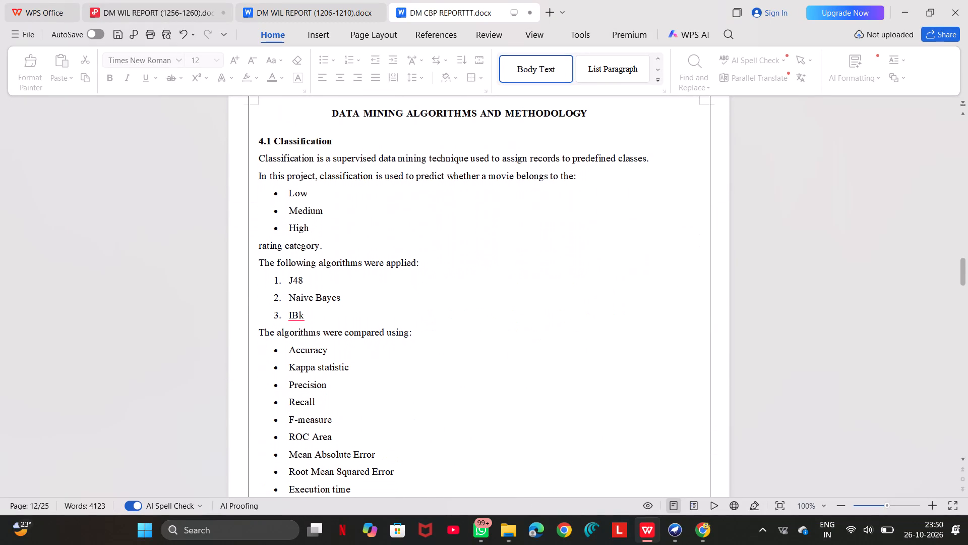
pyautogui.scroll(-5, 481, 411)
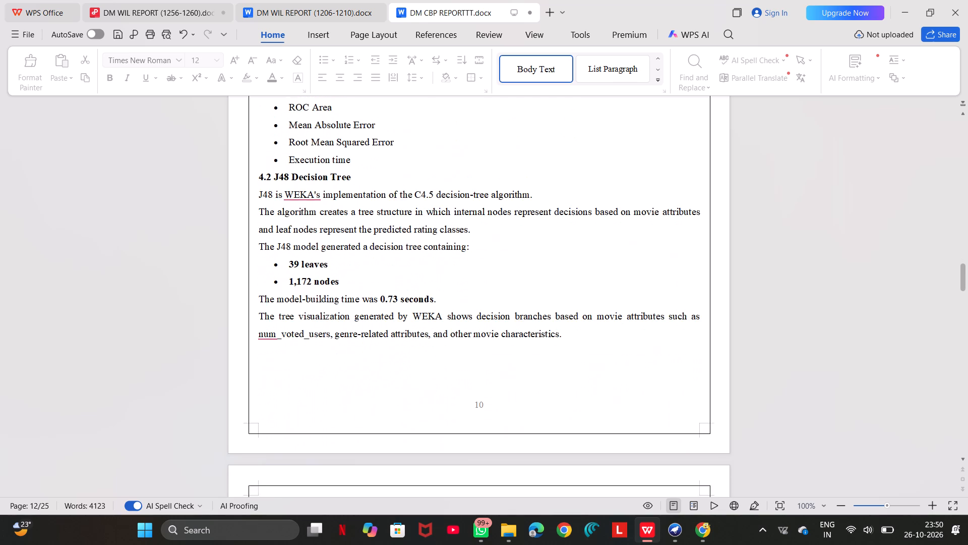
pyautogui.scroll(-5, 481, 411)
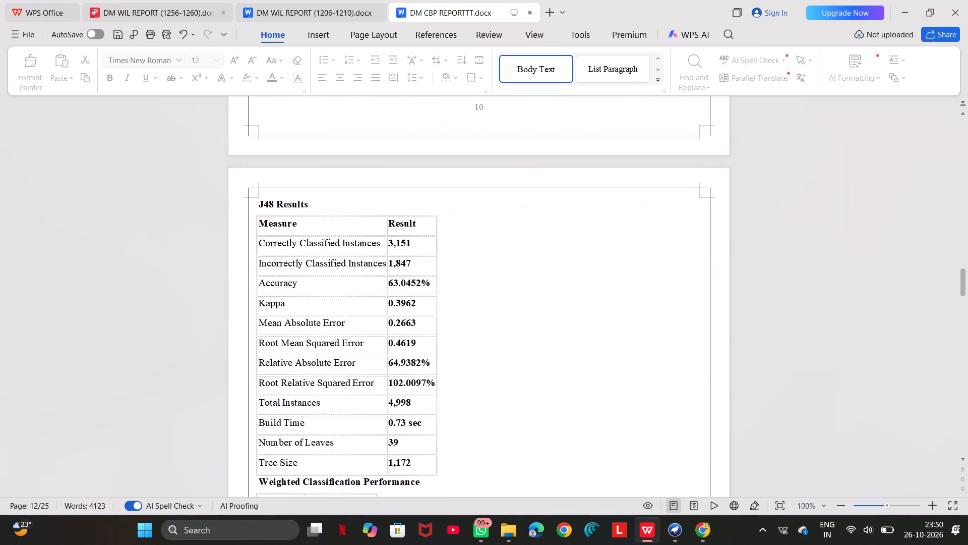
pyautogui.scroll(-4, 481, 411)
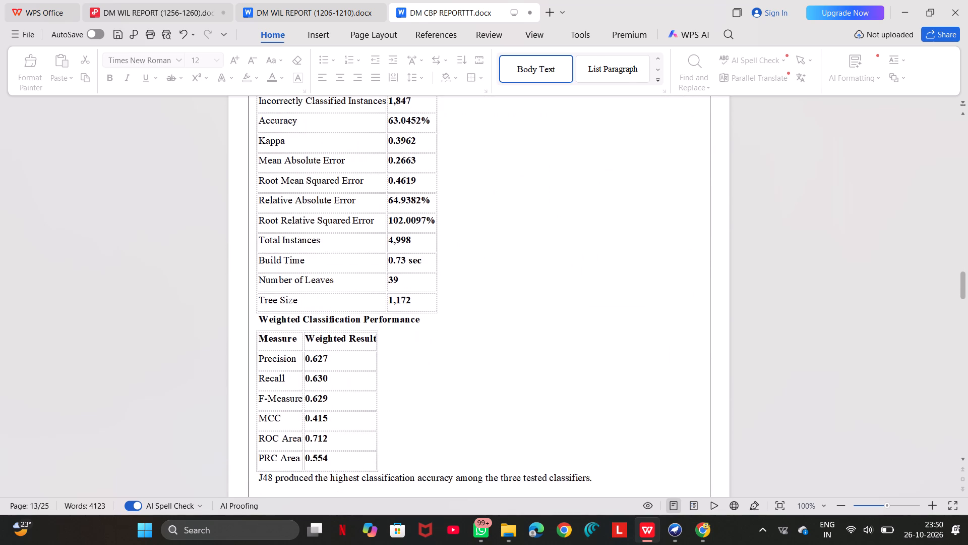
# Review sections 4.3 Naive Bayes through 4.7 Hierarchical Clustering, including the Naive Bayes and IBk result tables, for spacing and flagged words.
pyautogui.scroll(-3, 481, 411)
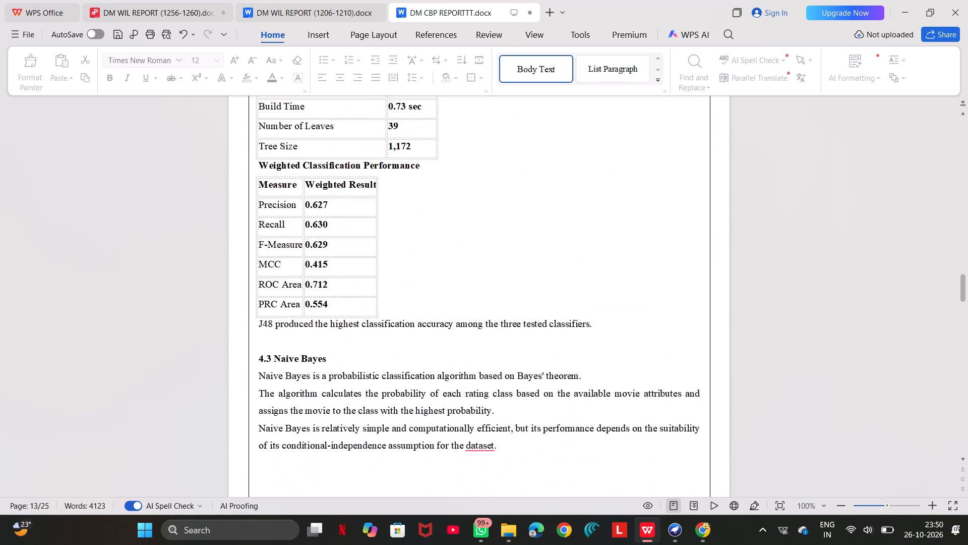
pyautogui.scroll(-6, 481, 411)
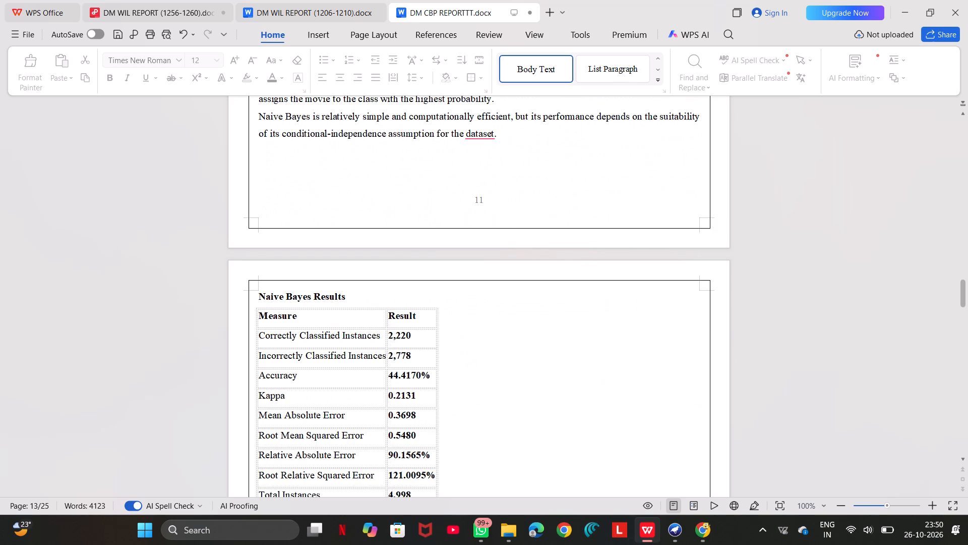
pyautogui.scroll(-2, 481, 411)
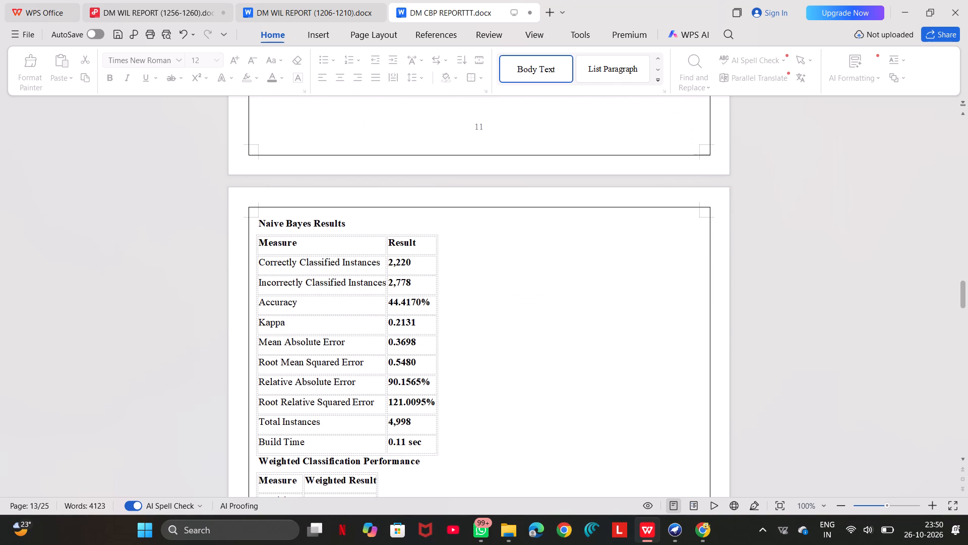
pyautogui.scroll(-9, 481, 411)
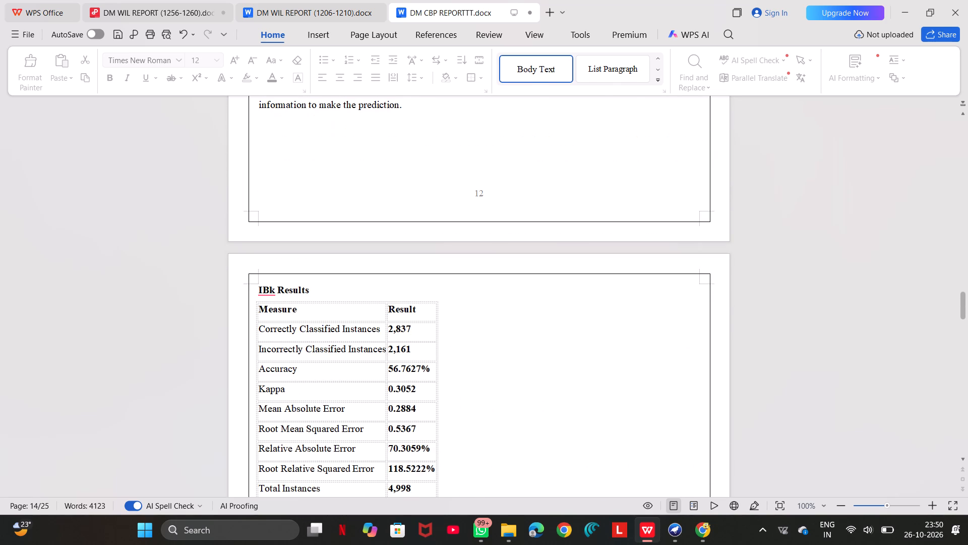
pyautogui.scroll(-6, 481, 411)
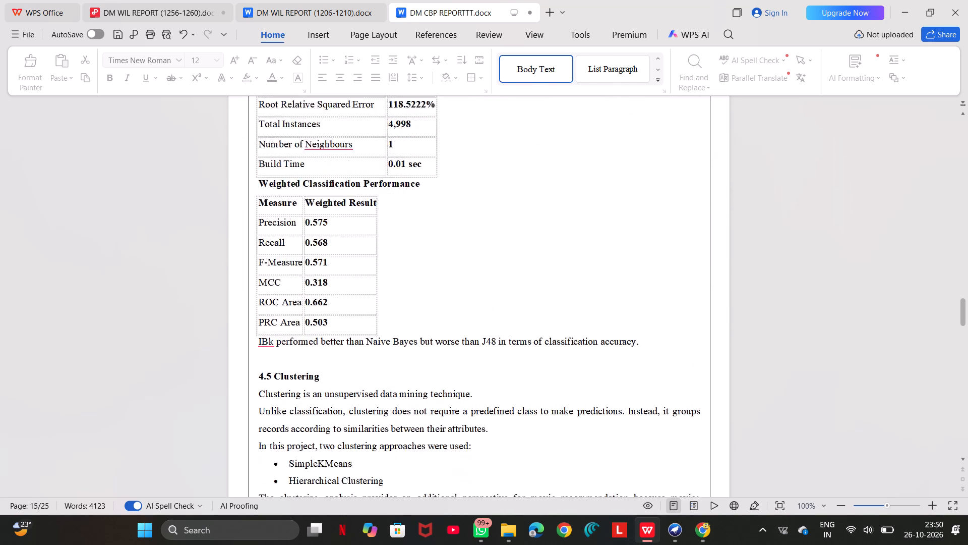
pyautogui.scroll(-3, 481, 411)
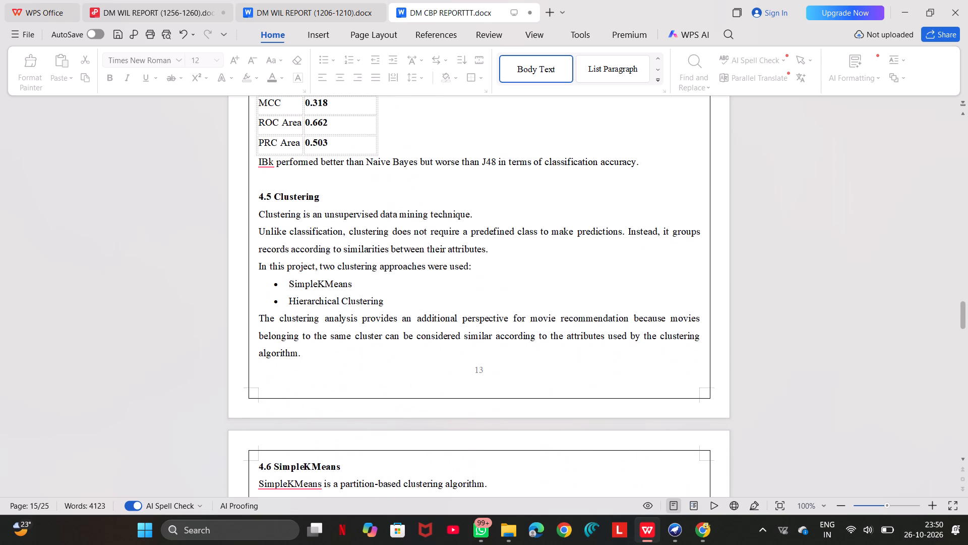
pyautogui.scroll(-4, 481, 411)
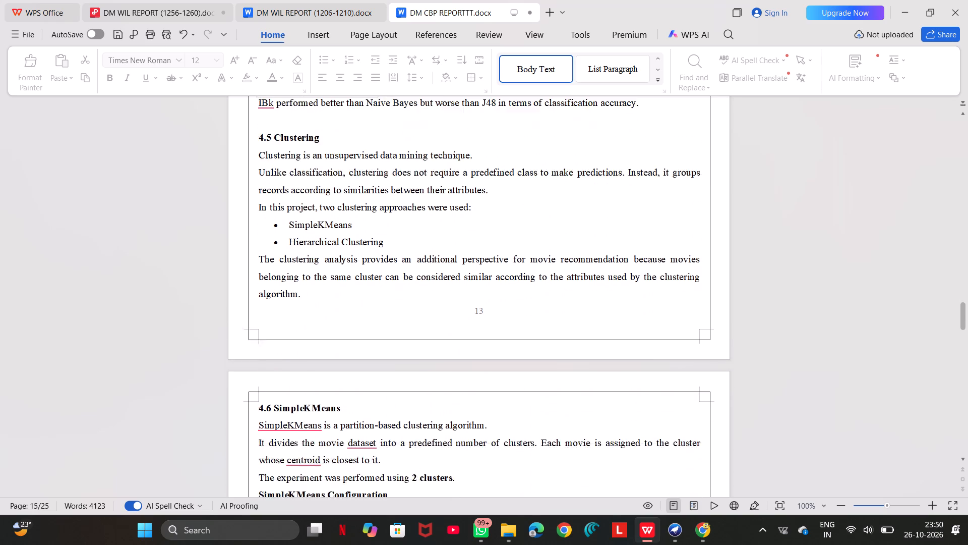
pyautogui.scroll(-9, 481, 411)
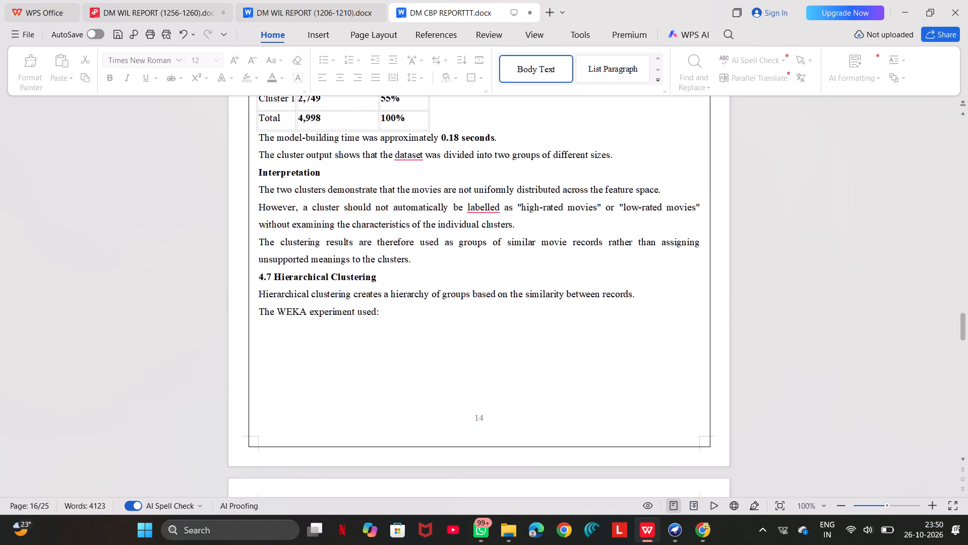
# Check the layout of the Results chapter, the Comparative Analysis table and the Film Recommendation Using Data Mining section.
pyautogui.scroll(-11, 481, 411)
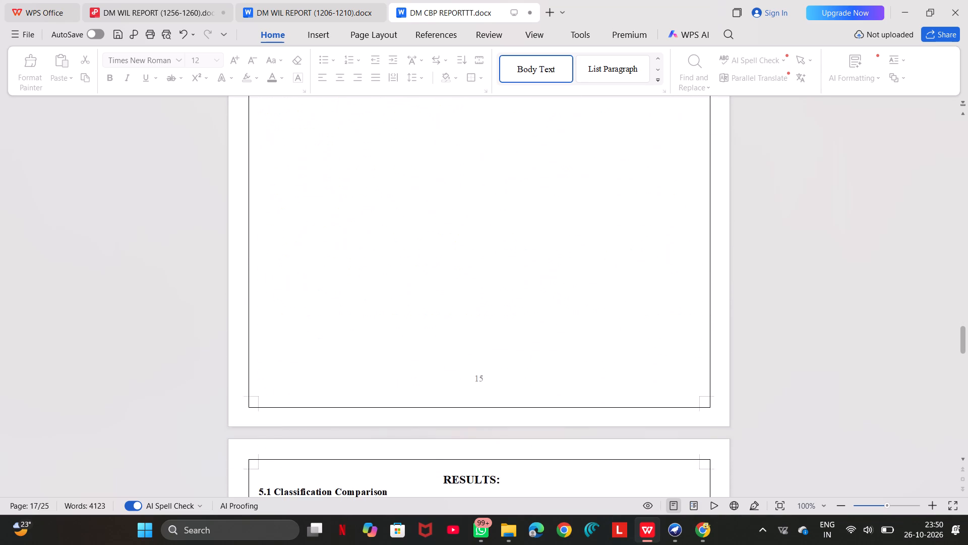
pyautogui.scroll(-4, 481, 411)
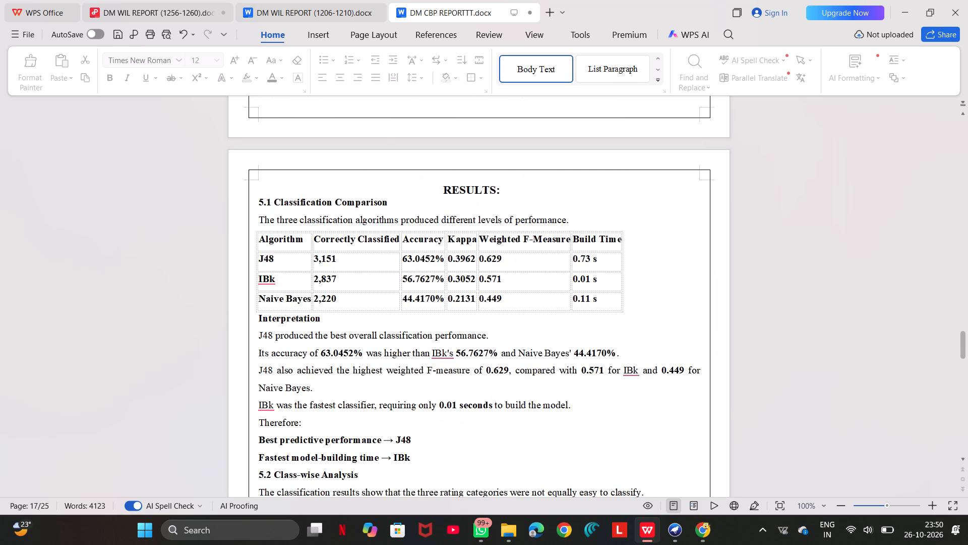
pyautogui.scroll(-5, 481, 411)
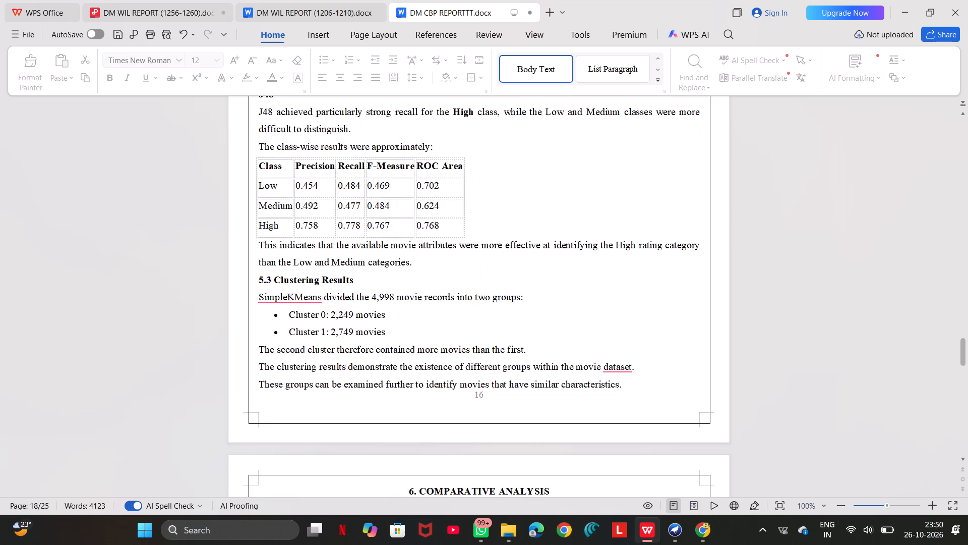
pyautogui.scroll(-5, 481, 411)
pyautogui.scroll(1, 481, 411)
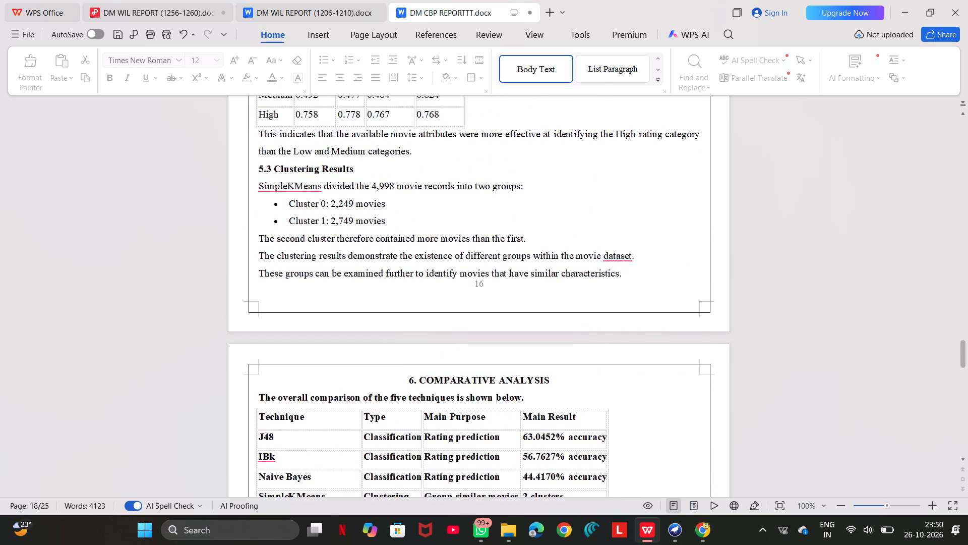
pyautogui.scroll(1, 481, 411)
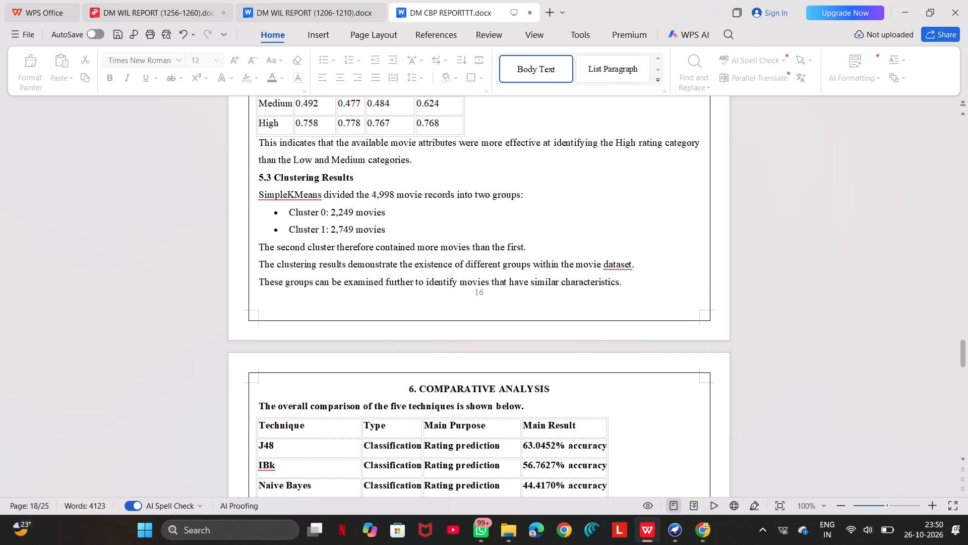
pyautogui.scroll(-1, 481, 411)
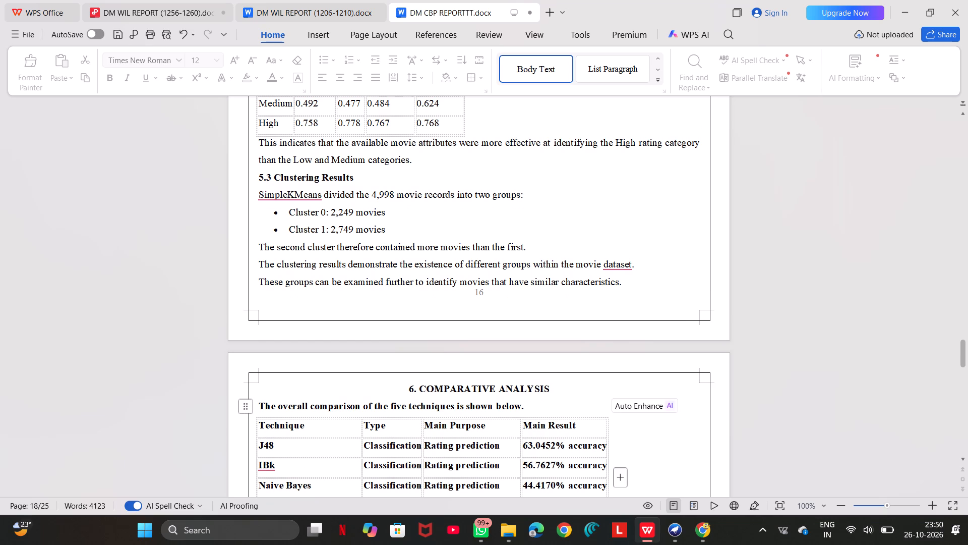
pyautogui.scroll(-1, 507, 258)
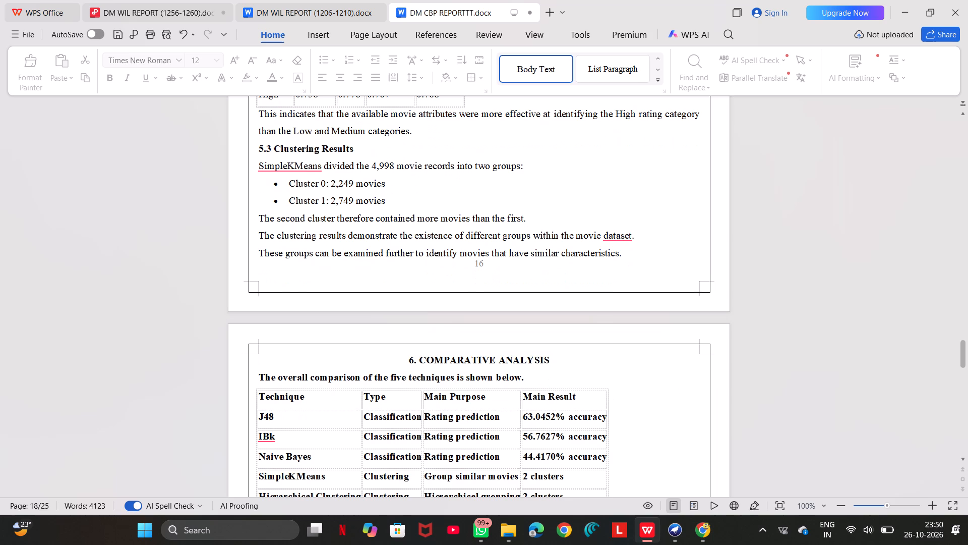
pyautogui.scroll(-1, 507, 258)
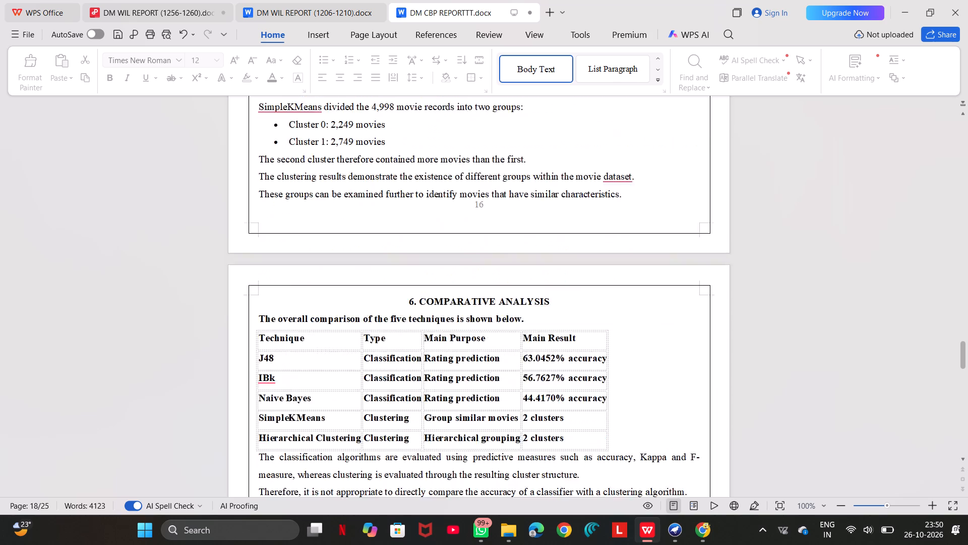
pyautogui.scroll(-14, 507, 258)
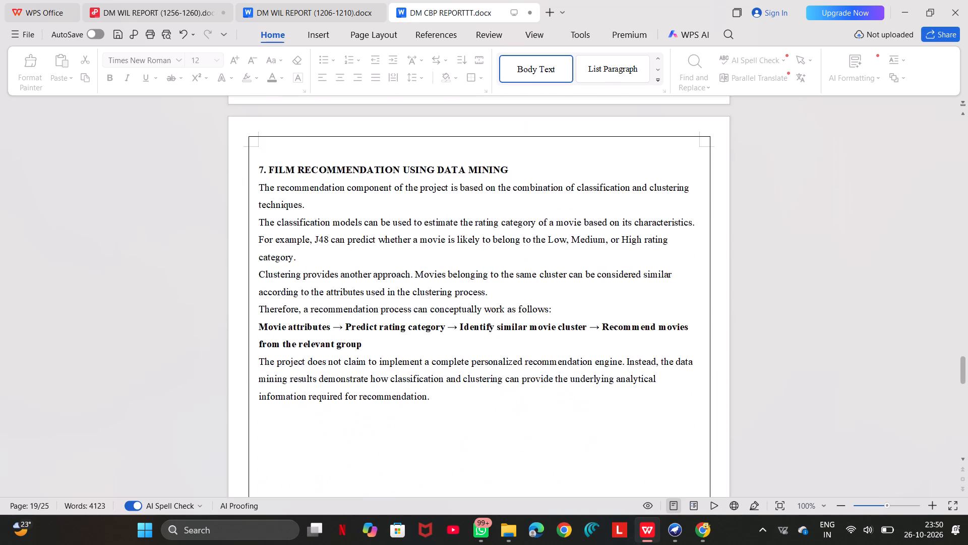
# Examine the Findings chapter, sections 8.1 to 8.4, for spacing between sections and flagged words, returning to its heading.
pyautogui.scroll(-14, 507, 258)
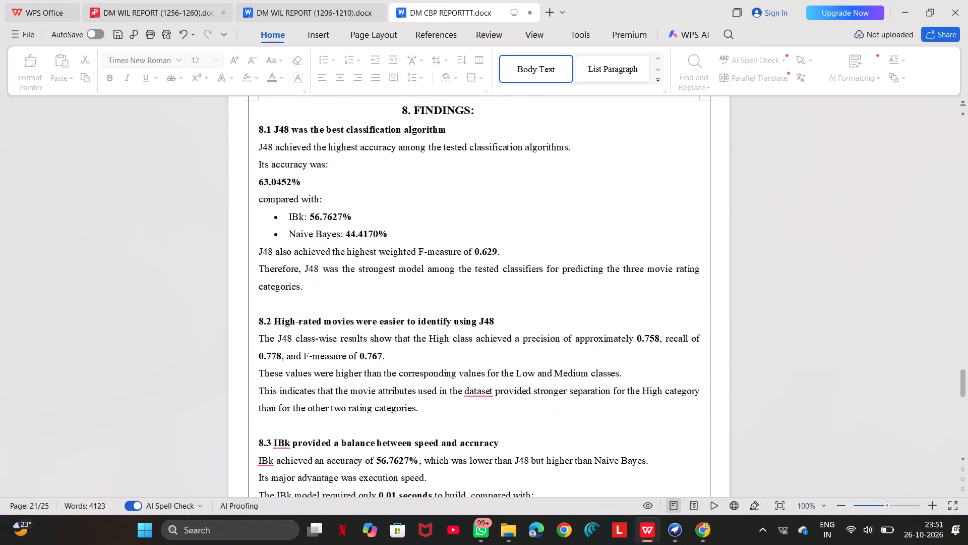
pyautogui.scroll(-3, 507, 258)
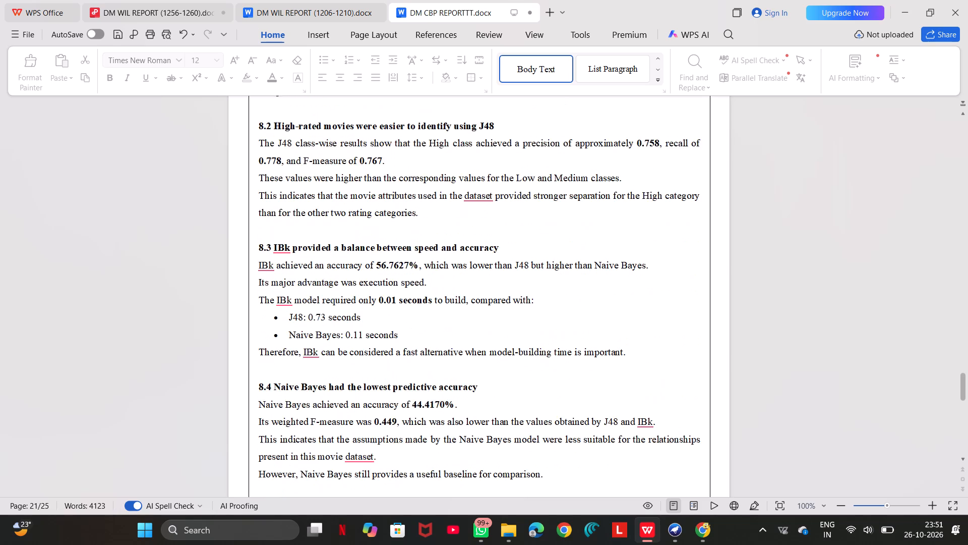
pyautogui.scroll(-1, 507, 258)
pyautogui.scroll(1, 507, 258)
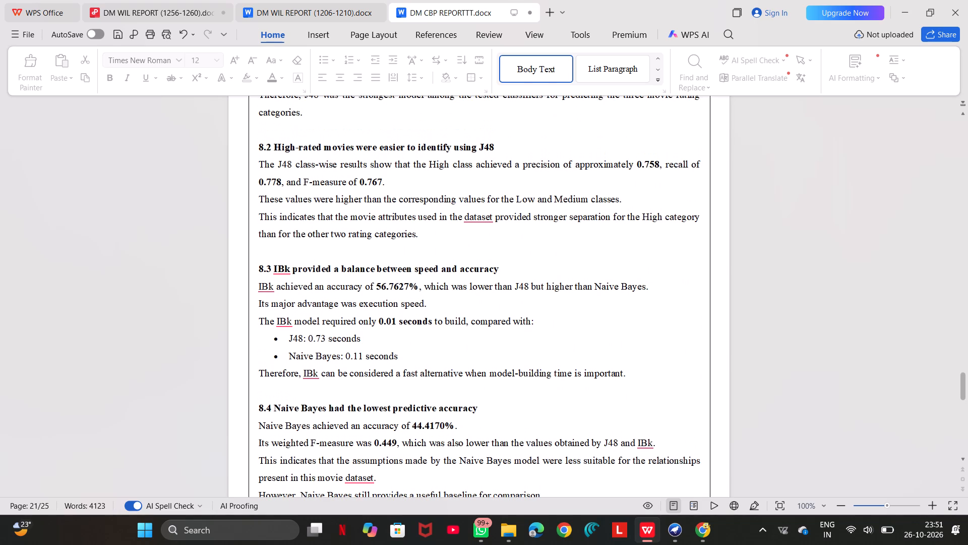
pyautogui.scroll(1, 507, 258)
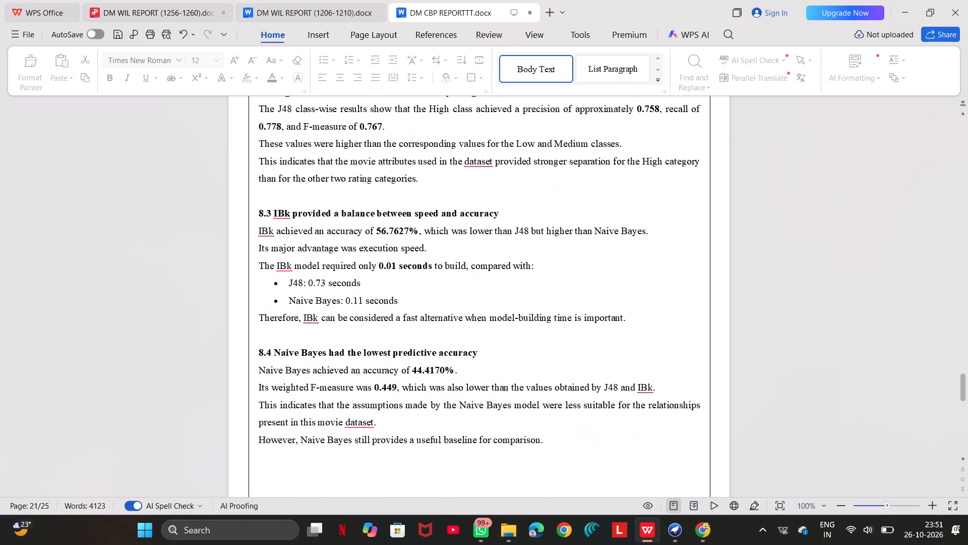
pyautogui.scroll(4, 507, 258)
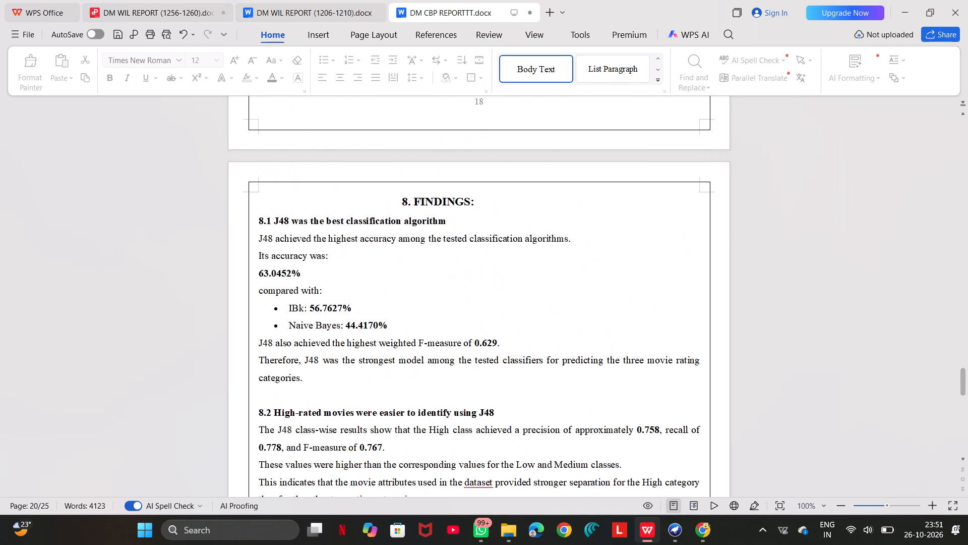
# Recheck the Findings chapter from 8.1 through 8.5 Movies form different groups, and continue to the Limitations chapter.
pyautogui.scroll(-8, 507, 258)
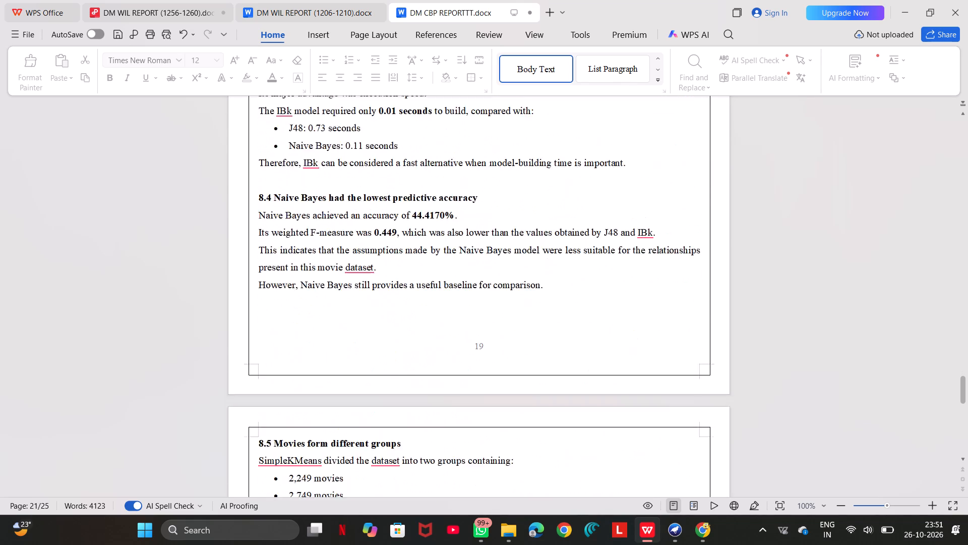
pyautogui.scroll(-1, 507, 258)
pyautogui.scroll(3, 507, 258)
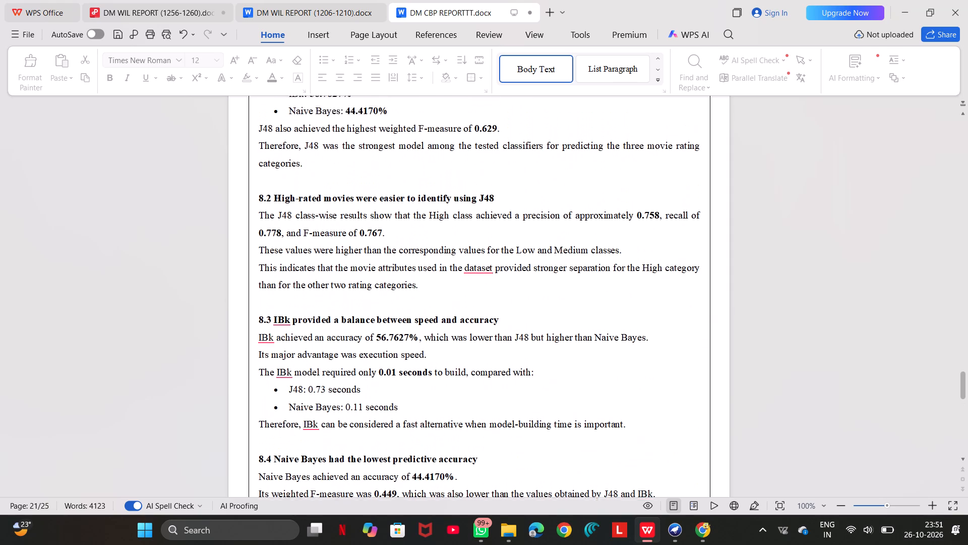
pyautogui.scroll(2, 507, 258)
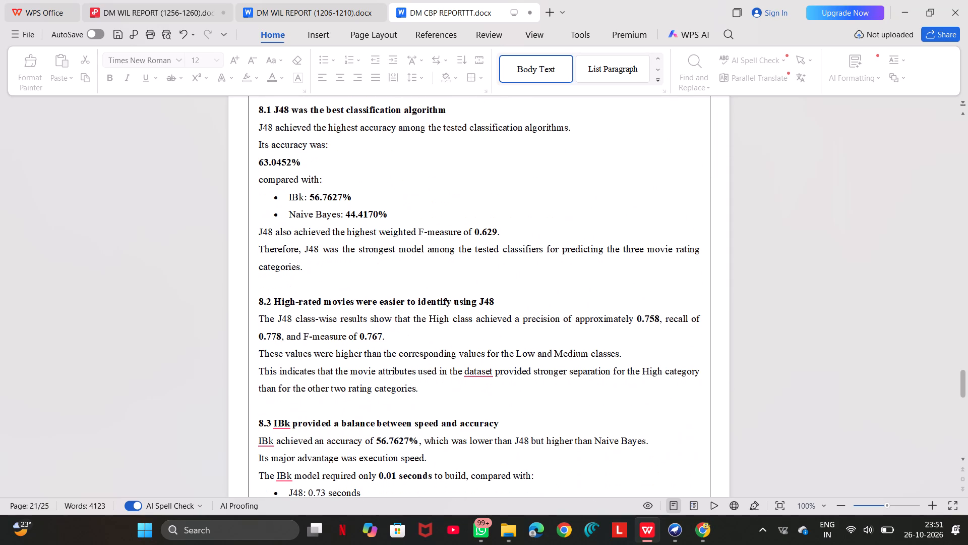
pyautogui.scroll(-9, 507, 258)
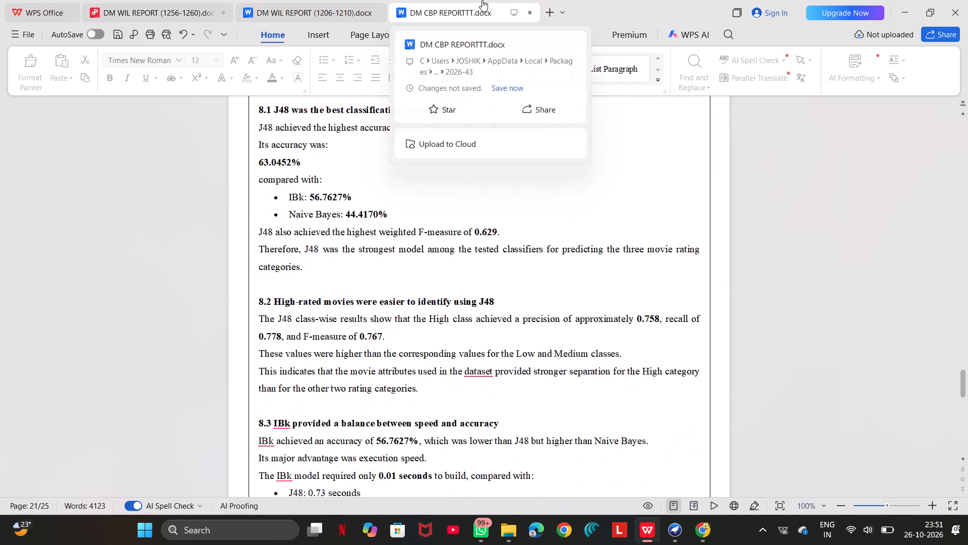
pyautogui.scroll(-5, 533, 184)
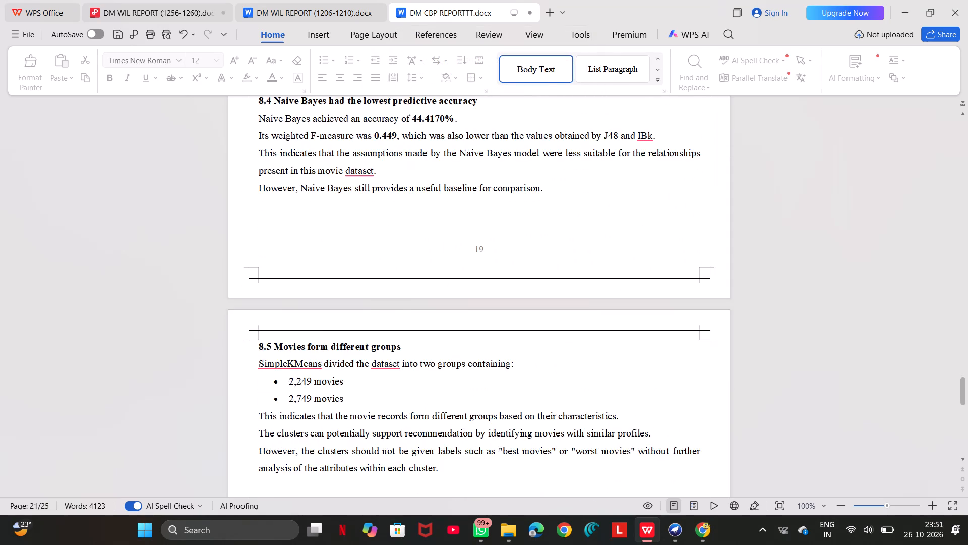
pyautogui.scroll(-10, 533, 184)
pyautogui.scroll(4, 533, 184)
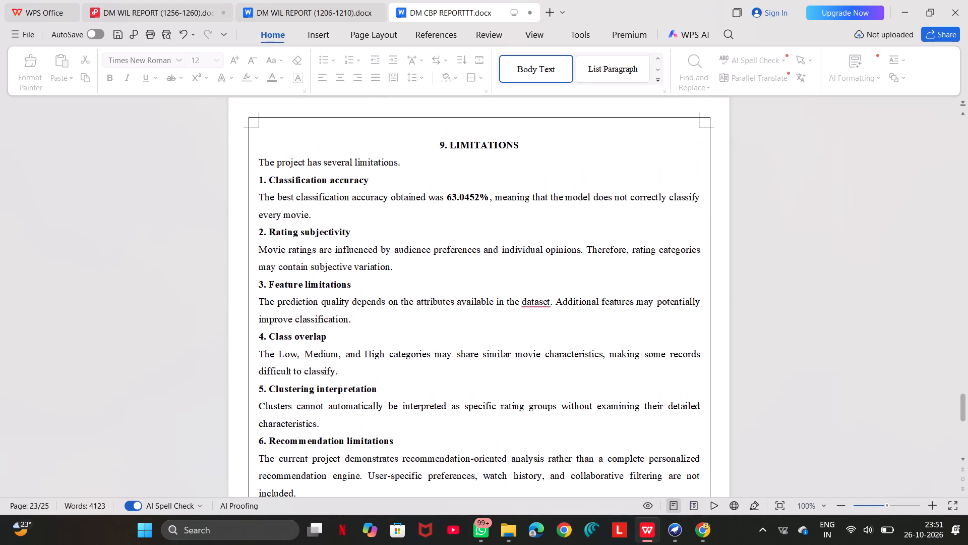
pyautogui.scroll(1, 533, 184)
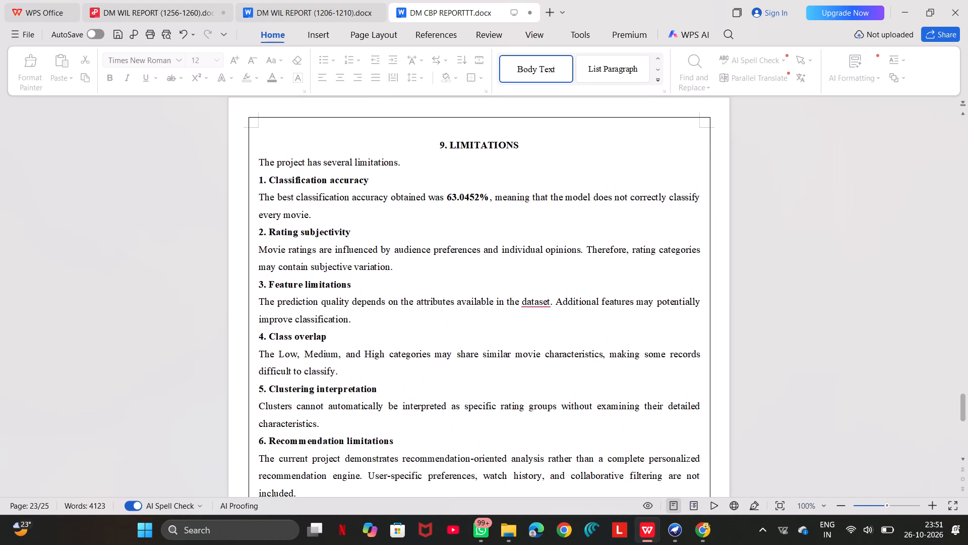
# Compare the layout of Findings 8.2 to 8.6 with the Limitations chapter, and continue through the Conclusion to the References page.
pyautogui.click(533, 184)
pyautogui.scroll(10, 533, 184)
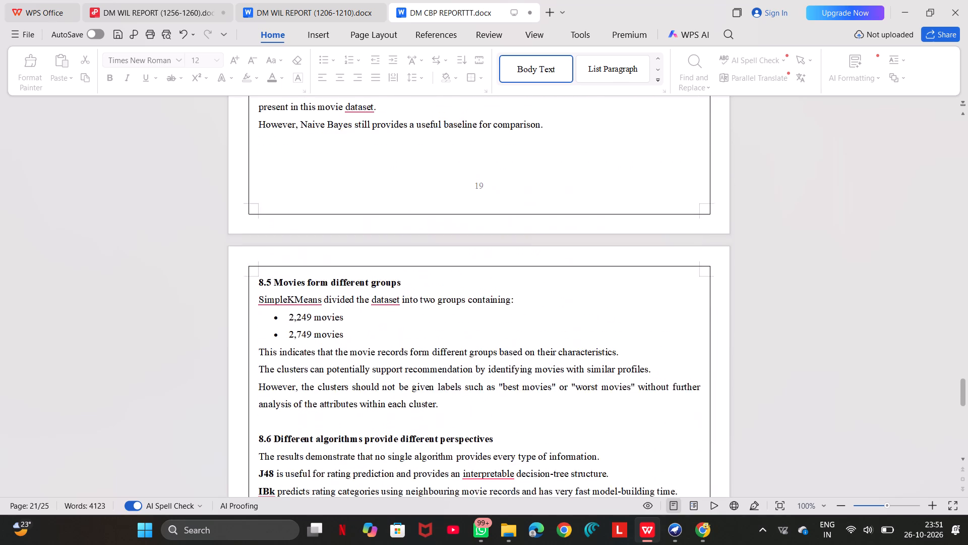
pyautogui.scroll(4, 533, 184)
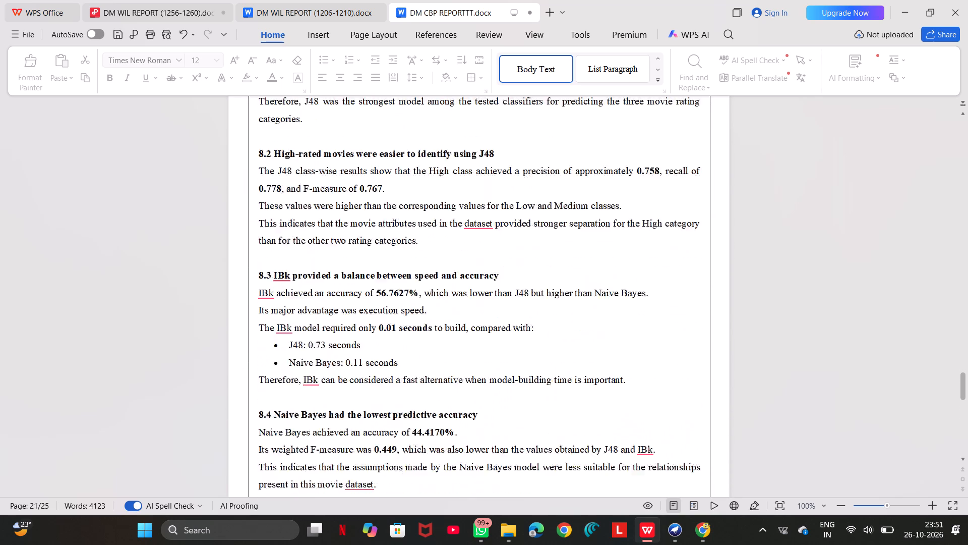
pyautogui.scroll(-5, 533, 184)
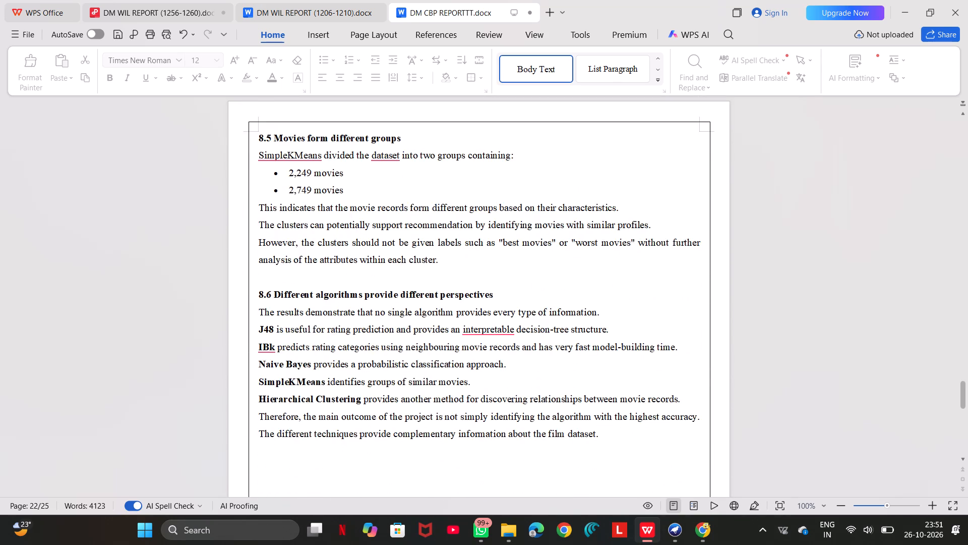
pyautogui.scroll(-7, 533, 184)
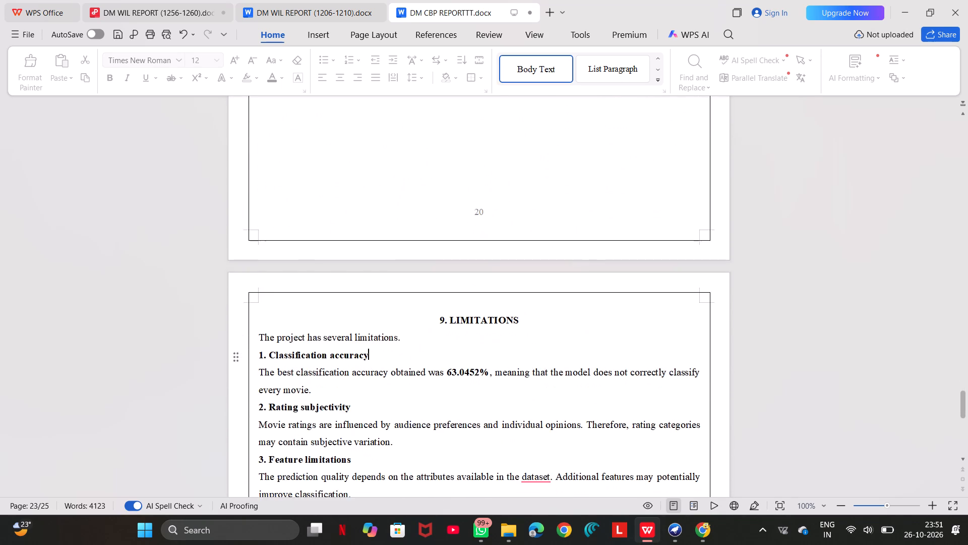
pyautogui.scroll(-7, 533, 184)
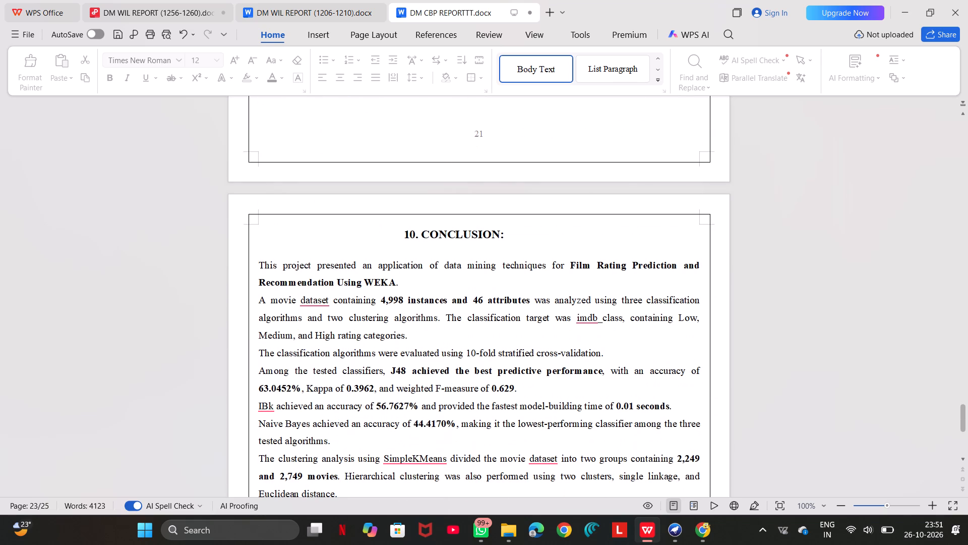
pyautogui.scroll(-6, 533, 184)
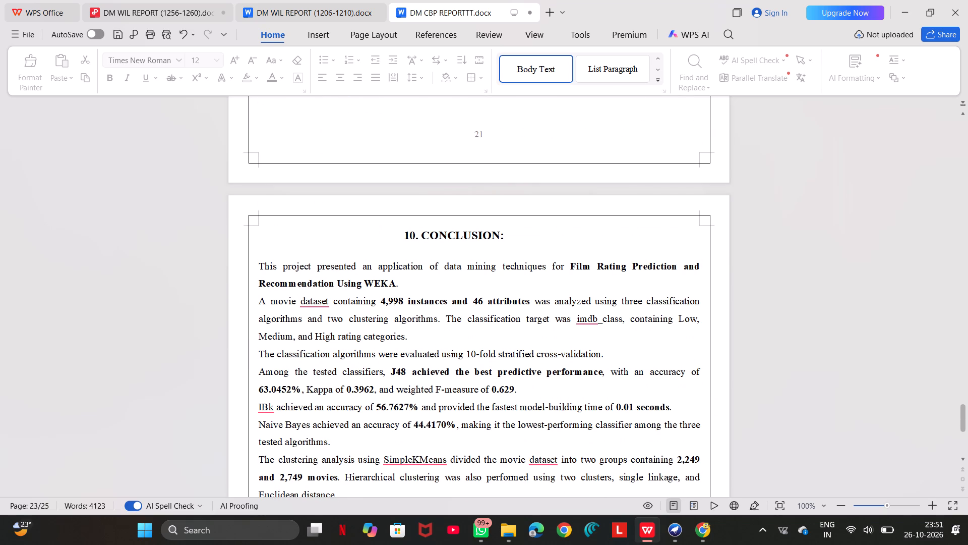
pyautogui.scroll(-2, 533, 184)
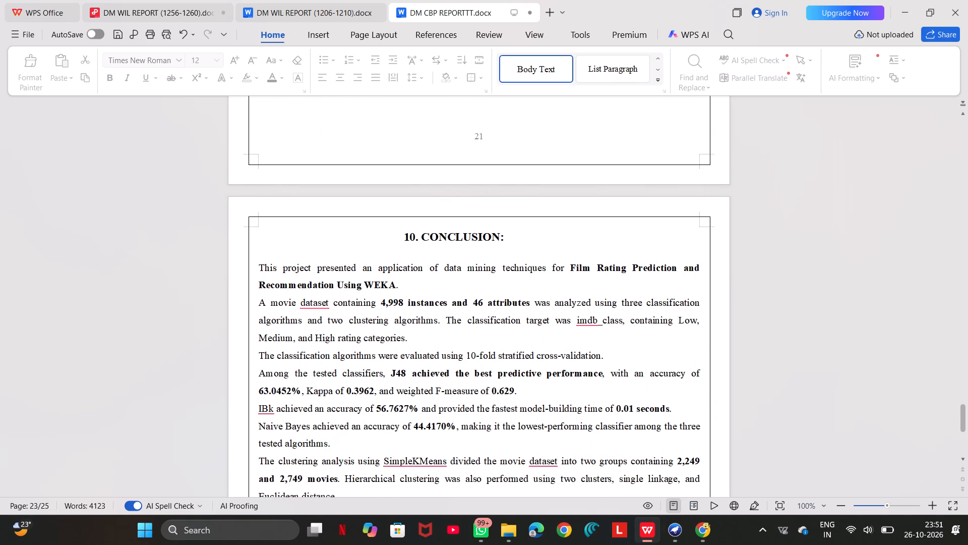
pyautogui.scroll(-2, 533, 184)
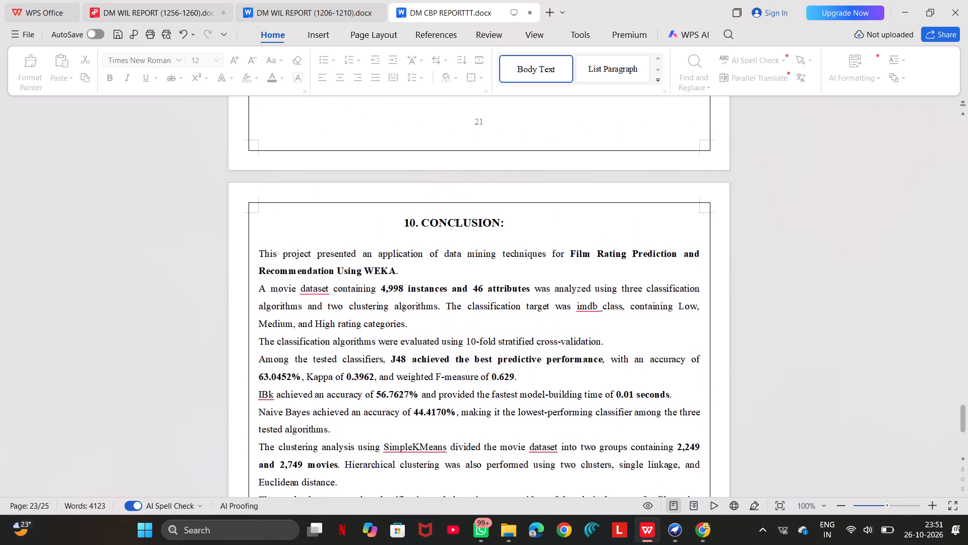
pyautogui.scroll(-5, 533, 184)
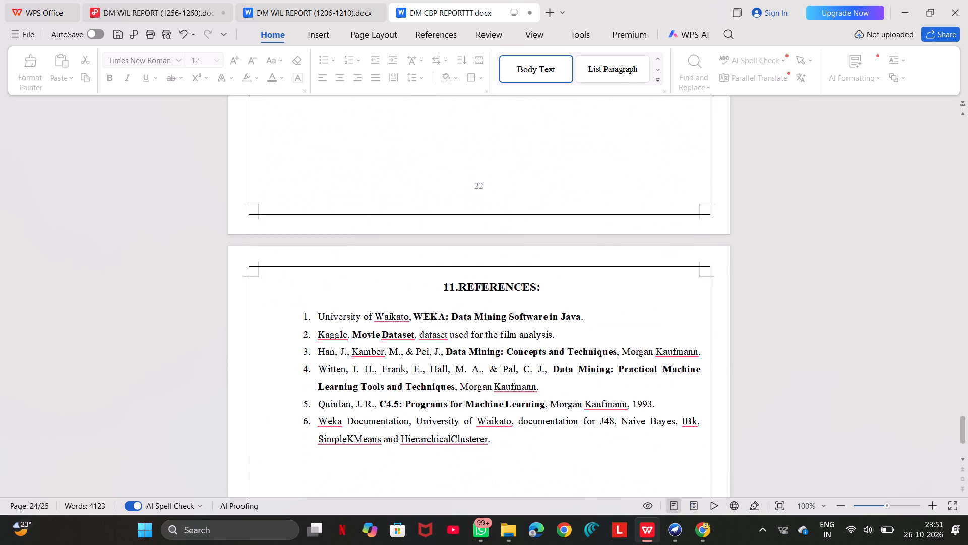
pyautogui.scroll(-2, 533, 184)
# Recheck the pages backward from References through Limitations and Findings to the Results chapter's 5.1 Classification Comparison table.
pyautogui.scroll(7, 533, 184)
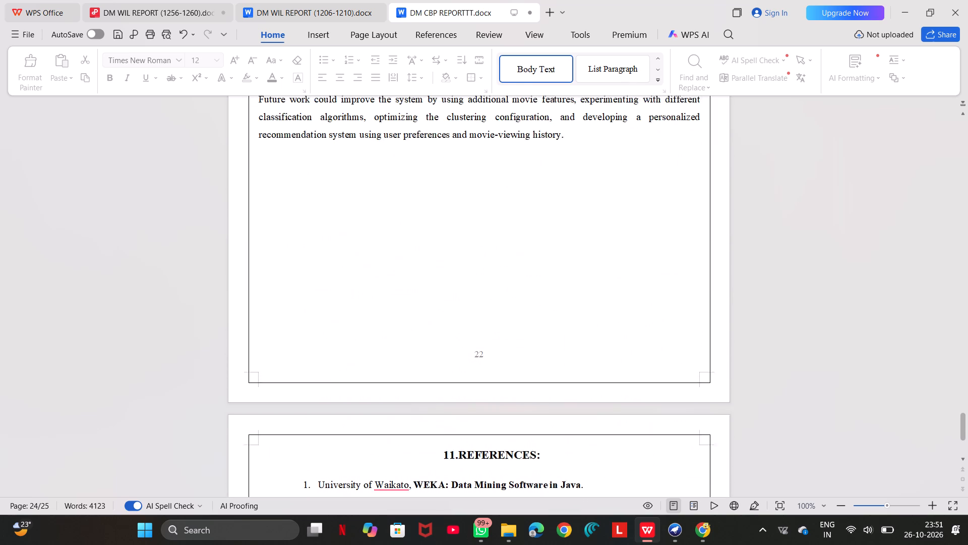
pyautogui.scroll(10, 533, 184)
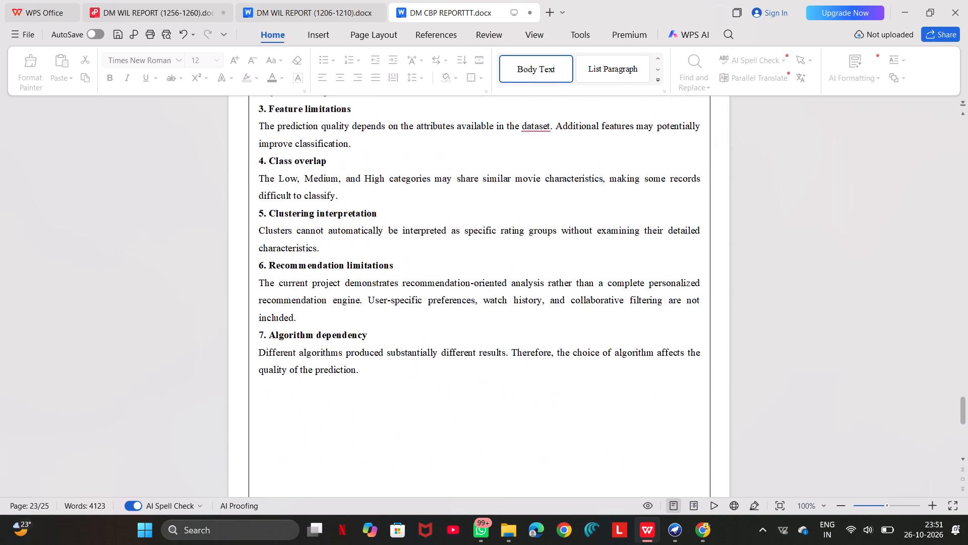
pyautogui.scroll(10, 533, 184)
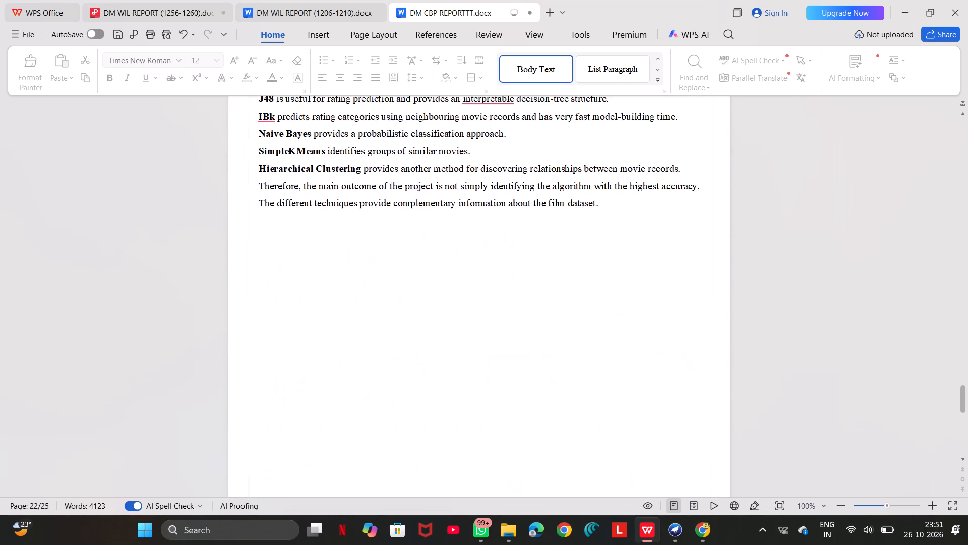
pyautogui.scroll(10, 533, 184)
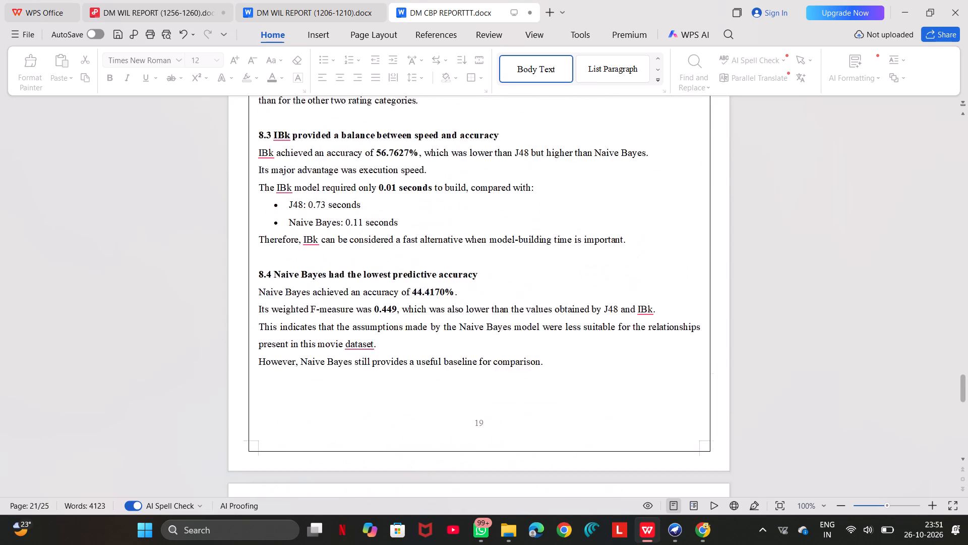
pyautogui.scroll(10, 533, 184)
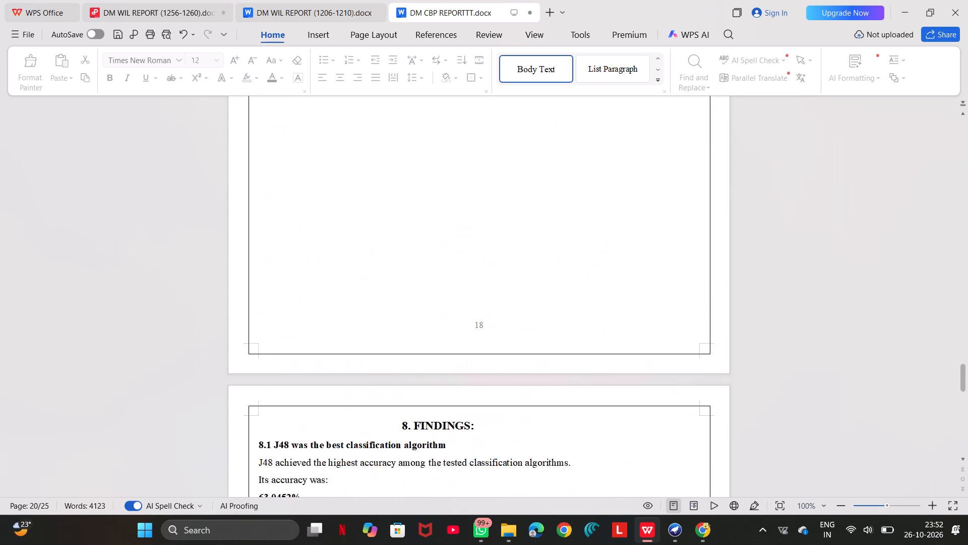
pyautogui.scroll(14, 533, 184)
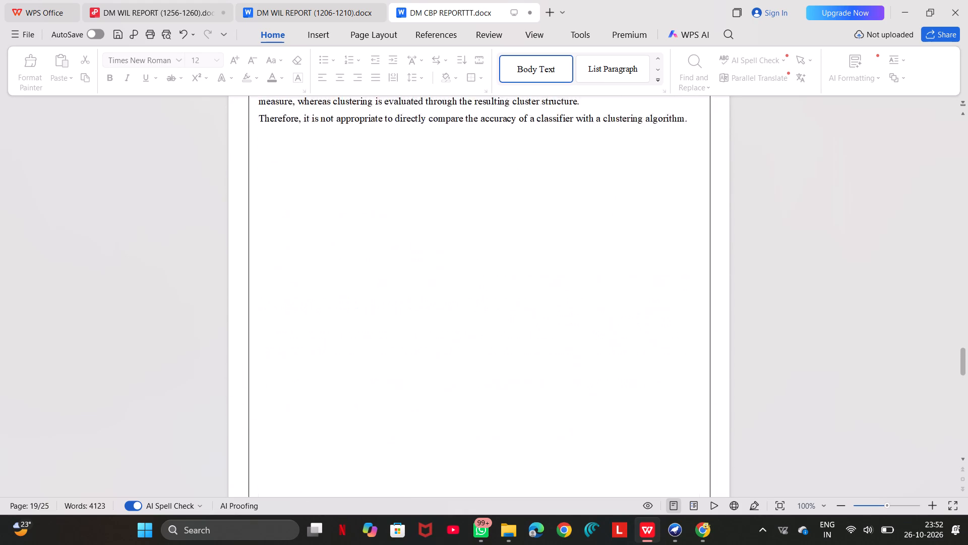
pyautogui.scroll(9, 533, 184)
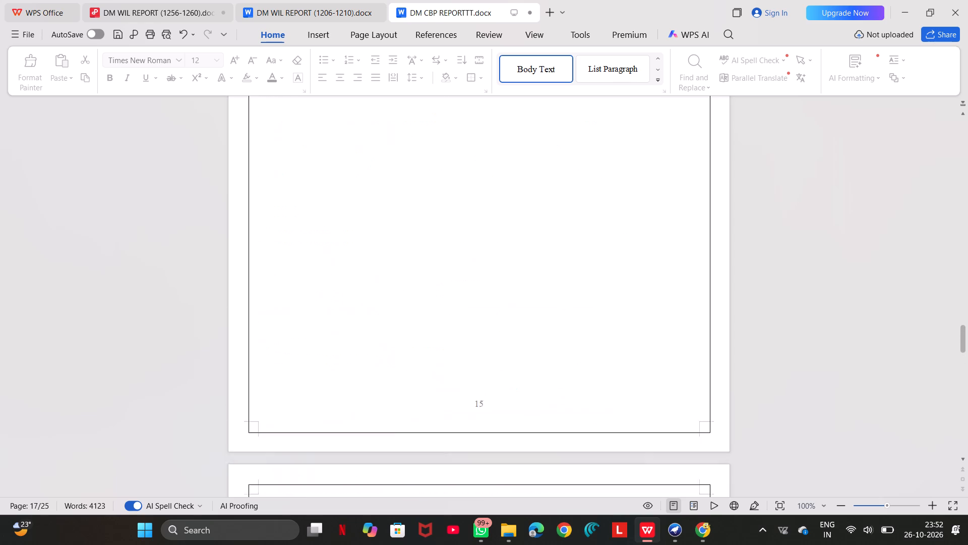
pyautogui.scroll(1, 533, 184)
pyautogui.scroll(-7, 529, 114)
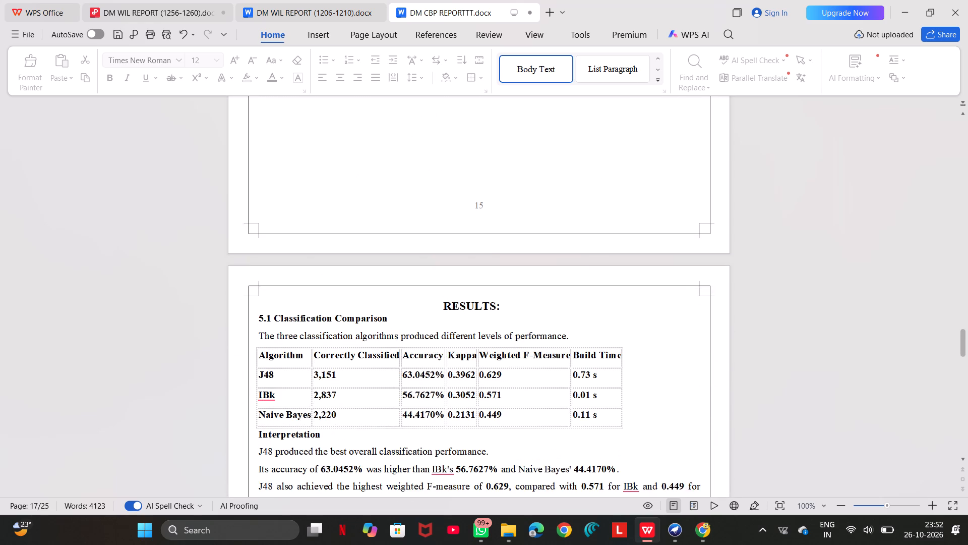
pyautogui.scroll(-6, 529, 114)
pyautogui.scroll(3, 529, 114)
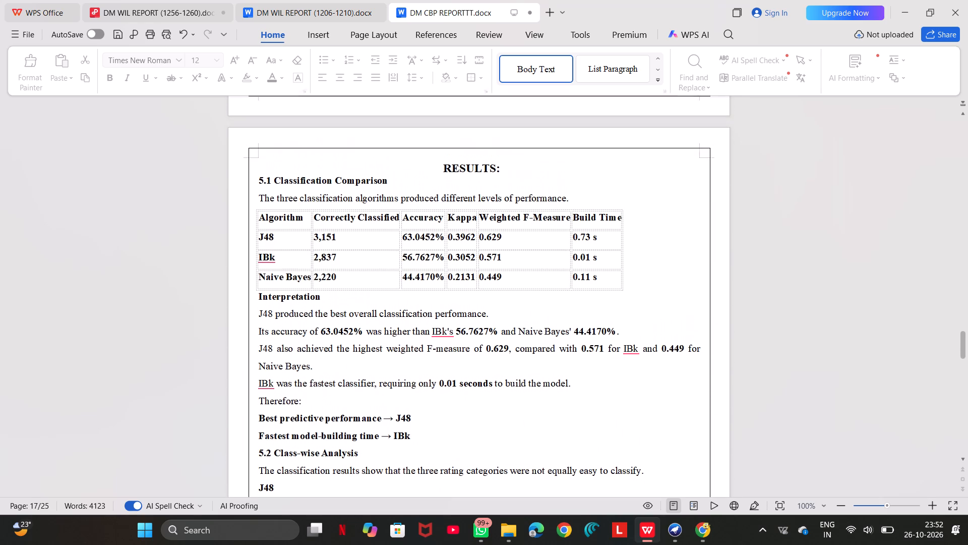
# Recheck the clustering, IBk, Naive Bayes and J48 sections backward to the Data Mining Algorithms and Methodology heading.
pyautogui.scroll(11, 529, 114)
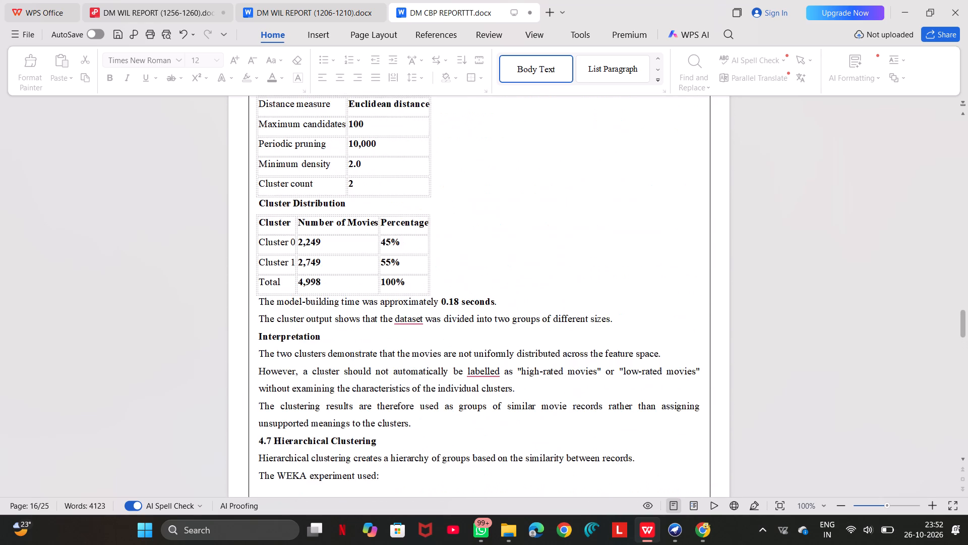
pyautogui.scroll(10, 529, 114)
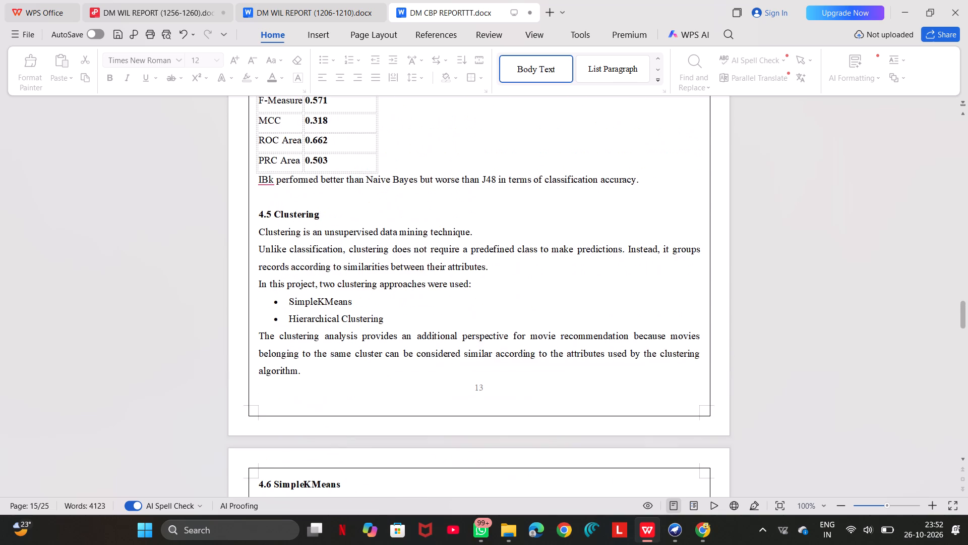
pyautogui.scroll(8, 529, 114)
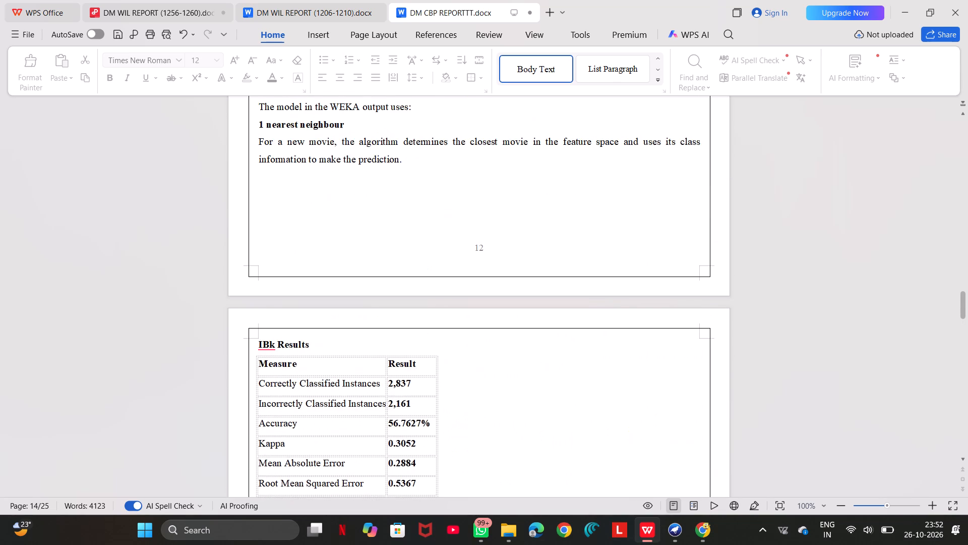
pyautogui.scroll(8, 529, 114)
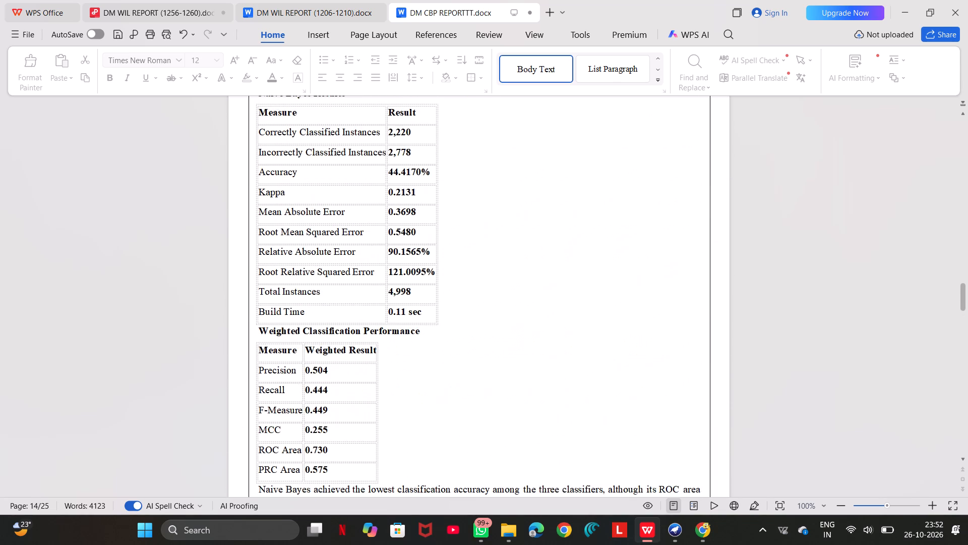
pyautogui.scroll(8, 529, 114)
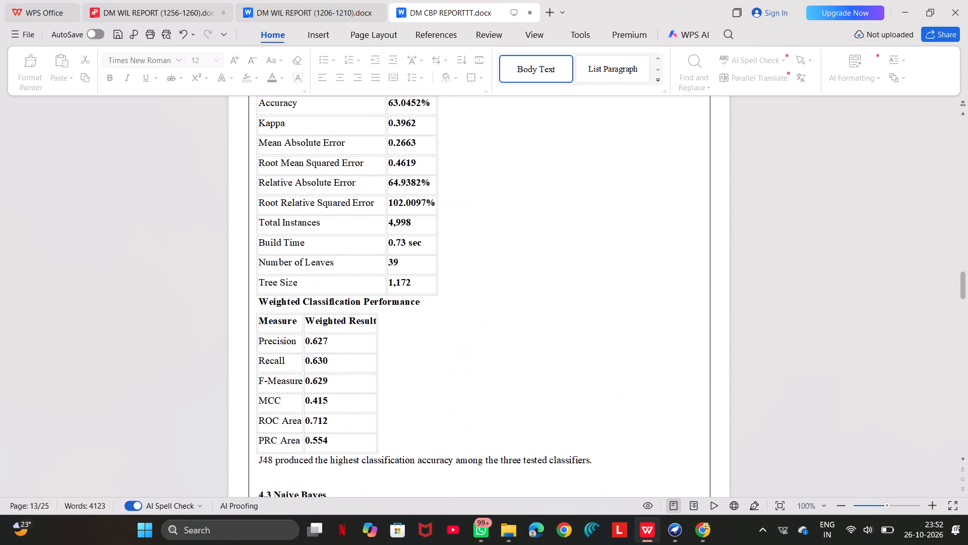
pyautogui.scroll(10, 529, 114)
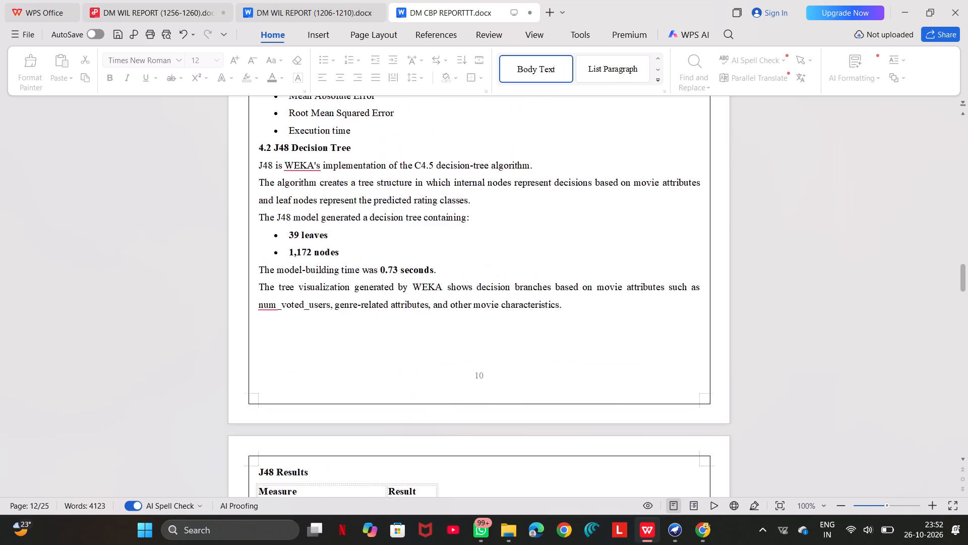
pyautogui.scroll(7, 529, 114)
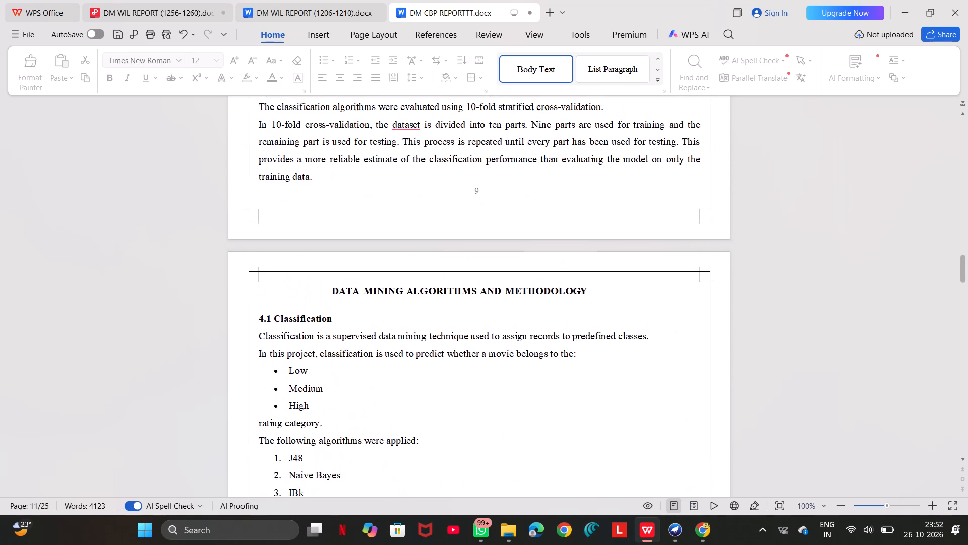
# Recheck Data Preprocessing, Dataset Description, the objectives and the problem statement backward to the Abstract page for layout and flagged words.
pyautogui.scroll(10, 529, 114)
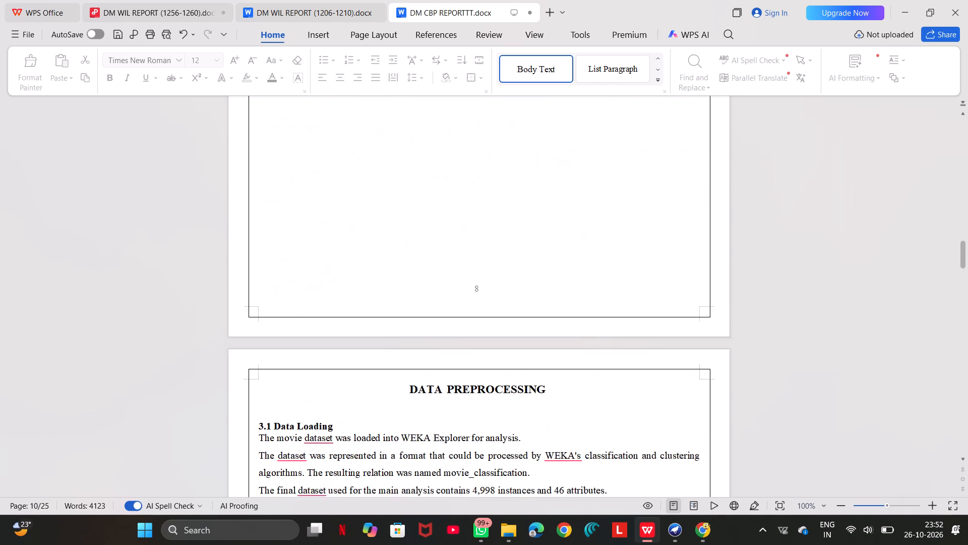
pyautogui.scroll(6, 529, 114)
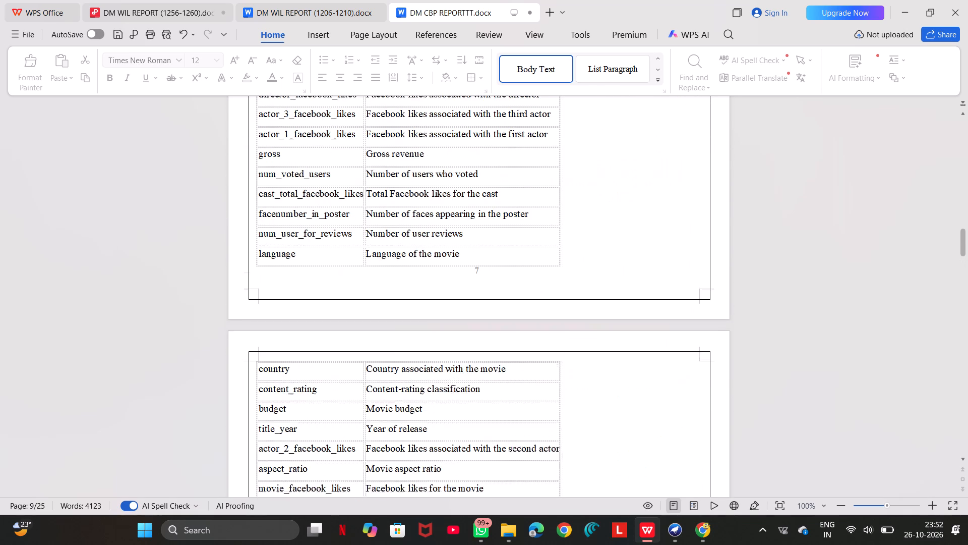
pyautogui.scroll(5, 529, 114)
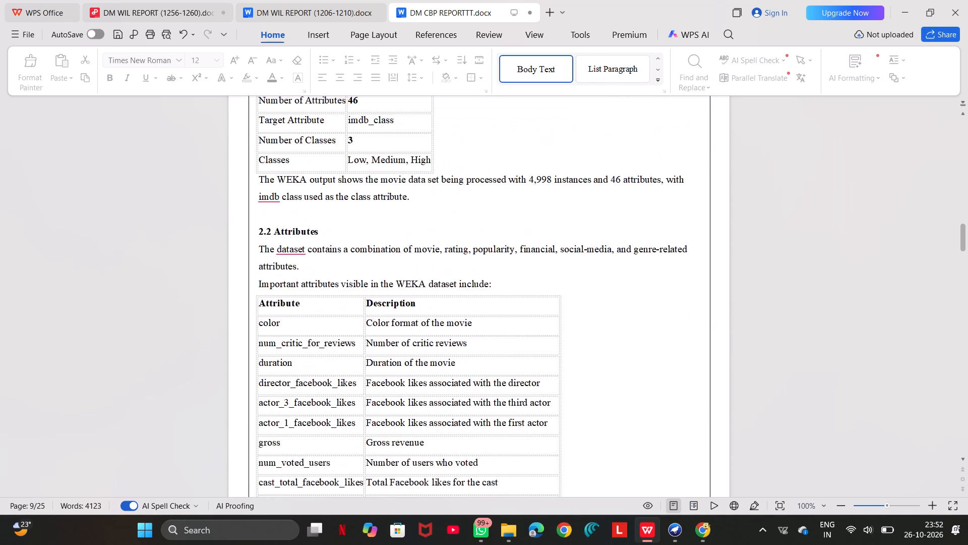
pyautogui.scroll(6, 529, 114)
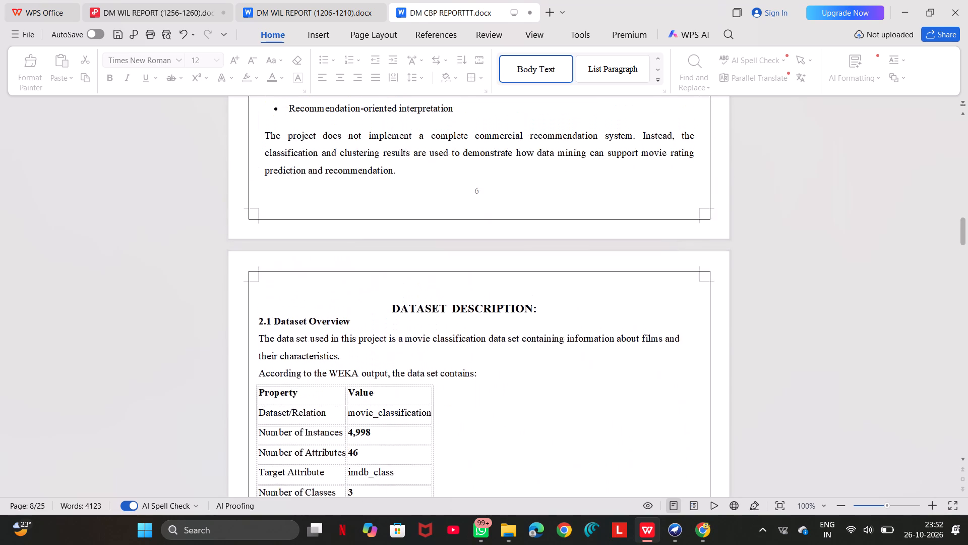
pyautogui.scroll(8, 529, 114)
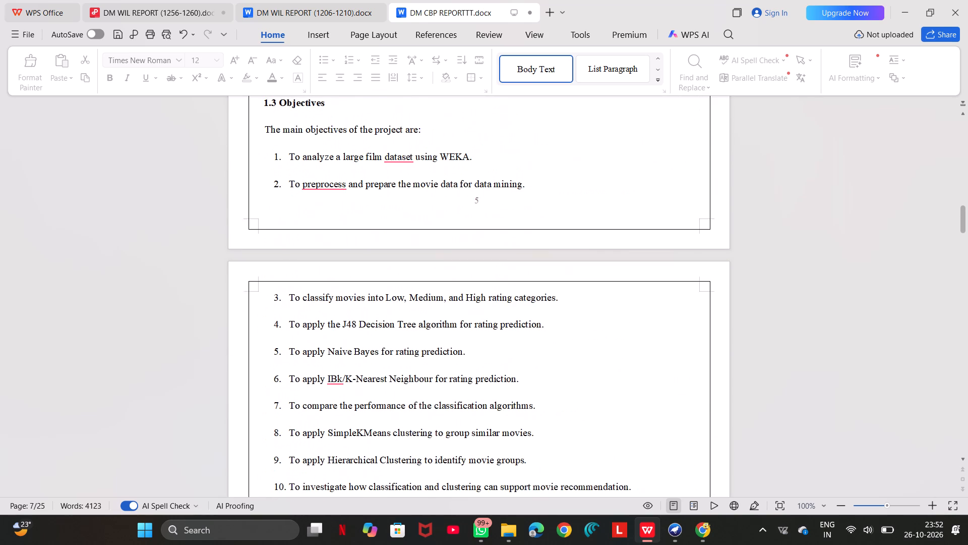
pyautogui.scroll(5, 529, 114)
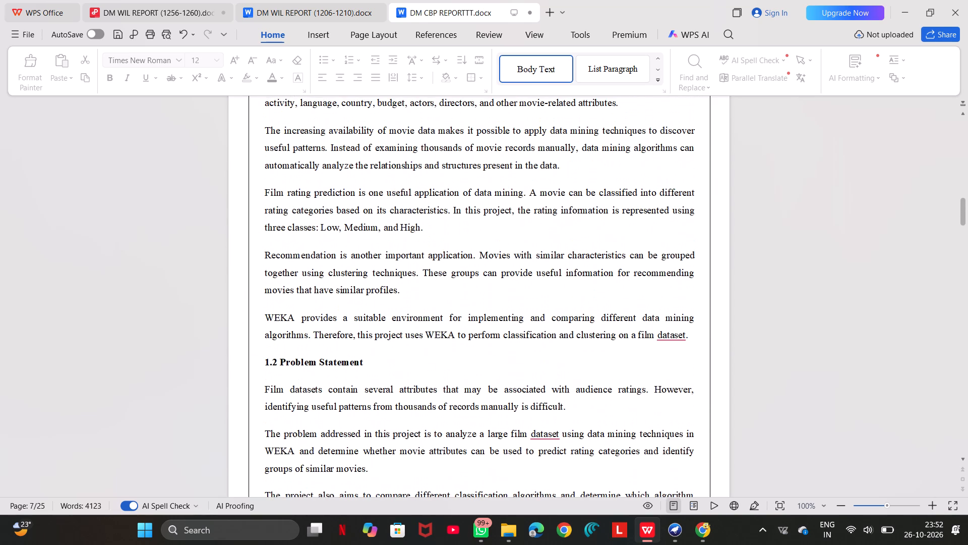
pyautogui.scroll(13, 529, 114)
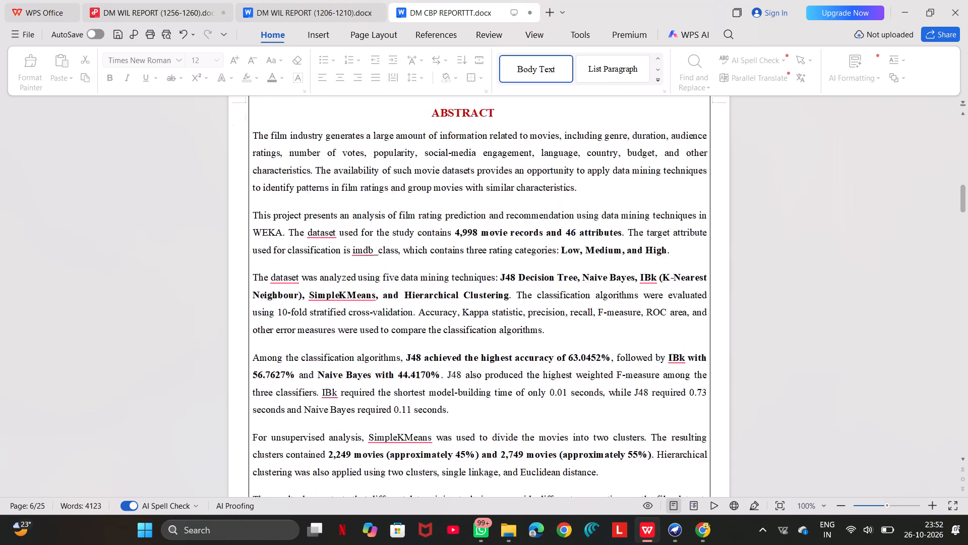
pyautogui.scroll(8, 529, 114)
pyautogui.scroll(-2, 529, 114)
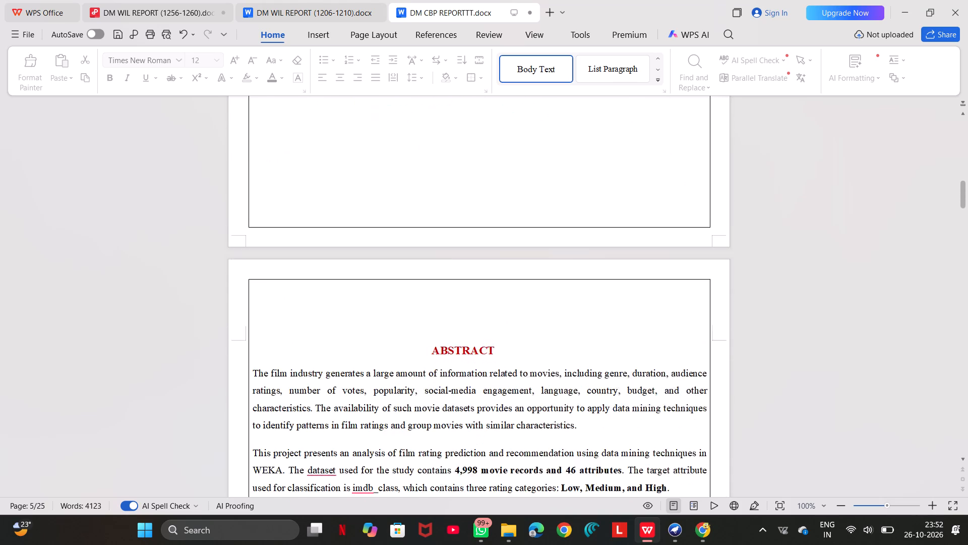
pyautogui.scroll(-1, 529, 114)
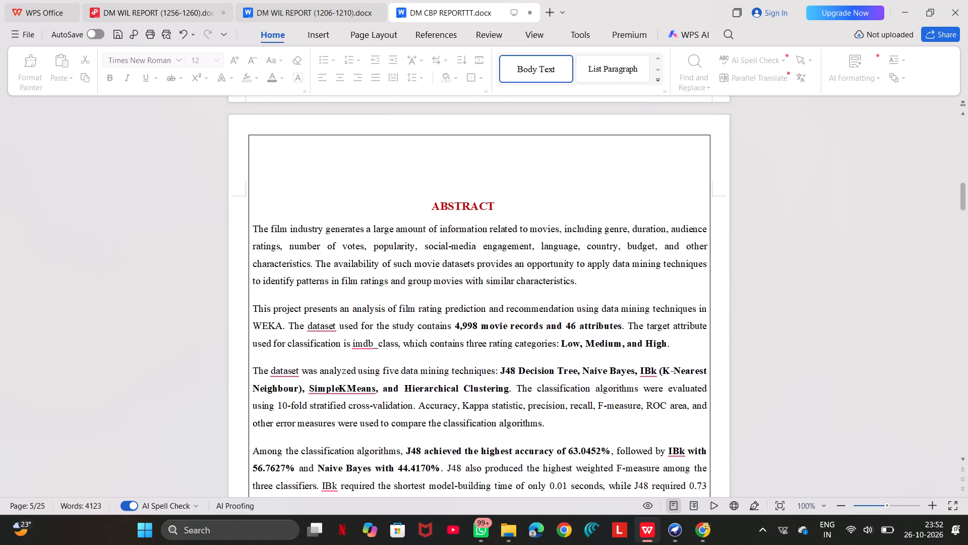
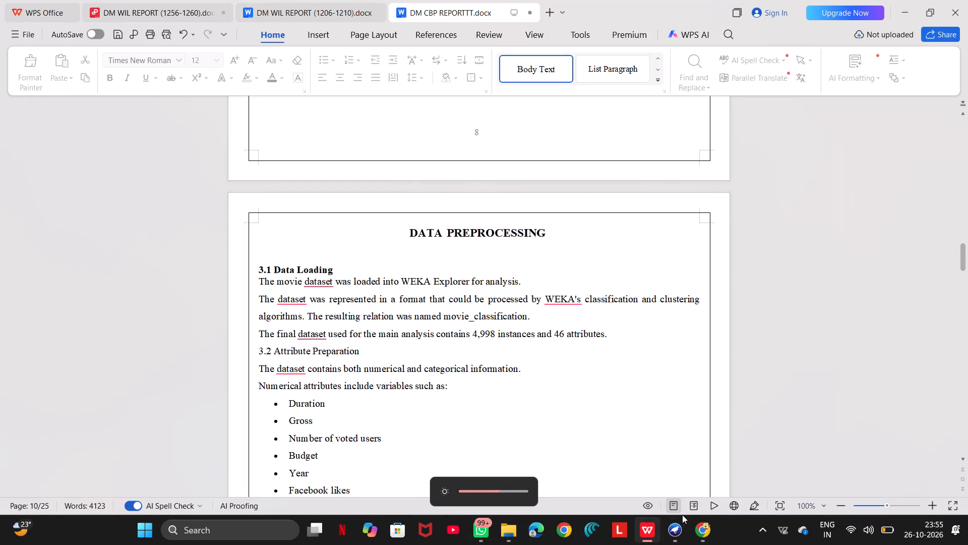
# Switch to Weka Explorer's preprocessing view and choose the unsupervised attribute filter ReplaceMissingValues.
pyautogui.click(680, 530)
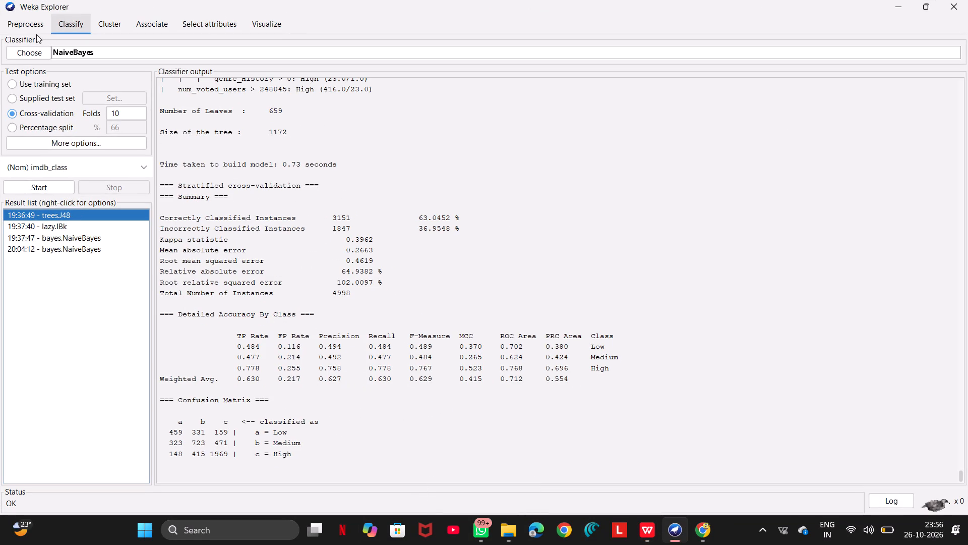
pyautogui.click(27, 23)
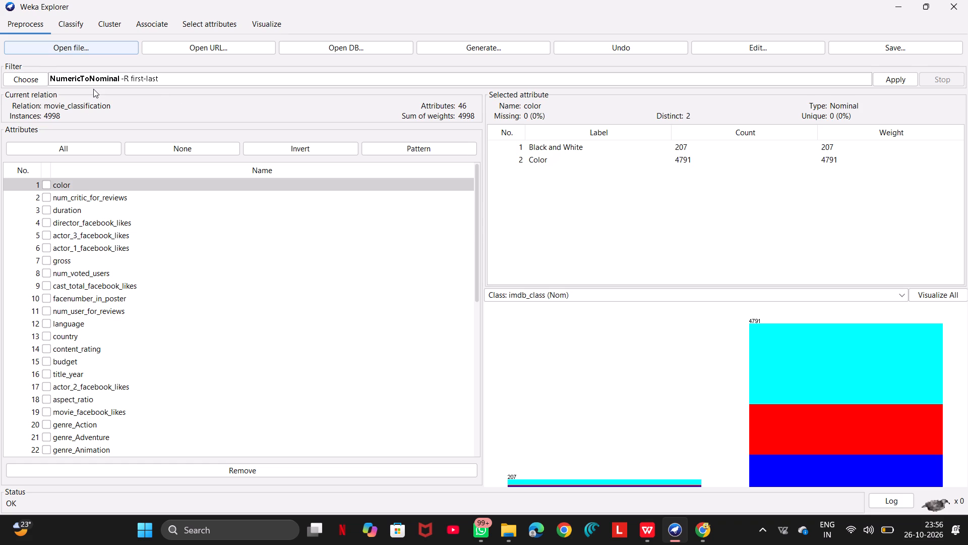
pyautogui.click(36, 75)
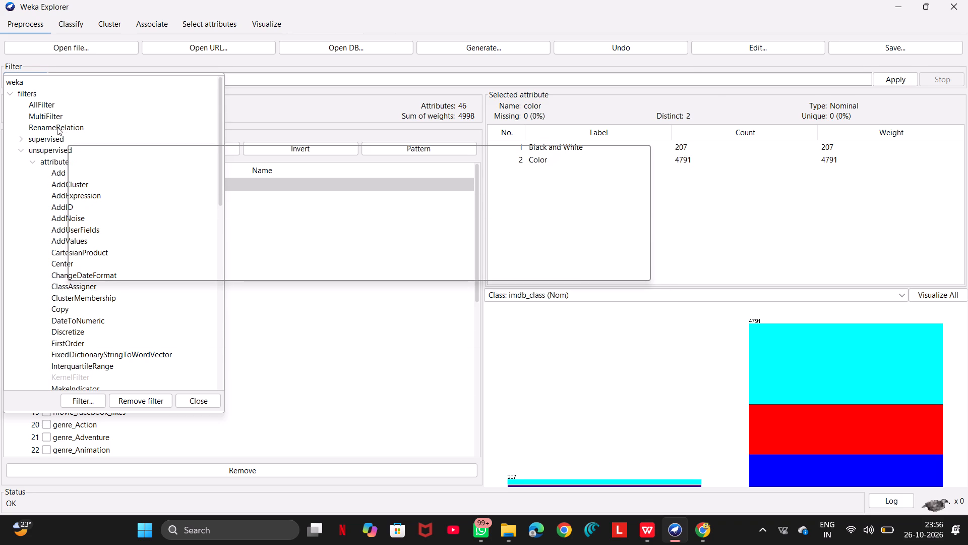
pyautogui.scroll(-3, 53, 171)
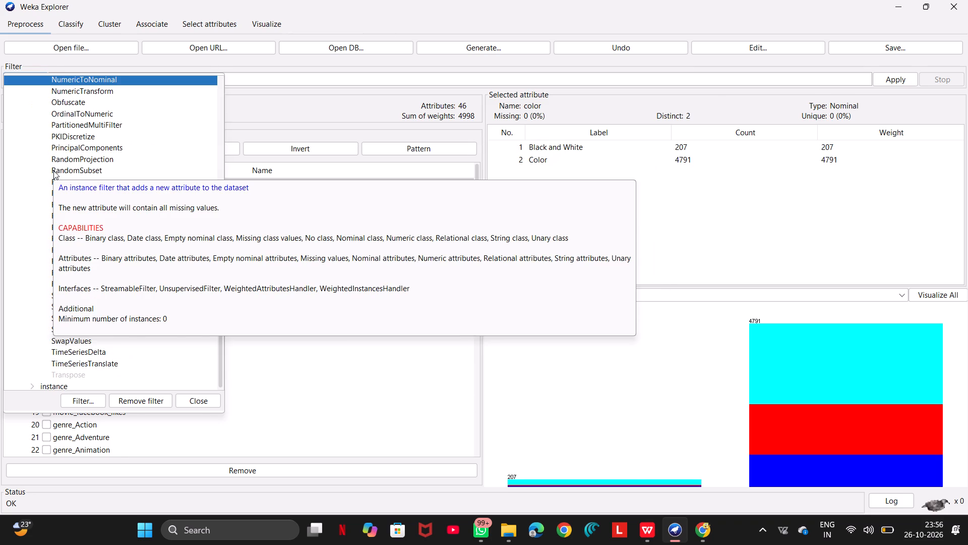
pyautogui.scroll(4, 33, 235)
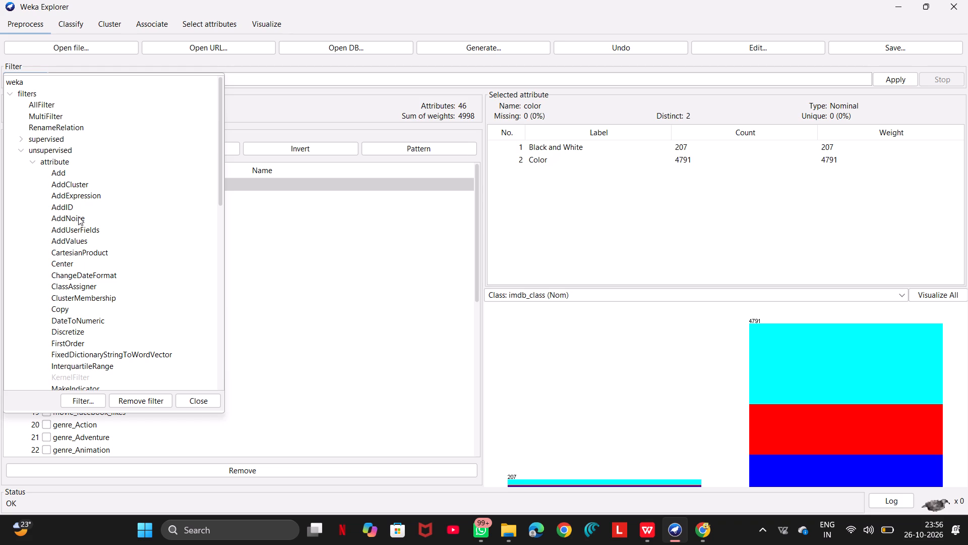
pyautogui.scroll(-1, 84, 313)
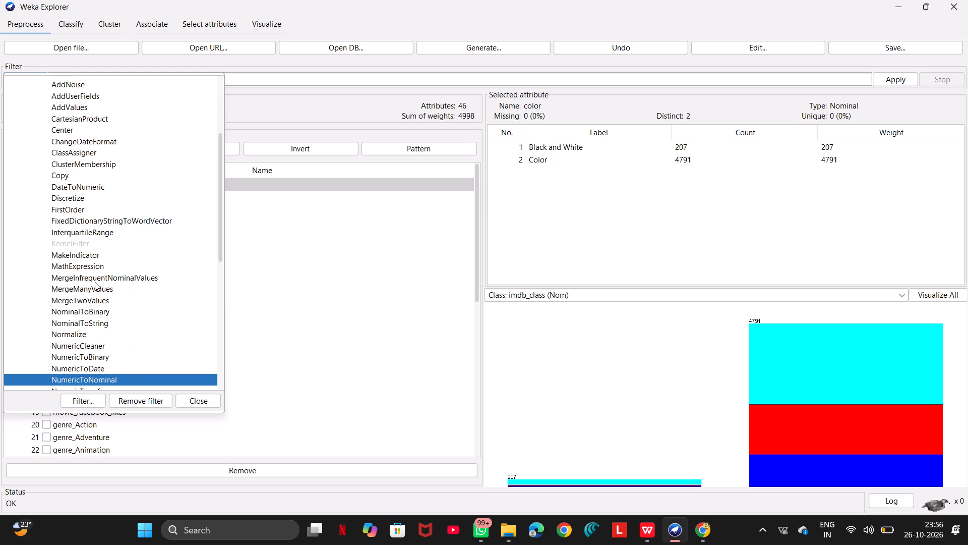
pyautogui.scroll(-1, 93, 247)
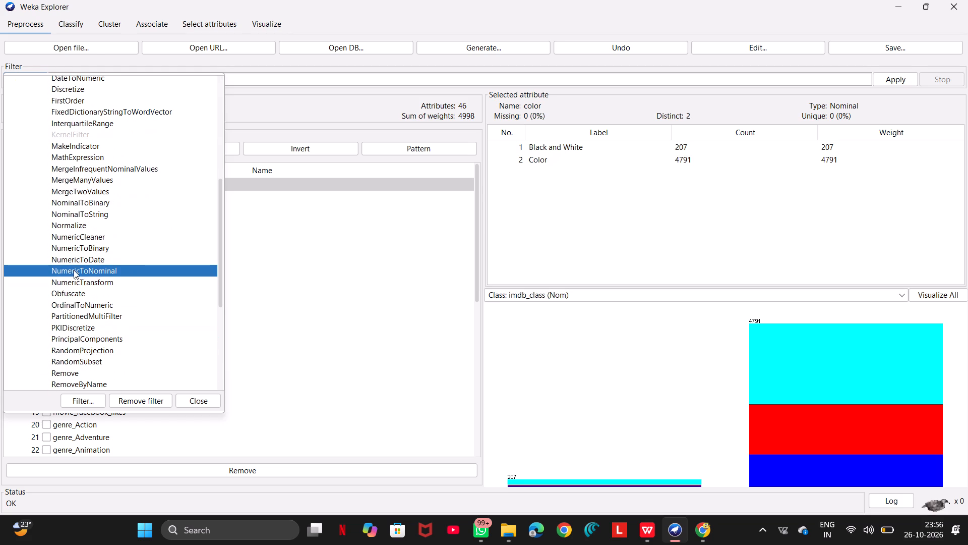
pyautogui.scroll(-1, 78, 299)
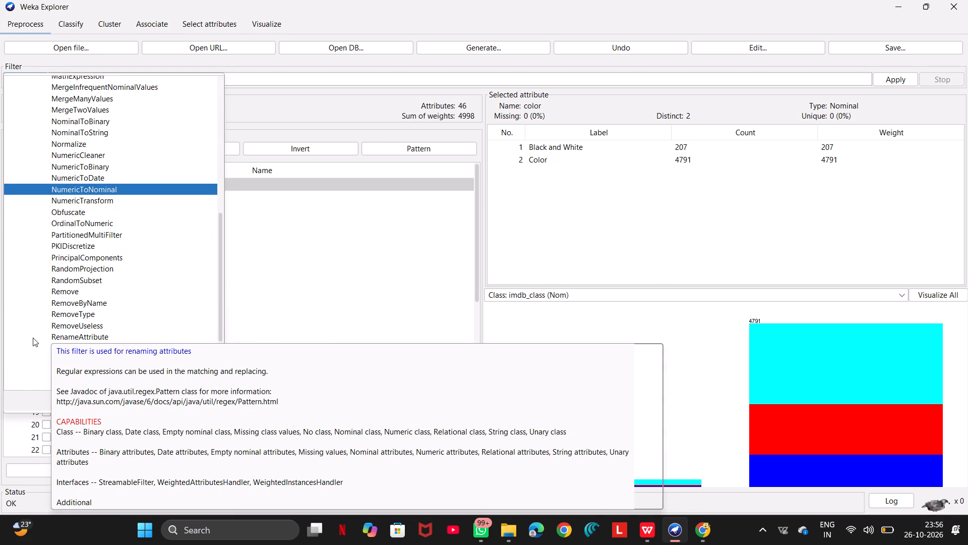
pyautogui.scroll(-1, 33, 338)
pyautogui.click(92, 275)
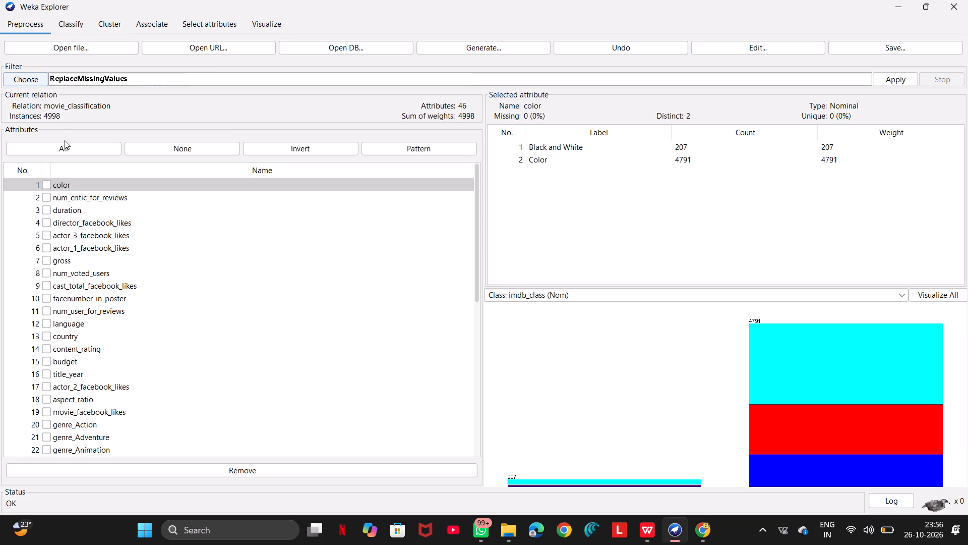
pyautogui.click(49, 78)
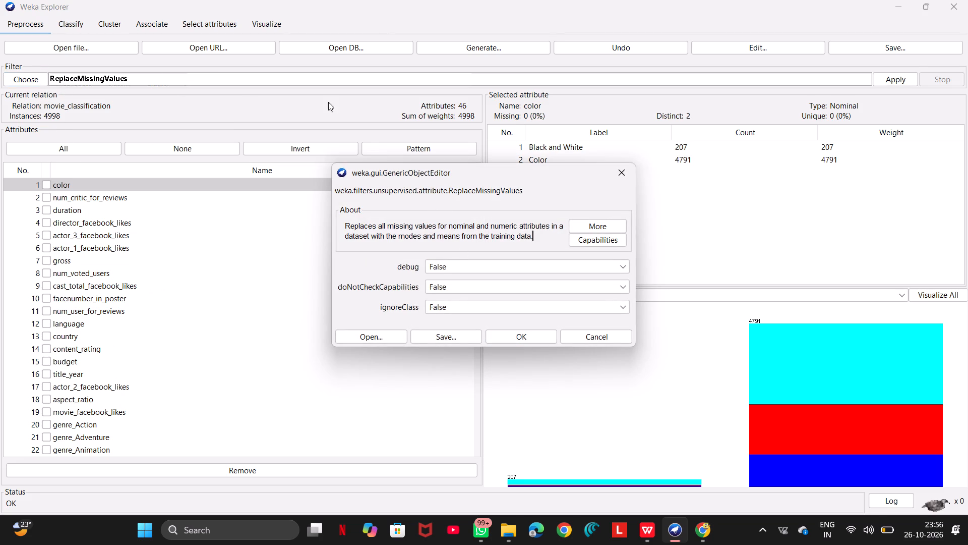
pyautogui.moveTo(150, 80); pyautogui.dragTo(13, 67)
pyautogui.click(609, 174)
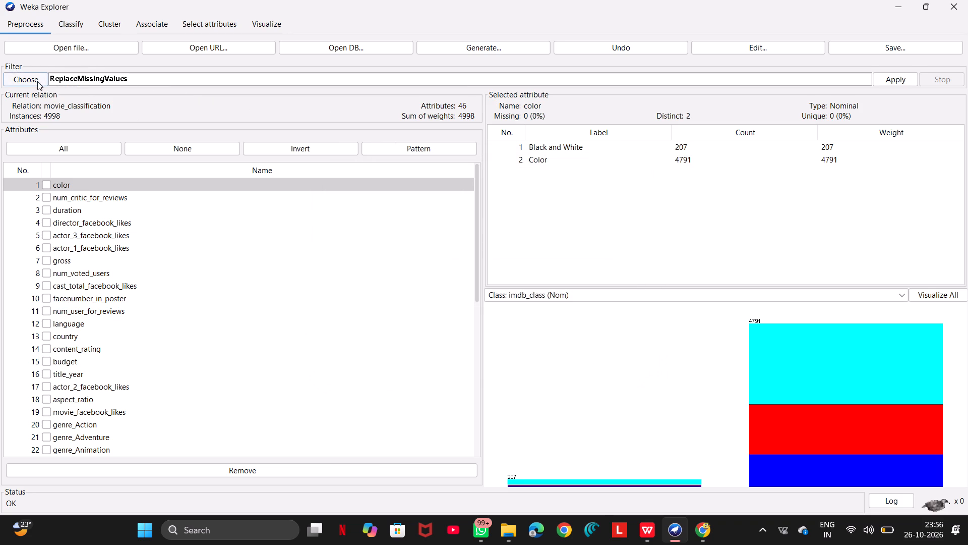
# Choose ReplaceMissingValues again from the unsupervised attribute filters and apply it to the movie_classification dataset.
pyautogui.click(37, 81)
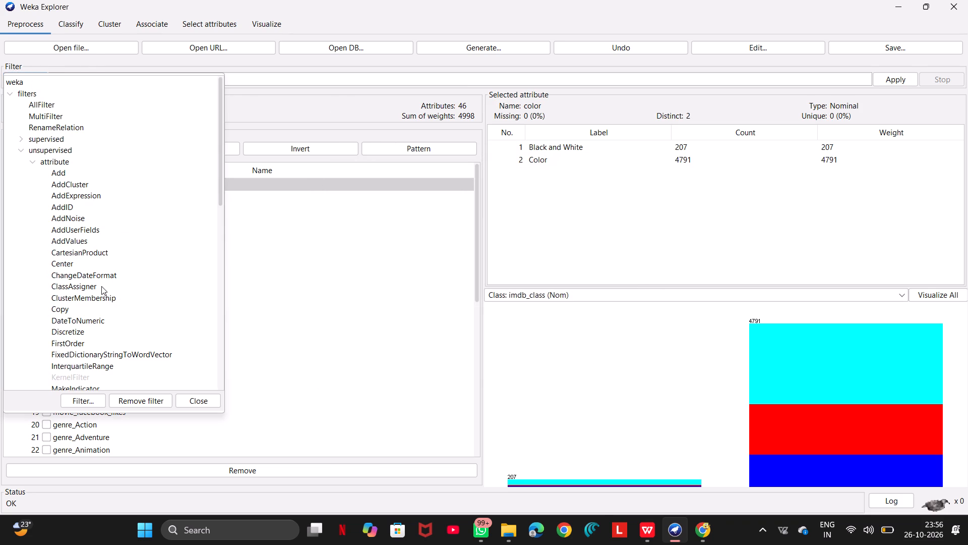
pyautogui.scroll(-2, 101, 286)
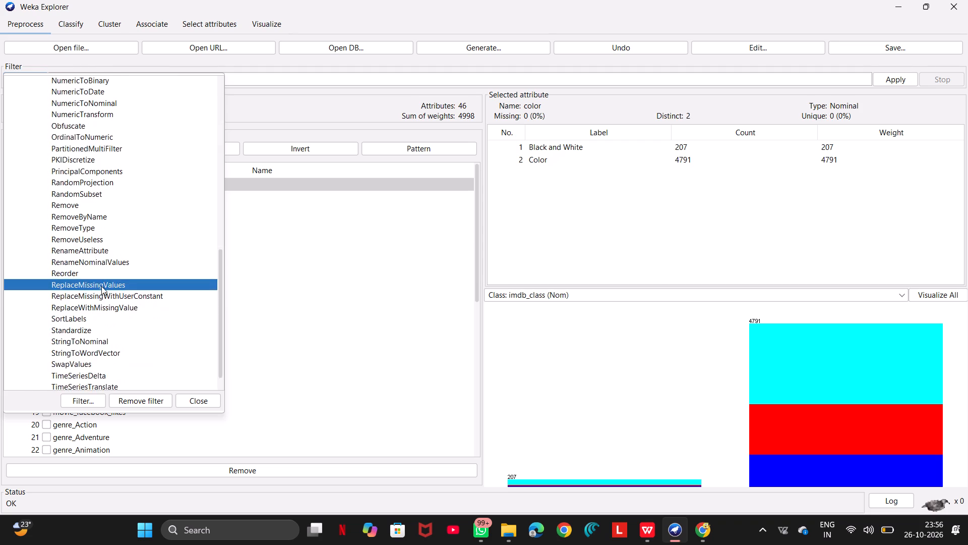
pyautogui.click(97, 260)
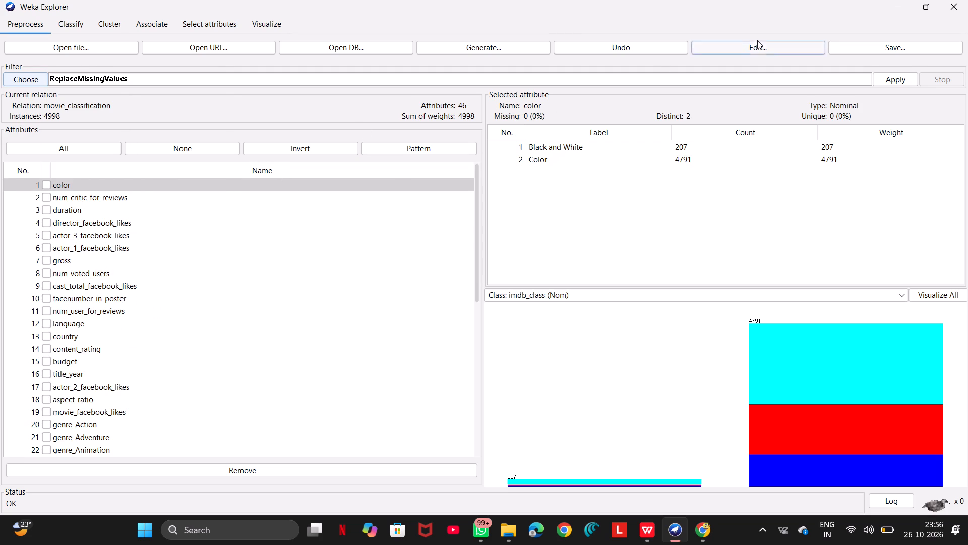
pyautogui.click(885, 77)
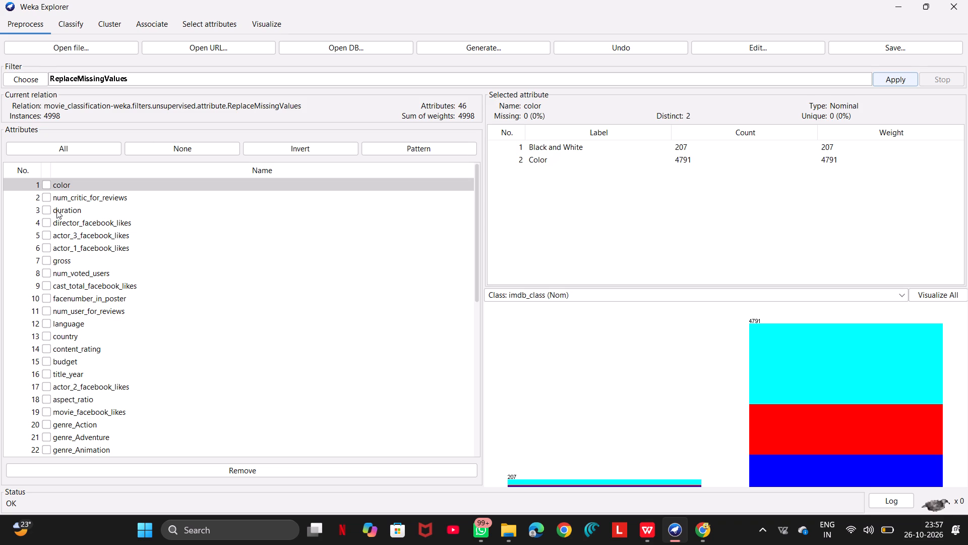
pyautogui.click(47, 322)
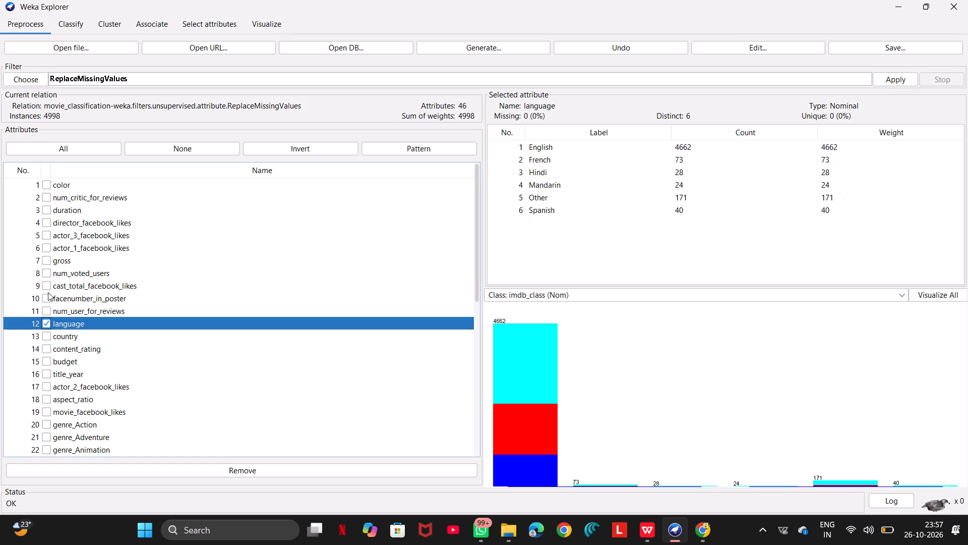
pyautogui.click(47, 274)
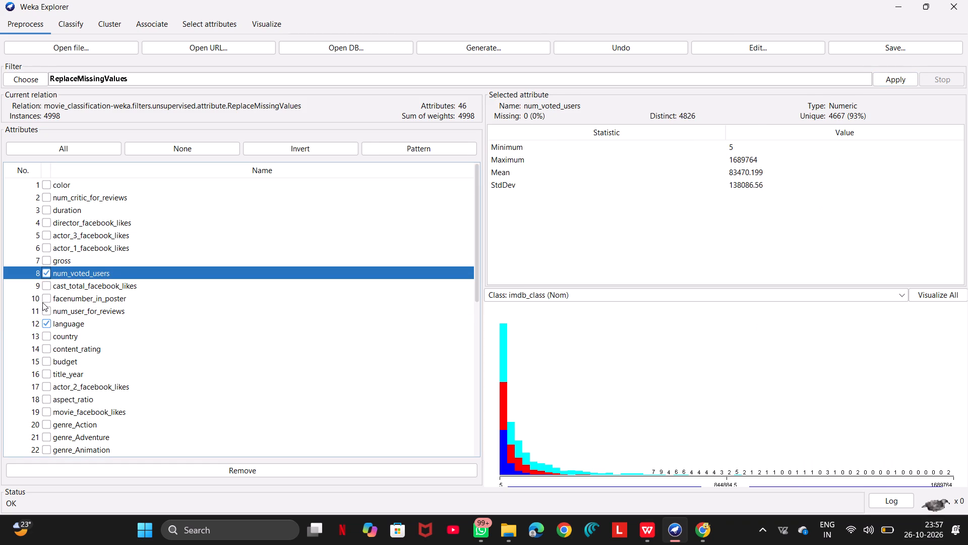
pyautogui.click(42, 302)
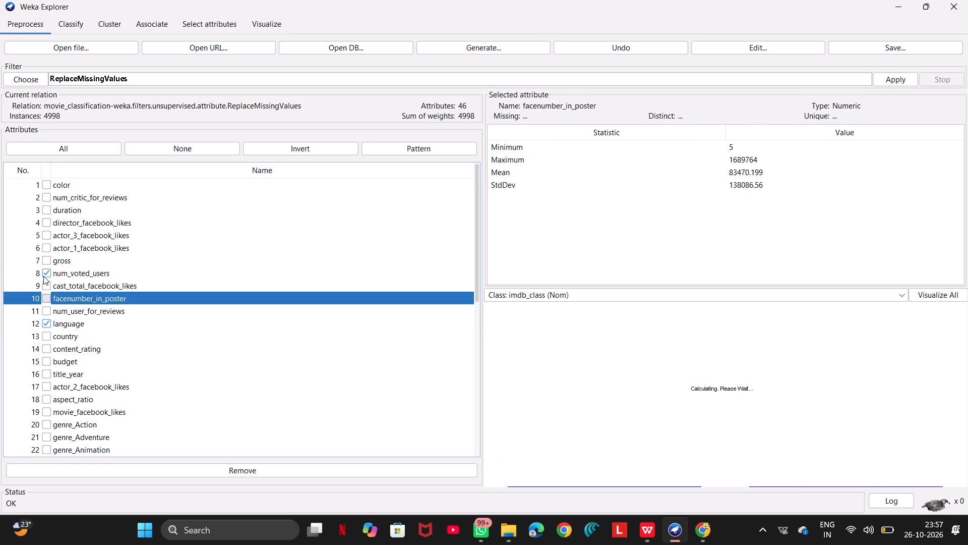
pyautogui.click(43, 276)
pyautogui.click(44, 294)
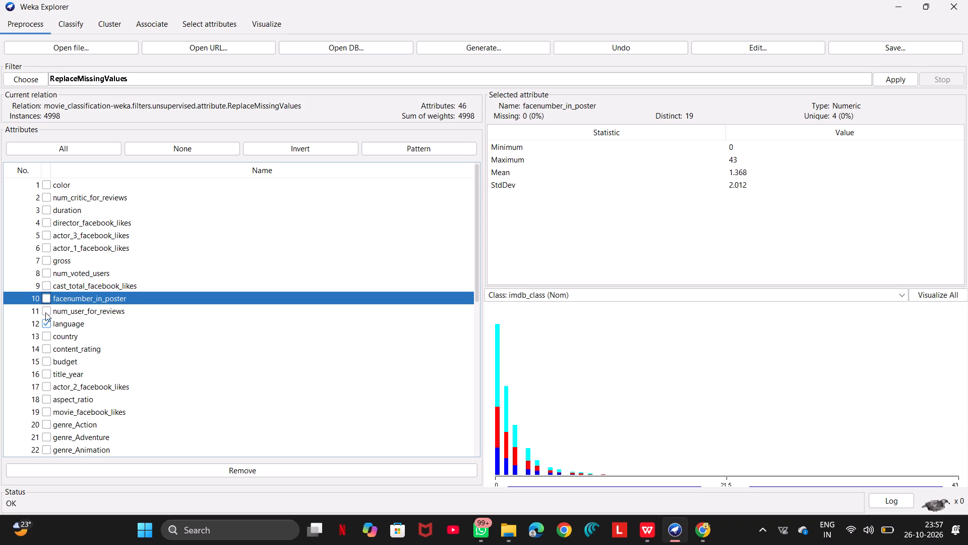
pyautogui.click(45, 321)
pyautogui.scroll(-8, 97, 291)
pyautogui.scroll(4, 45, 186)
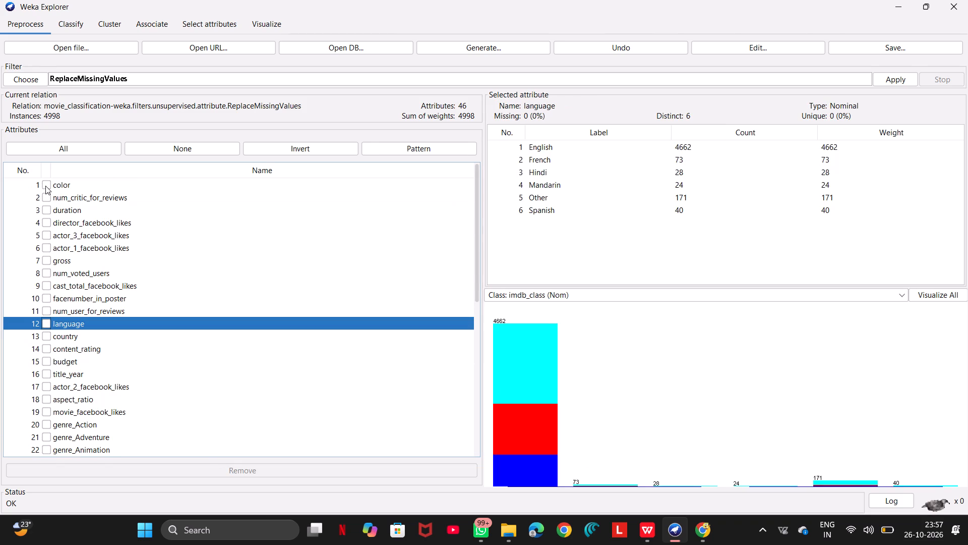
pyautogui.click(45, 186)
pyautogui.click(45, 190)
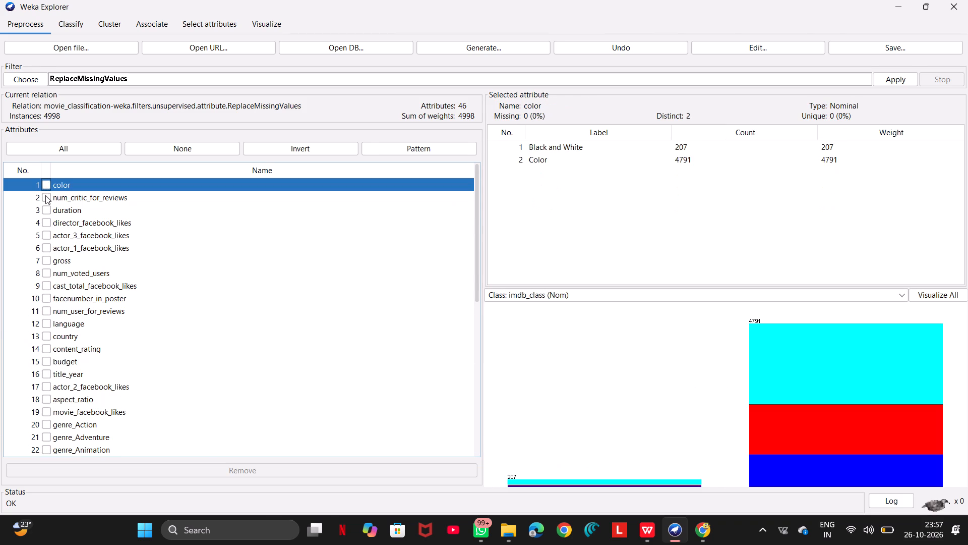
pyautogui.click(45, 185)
# Mark all attributes of the movie dataset as selected.
pyautogui.click(62, 151)
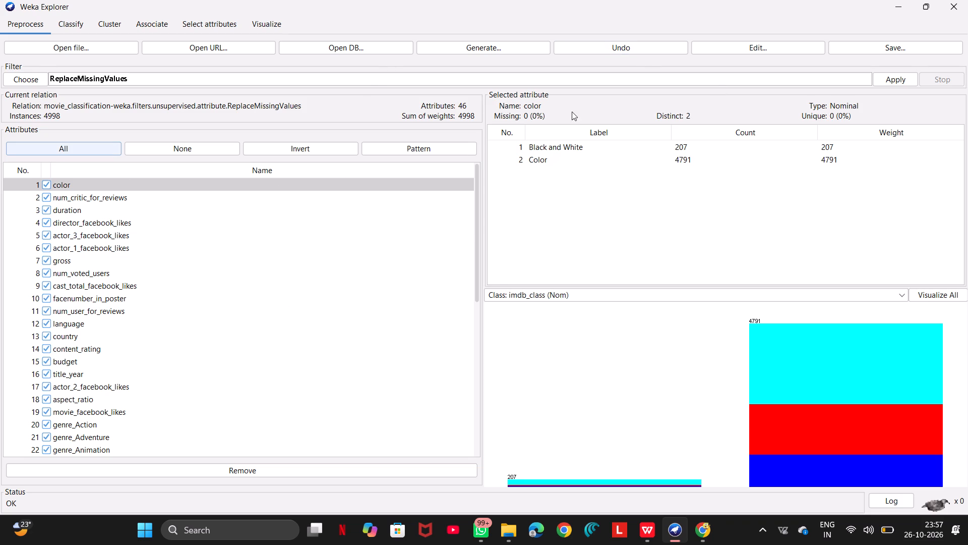
pyautogui.click(68, 145)
# Look through the unsupervised attribute filters, from Add to Transpose, for another preprocessing filter.
pyautogui.click(32, 74)
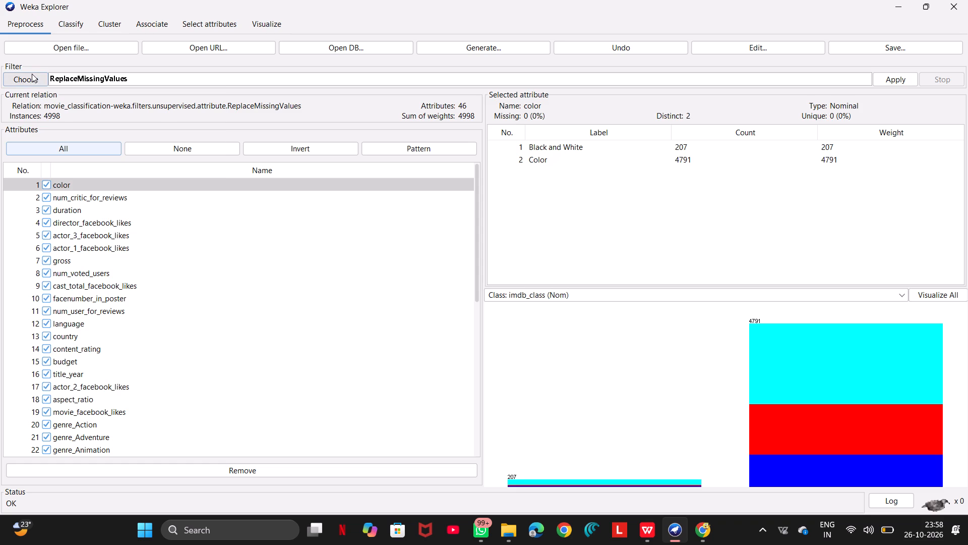
pyautogui.click(50, 153)
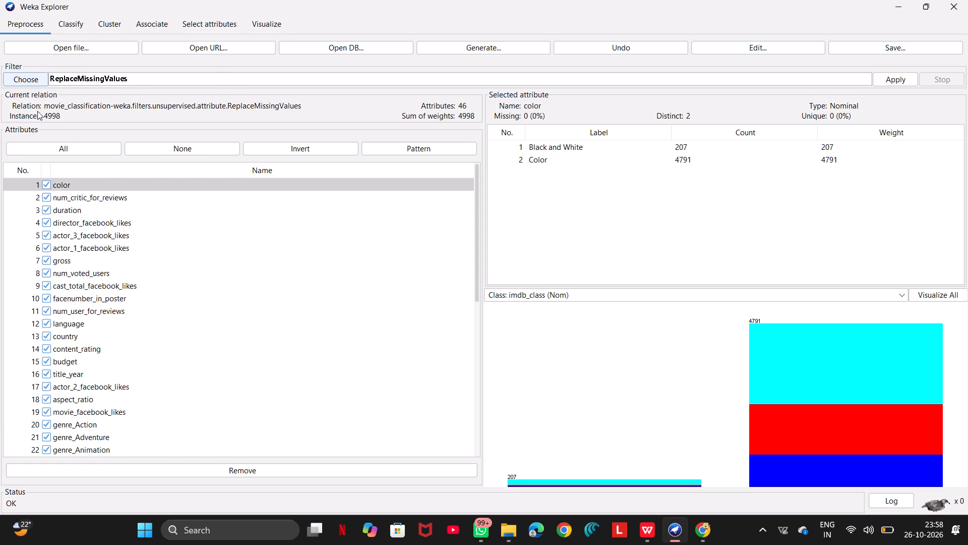
pyautogui.click(35, 84)
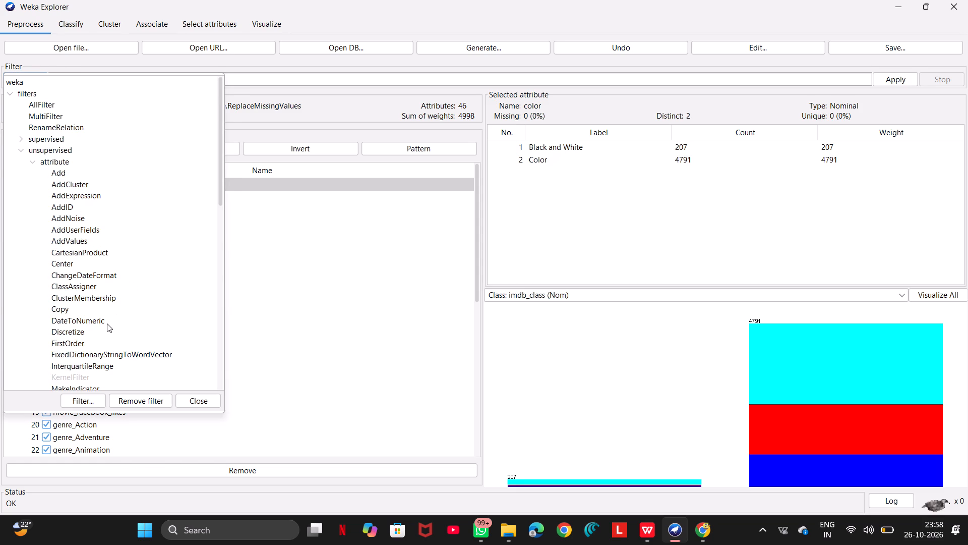
pyautogui.scroll(-7, 107, 323)
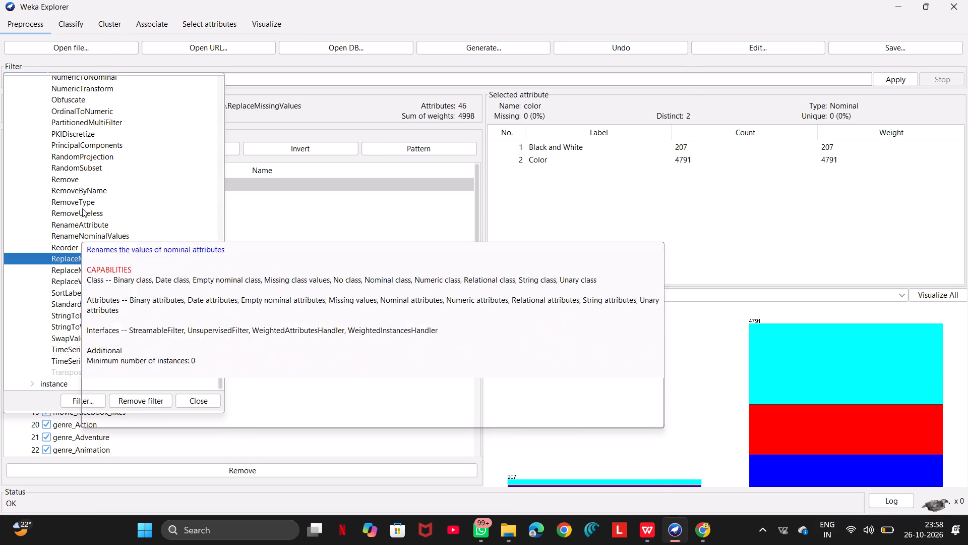
pyautogui.scroll(1, 86, 167)
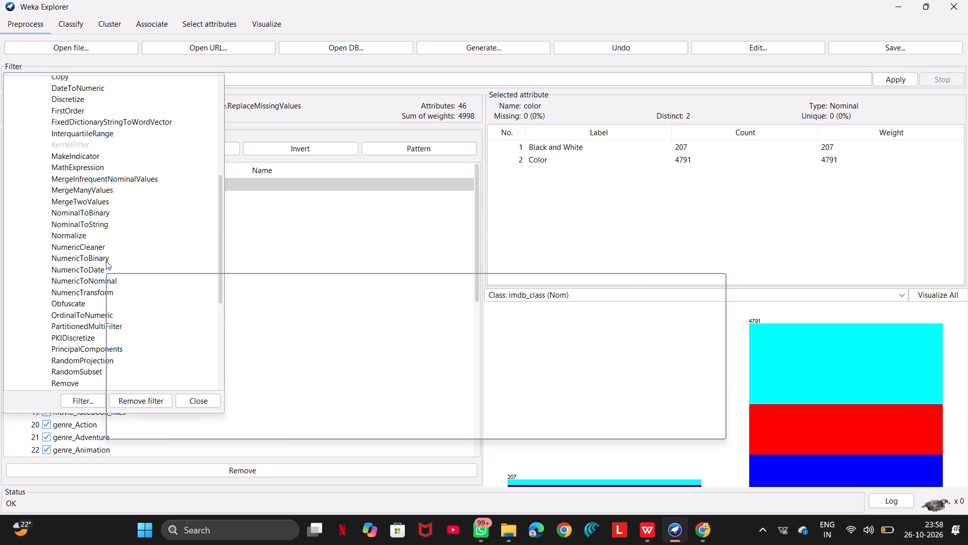
pyautogui.hscroll(1, 72, 184)
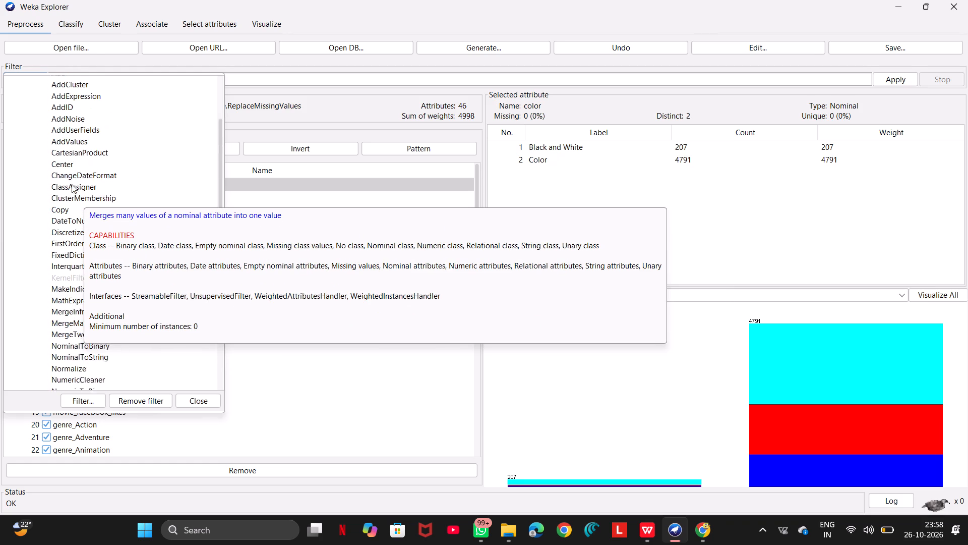
pyautogui.hscroll(1, 72, 184)
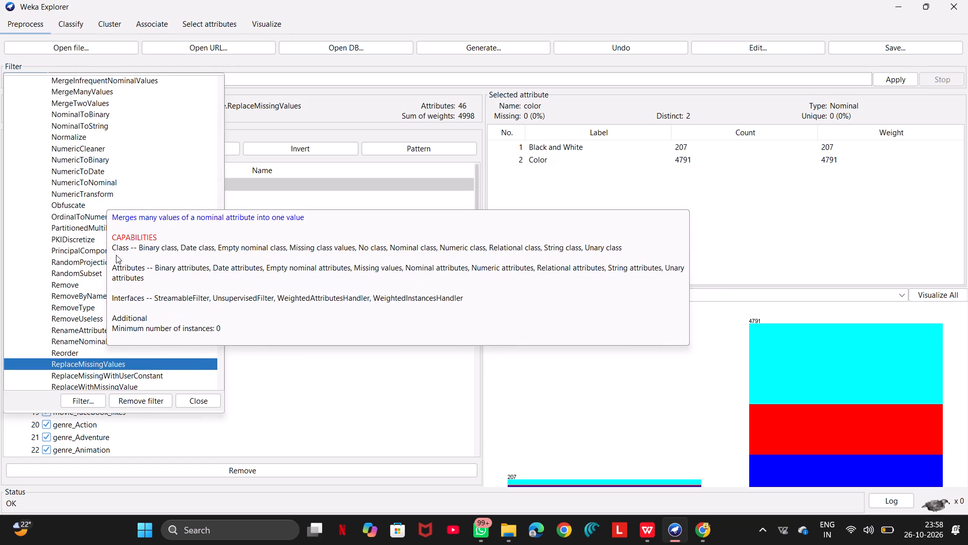
pyautogui.hscroll(1, 110, 250)
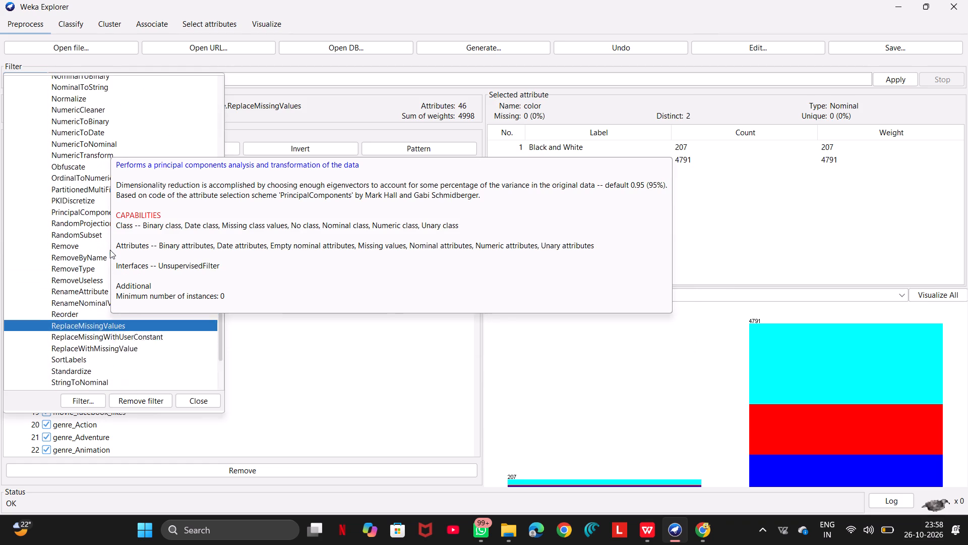
pyautogui.hscroll(1, 110, 250)
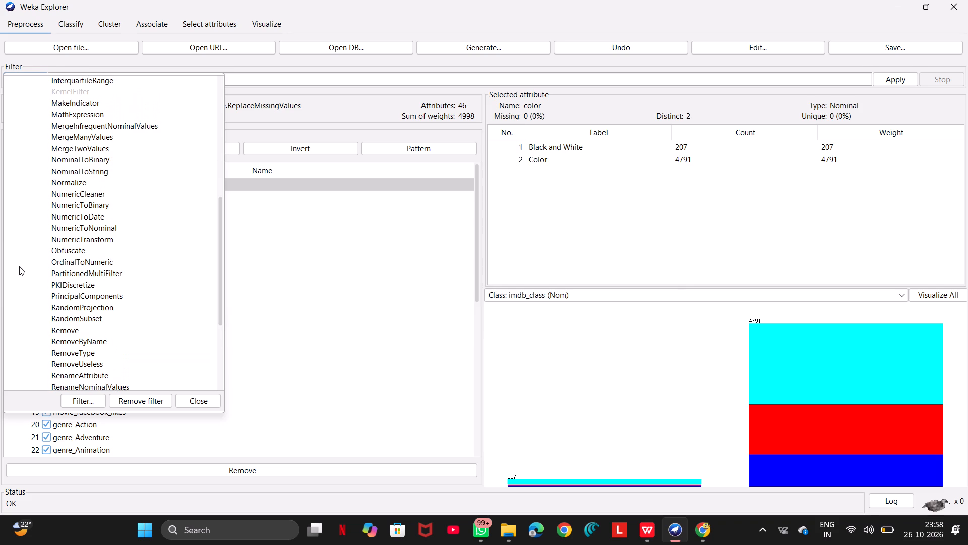
pyautogui.scroll(1, 27, 265)
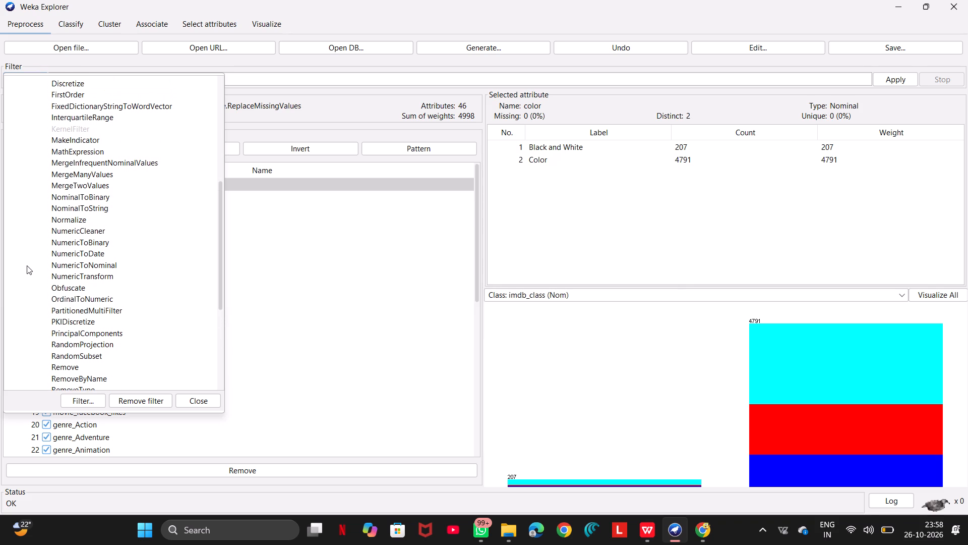
pyautogui.scroll(-1, 27, 265)
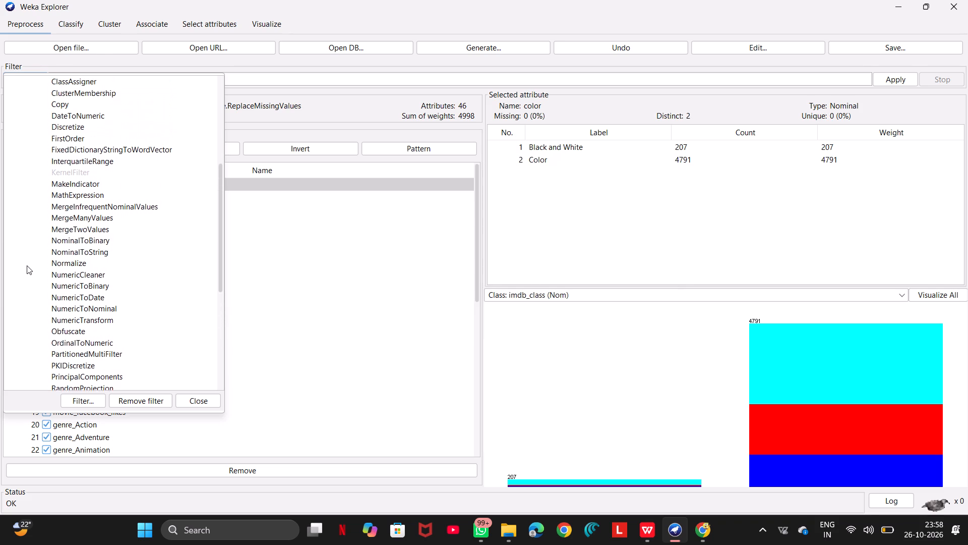
pyautogui.scroll(-1, 27, 265)
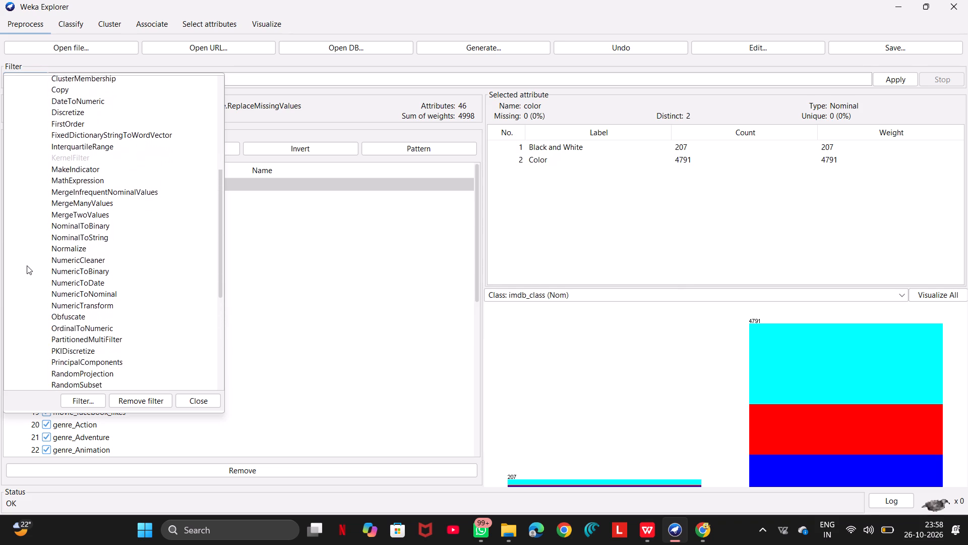
pyautogui.scroll(-1, 27, 265)
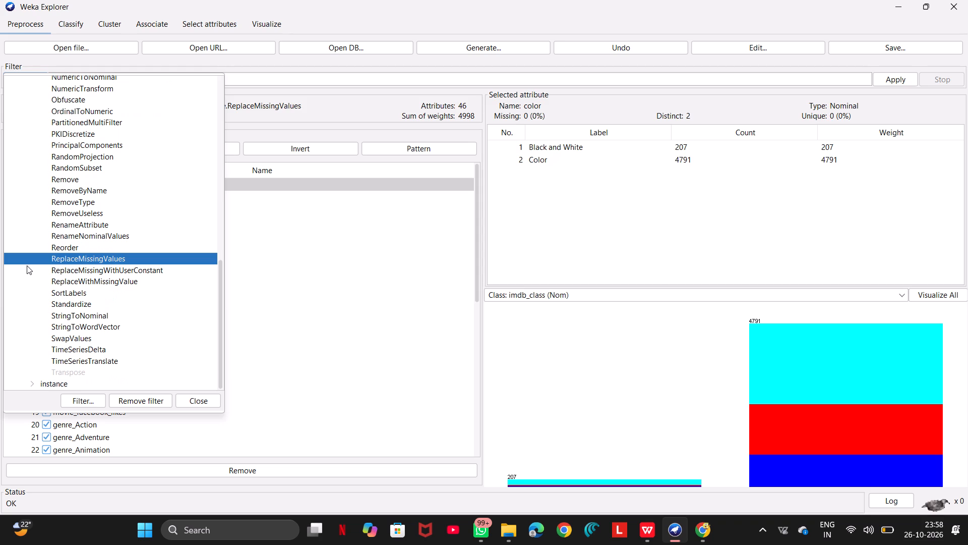
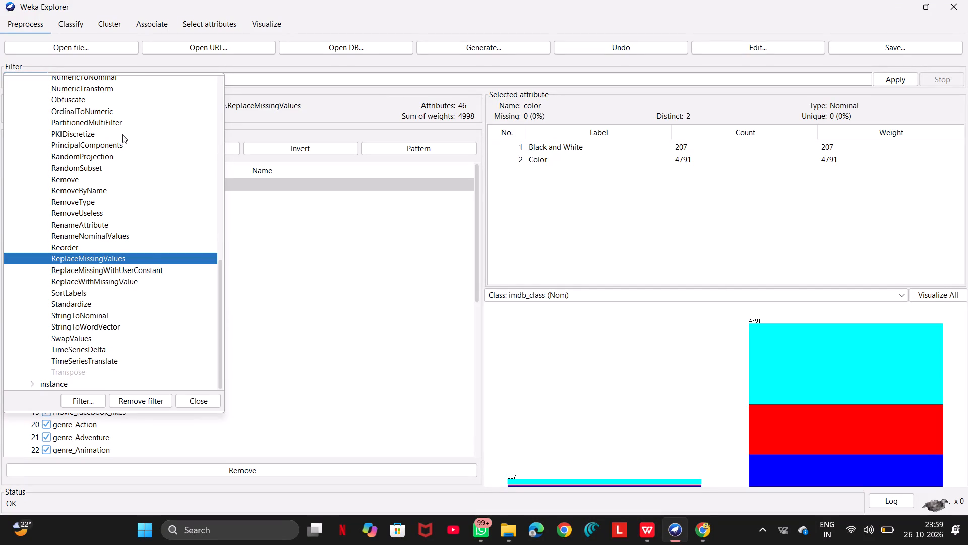
# Dismiss the filter list and deselect the first eleven attributes, from color through num_user_for_reviews.
pyautogui.click(346, 353)
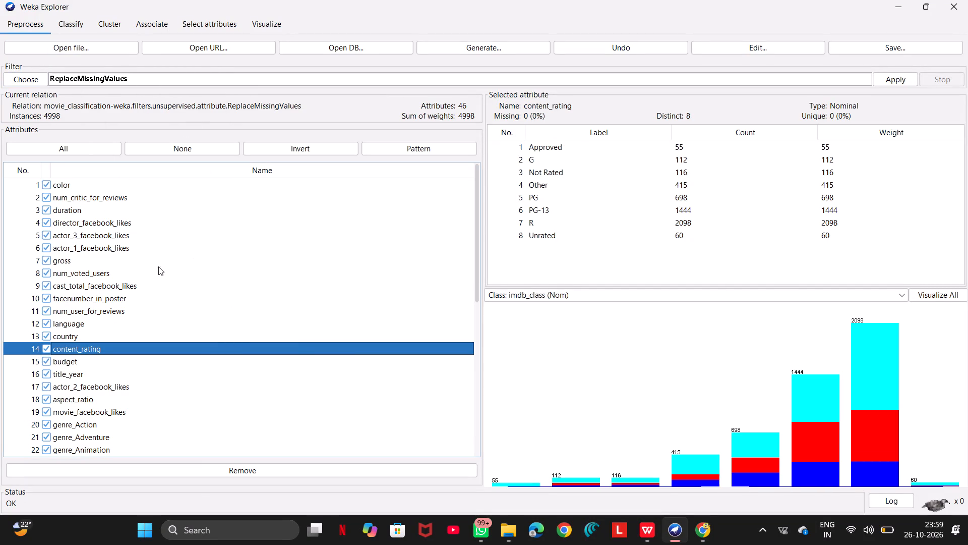
pyautogui.click(50, 190)
pyautogui.click(46, 195)
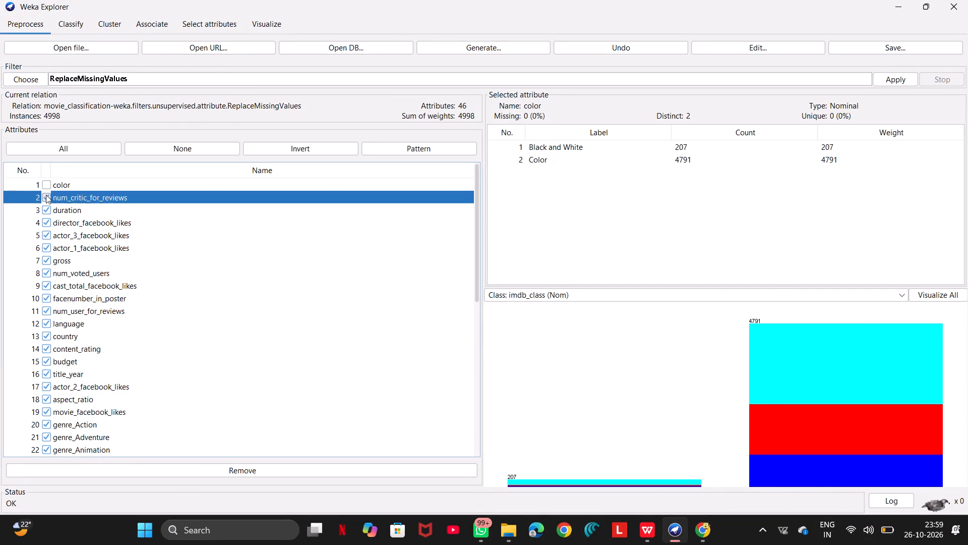
pyautogui.click(46, 211)
pyautogui.click(46, 219)
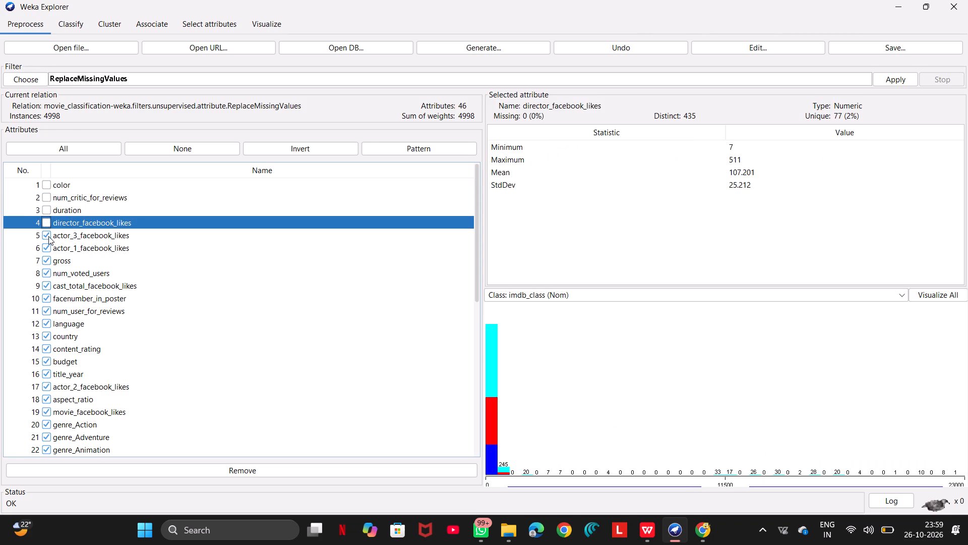
pyautogui.click(48, 239)
pyautogui.moveTo(46, 245); pyautogui.dragTo(46, 259)
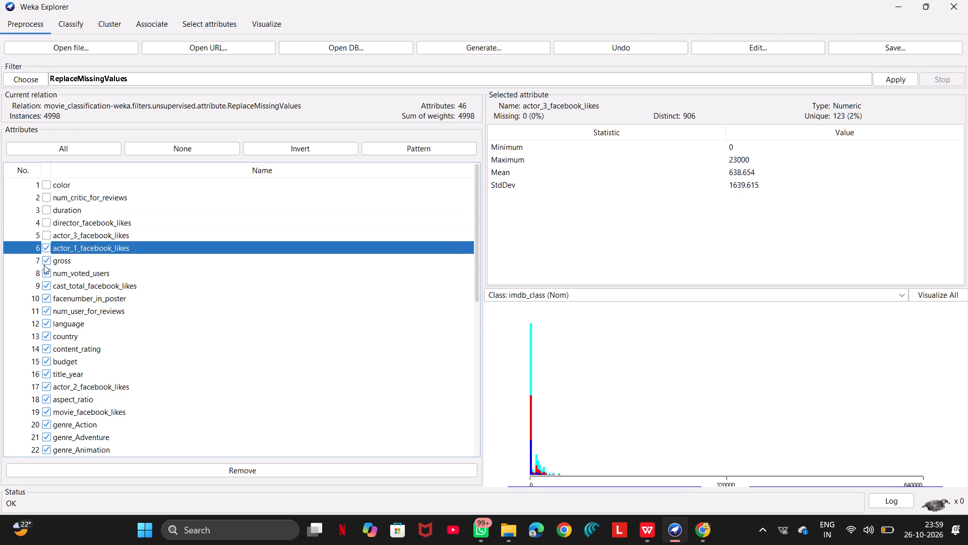
pyautogui.click(44, 265)
pyautogui.click(47, 284)
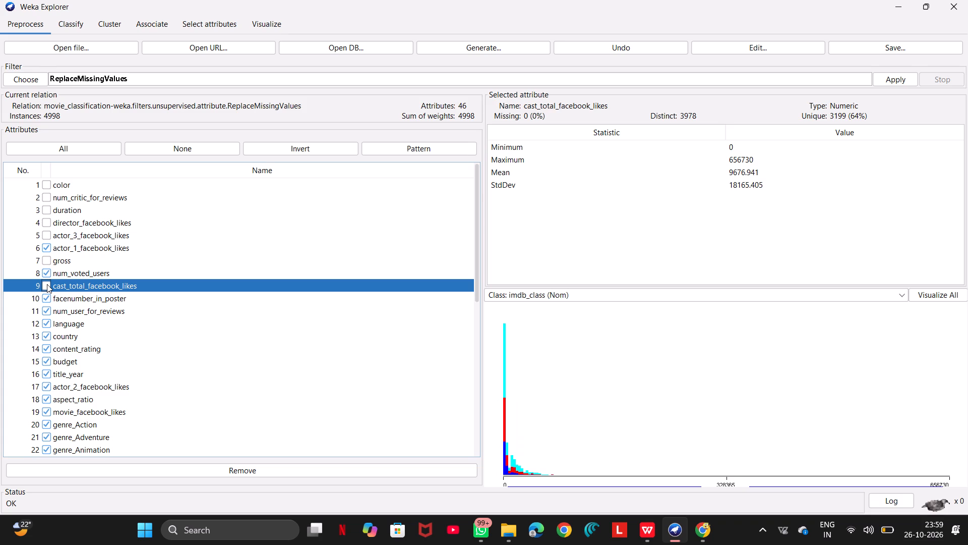
pyautogui.click(48, 270)
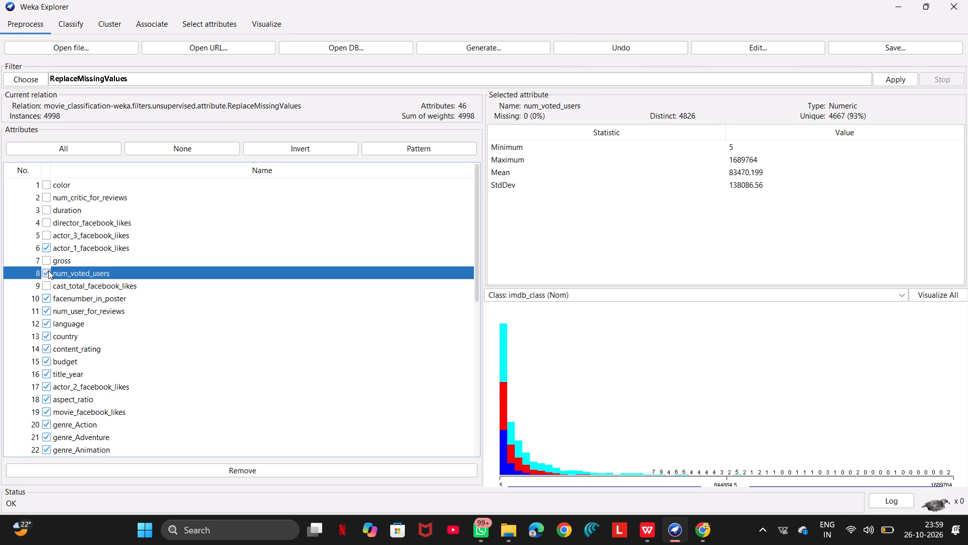
pyautogui.click(46, 242)
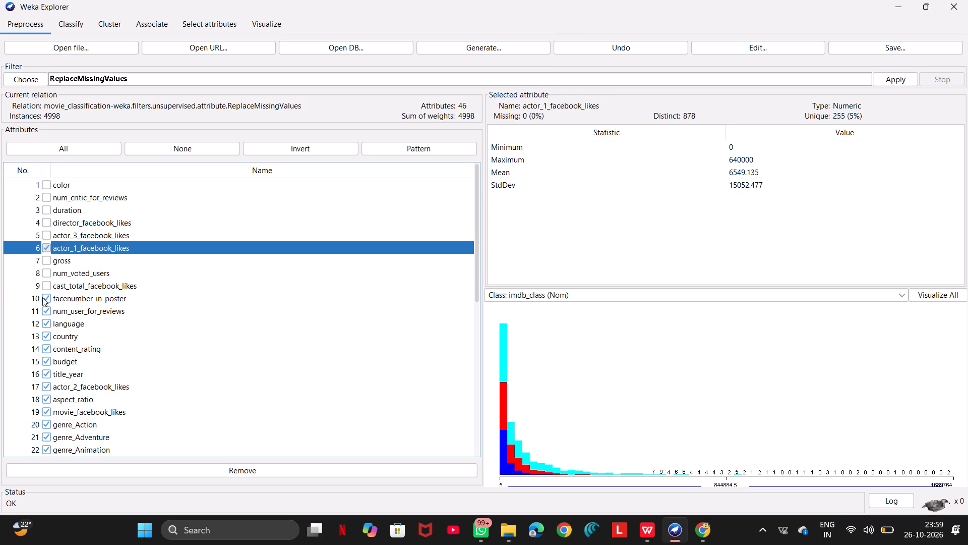
pyautogui.click(42, 297)
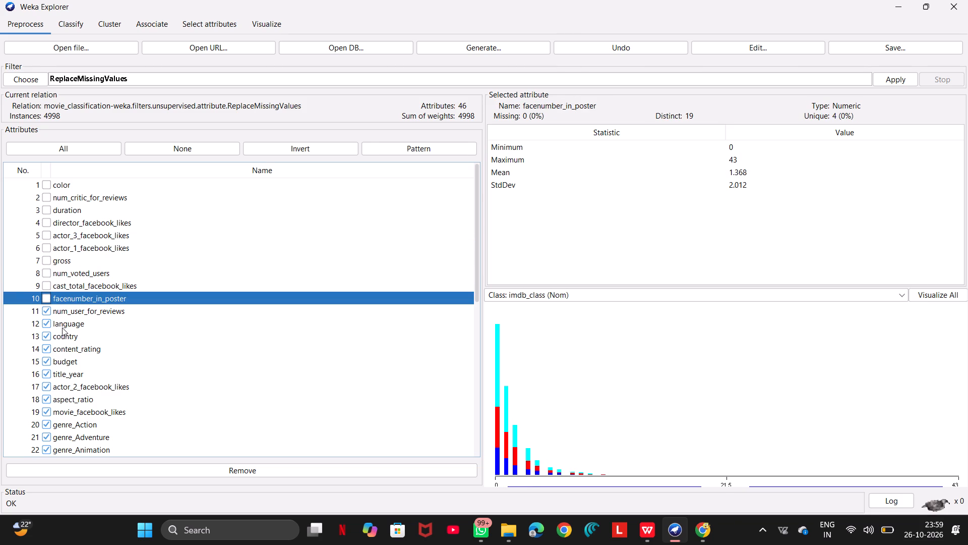
pyautogui.click(49, 312)
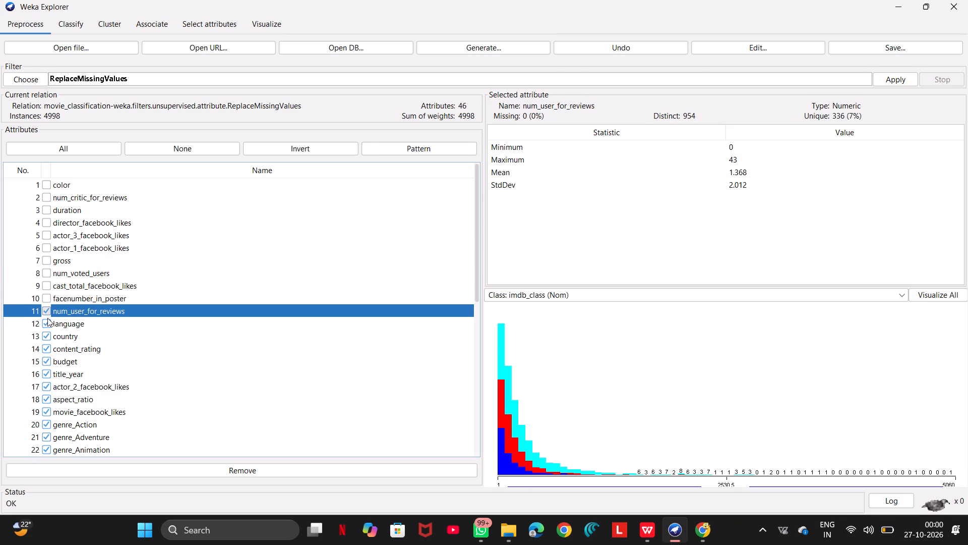
# Deselect the last ten attributes of the movie dataset, from imdb_class back through genre_News.
pyautogui.scroll(-4, 45, 323)
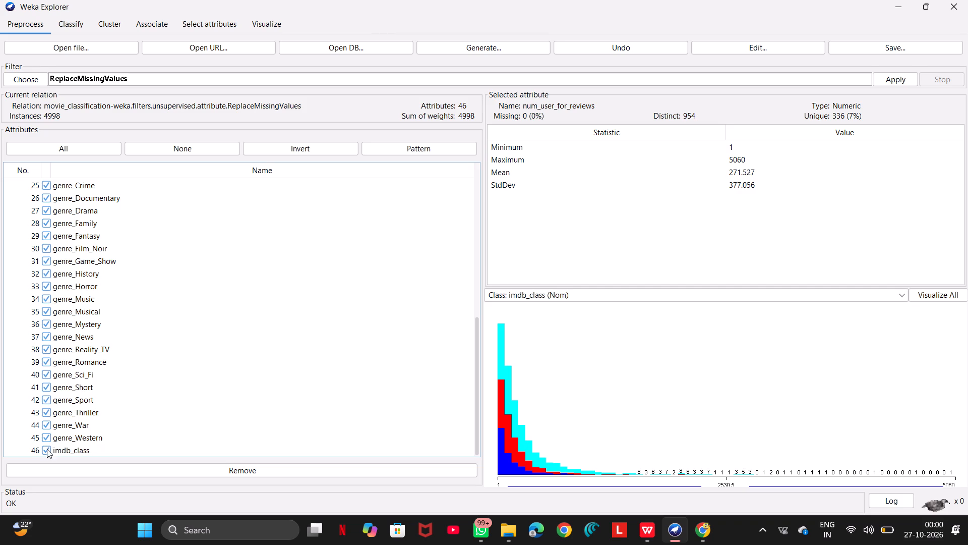
pyautogui.click(47, 455)
pyautogui.click(47, 435)
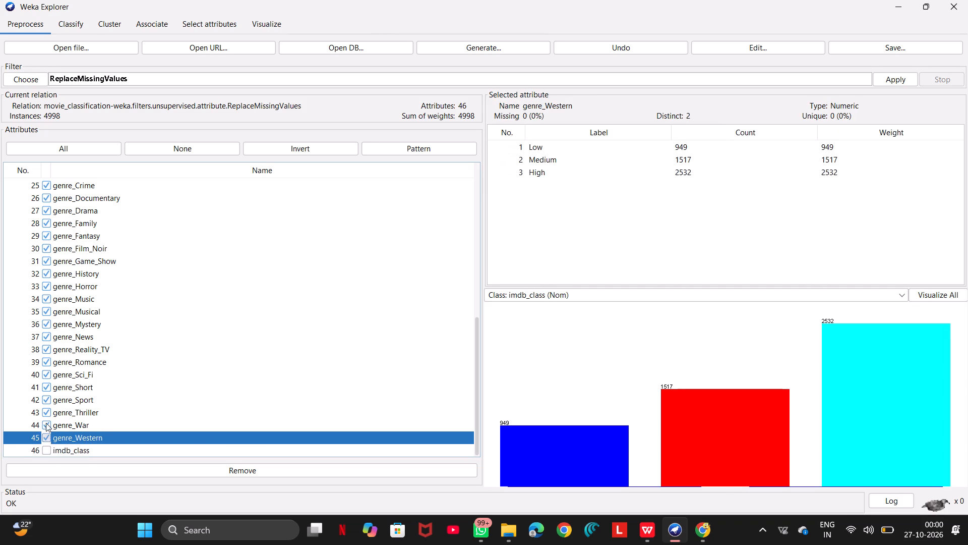
pyautogui.click(46, 423)
pyautogui.click(45, 409)
pyautogui.click(45, 398)
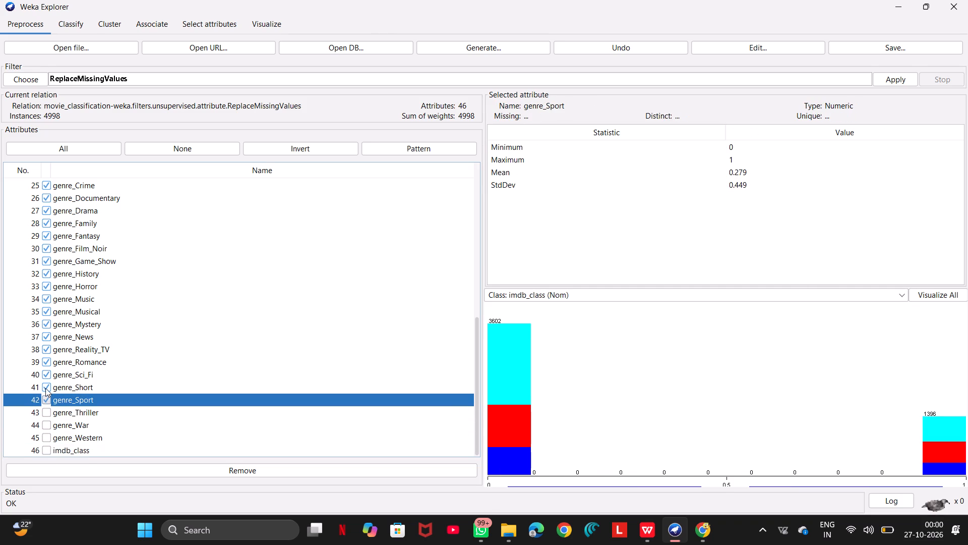
pyautogui.click(45, 387)
pyautogui.click(45, 369)
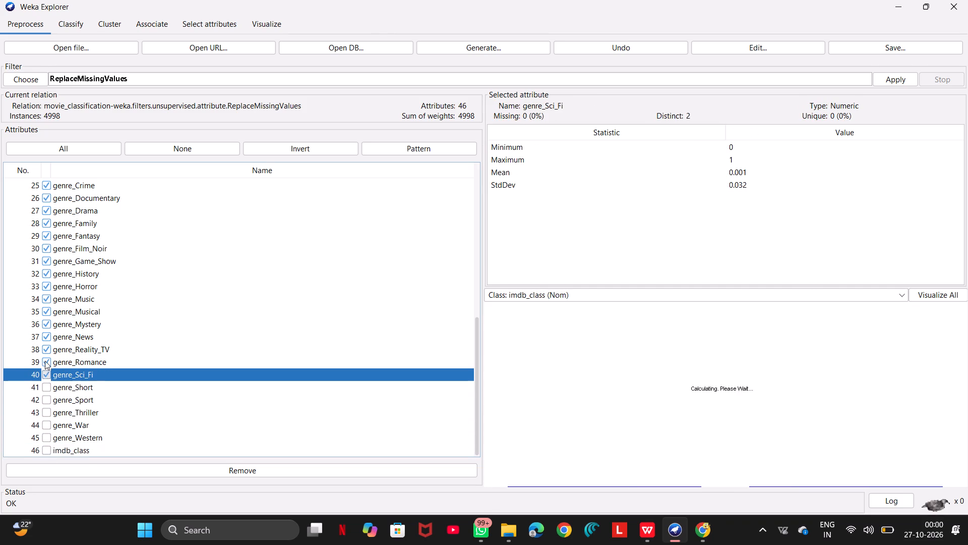
pyautogui.click(45, 360)
pyautogui.click(46, 349)
pyautogui.click(46, 339)
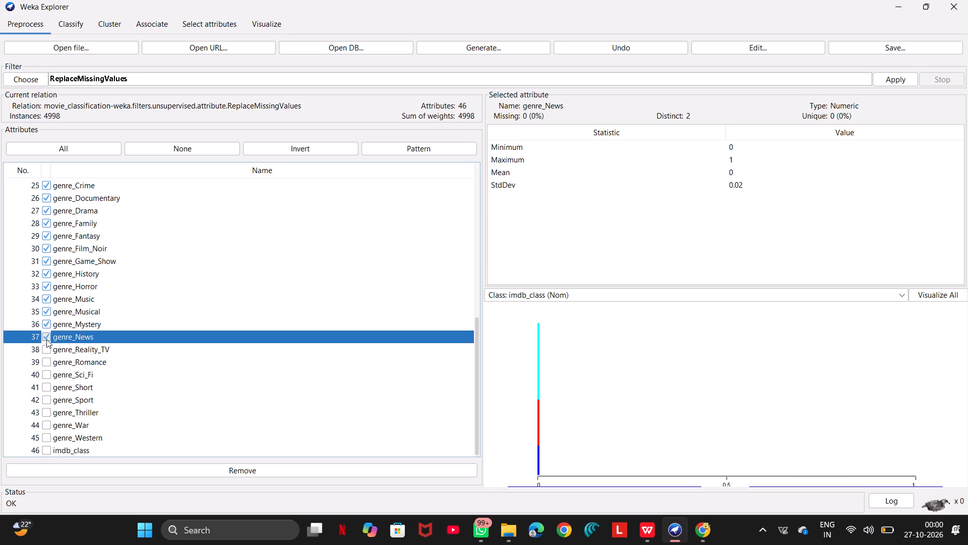
# Deselect the genre attributes from genre_Mystery back through genre_Crime, including genre_Horror.
pyautogui.click(46, 319)
pyautogui.click(46, 311)
pyautogui.click(46, 298)
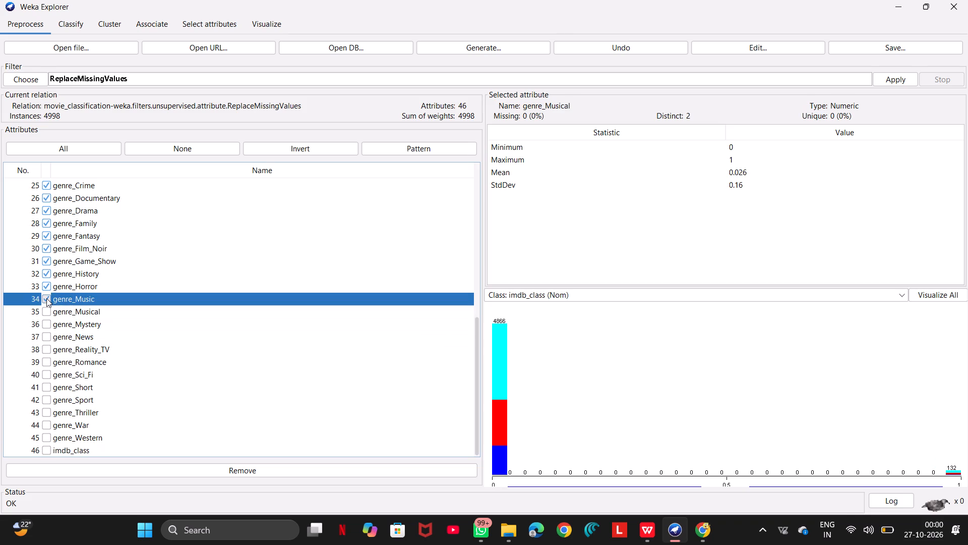
pyautogui.click(46, 280)
pyautogui.click(45, 259)
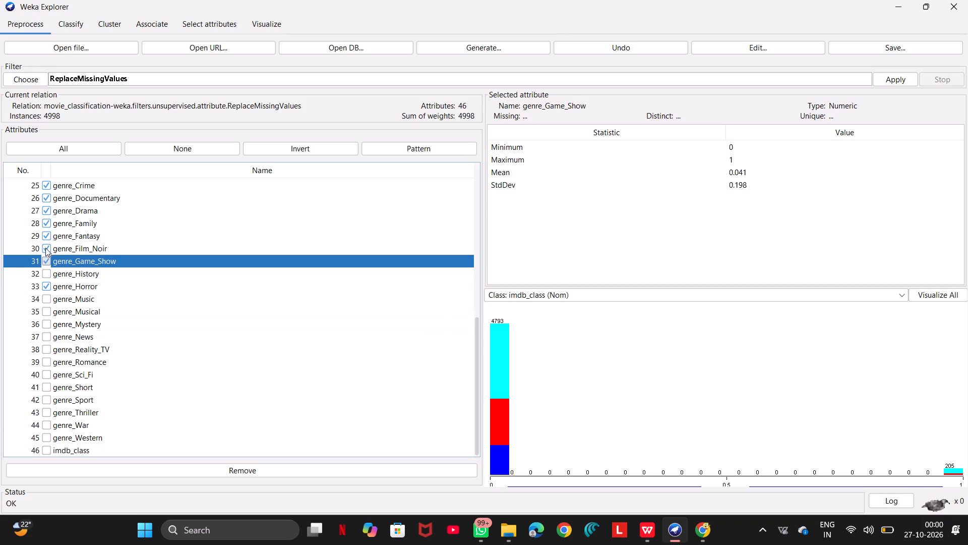
pyautogui.click(45, 247)
pyautogui.click(45, 232)
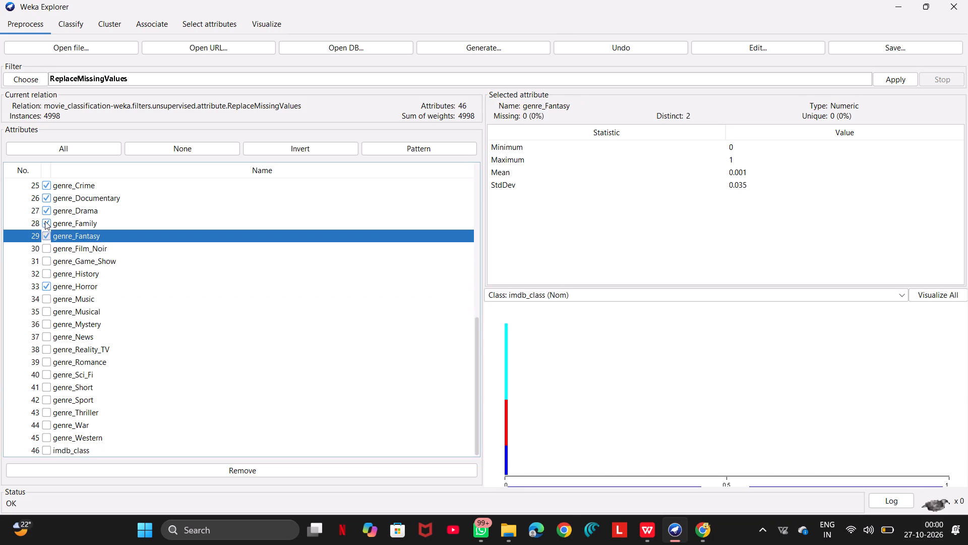
pyautogui.click(45, 221)
pyautogui.click(46, 210)
pyautogui.click(46, 197)
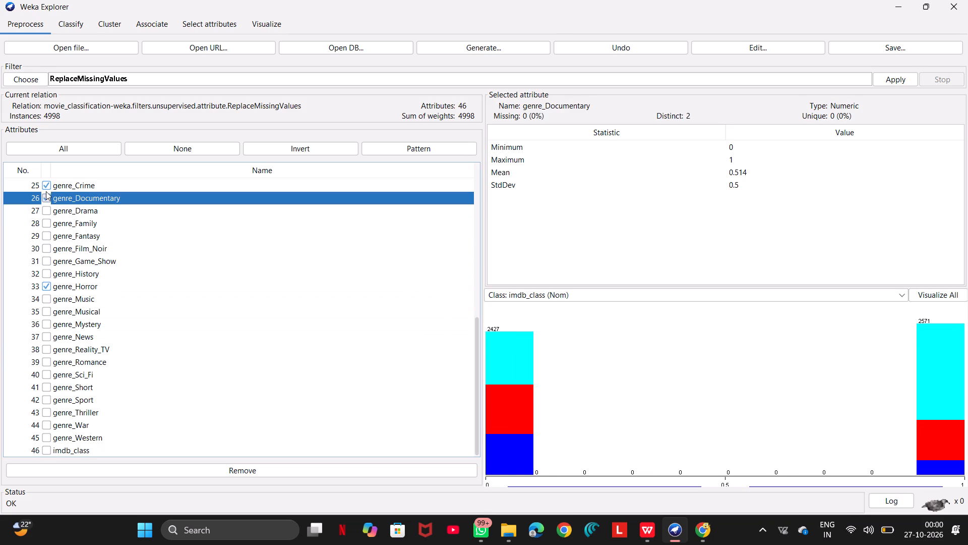
pyautogui.click(46, 183)
pyautogui.click(45, 285)
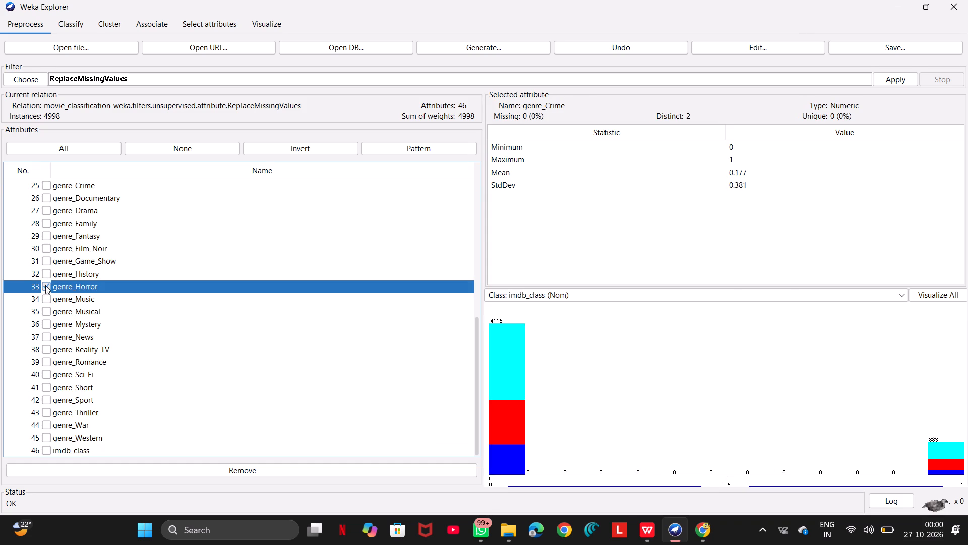
# Capture a screenshot of the Explorer's preprocessing view with the attribute list at its beginning.
pyautogui.scroll(9, 198, 311)
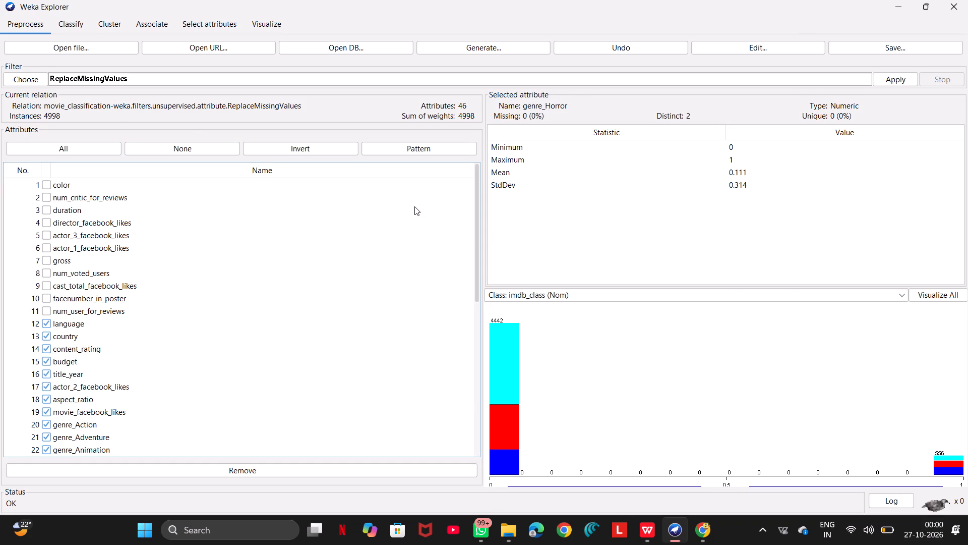
pyautogui.press('shift+super+s')
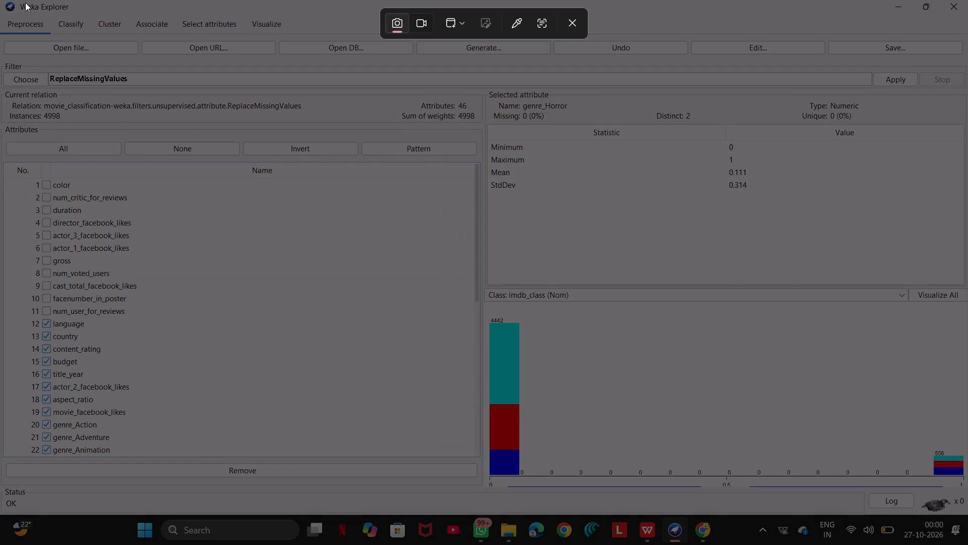
pyautogui.moveTo(24, 3); pyautogui.dragTo(789, 405)
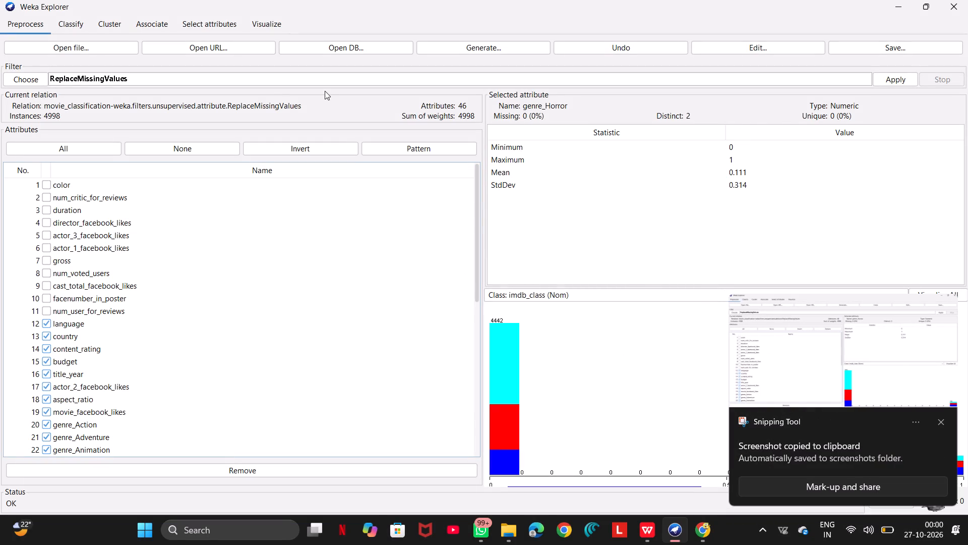
# Choose NumericToNominal from the unsupervised attribute filters.
pyautogui.click(28, 85)
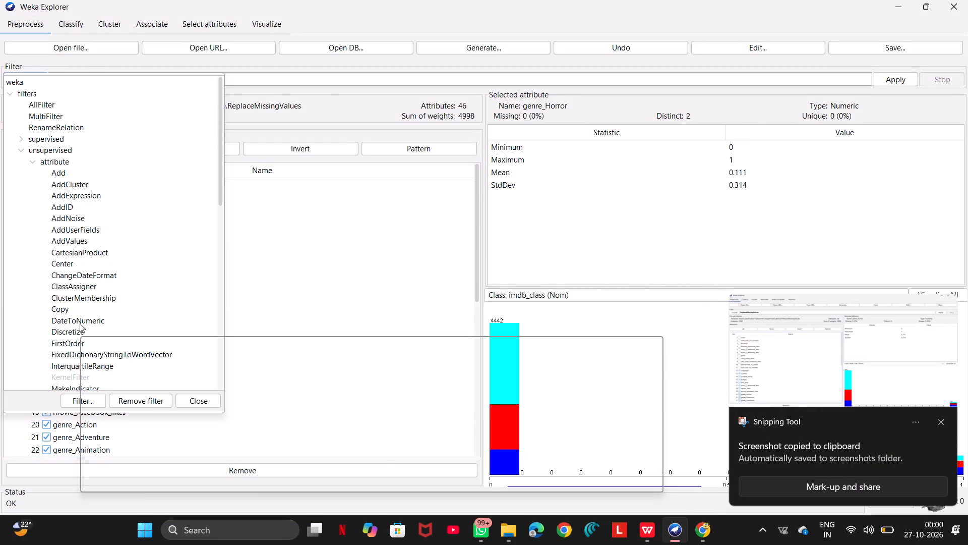
pyautogui.scroll(-3, 80, 323)
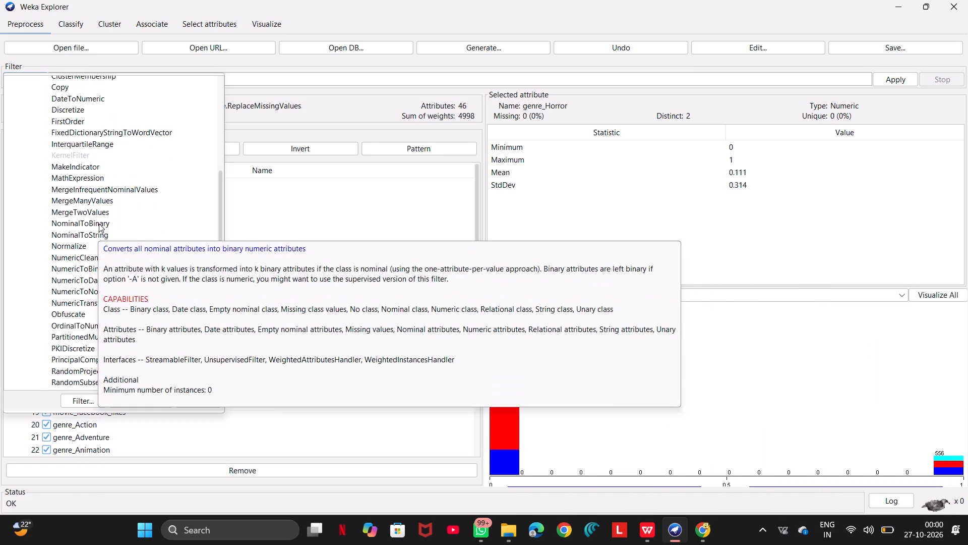
pyautogui.click(73, 290)
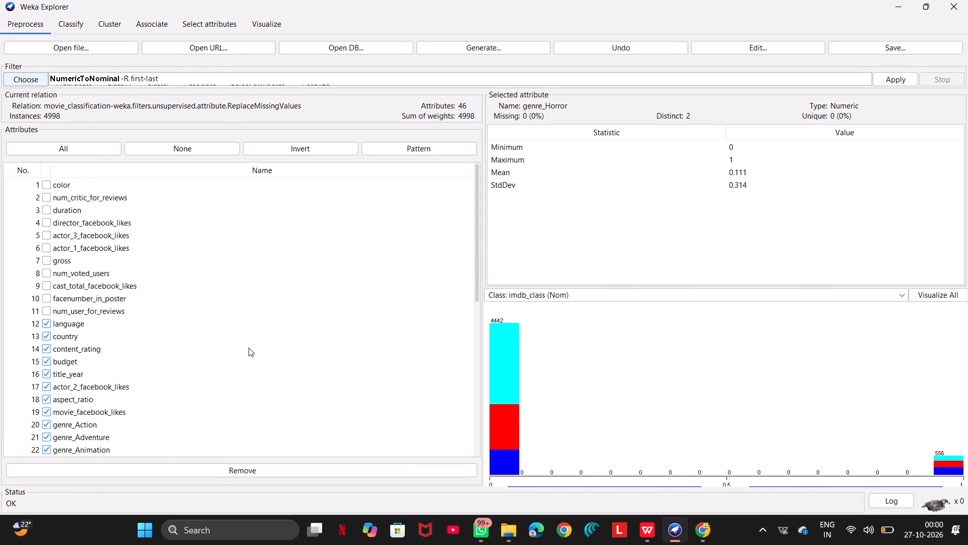
# Deselect the attributes from language through actor_2_facebook_likes.
pyautogui.scroll(-3, 194, 340)
pyautogui.scroll(5, 169, 326)
pyautogui.click(50, 321)
pyautogui.click(45, 336)
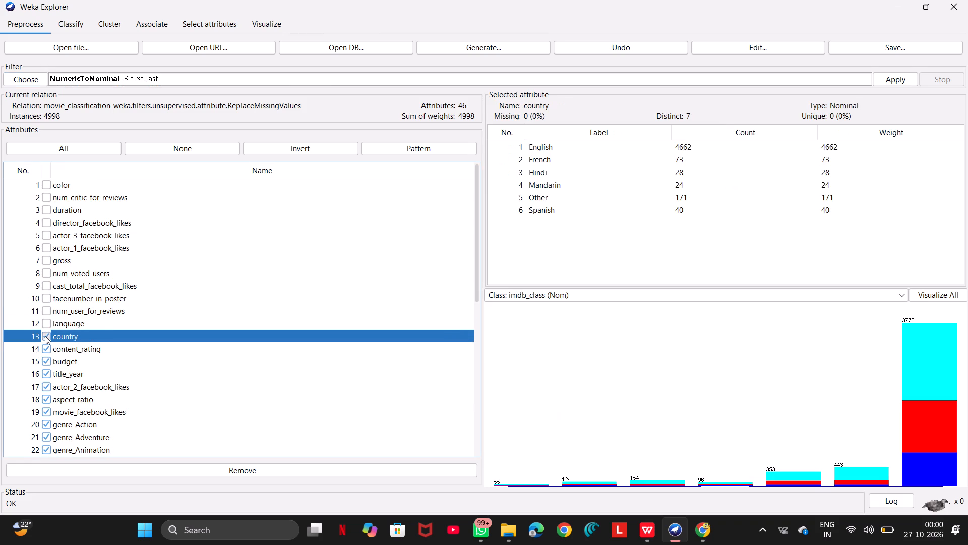
pyautogui.click(45, 352)
pyautogui.click(44, 365)
pyautogui.click(47, 374)
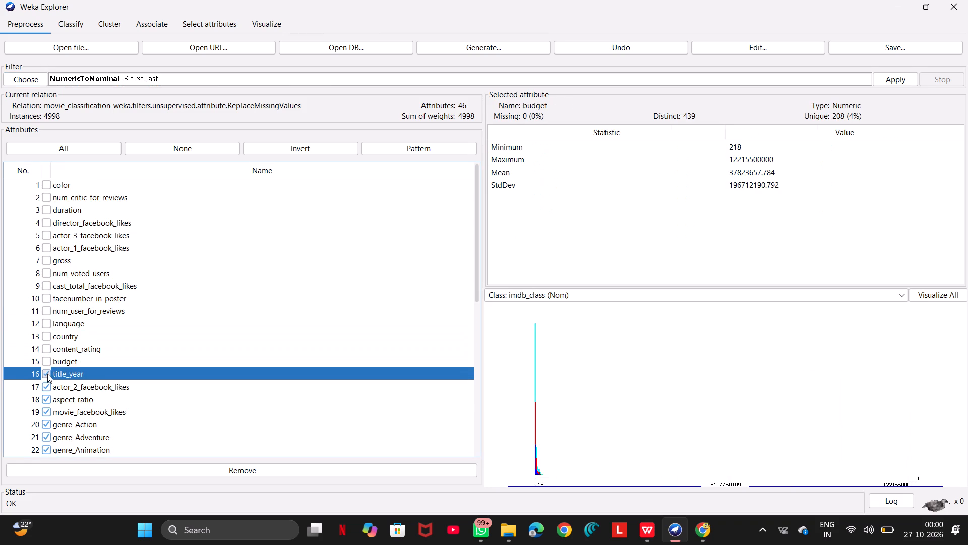
pyautogui.click(46, 385)
# Deselect the remaining attributes, from aspect_ratio through genre_Comedy, and check the whole list for leftover selections.
pyautogui.scroll(-1, 46, 385)
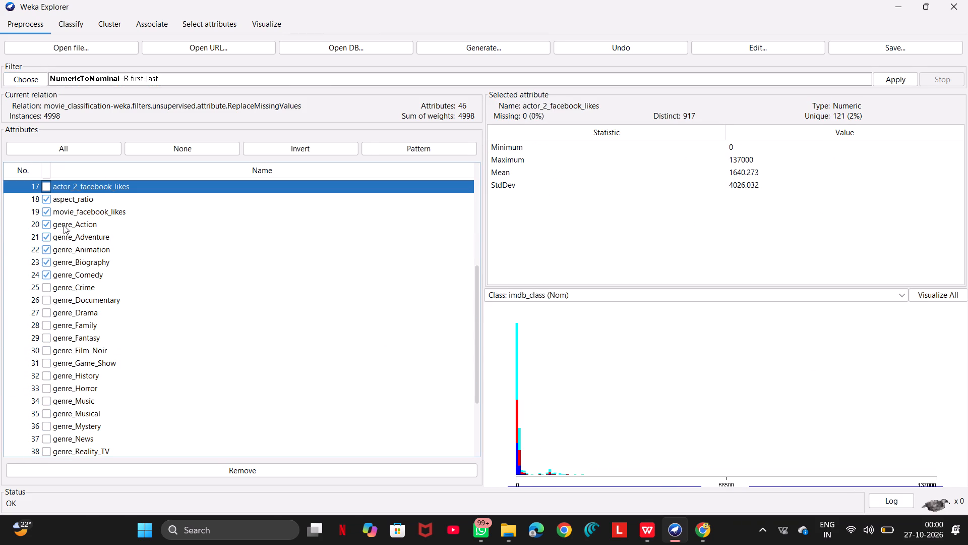
pyautogui.click(64, 222)
pyautogui.moveTo(62, 210); pyautogui.dragTo(40, 211)
pyautogui.moveTo(40, 211); pyautogui.dragTo(44, 215)
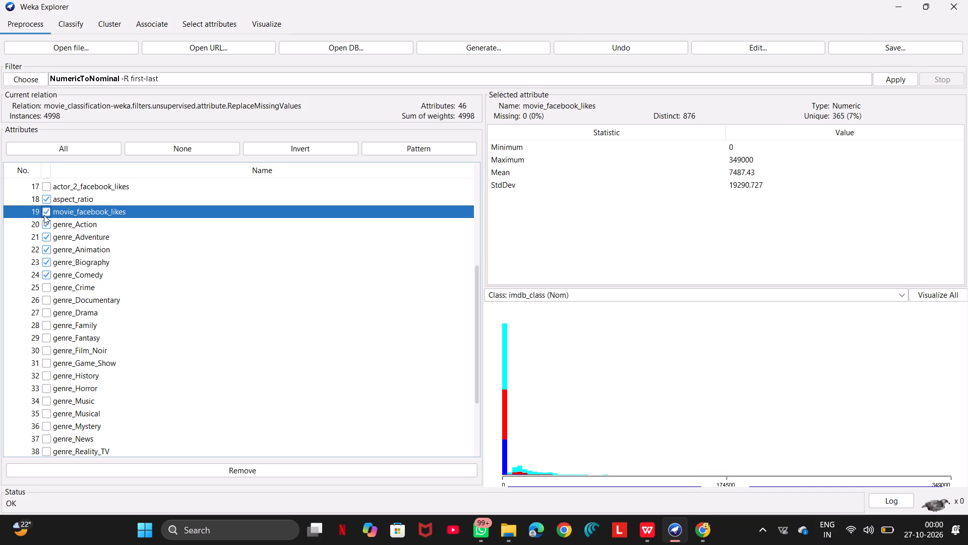
pyautogui.moveTo(44, 215); pyautogui.dragTo(45, 215)
pyautogui.moveTo(45, 215); pyautogui.dragTo(45, 227)
pyautogui.click(45, 227)
pyautogui.click(47, 215)
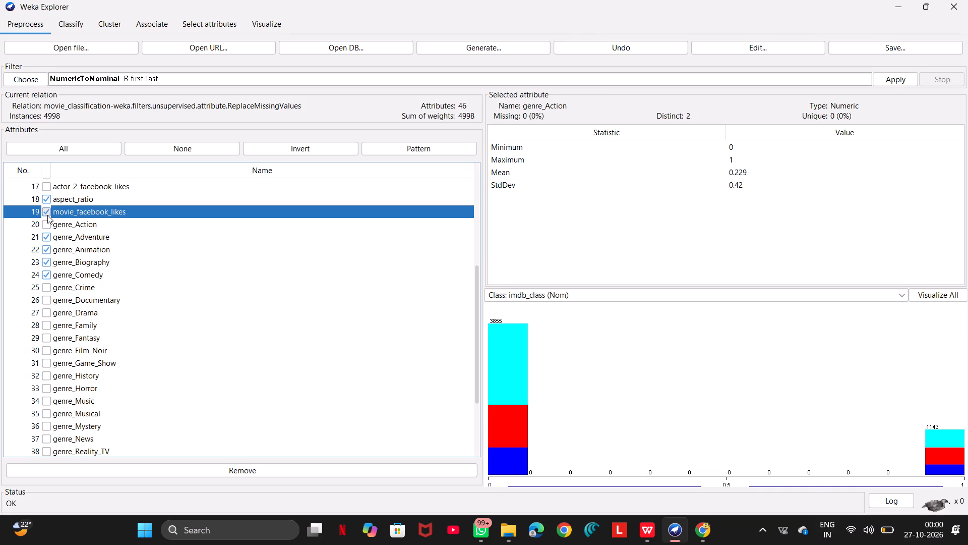
pyautogui.click(45, 195)
pyautogui.click(43, 237)
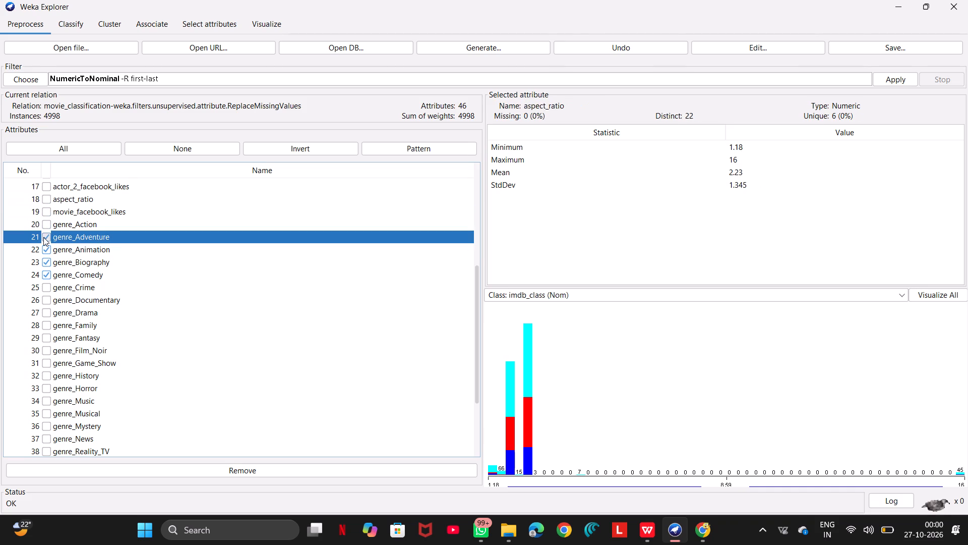
pyautogui.click(47, 249)
pyautogui.click(47, 261)
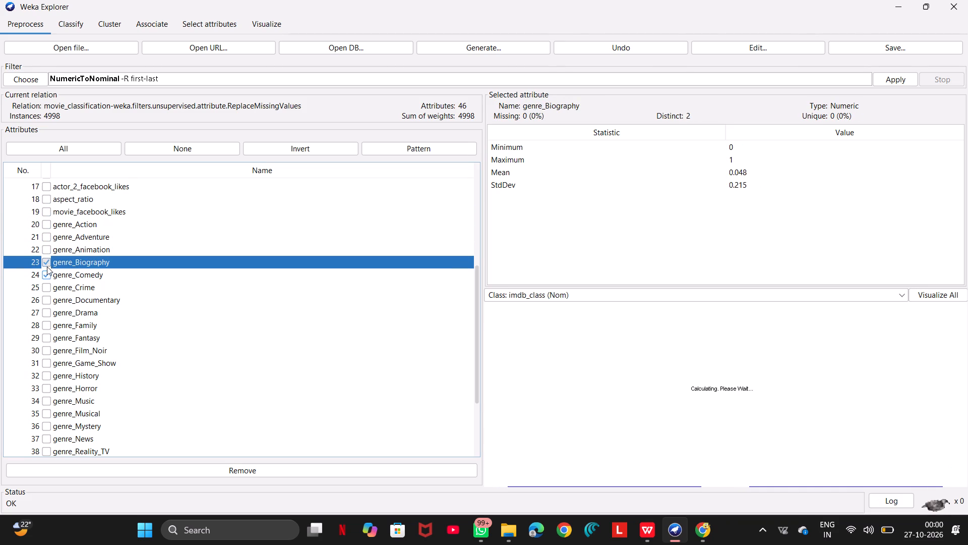
pyautogui.click(46, 272)
pyautogui.scroll(-7, 143, 334)
pyautogui.scroll(10, 143, 334)
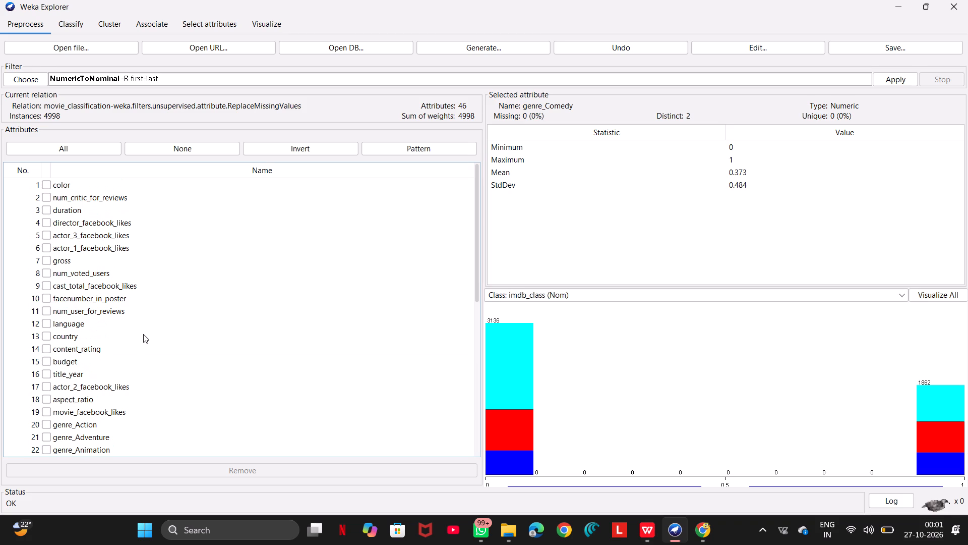
pyautogui.scroll(4, 143, 334)
# Capture a screenshot of the Explorer's preprocessing view with NumericToNominal chosen and all attributes deselected.
pyautogui.press('shift+super+s')
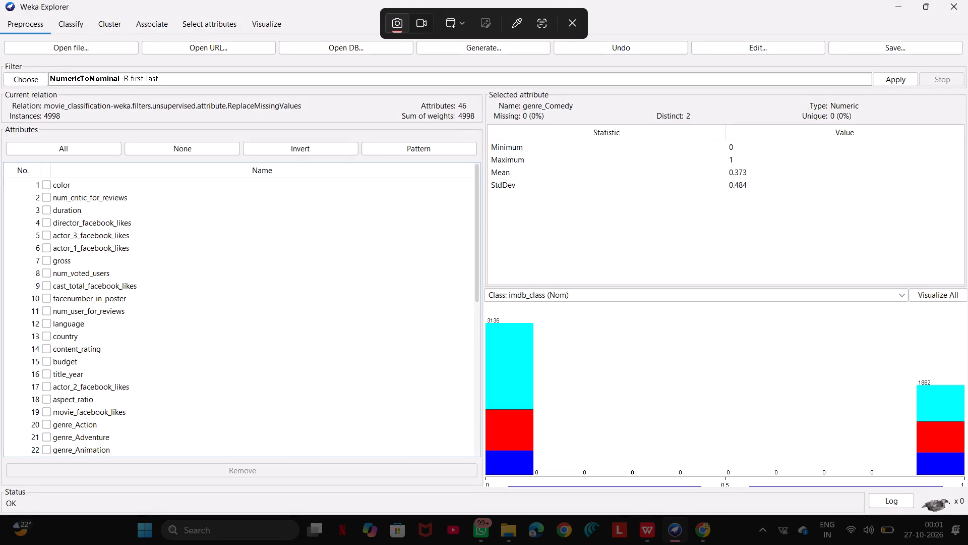
pyautogui.moveTo(0, 0); pyautogui.dragTo(618, 358)
pyautogui.moveTo(618, 358); pyautogui.dragTo(751, 504)
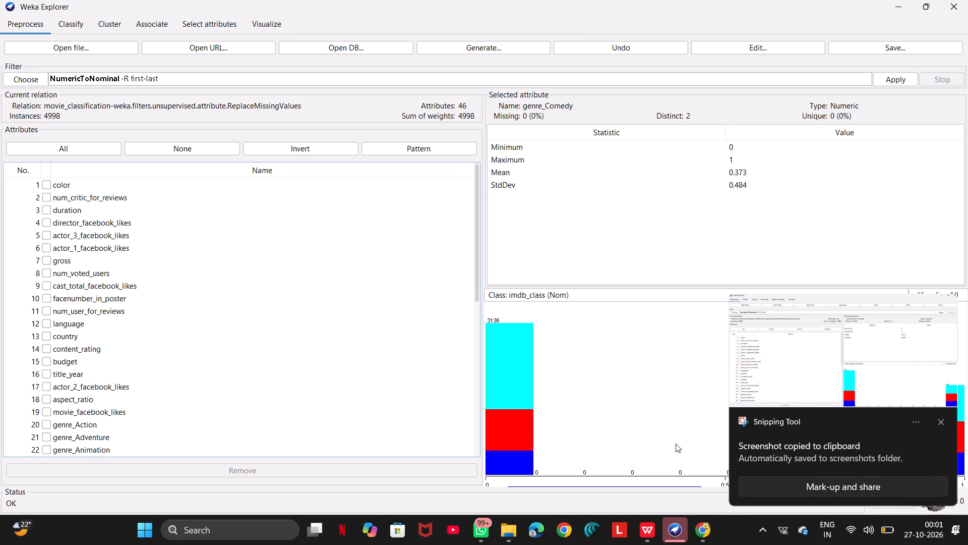
pyautogui.click(654, 415)
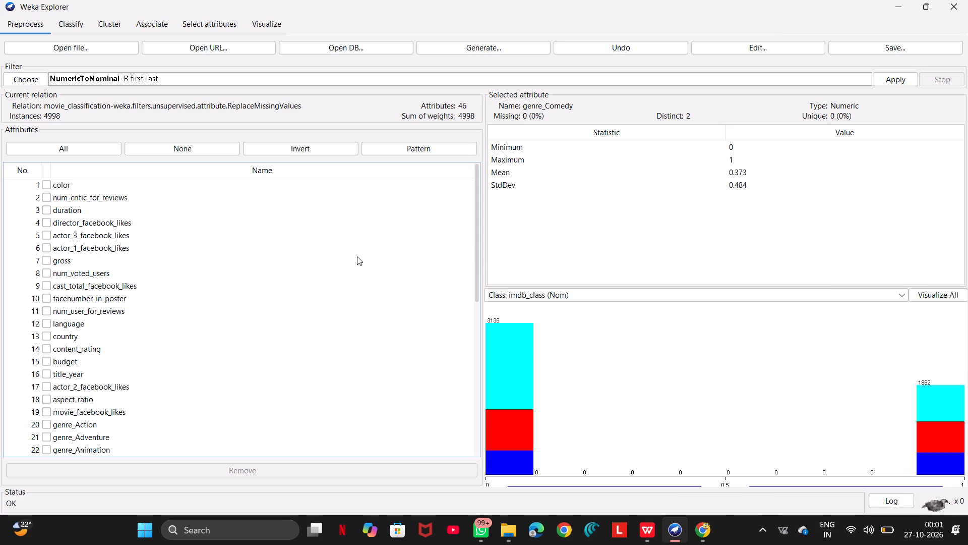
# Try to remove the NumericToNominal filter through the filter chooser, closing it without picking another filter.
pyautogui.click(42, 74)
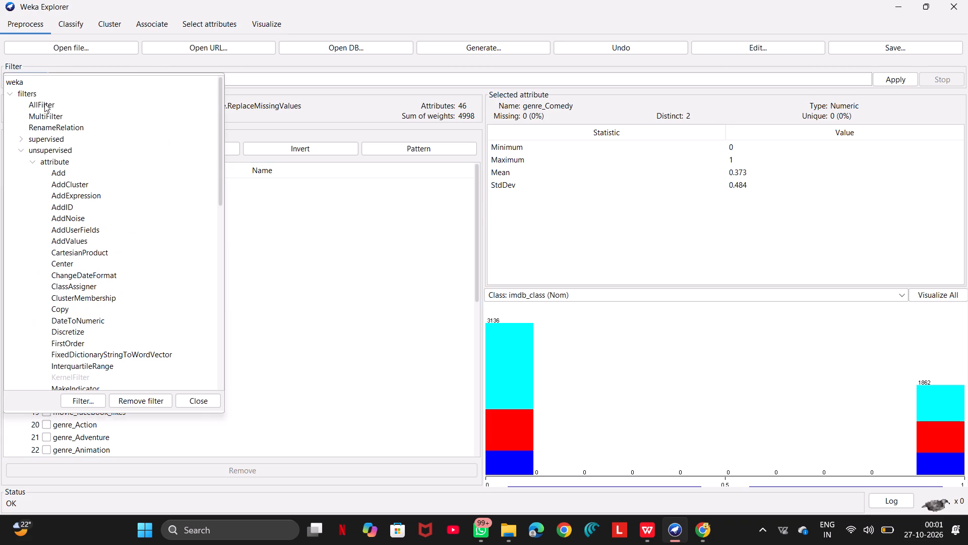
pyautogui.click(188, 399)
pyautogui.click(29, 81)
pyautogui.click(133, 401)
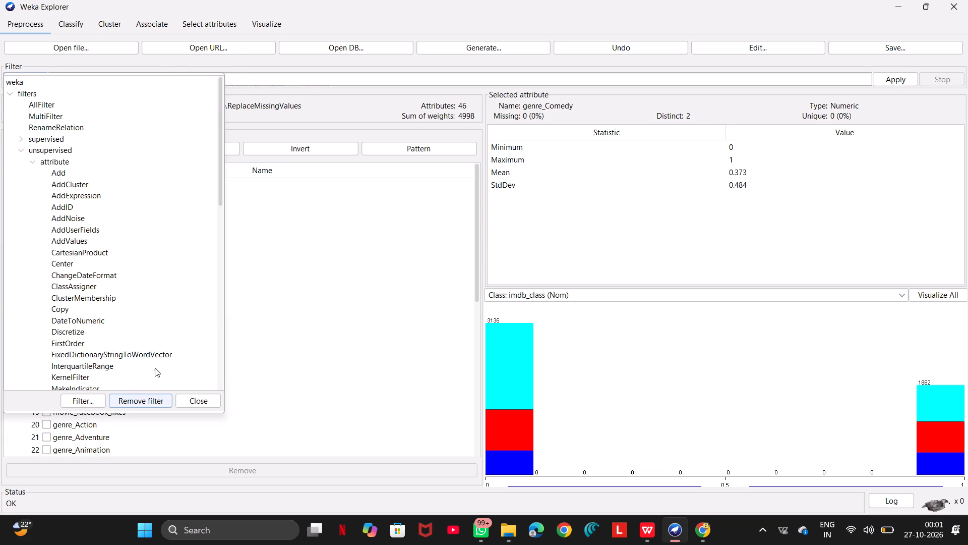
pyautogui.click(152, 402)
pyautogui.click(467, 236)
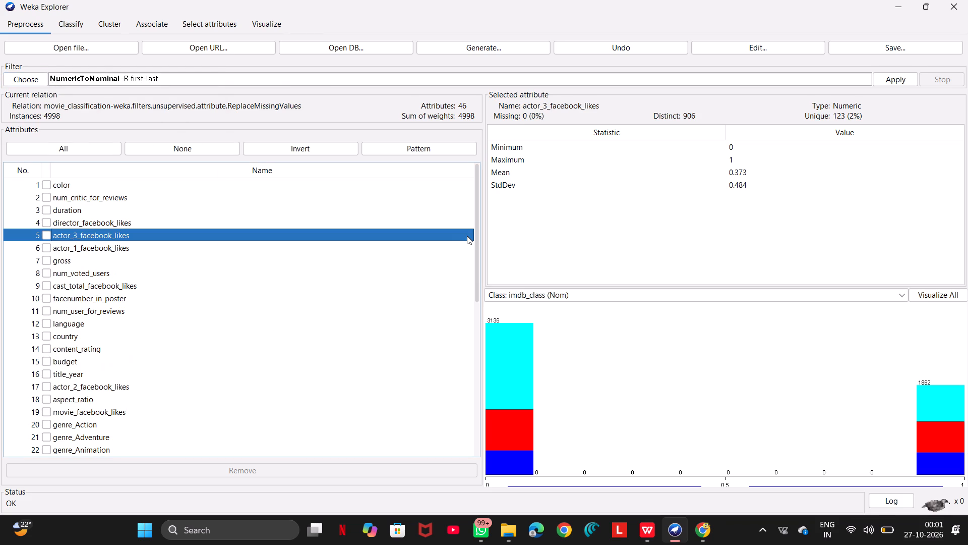
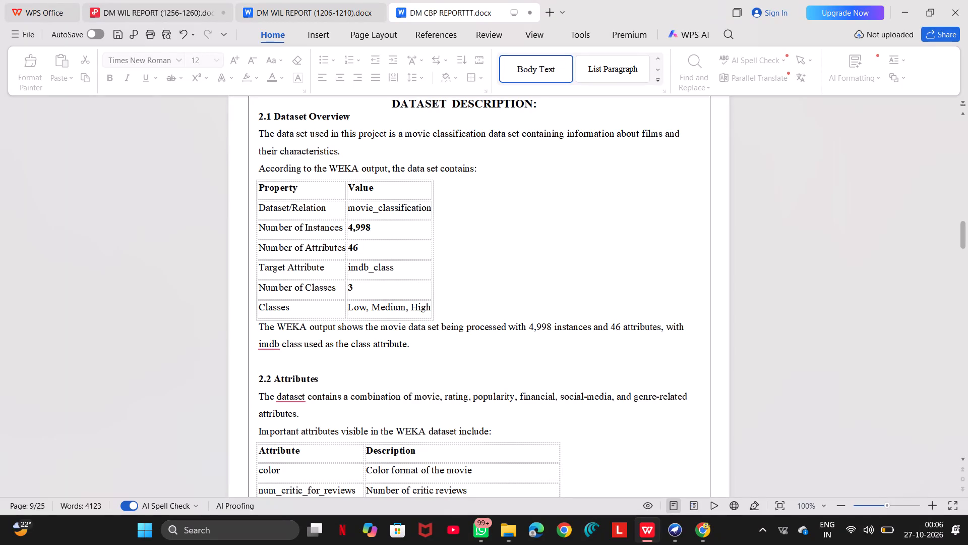
# Insert two blank lines below the paragraph ending "imdb class used as the class attribute" in section 2.1.
pyautogui.click(435, 347)
pyautogui.press('Return')
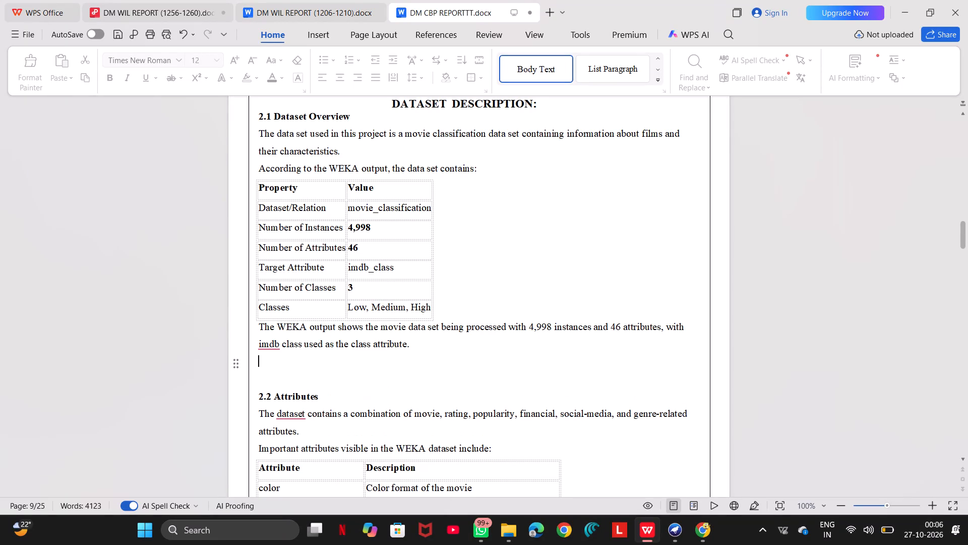
pyautogui.press('Return')
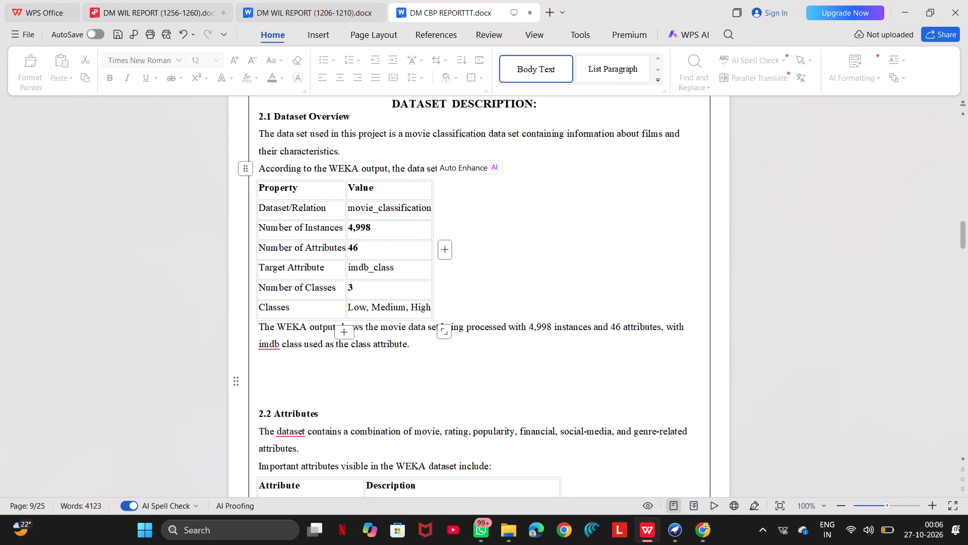
# Join the sentence "According to the WEKA output, the data set contains:" to the end of the paragraph above it.
pyautogui.click(259, 167)
pyautogui.press('BackSpace')
pyautogui.press('space')
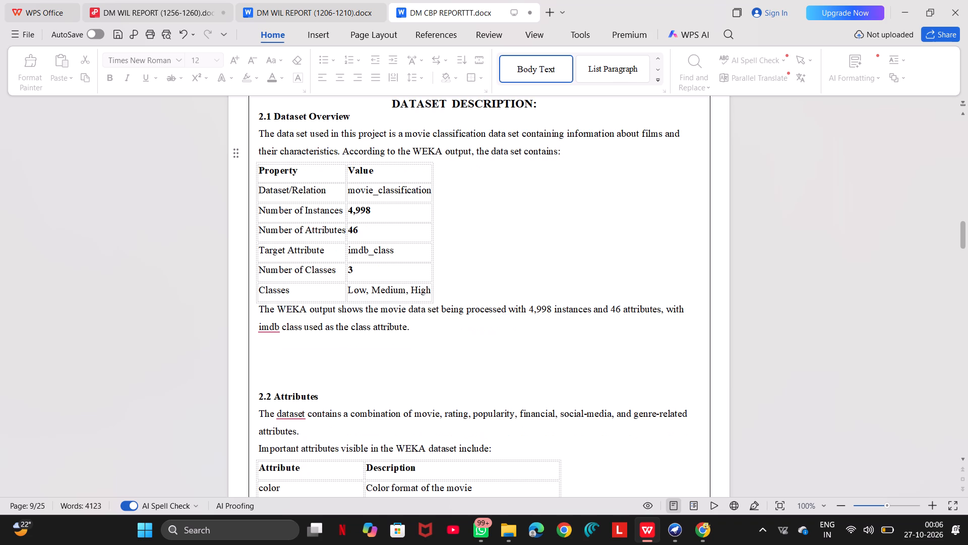
# Paste the copied "3.1 Dataset" text into the blank space above section 2.2 Attributes.
pyautogui.click(301, 353)
pyautogui.press('space')
pyautogui.hotkey('ctrl', 'v')
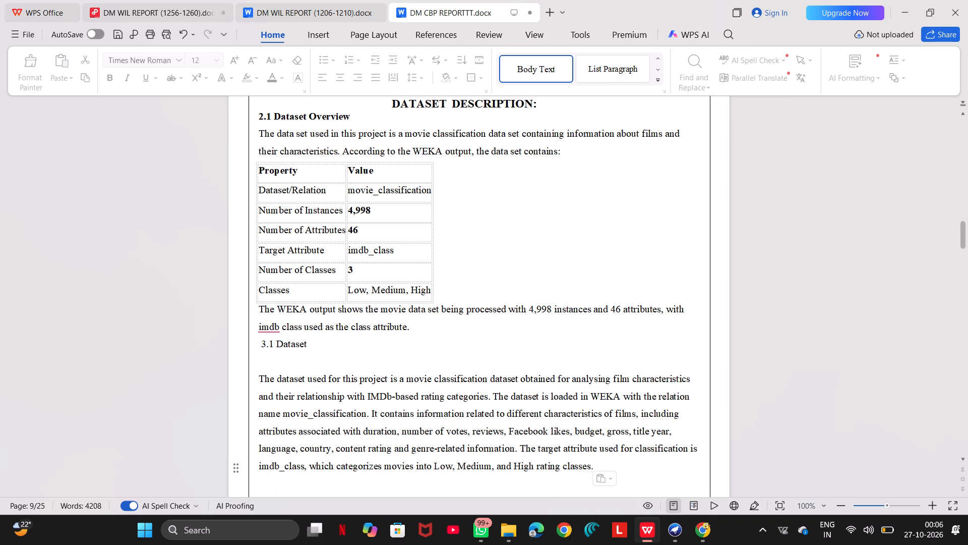
# Remove the number 3.1 from the pasted Dataset heading.
pyautogui.click(275, 346)
pyautogui.press('BackSpace')
pyautogui.press('BackSpace')
pyautogui.press('BackSpace')
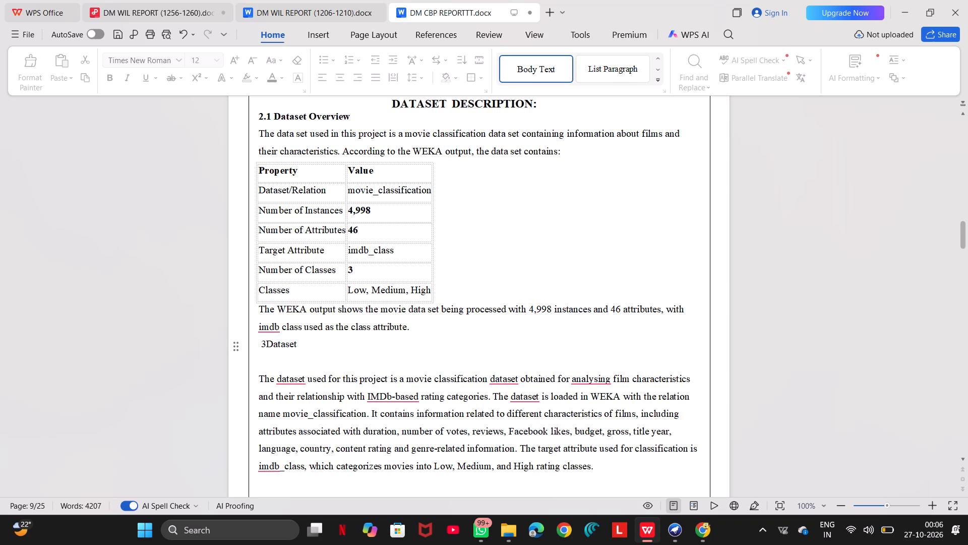
pyautogui.press('BackSpace')
# Remove the leading space from the pasted Dataset heading and add a blank line above it.
pyautogui.moveTo(265, 345); pyautogui.dragTo(285, 345)
pyautogui.moveTo(296, 345); pyautogui.dragTo(262, 343)
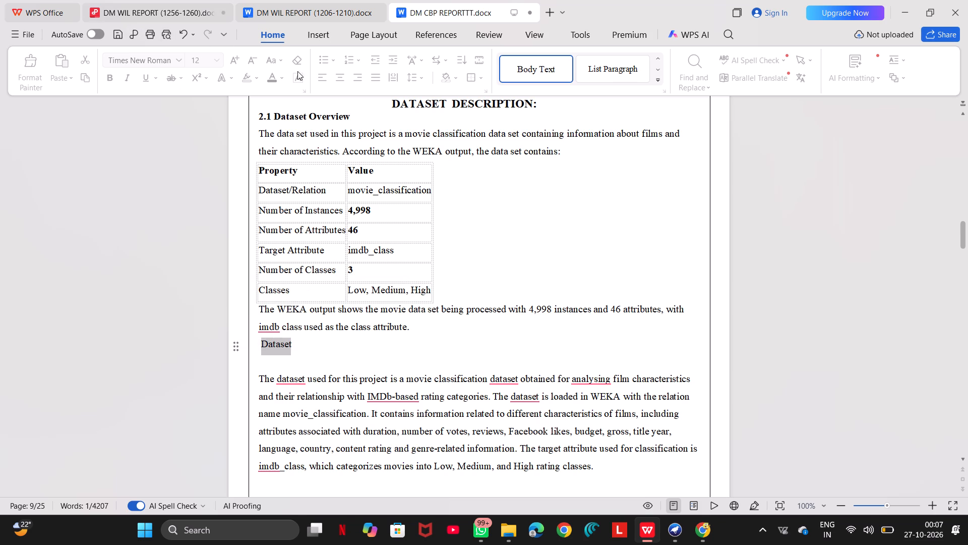
pyautogui.click(569, 201)
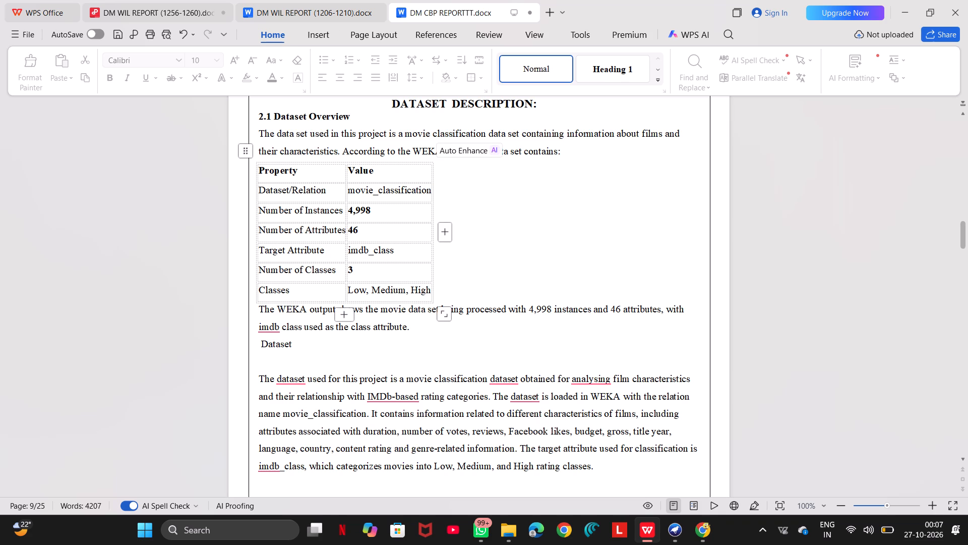
pyautogui.click(264, 341)
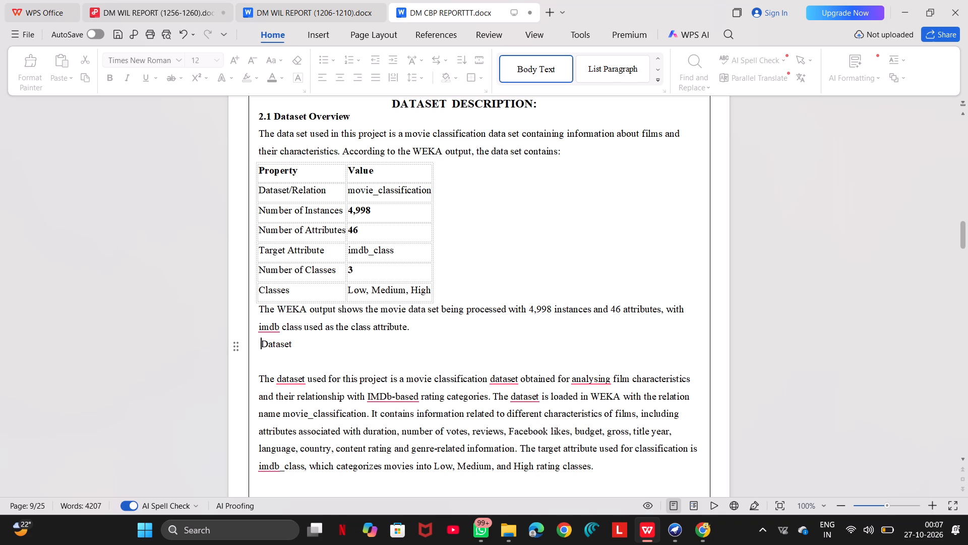
pyautogui.click(264, 341)
pyautogui.press('BackSpace')
pyautogui.press('space')
pyautogui.press('BackSpace')
pyautogui.press('Return')
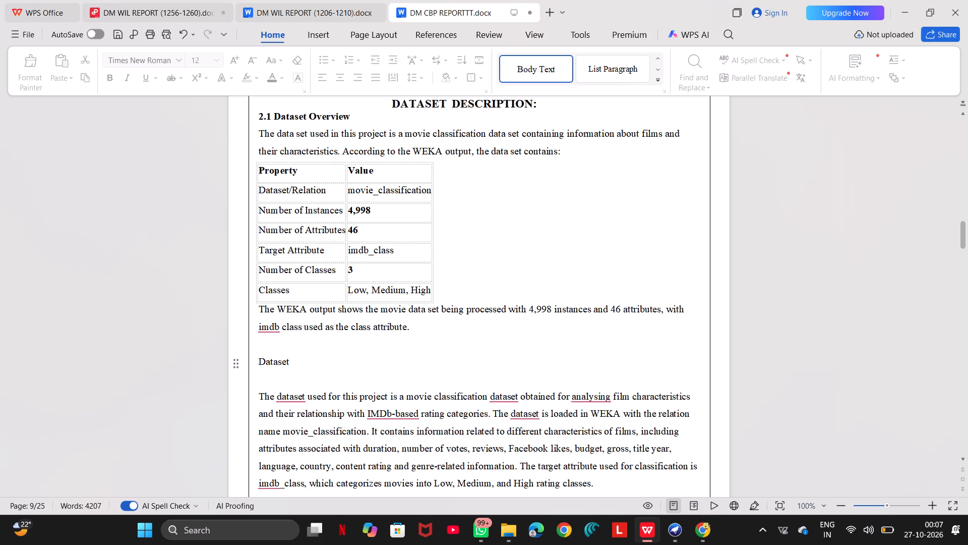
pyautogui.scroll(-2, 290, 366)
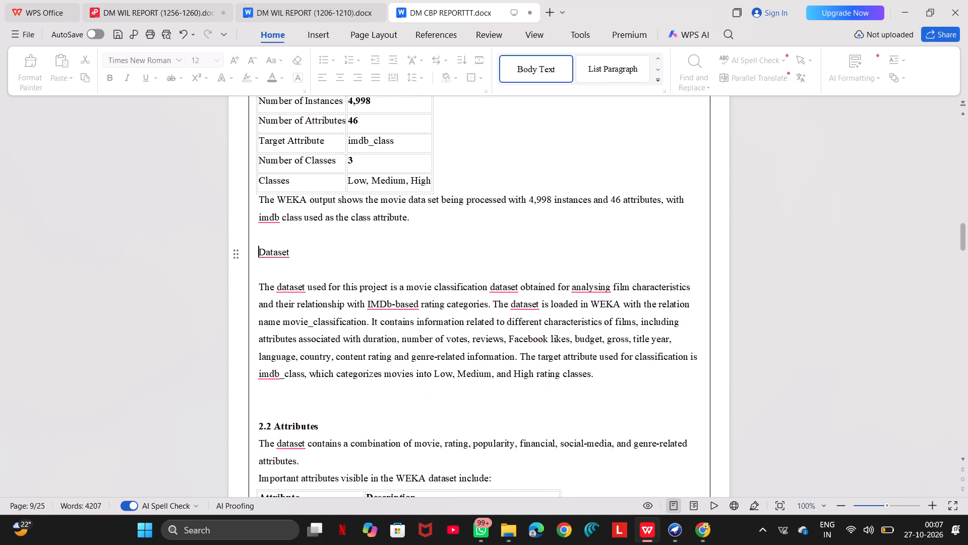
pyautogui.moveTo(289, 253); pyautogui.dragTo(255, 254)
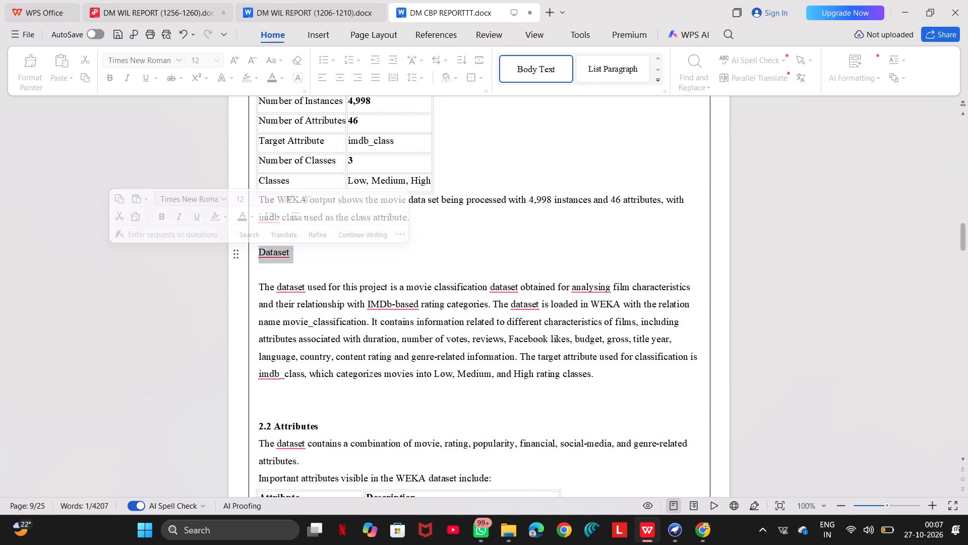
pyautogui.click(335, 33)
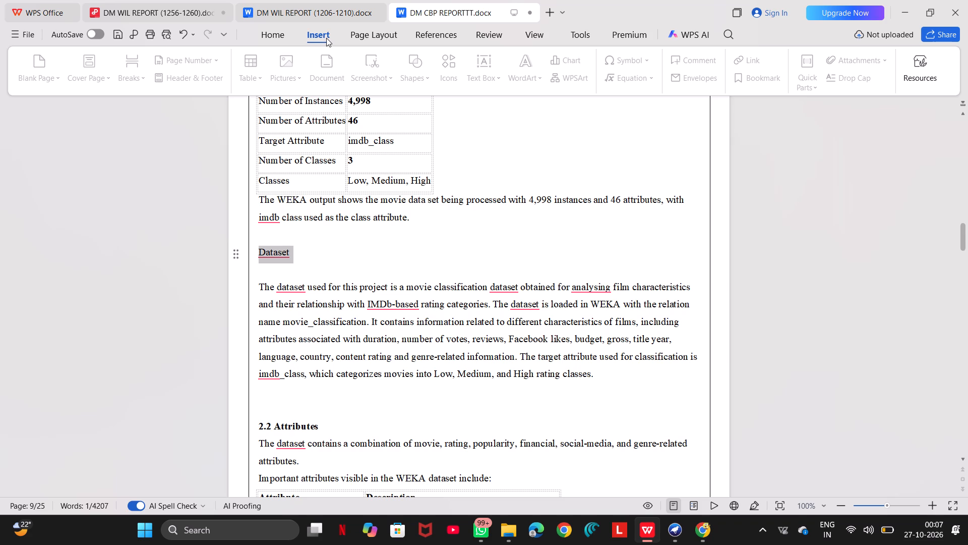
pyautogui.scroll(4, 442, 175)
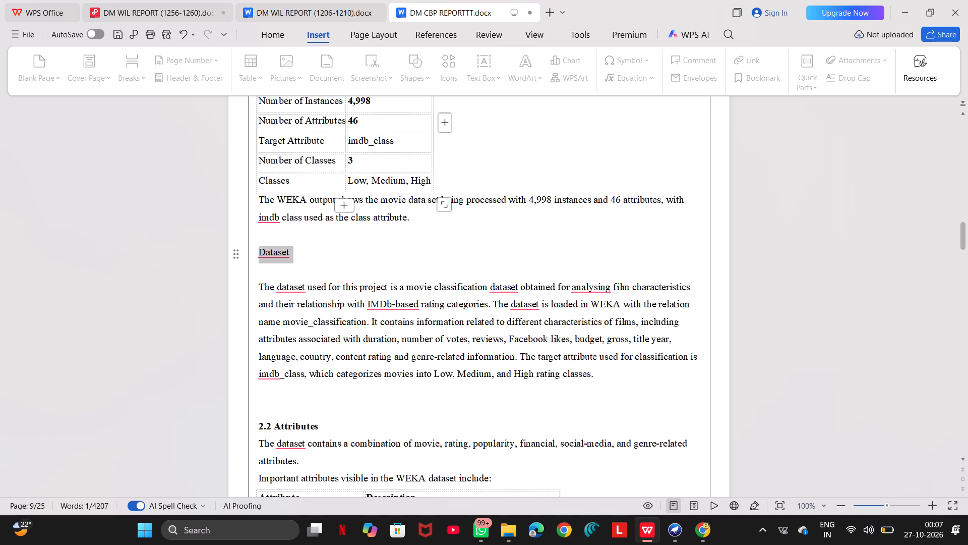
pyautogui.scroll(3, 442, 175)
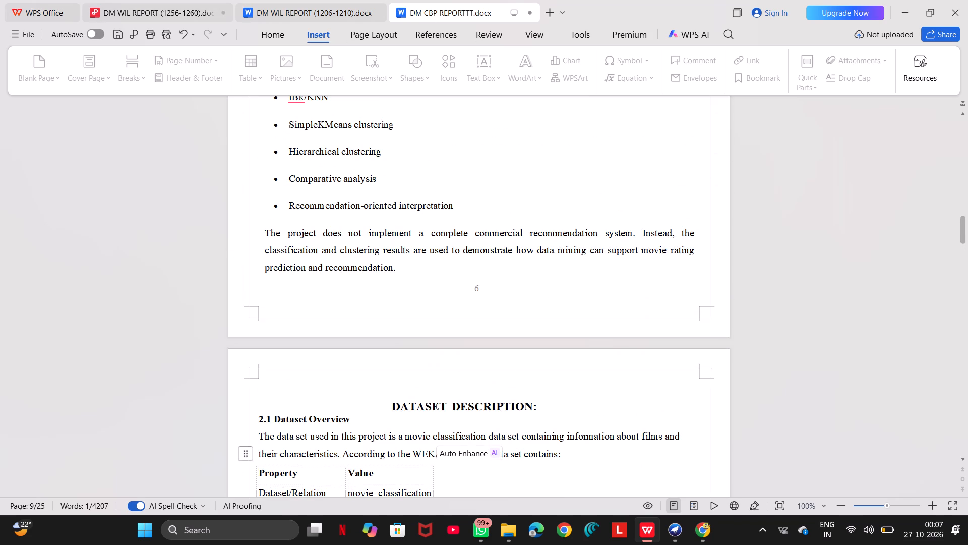
# Launch Microsoft Word through the Windows search and maximize its window.
pyautogui.click(256, 525)
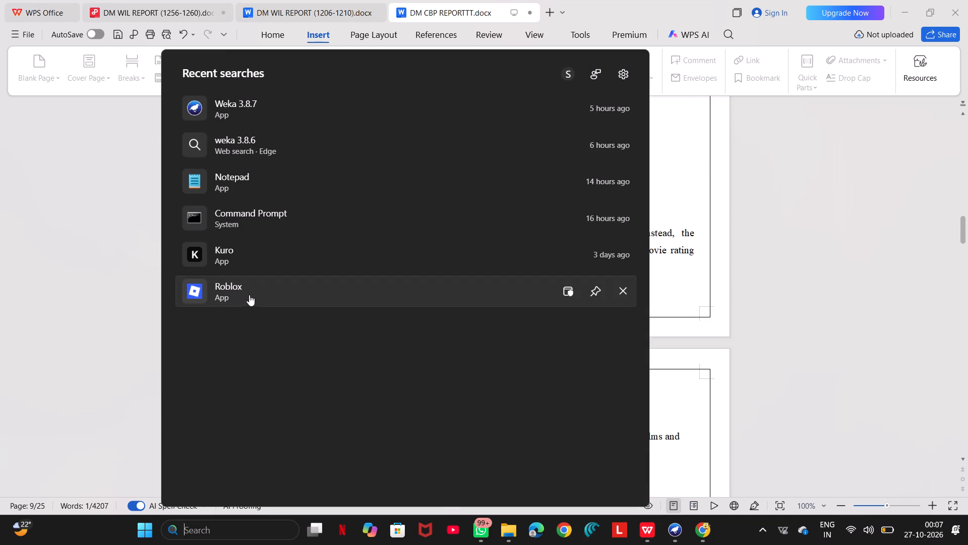
pyautogui.press('w')
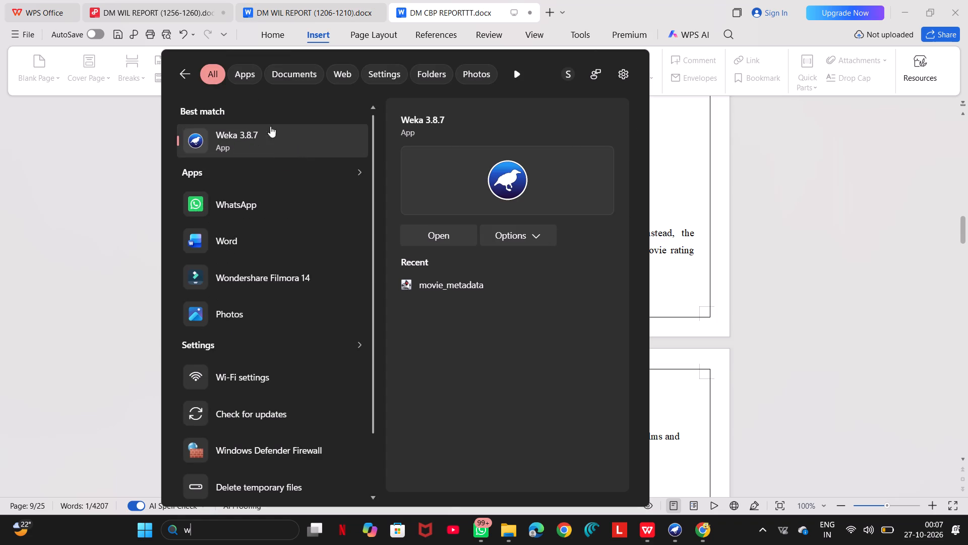
pyautogui.click(285, 239)
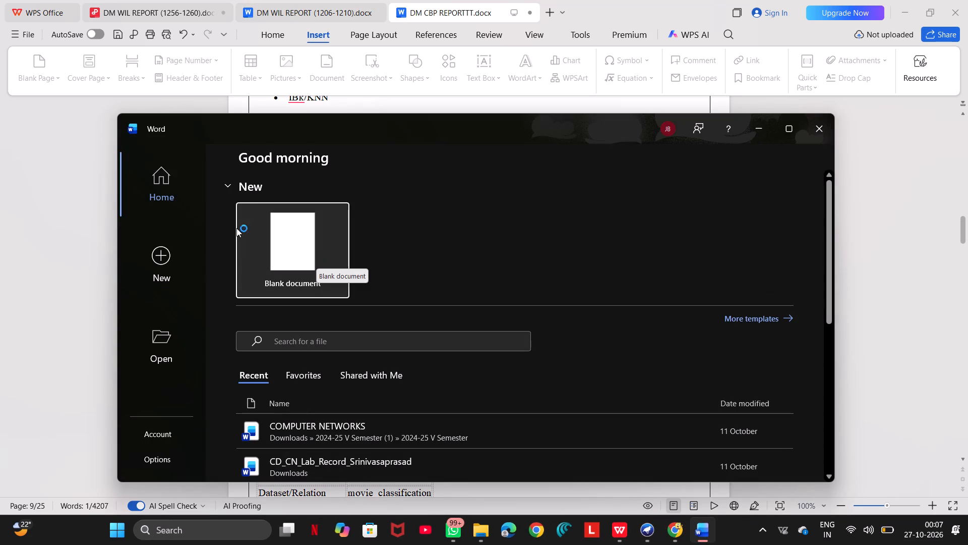
pyautogui.click(780, 122)
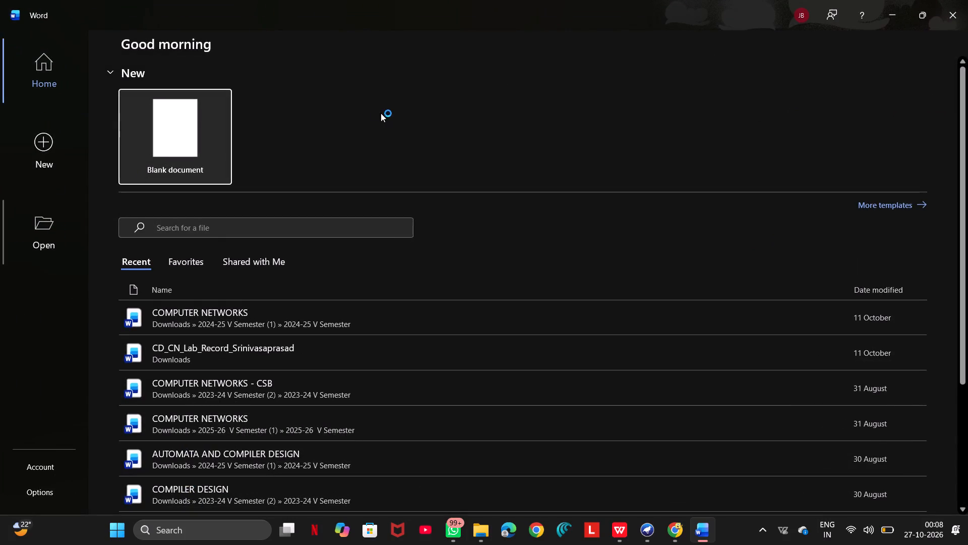
# Open the DM CBP REPORTTT document from the Downloads folder in Word.
pyautogui.click(52, 241)
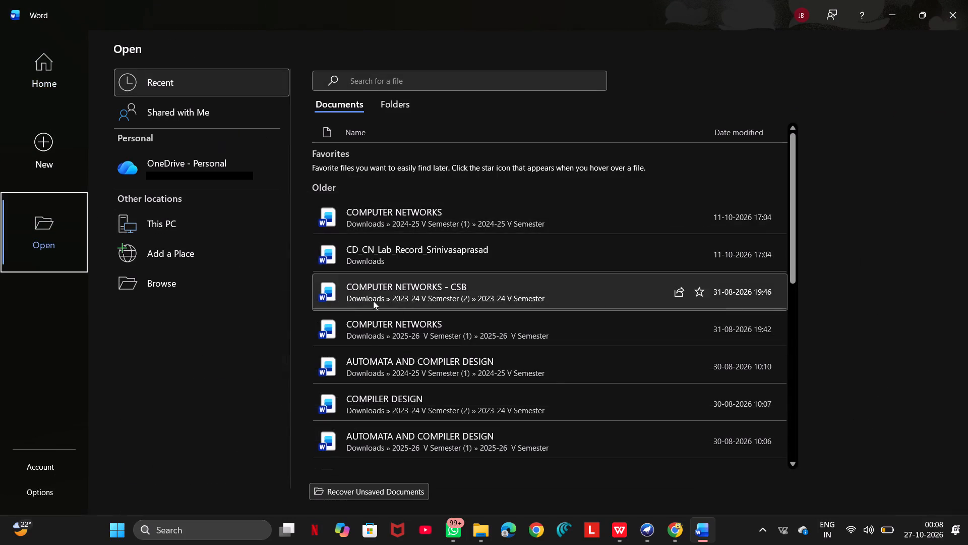
pyautogui.click(146, 212)
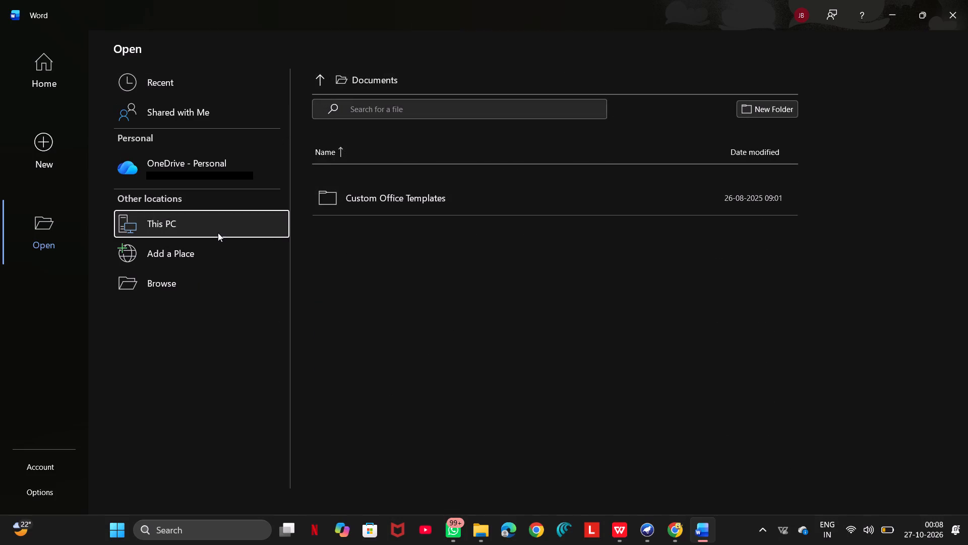
pyautogui.doubleClick(207, 222)
pyautogui.click(171, 273)
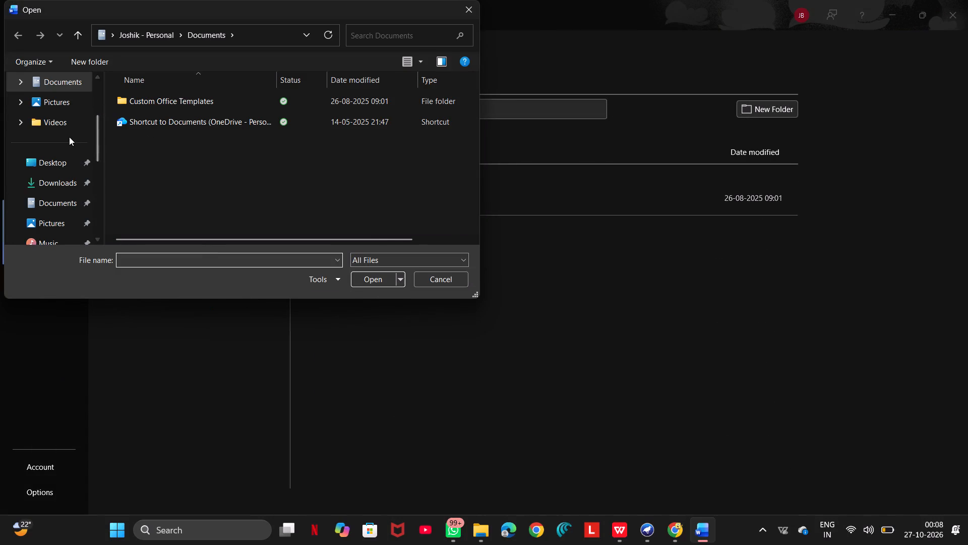
pyautogui.click(462, 9)
pyautogui.click(154, 290)
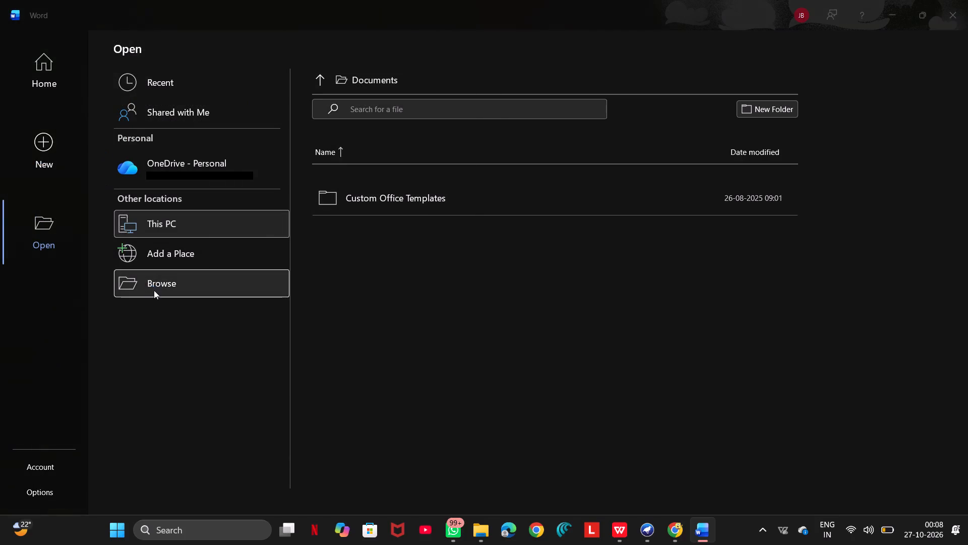
pyautogui.click(50, 185)
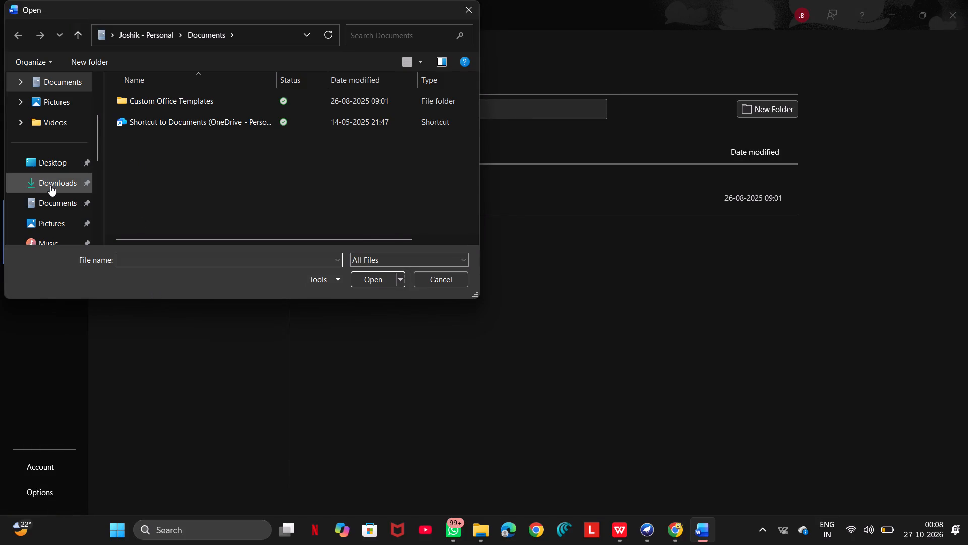
pyautogui.scroll(-1, 152, 181)
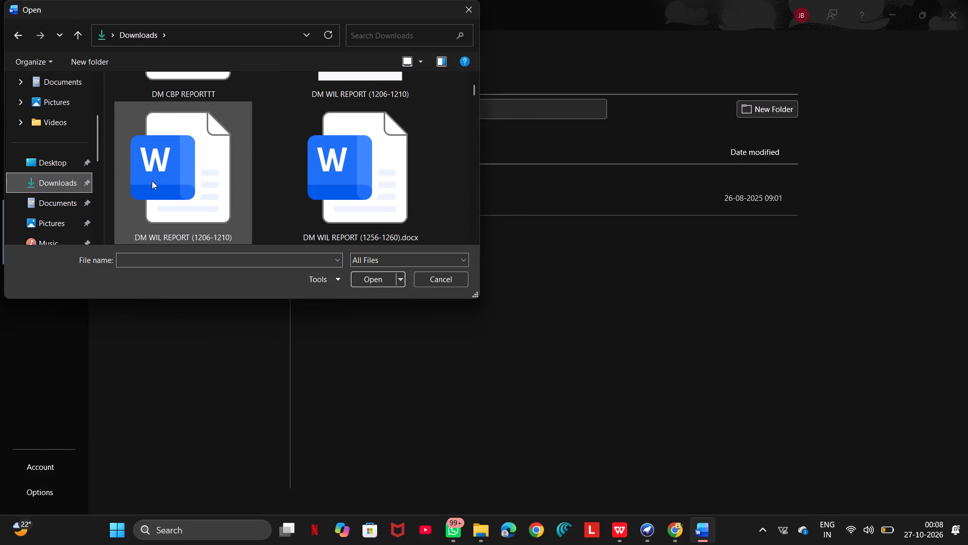
pyautogui.scroll(-1, 152, 181)
pyautogui.scroll(2, 190, 135)
pyautogui.click(193, 170)
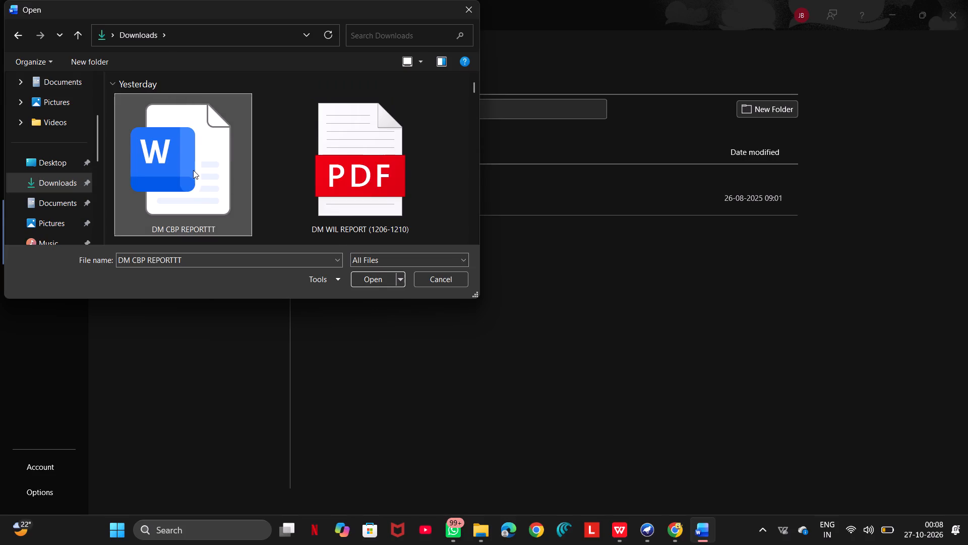
pyautogui.click(371, 277)
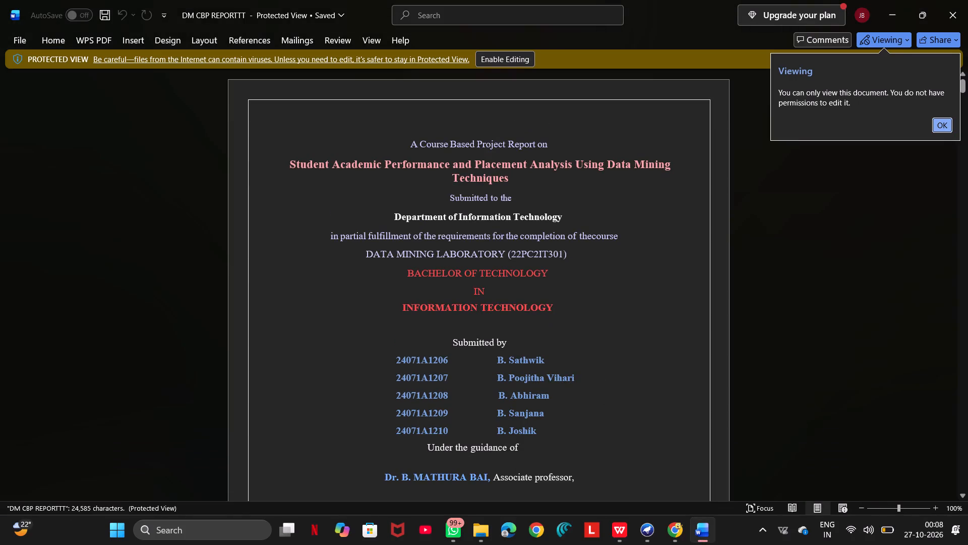
# Take the report out of Protected View so that it can be edited.
pyautogui.scroll(-2, 504, 367)
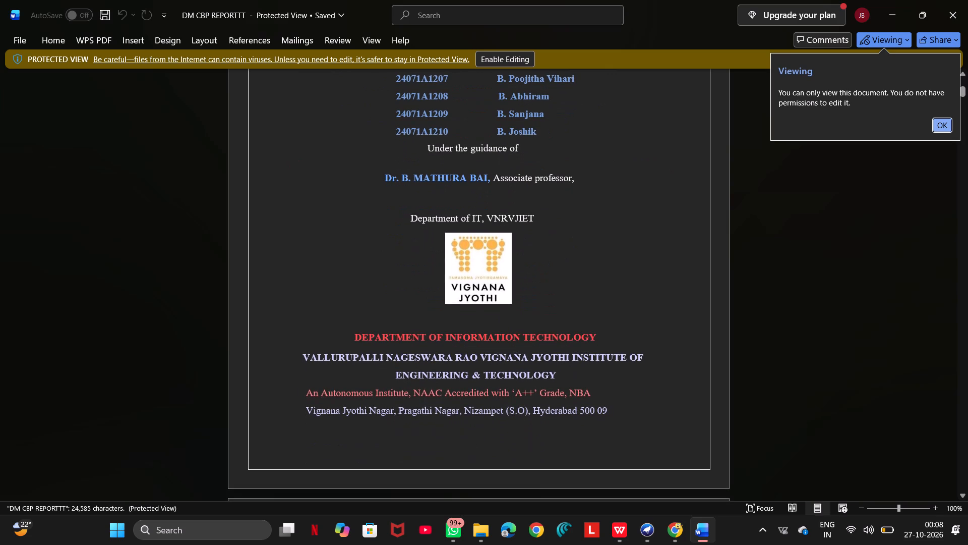
pyautogui.click(508, 52)
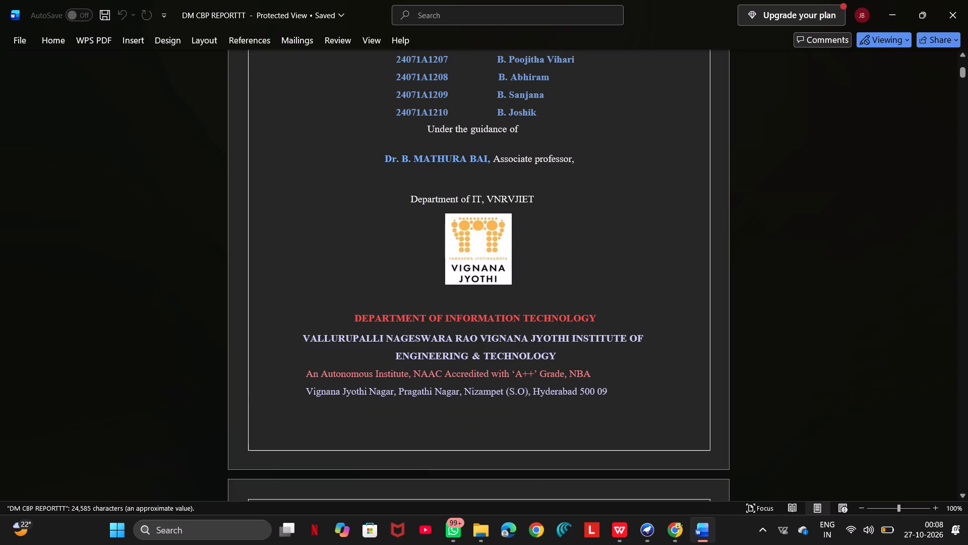
# Paste the copied Dataset section after the last paragraph of 2.1 Dataset Overview, starting it after two added line breaks.
pyautogui.scroll(-10, 606, 223)
pyautogui.scroll(-11, 606, 223)
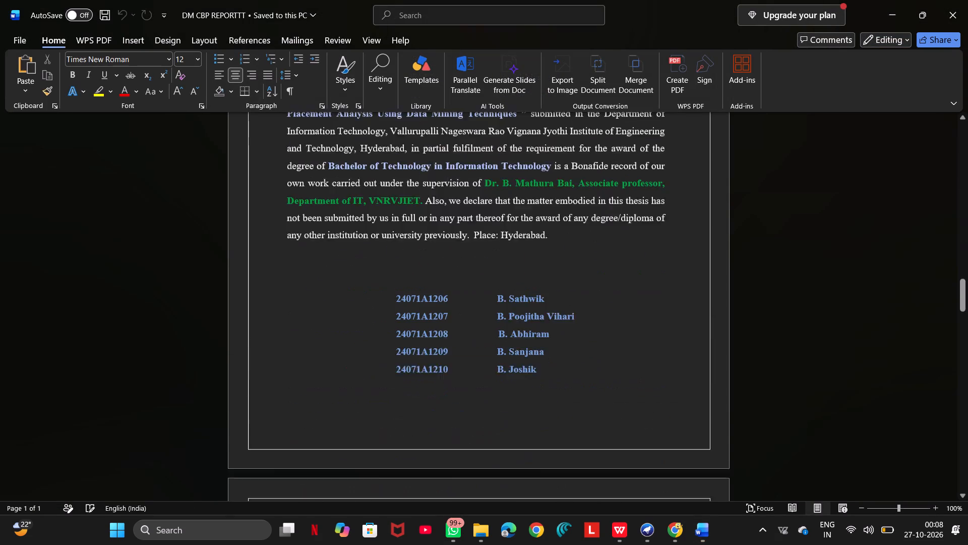
pyautogui.scroll(-5, 553, 315)
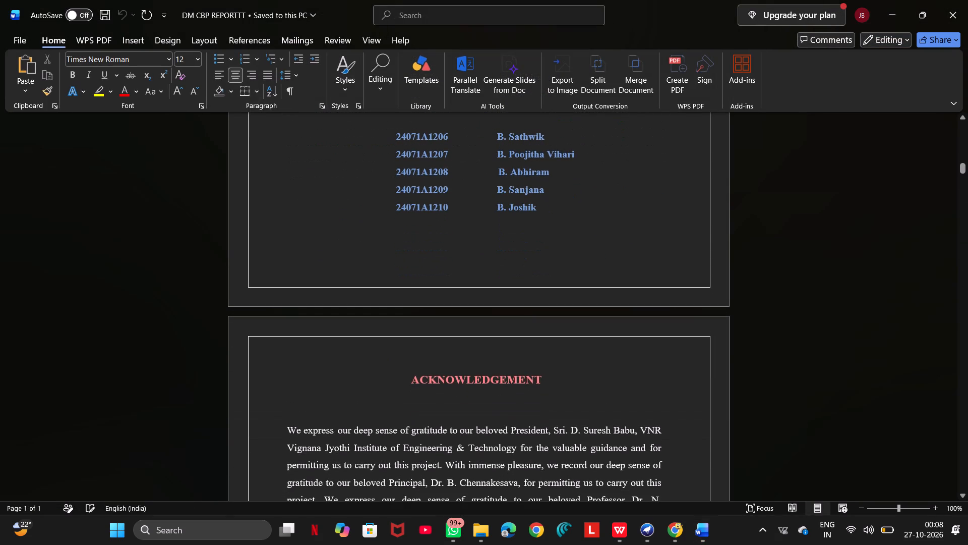
pyautogui.scroll(-5, 607, 400)
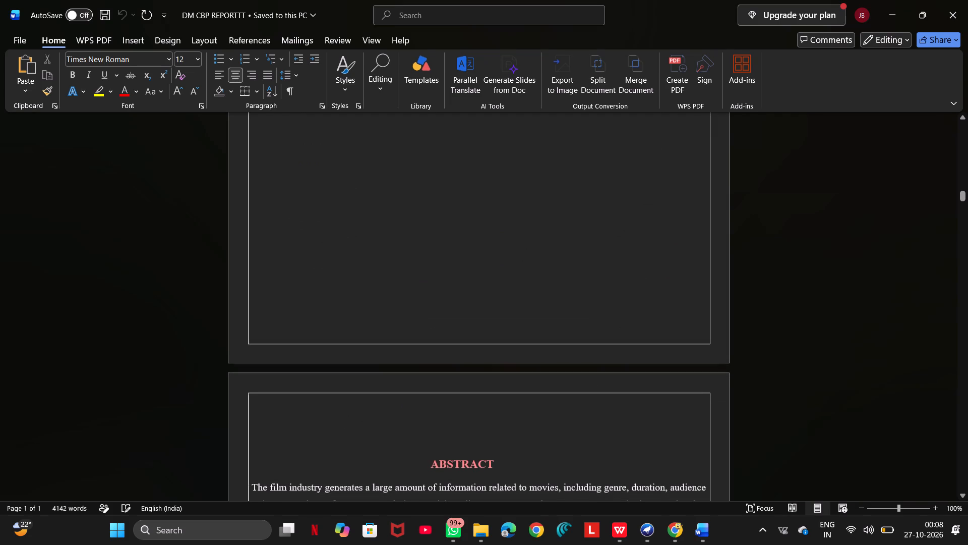
pyautogui.scroll(-5, 607, 400)
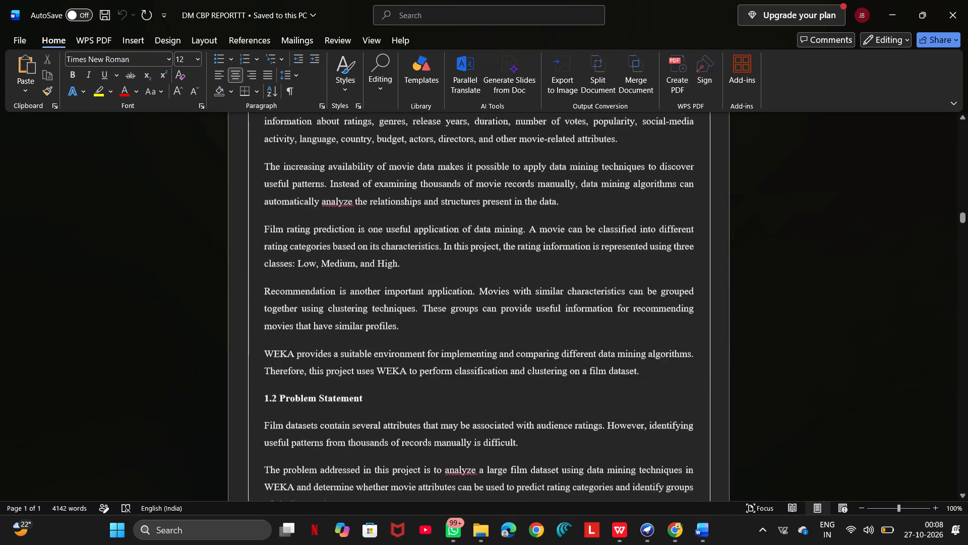
pyautogui.scroll(-5, 607, 400)
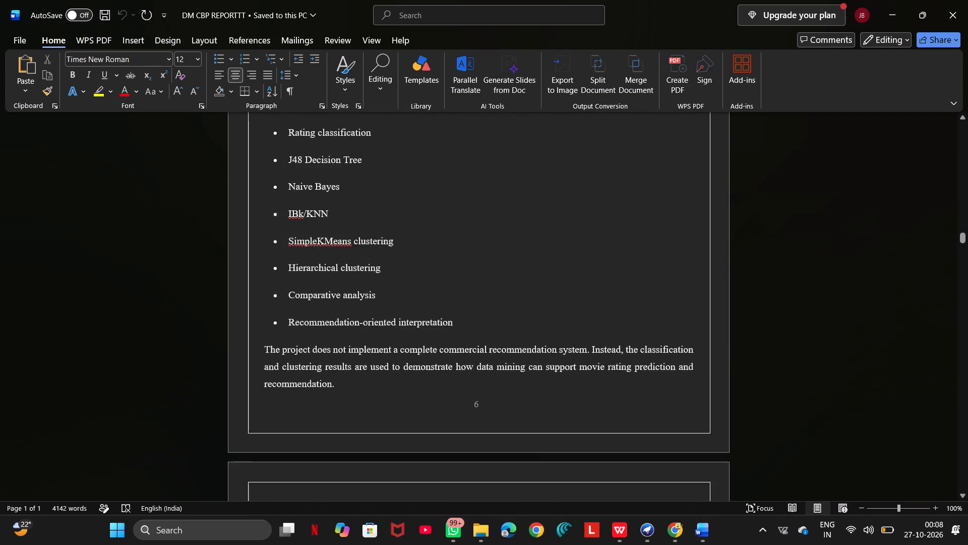
pyautogui.scroll(-3, 607, 400)
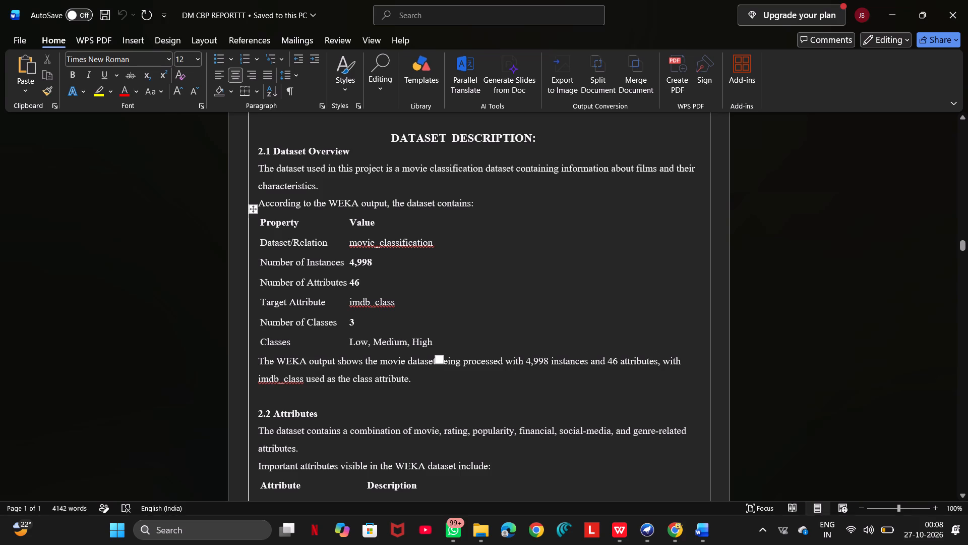
pyautogui.click(428, 378)
pyautogui.press('Return')
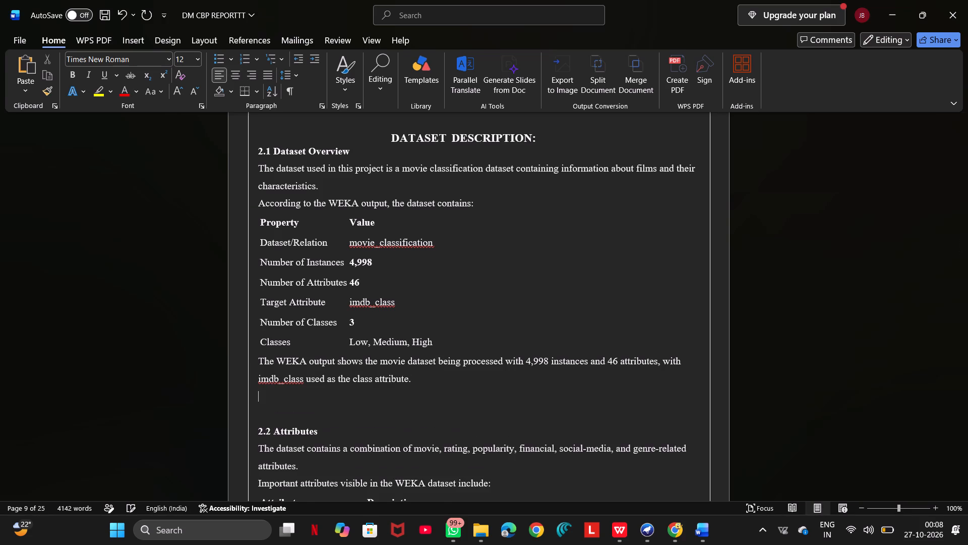
pyautogui.press('Return')
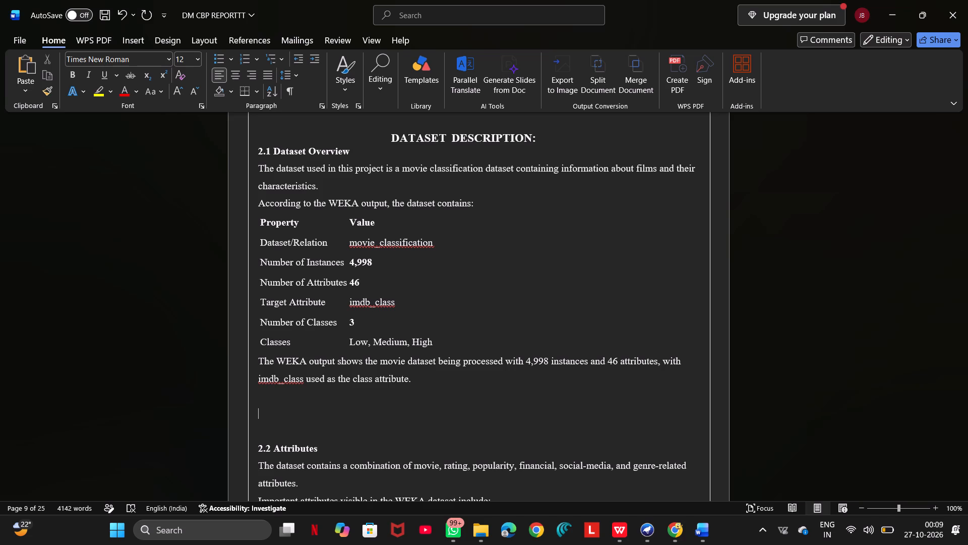
pyautogui.hotkey('ctrl', 'v')
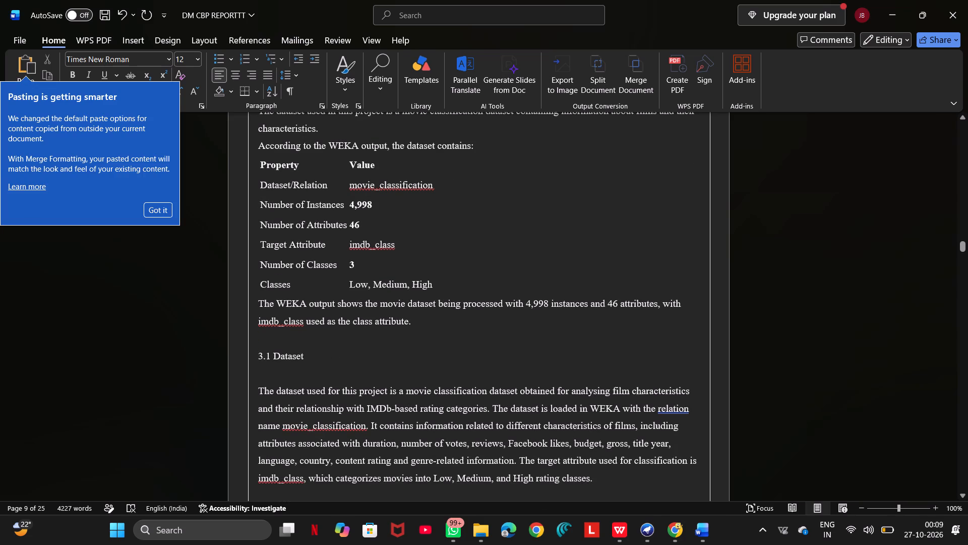
# Remove the 3.1 number and the space after it from the pasted Dataset heading.
pyautogui.click(271, 355)
pyautogui.press('Delete')
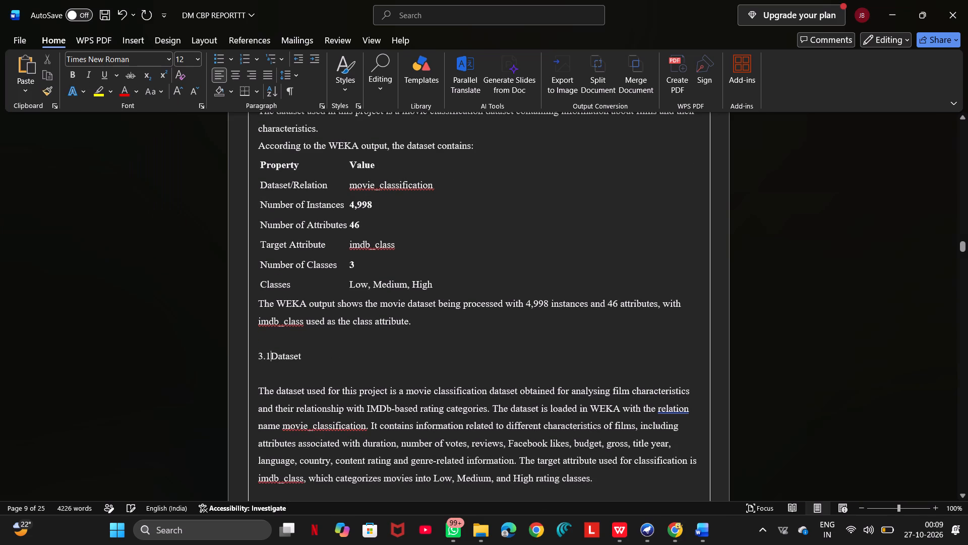
pyautogui.press('BackSpace')
pyautogui.press('BackSpace')
pyautogui.press('BackSpace')
# Set the font colour of the Dataset heading to the black theme colour.
pyautogui.moveTo(291, 354); pyautogui.dragTo(259, 354)
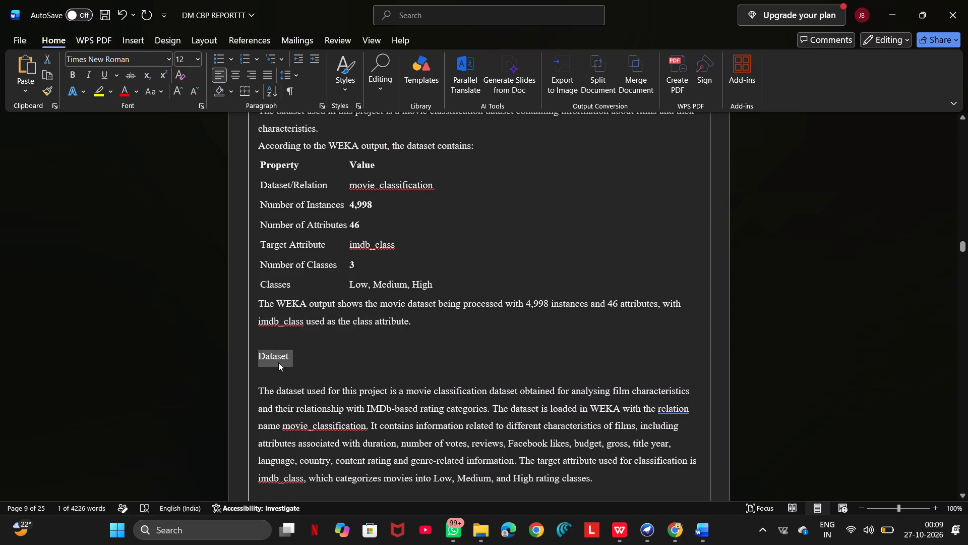
pyautogui.click(126, 94)
pyautogui.click(126, 94)
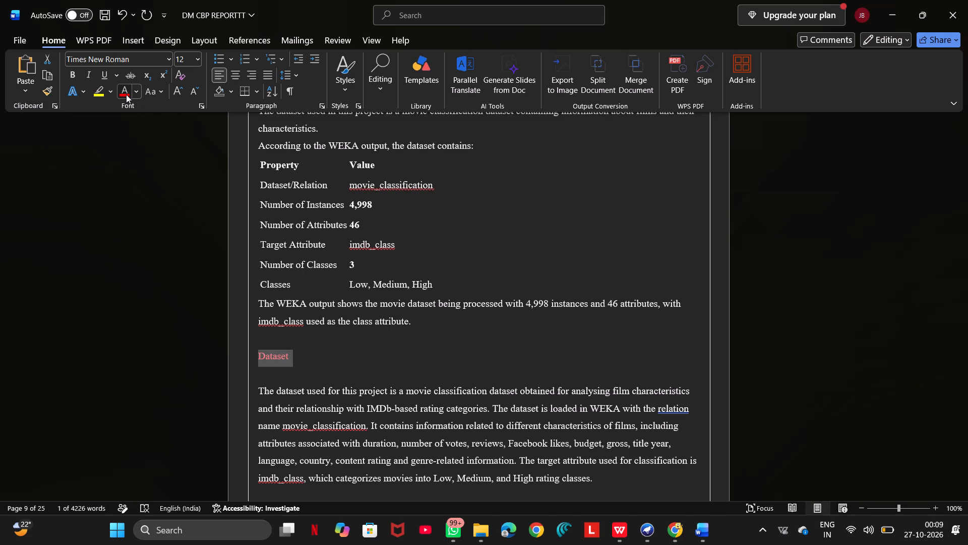
pyautogui.click(135, 91)
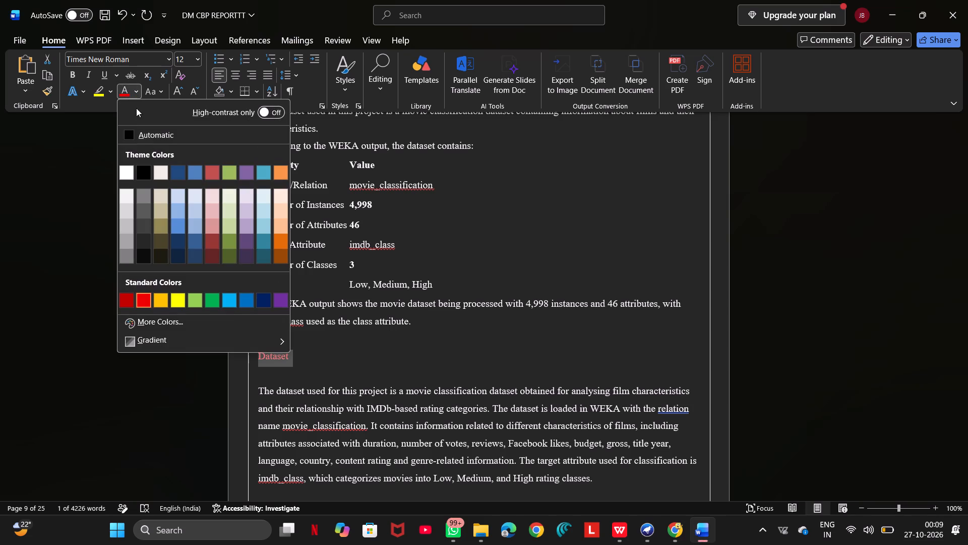
pyautogui.click(141, 168)
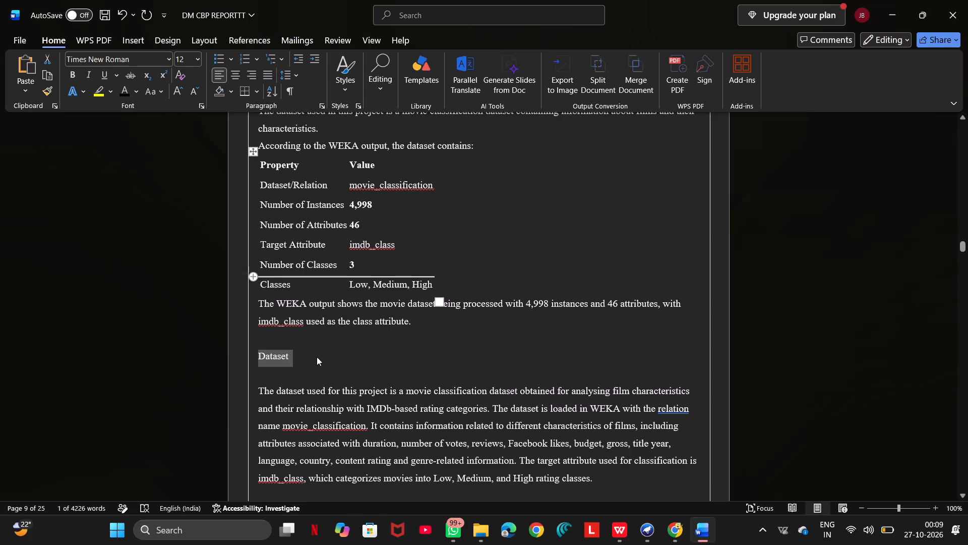
pyautogui.click(318, 363)
pyautogui.click(283, 354)
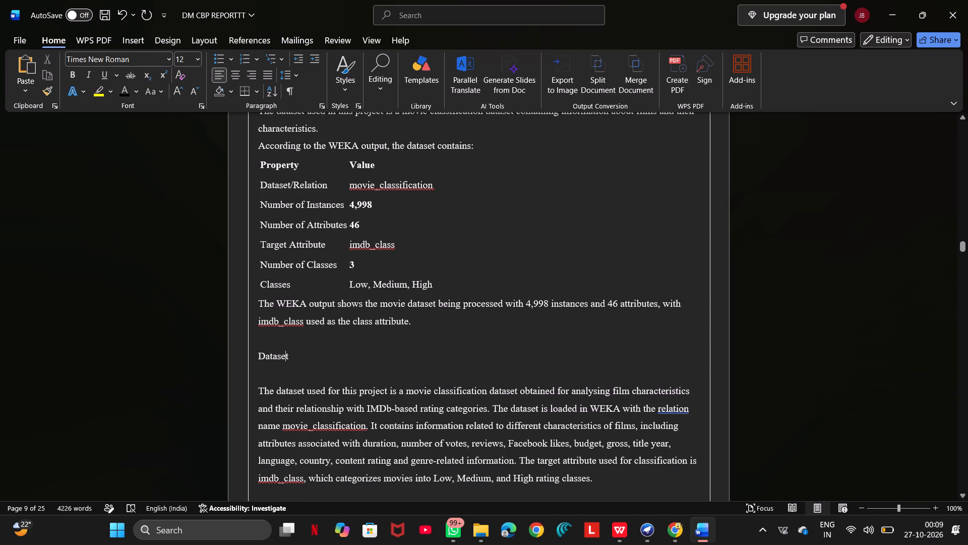
# Apply the first preset text effect, the black shadowed one, to the Dataset heading.
pyautogui.moveTo(296, 358); pyautogui.dragTo(259, 358)
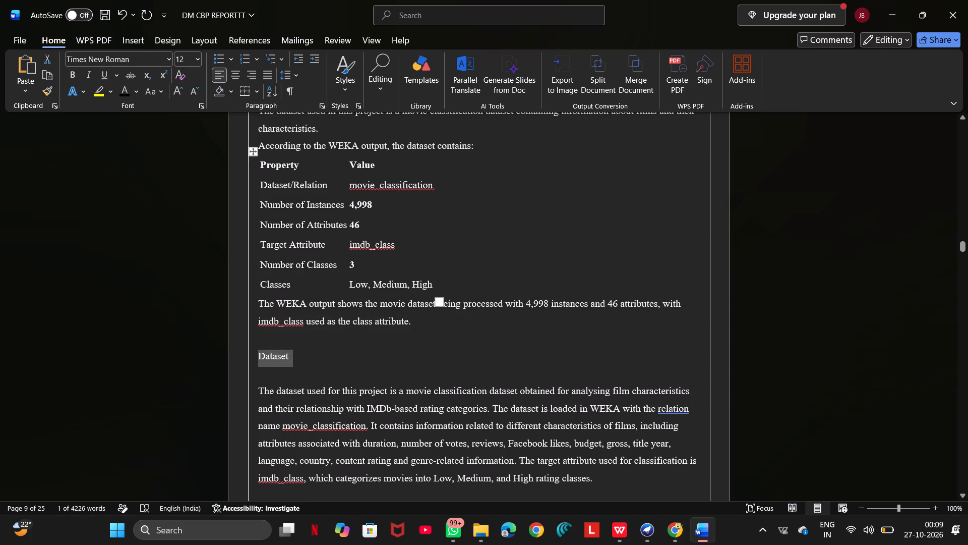
pyautogui.click(128, 92)
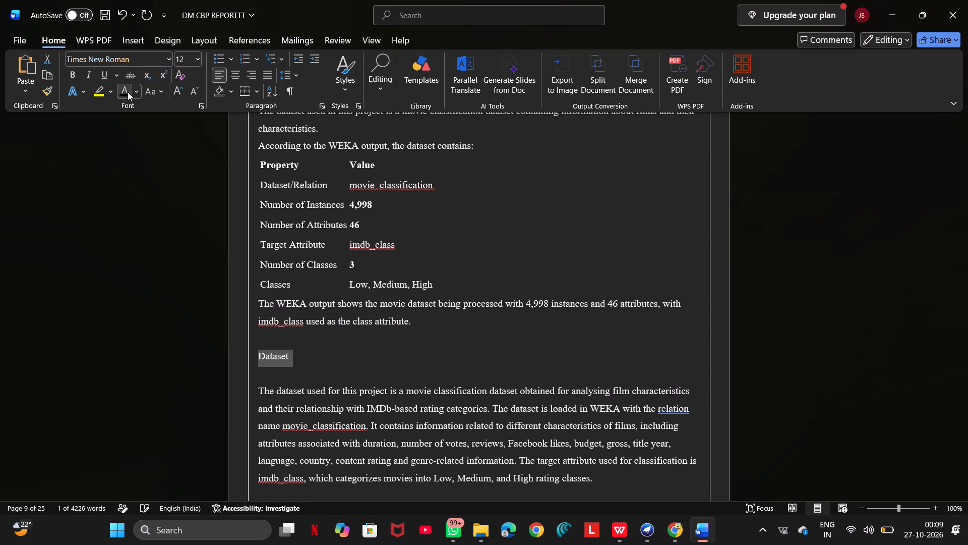
pyautogui.click(73, 88)
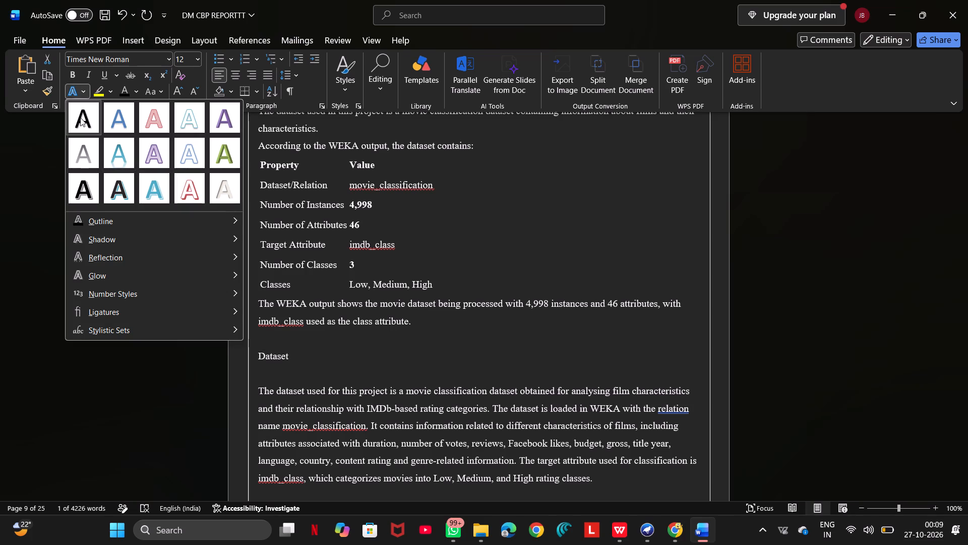
pyautogui.click(80, 118)
pyautogui.click(315, 334)
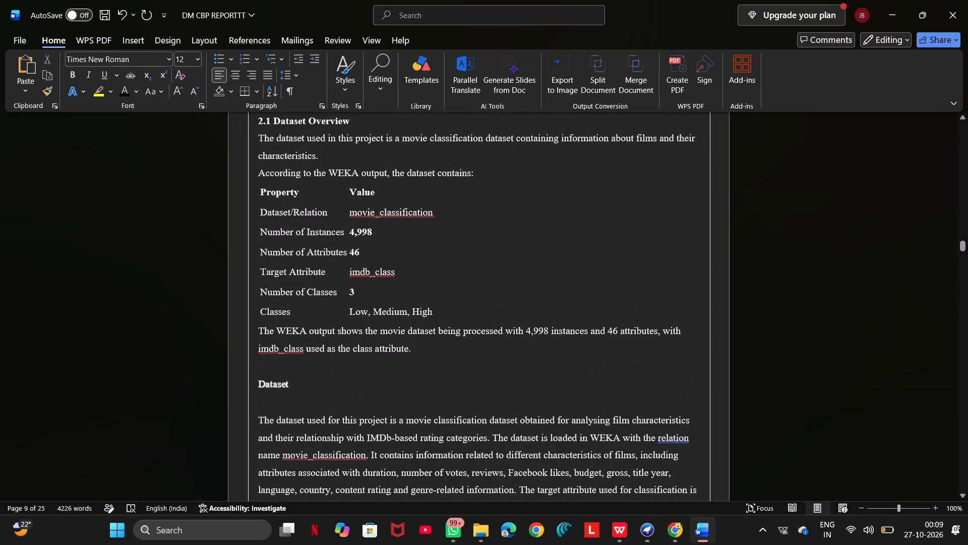
# Set the font size of the Dataset heading to 14.
pyautogui.moveTo(292, 381); pyautogui.dragTo(256, 381)
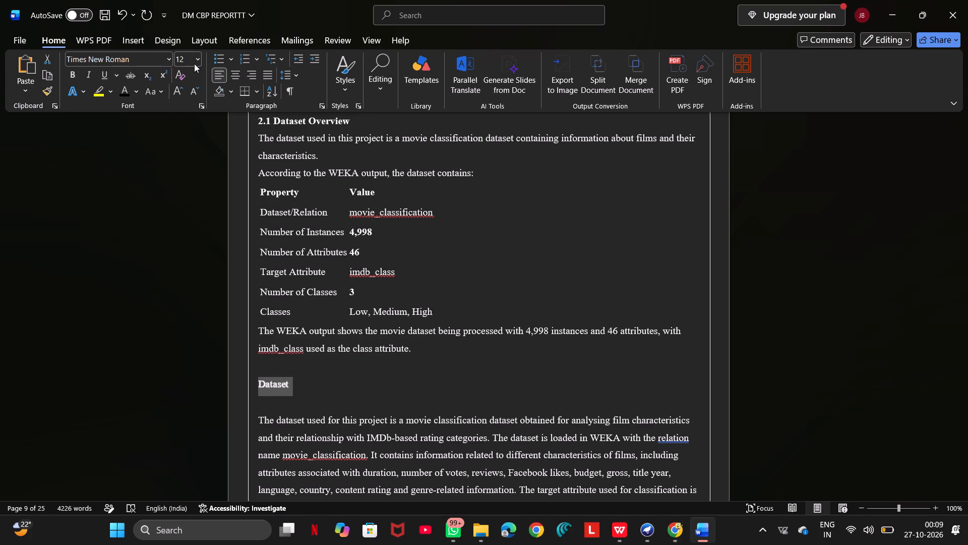
pyautogui.click(193, 63)
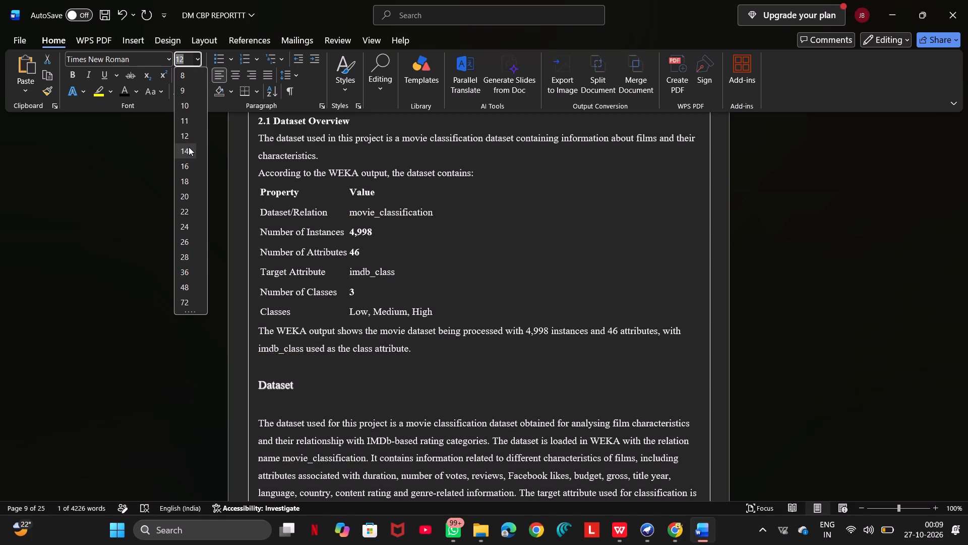
pyautogui.click(189, 147)
pyautogui.click(339, 391)
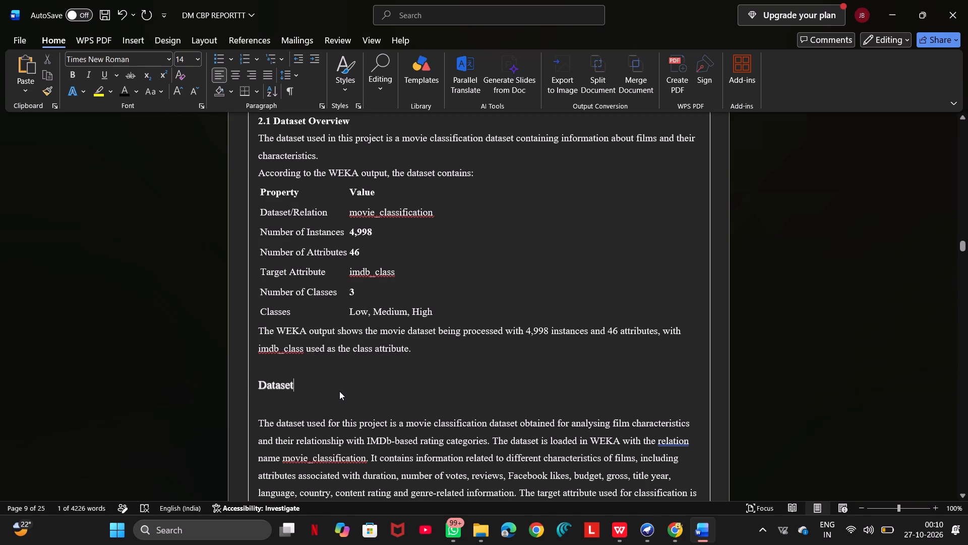
# Remove the blank line between the Dataset heading and its paragraph.
pyautogui.click(260, 418)
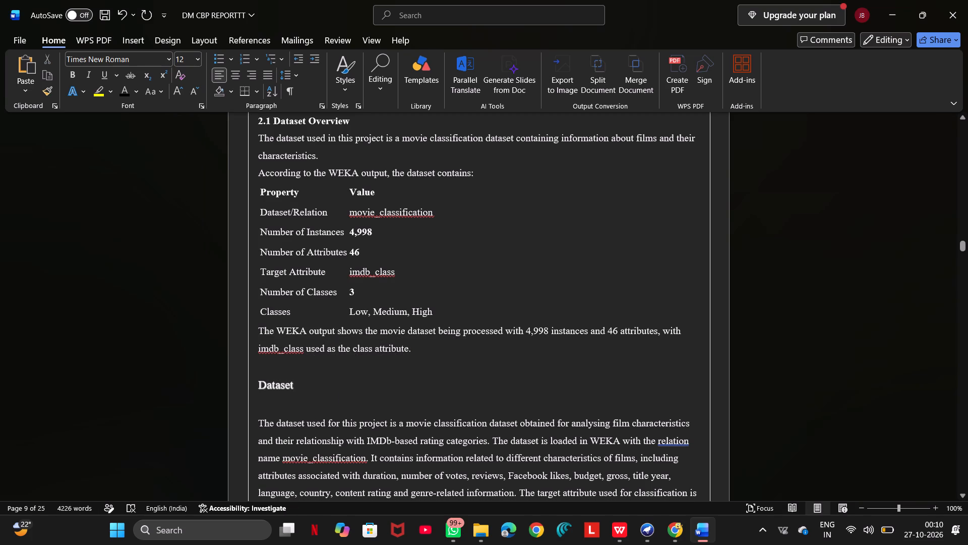
pyautogui.press('BackSpace')
pyautogui.scroll(-1, 425, 415)
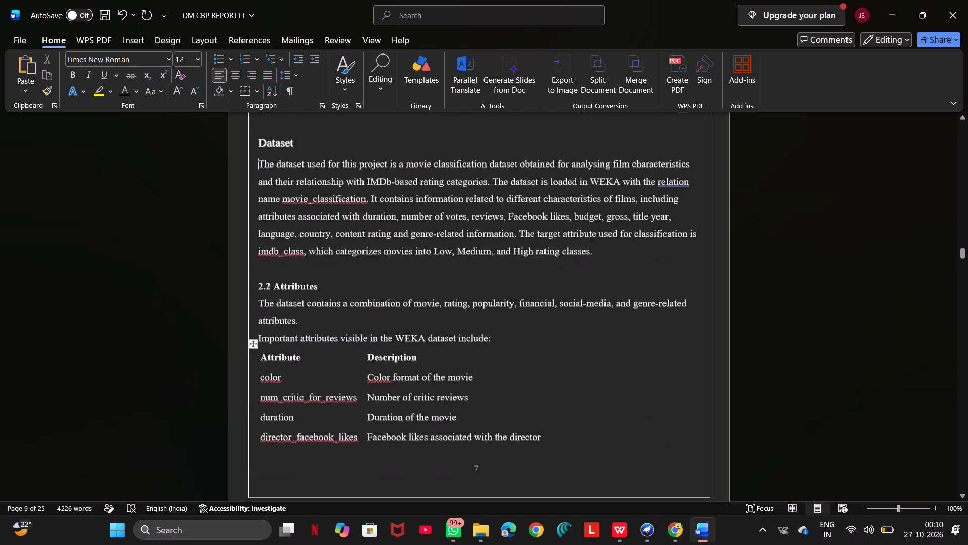
# Extend the Dataset heading with the dataset's name so that it reads "Dataset : imdb film ratings".
pyautogui.scroll(-1, 425, 415)
pyautogui.scroll(2, 425, 415)
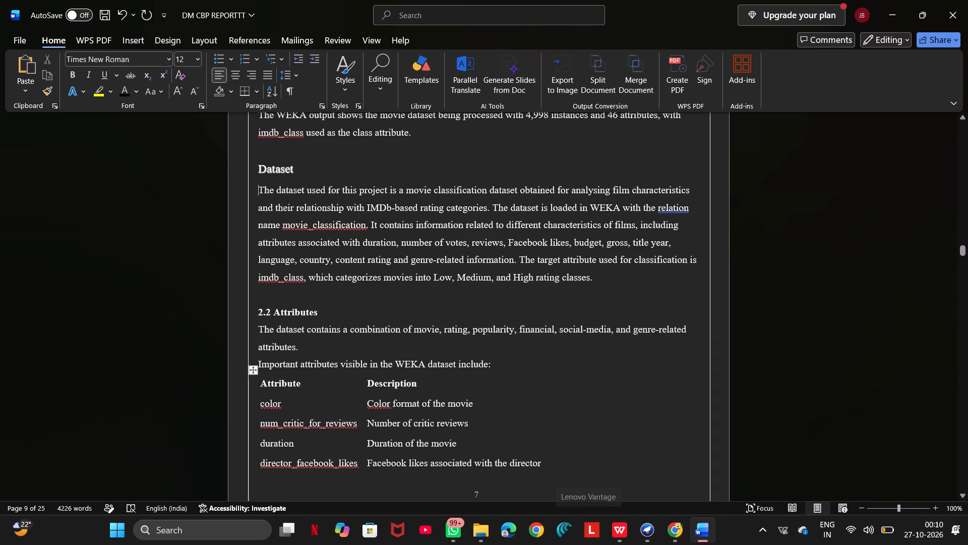
pyautogui.click(313, 173)
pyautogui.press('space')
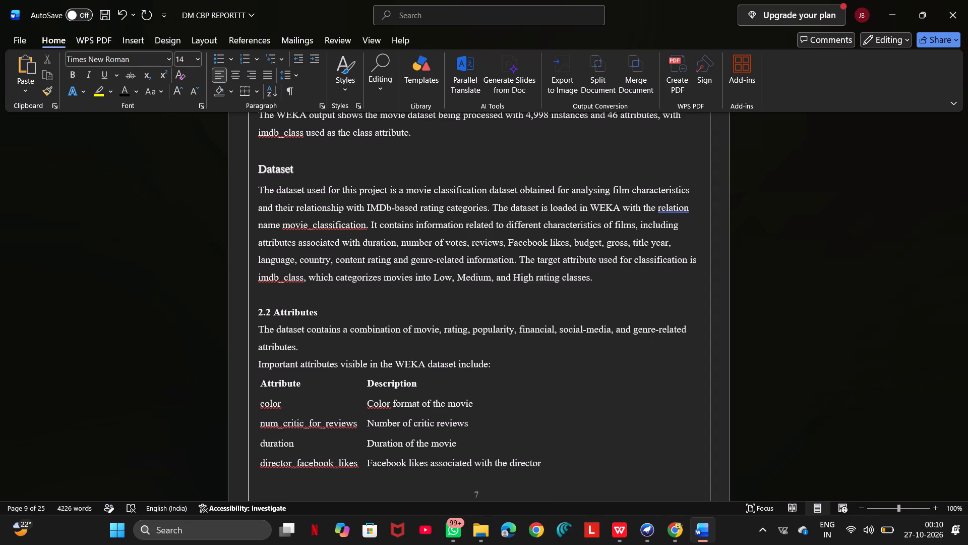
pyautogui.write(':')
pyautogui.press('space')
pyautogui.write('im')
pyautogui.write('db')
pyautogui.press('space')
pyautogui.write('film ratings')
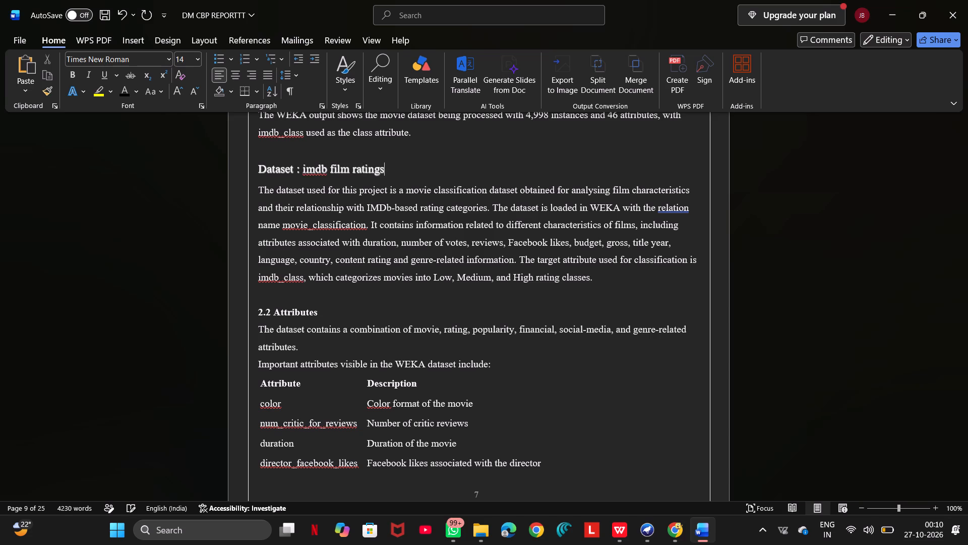
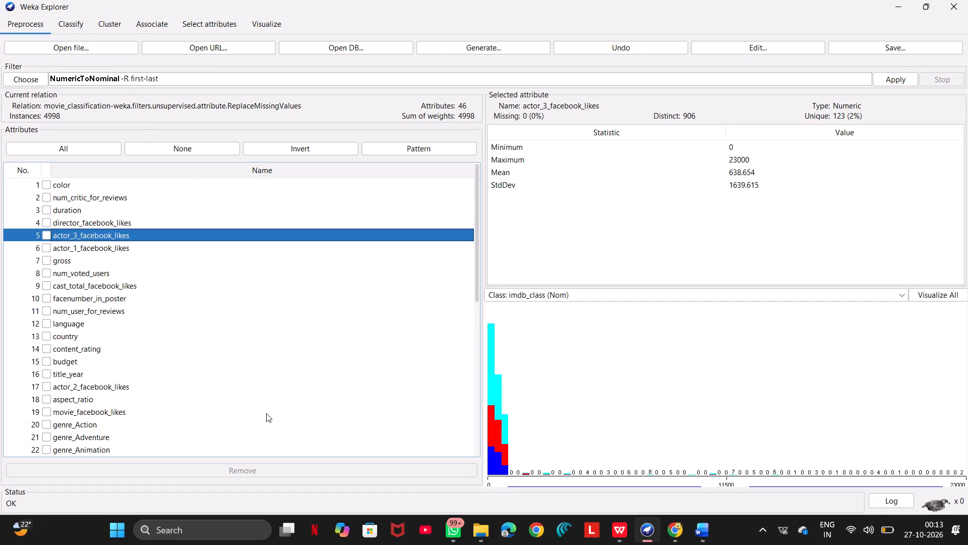
# Launch a new instance of Weka 3.8.7 from the recent system searches.
pyautogui.click(222, 534)
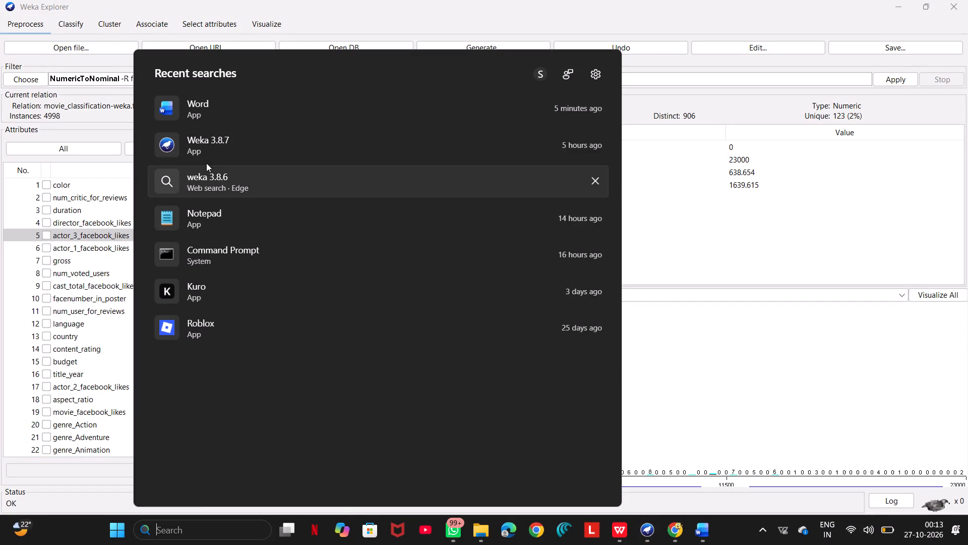
pyautogui.click(229, 151)
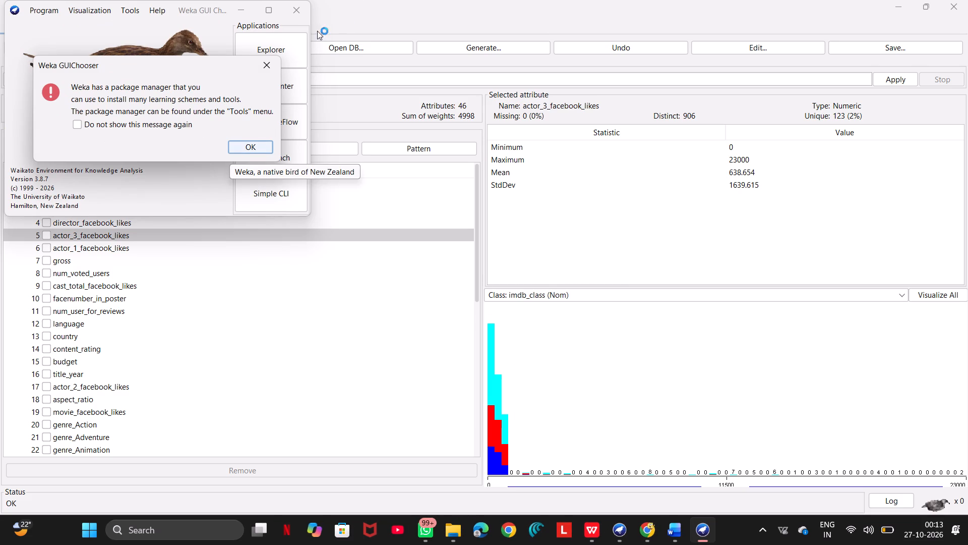
# Dismiss the package manager notice and open a new Weka Explorer window.
pyautogui.click(269, 65)
pyautogui.click(269, 60)
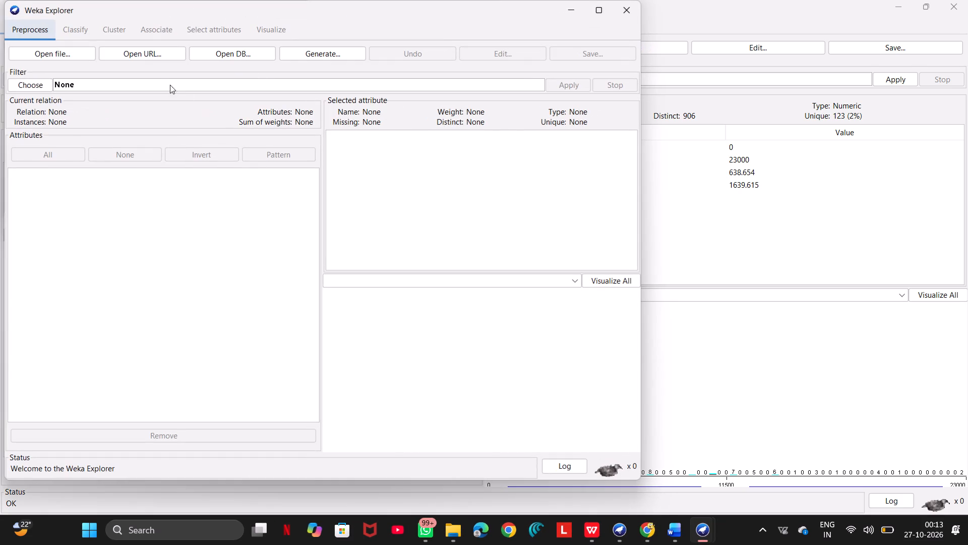
# Load the movie_weka_classification.arff dataset from the Downloads folder into the new Explorer.
pyautogui.click(65, 51)
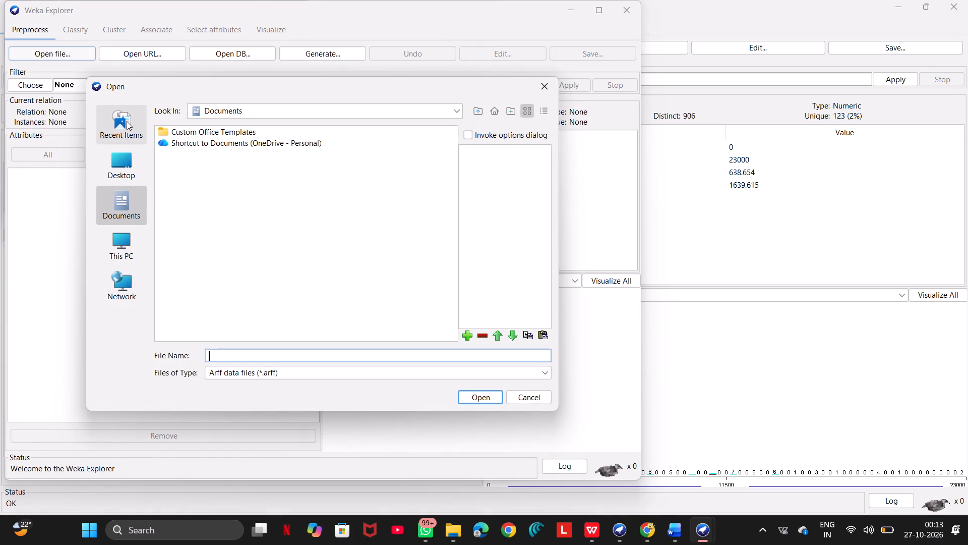
pyautogui.click(233, 107)
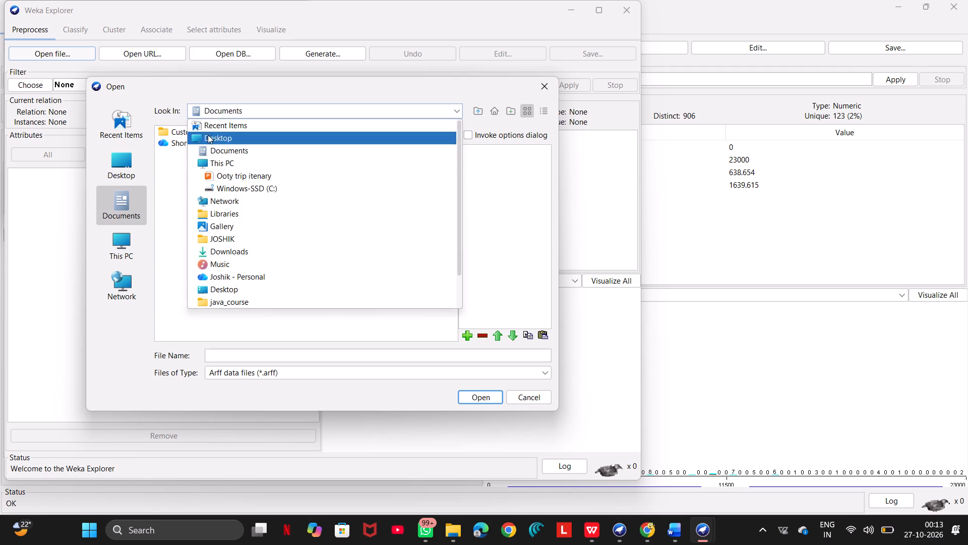
pyautogui.click(226, 249)
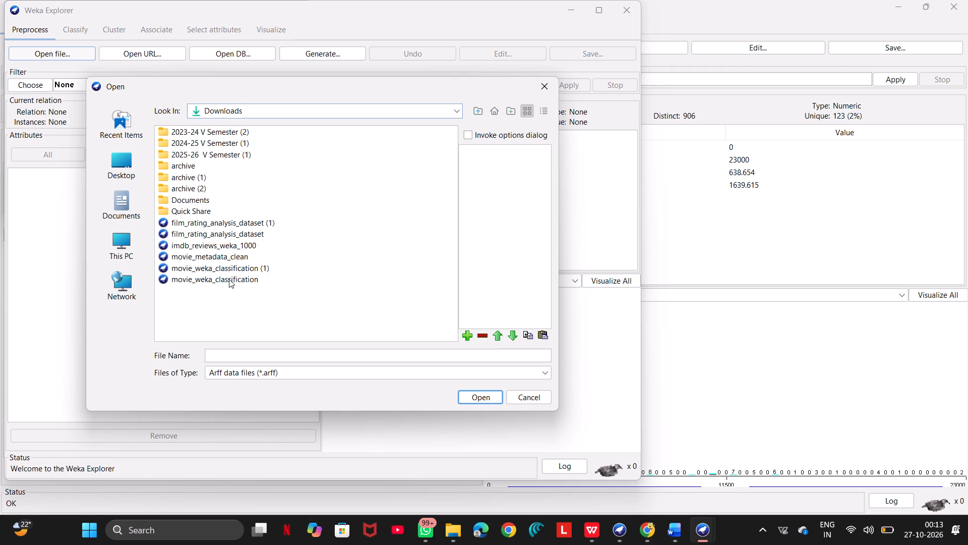
pyautogui.click(215, 282)
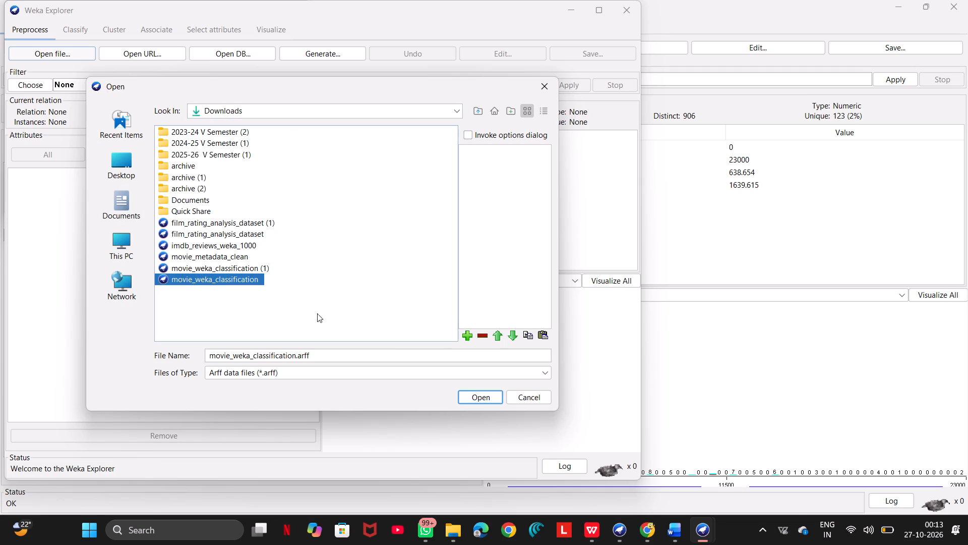
pyautogui.click(478, 400)
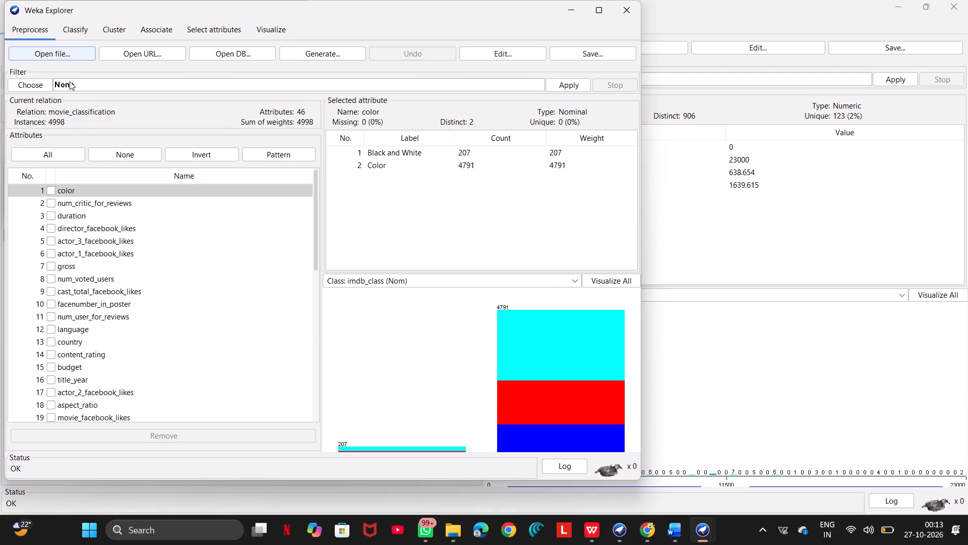
# Maximize the Explorer window and capture a screenshot of the Preprocess view with the color attribute selected.
pyautogui.click(596, 14)
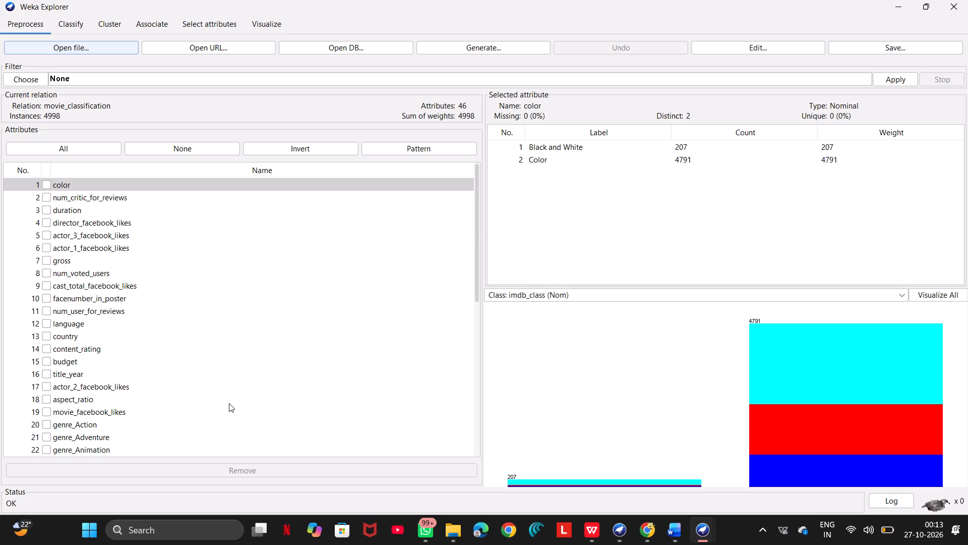
pyautogui.press('shift+super+s')
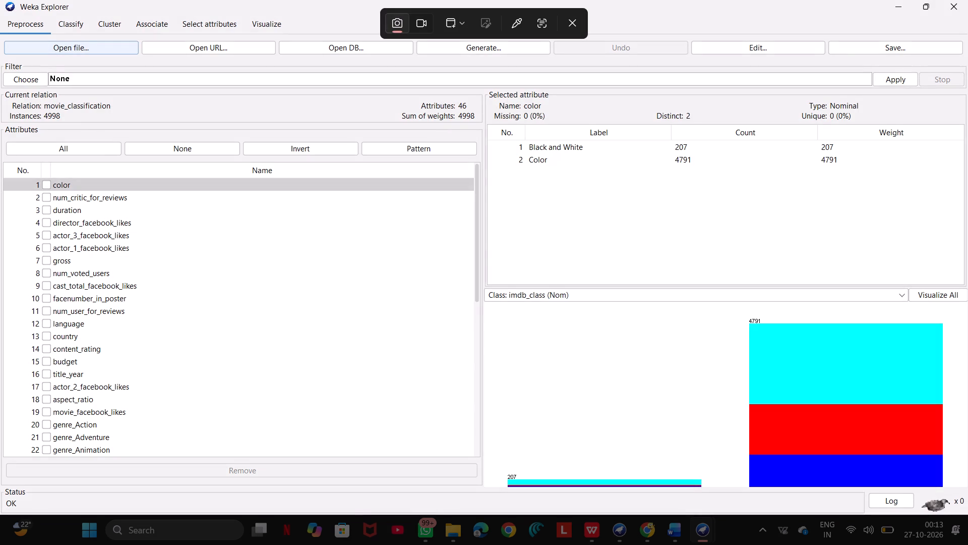
pyautogui.moveTo(2, 0); pyautogui.dragTo(702, 394)
pyautogui.moveTo(702, 394); pyautogui.dragTo(926, 490)
pyautogui.moveTo(926, 490); pyautogui.dragTo(958, 490)
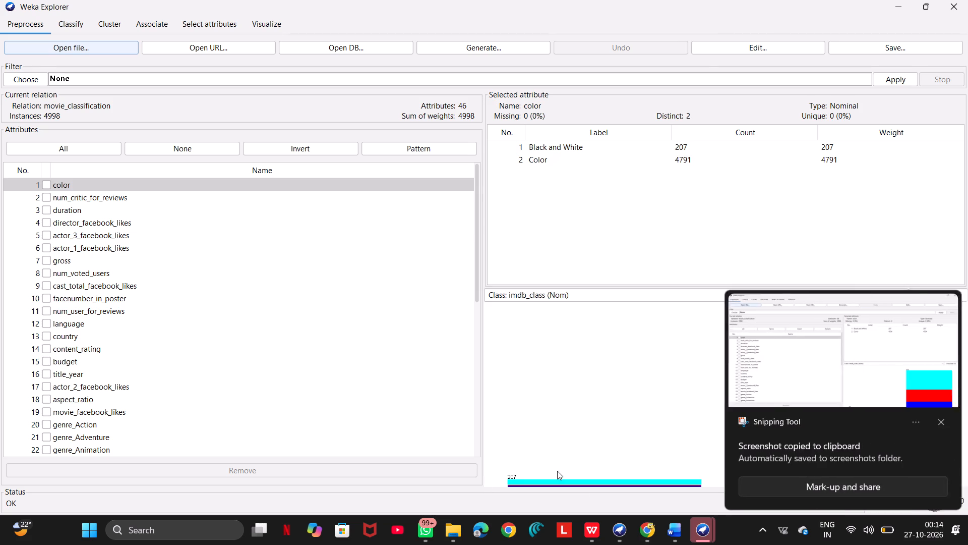
# Switch to the Word report and paste the screenshot at the top of the blank page after the genre attributes paragraph.
pyautogui.click(672, 532)
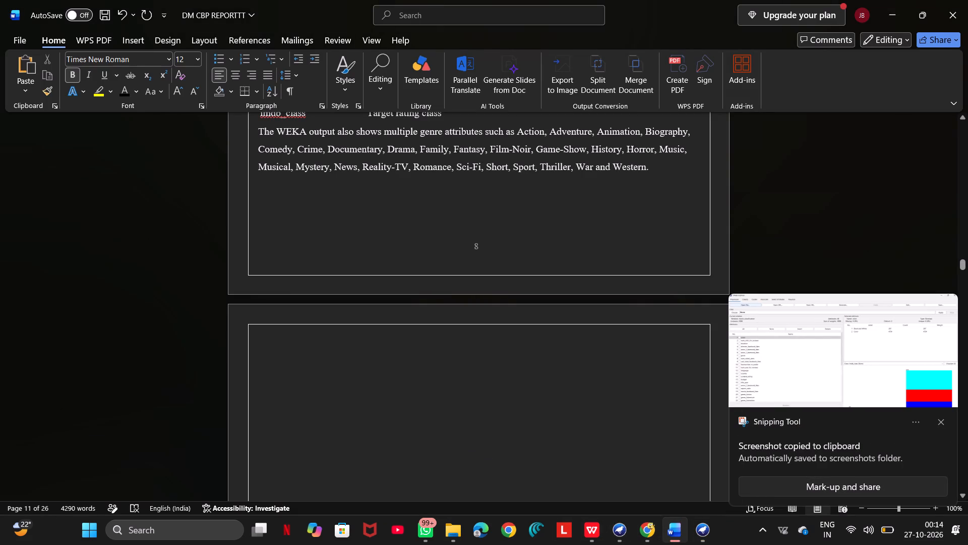
pyautogui.click(287, 349)
pyautogui.rightClick(287, 349)
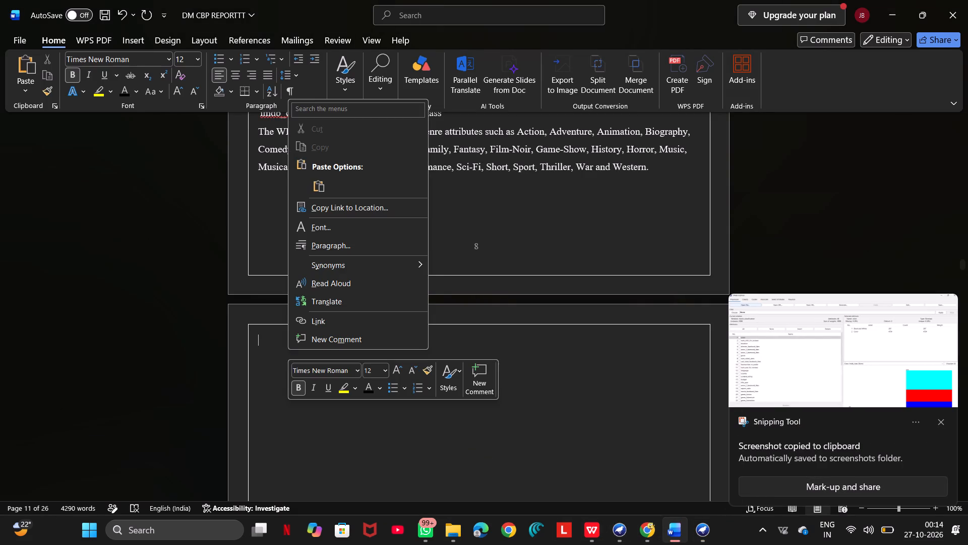
# Paste the Weka Preprocess screenshot at the top of the blank page after the genre attributes paragraph.
pyautogui.click(319, 187)
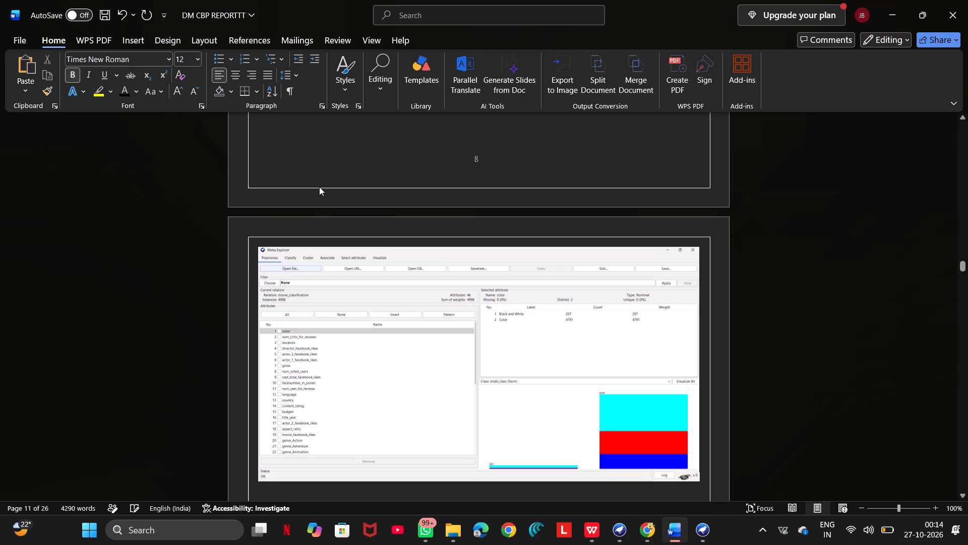
# Delete blank lines before the 2.3 Target Attribute heading to pull the whole section onto the page with the Weka screenshot.
pyautogui.scroll(-5, 400, 250)
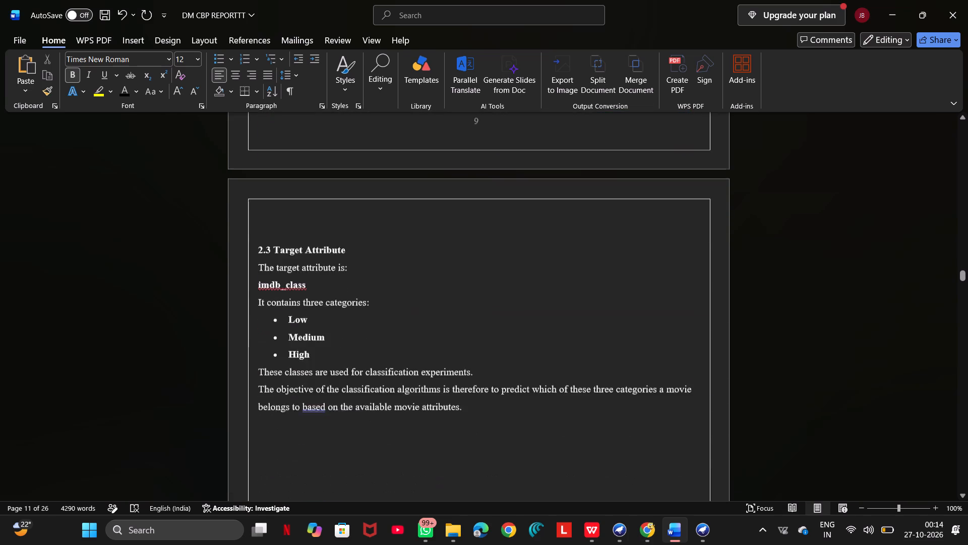
pyautogui.scroll(-2, 400, 250)
pyautogui.scroll(1, 400, 250)
pyautogui.scroll(-1, 400, 250)
pyautogui.scroll(1, 400, 250)
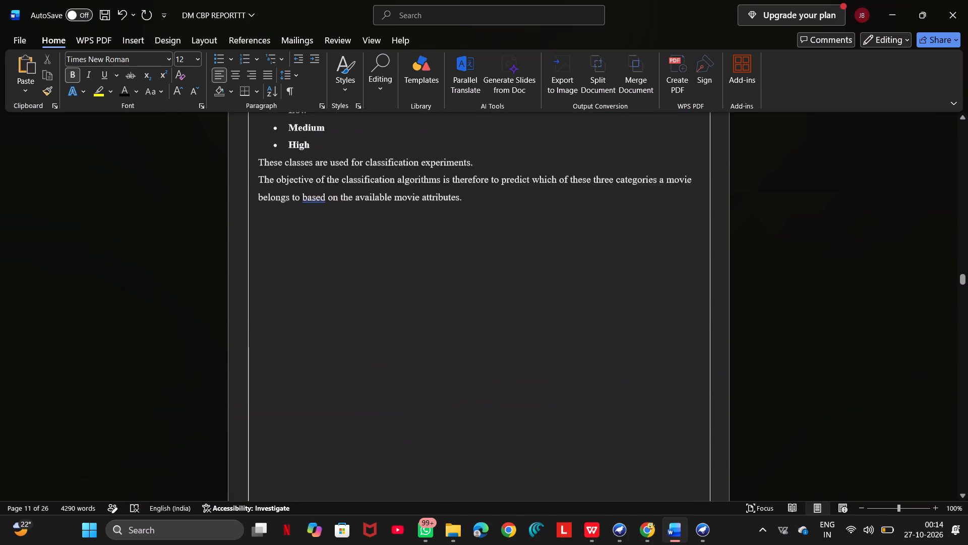
pyautogui.scroll(1, 400, 250)
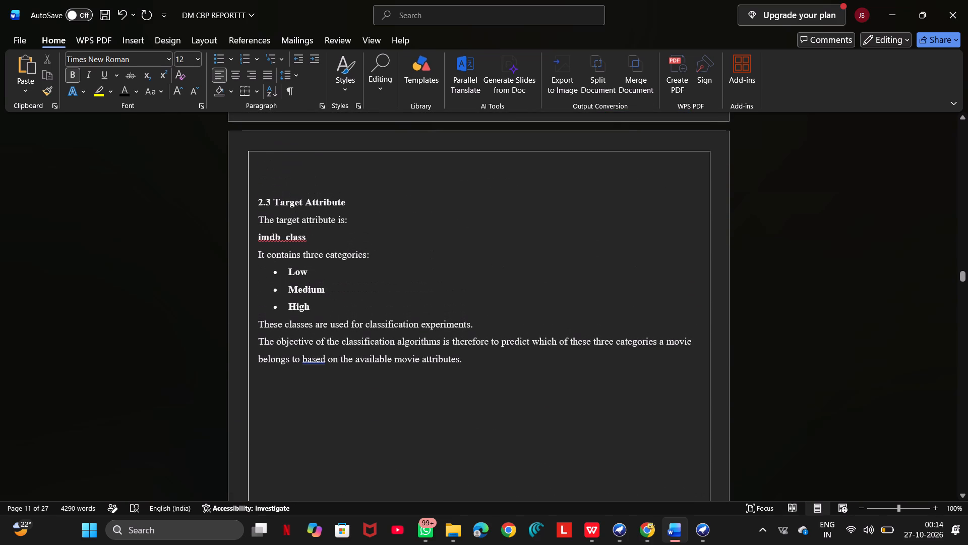
pyautogui.scroll(1, 355, 236)
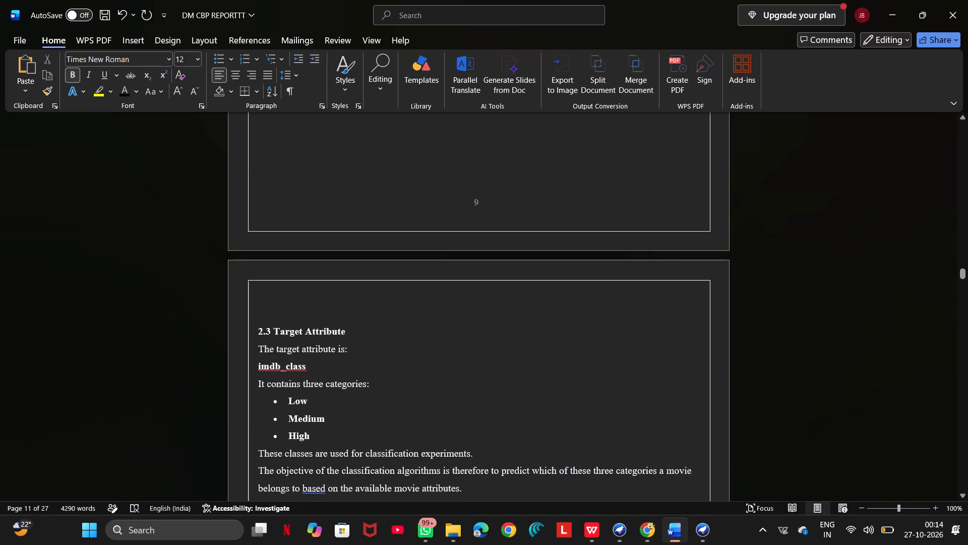
pyautogui.click(260, 328)
pyautogui.press('BackSpace')
pyautogui.press('BackSpace')
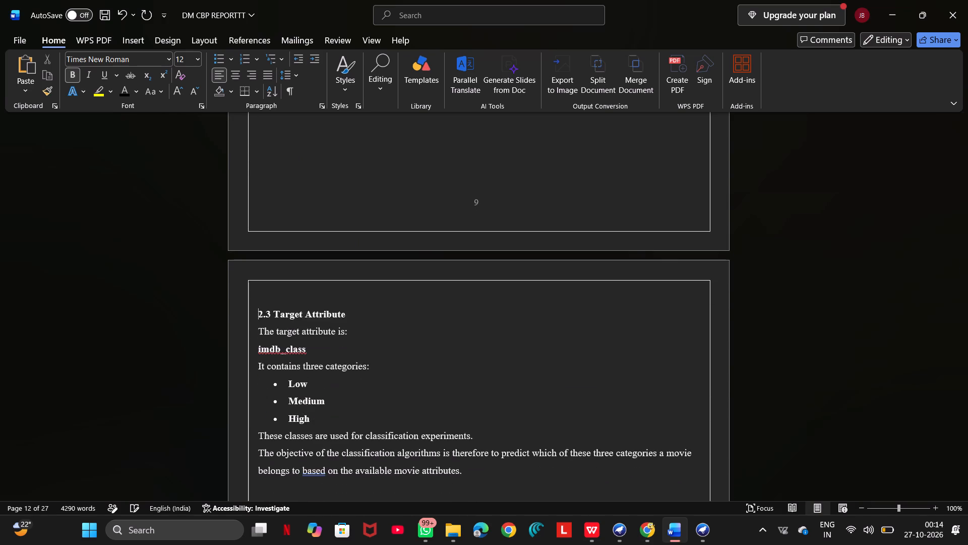
pyautogui.press('BackSpace')
pyautogui.press('BackSpace')
pyautogui.press('BackSpace')
pyautogui.press('BackSpace')
pyautogui.press('BackSpace')
pyautogui.press('BackSpace')
pyautogui.press('BackSpace')
pyautogui.press('BackSpace')
pyautogui.press('BackSpace')
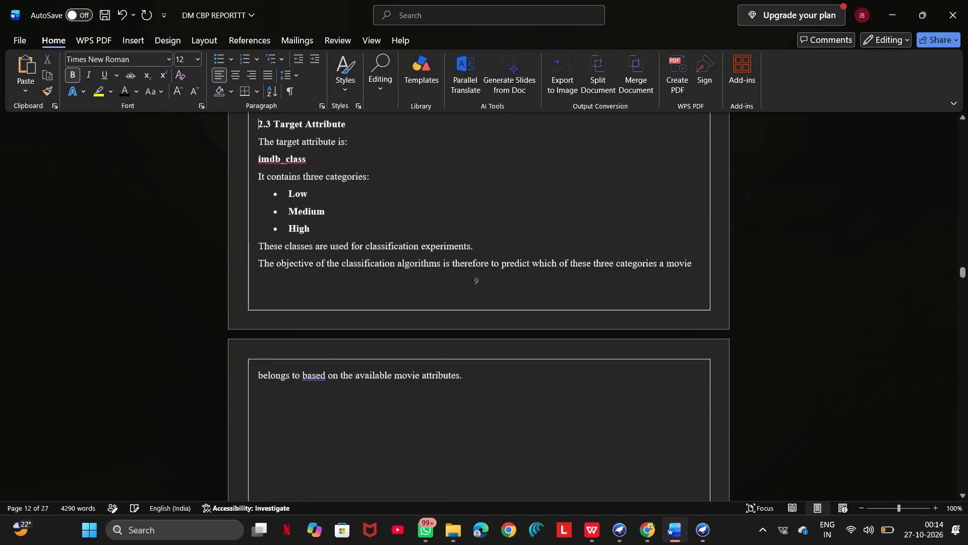
pyautogui.press('BackSpace')
pyautogui.press('BackSpace')
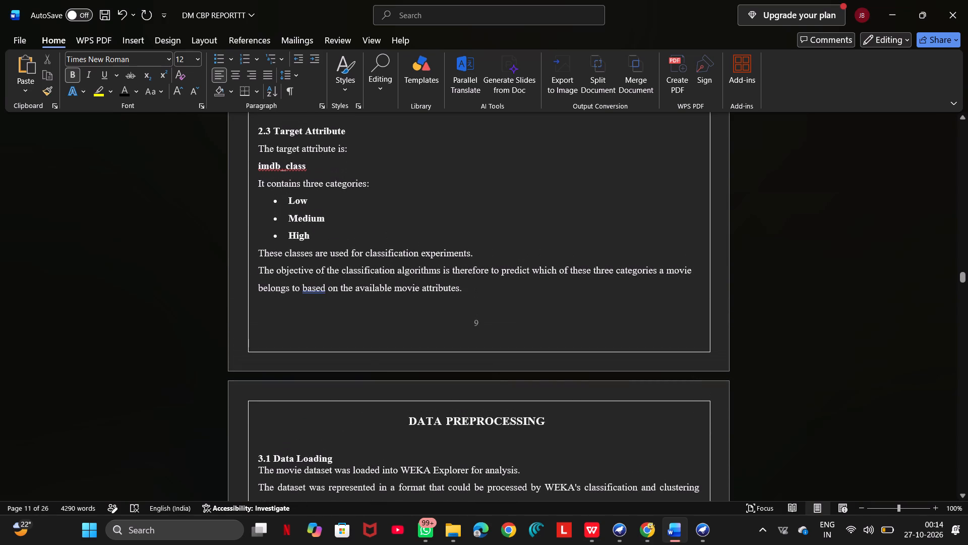
# Remove the remaining extra blank lines between the Weka screenshot and the 2.3 Target Attribute heading so the section sits just below the image.
pyautogui.scroll(2, 260, 328)
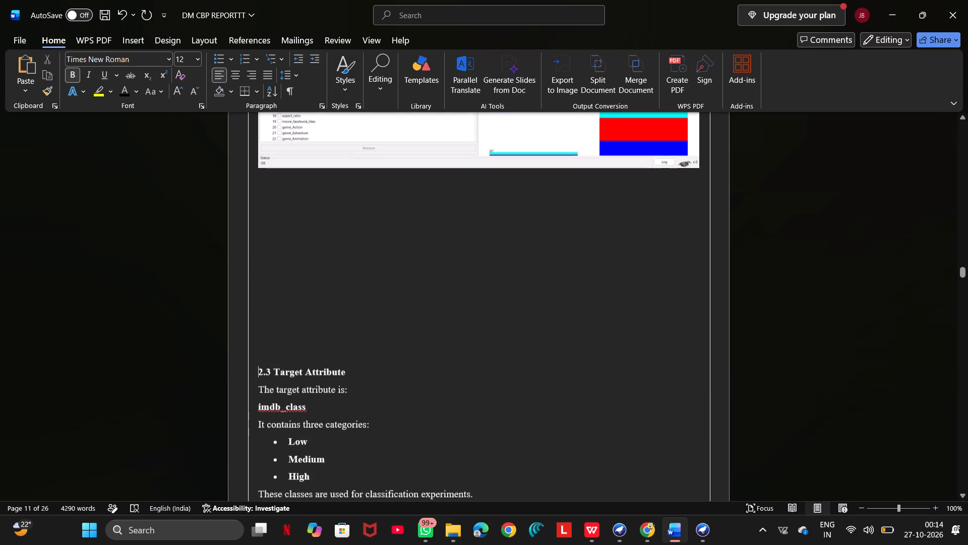
pyautogui.scroll(1, 260, 328)
pyautogui.press('BackSpace')
pyautogui.press('BackSpace')
pyautogui.press('BackSpace')
pyautogui.press('BackSpace')
pyautogui.press('BackSpace')
pyautogui.press('BackSpace')
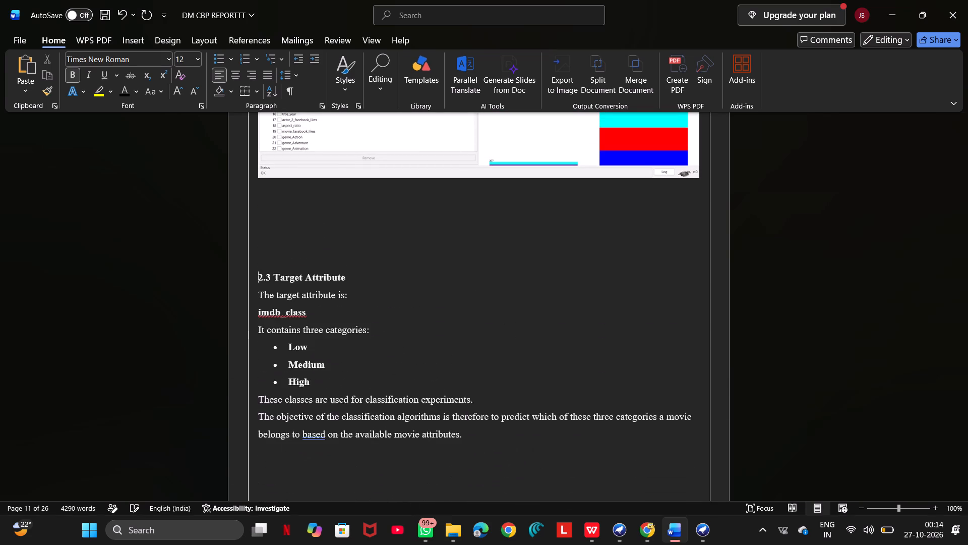
pyautogui.press('BackSpace')
pyautogui.press('BackSpace')
pyautogui.press('BackSpace')
pyautogui.press('BackSpace')
pyautogui.scroll(1, 260, 328)
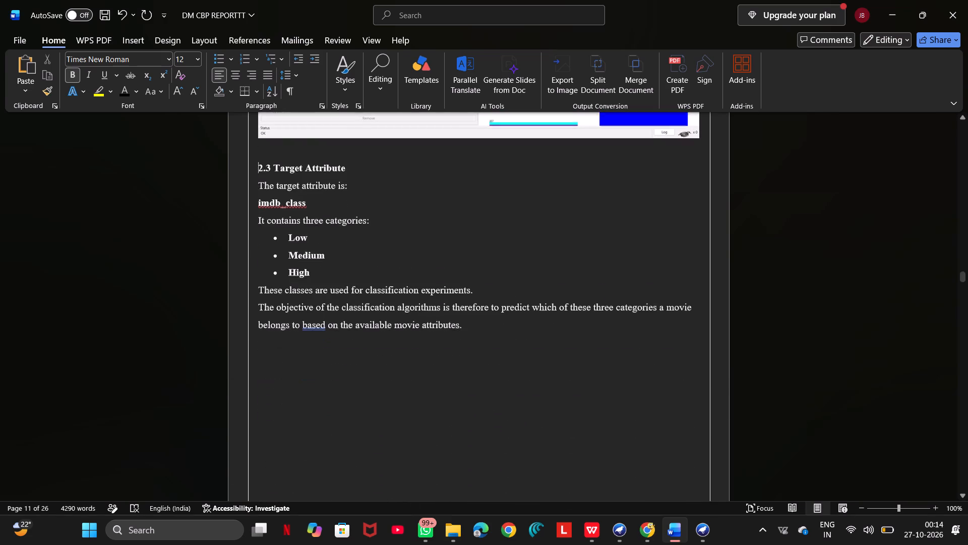
pyautogui.scroll(1, 260, 328)
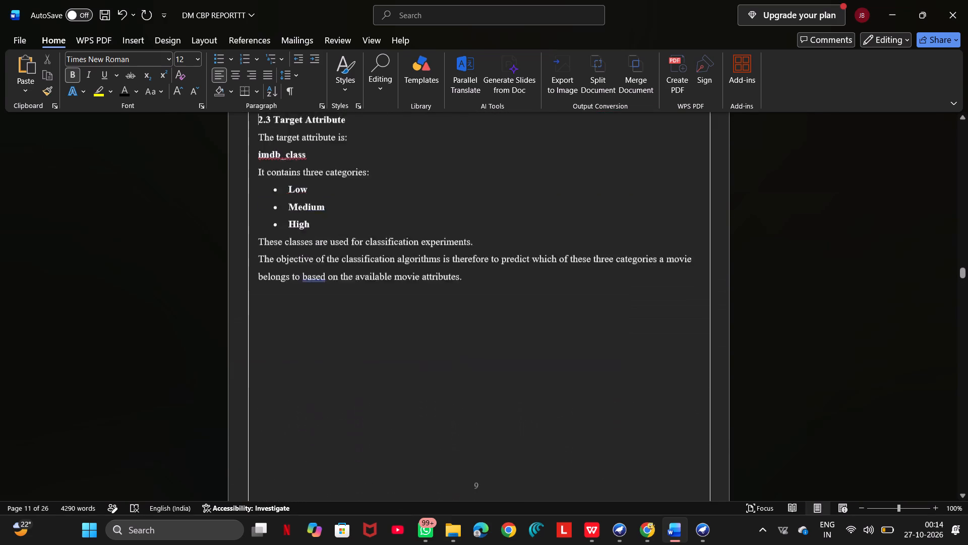
pyautogui.scroll(1, 260, 328)
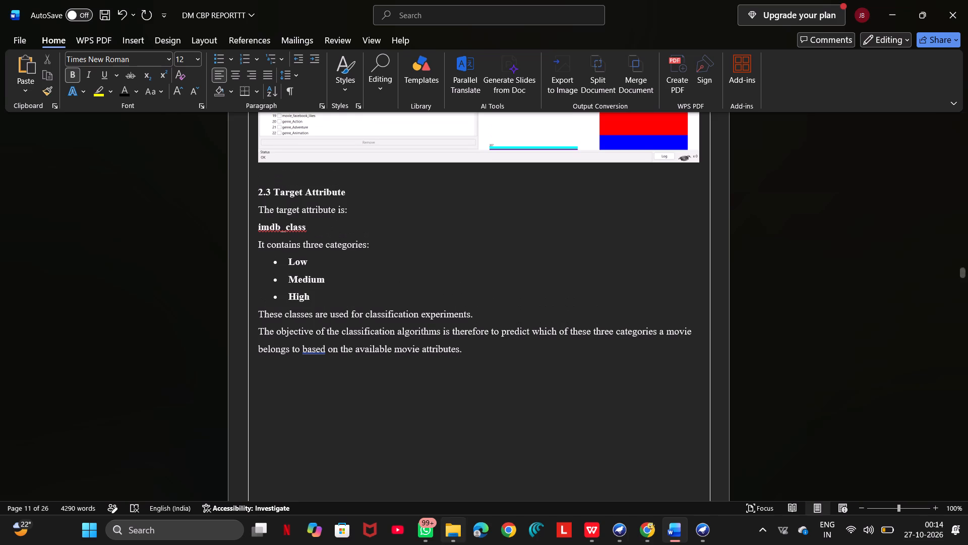
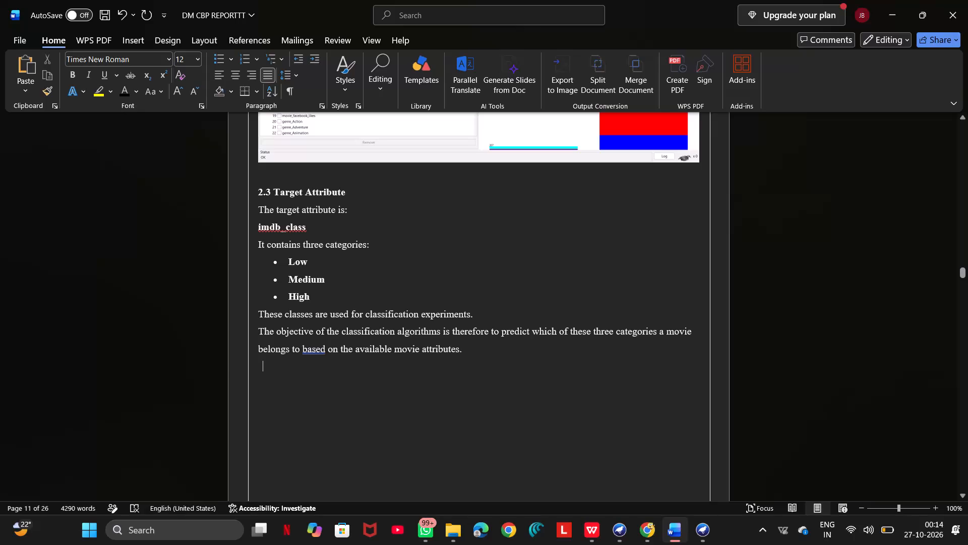
# Paste the copied "3.3 Nature of the Data" section below the last paragraph of section 2.3 Target Attribute, after a blank line.
pyautogui.press('Return')
pyautogui.press('Left')
pyautogui.hotkey('ctrl', 'v')
# Remove the "3.3" number from the start of the pasted Nature of the Data heading.
pyautogui.hscroll(1, 278, 381)
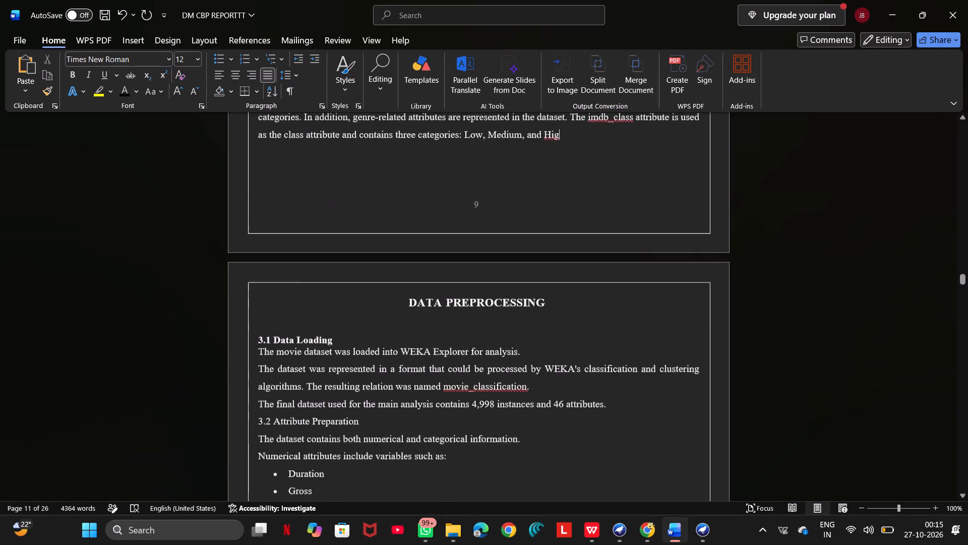
pyautogui.hscroll(1, 278, 381)
pyautogui.scroll(2, 278, 381)
pyautogui.scroll(-1, 278, 381)
pyautogui.click(274, 385)
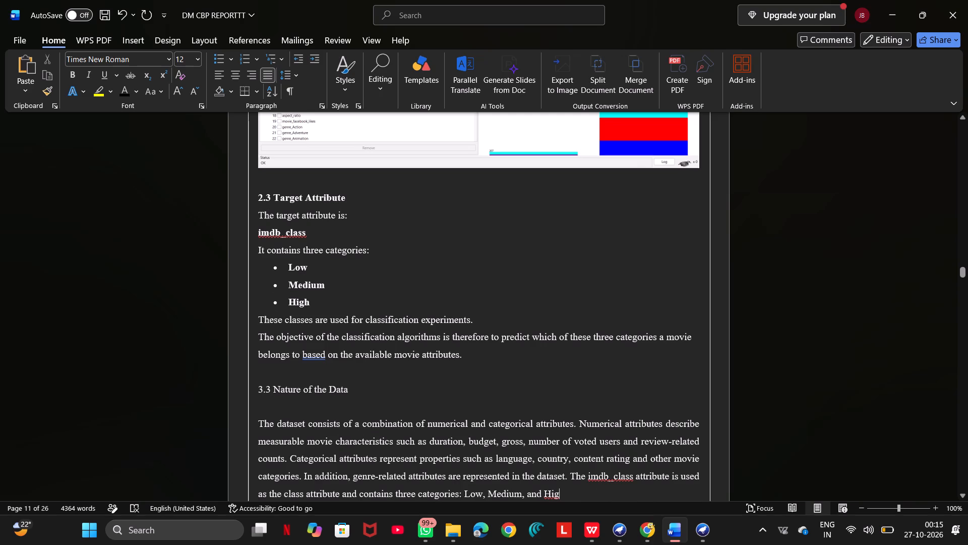
pyautogui.press('BackSpace')
pyautogui.press('BackSpace')
pyautogui.press('BackSpace')
pyautogui.press('BackSpace')
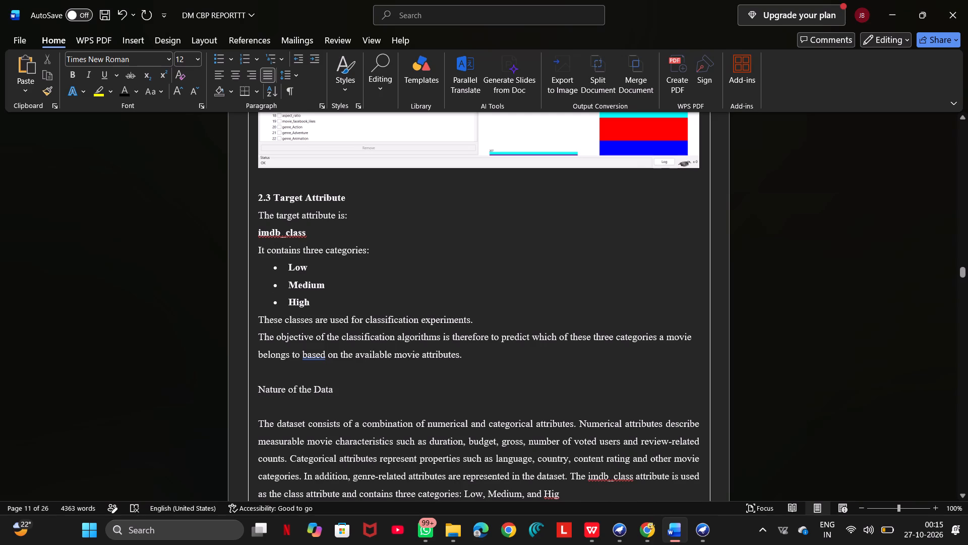
# Select the Nature of the Data heading and open the text effects choices for it.
pyautogui.moveTo(333, 391); pyautogui.dragTo(269, 389)
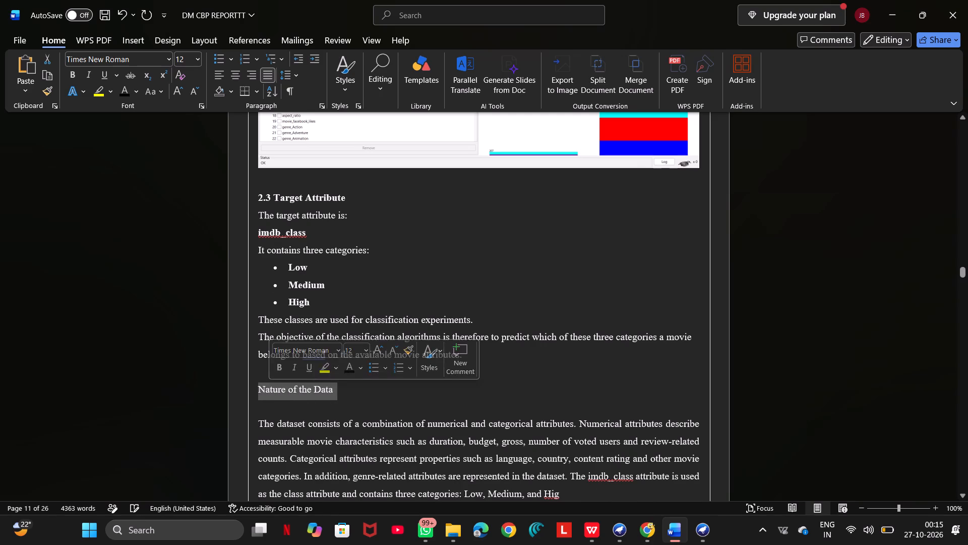
pyautogui.click(75, 92)
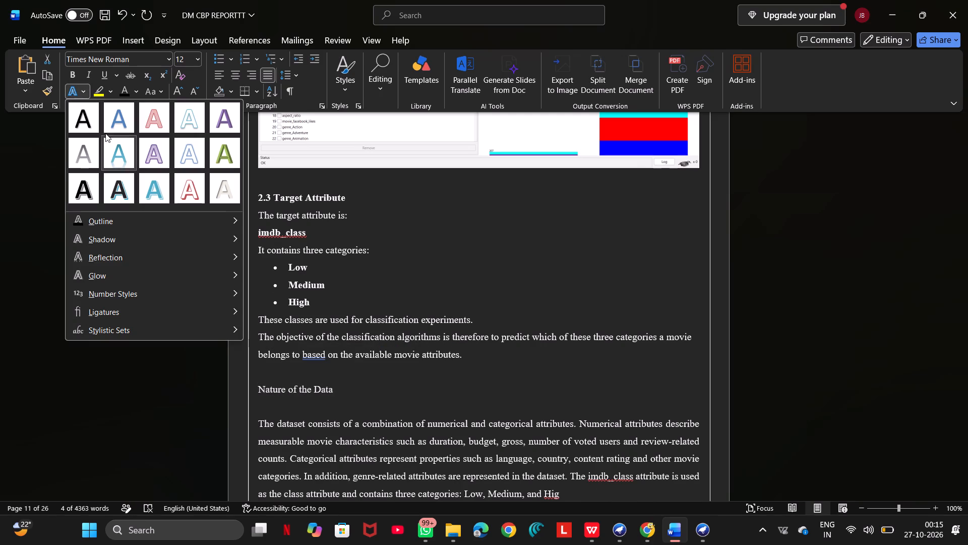
# Apply the black text effect to the "Nature of the Data" heading.
pyautogui.click(93, 120)
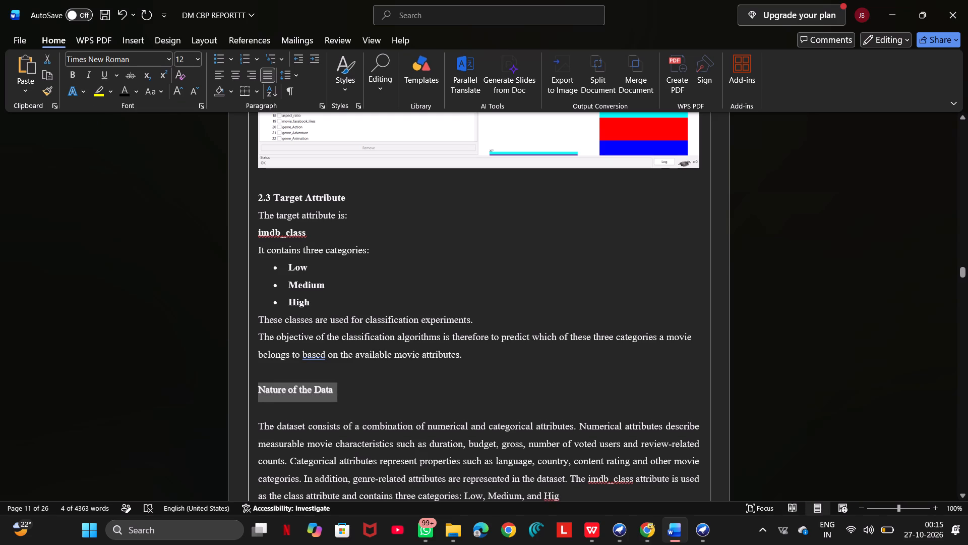
pyautogui.click(395, 375)
# Look through the Data Preprocessing chapter and the start of the algorithms and methodology chapter, up to the J48 results.
pyautogui.scroll(-3, 395, 375)
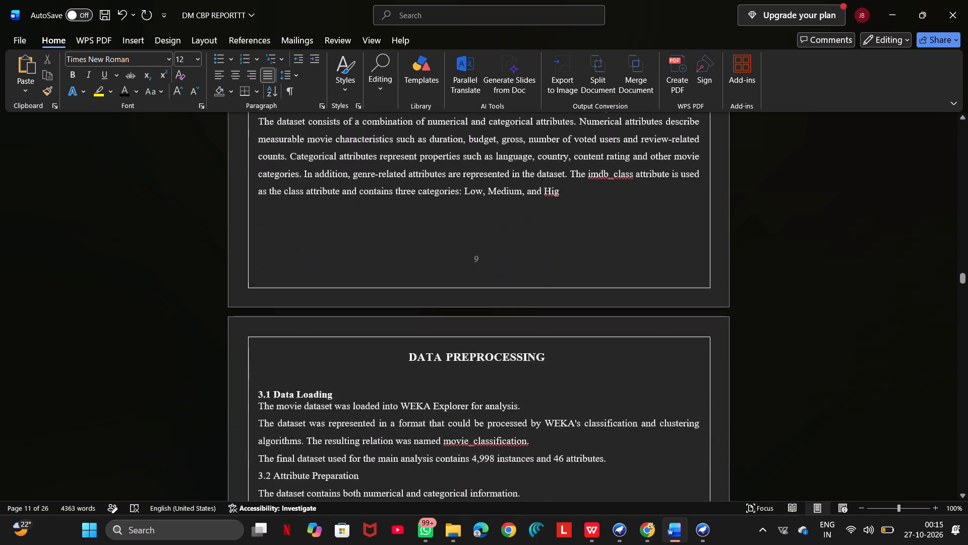
pyautogui.scroll(-1, 395, 375)
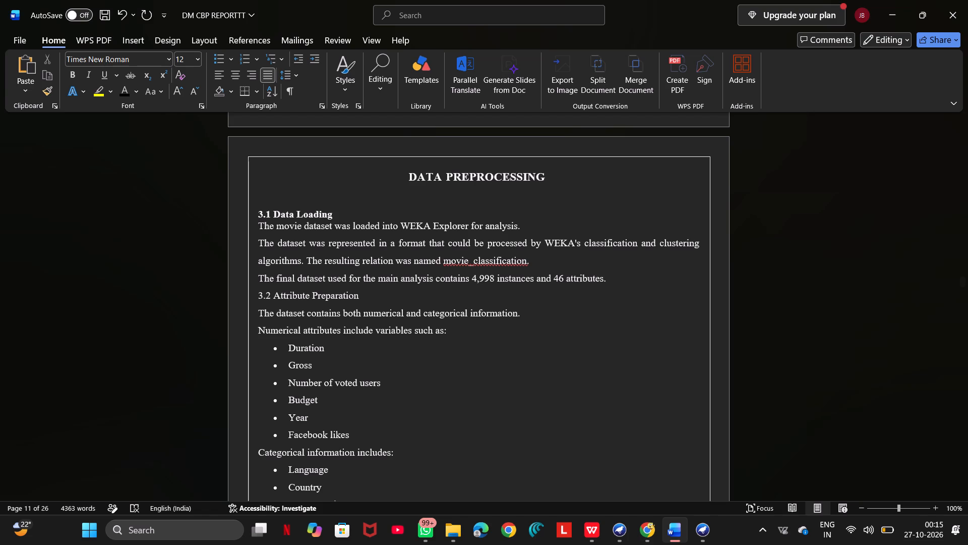
pyautogui.scroll(-1, 395, 375)
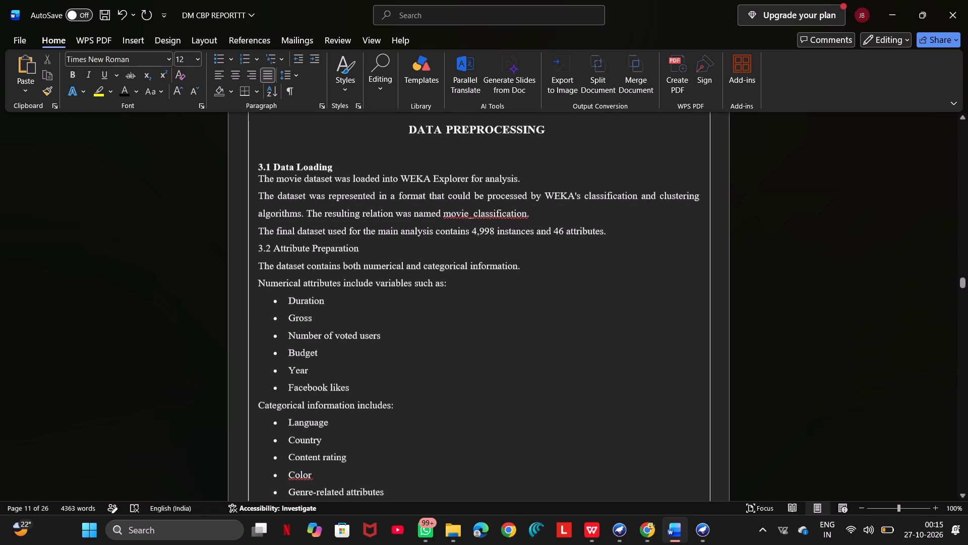
pyautogui.scroll(-1, 395, 375)
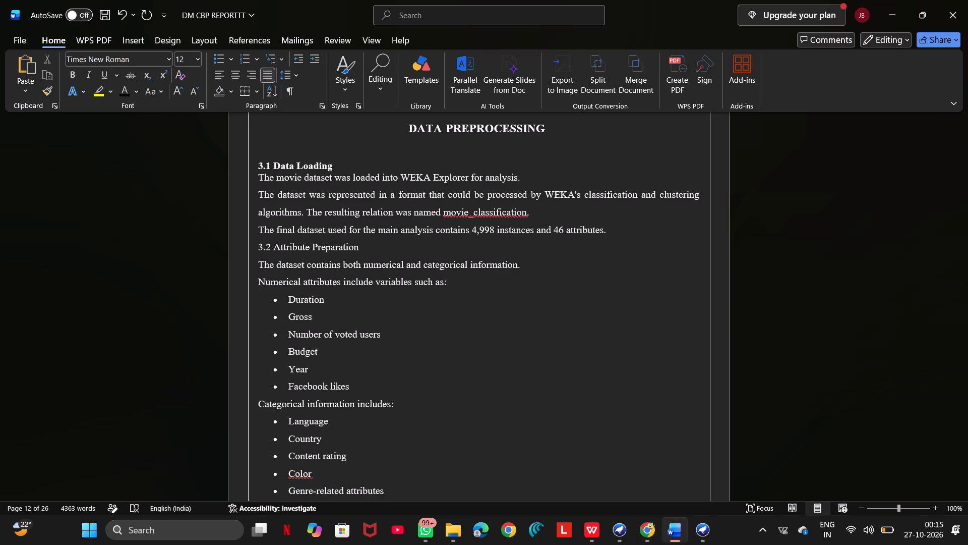
pyautogui.scroll(-1, 395, 375)
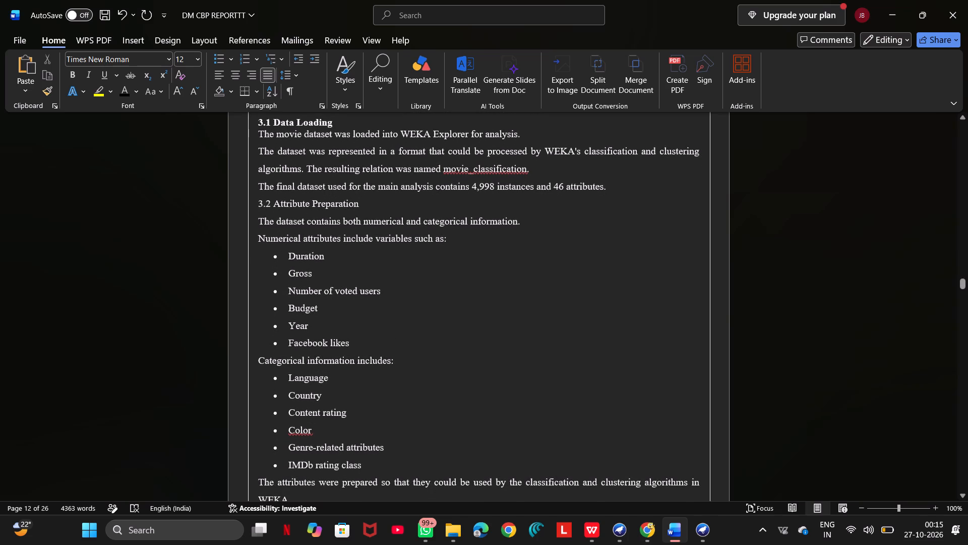
pyautogui.scroll(-1, 395, 375)
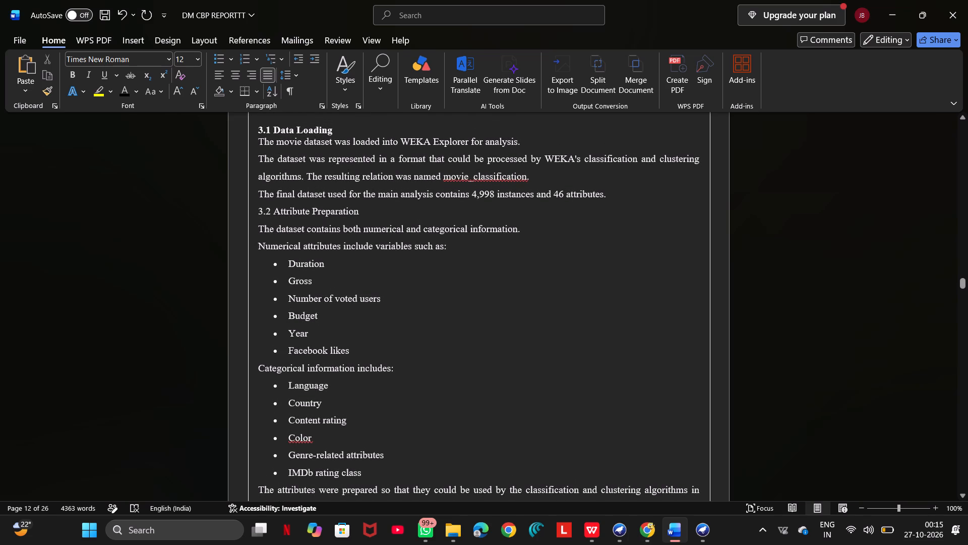
pyautogui.scroll(-2, 331, 225)
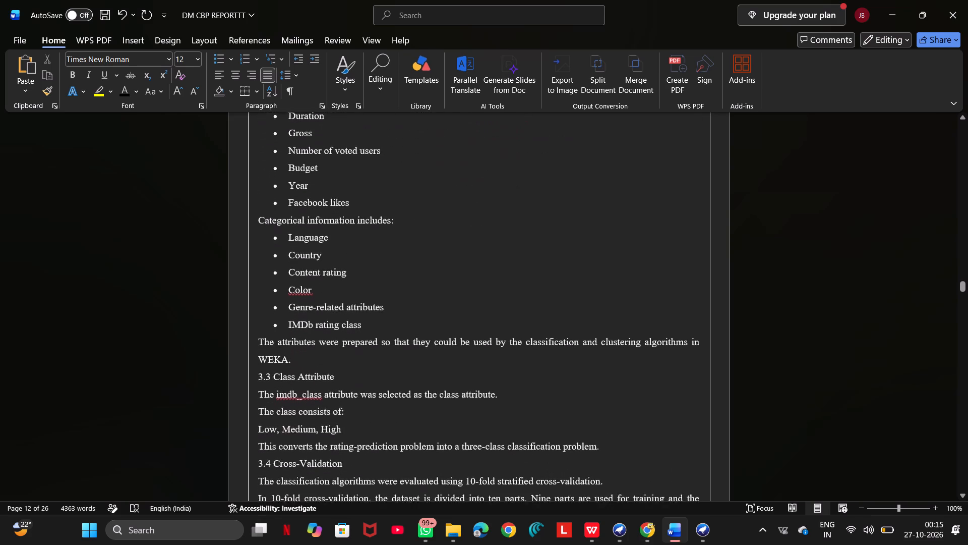
pyautogui.scroll(-2, 331, 225)
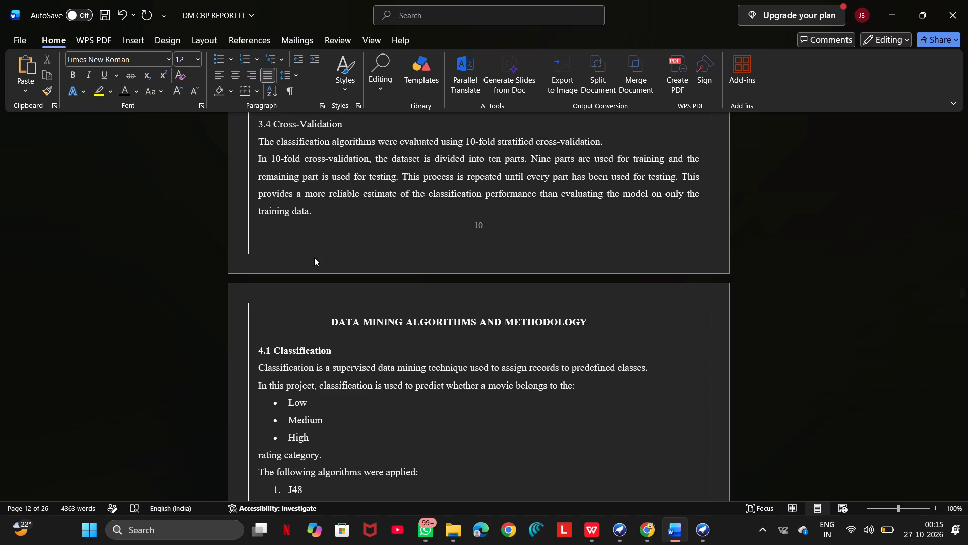
pyautogui.scroll(-1, 314, 257)
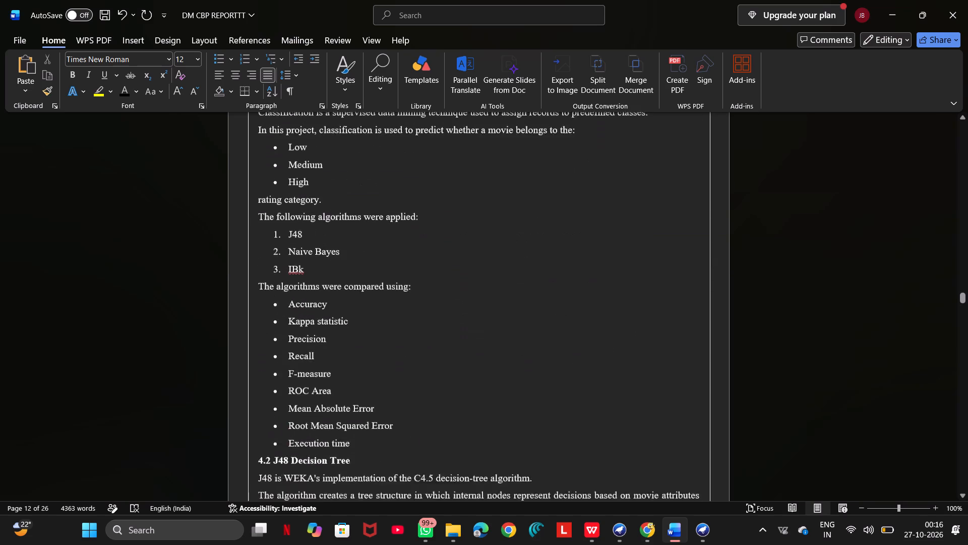
pyautogui.scroll(-2, 314, 257)
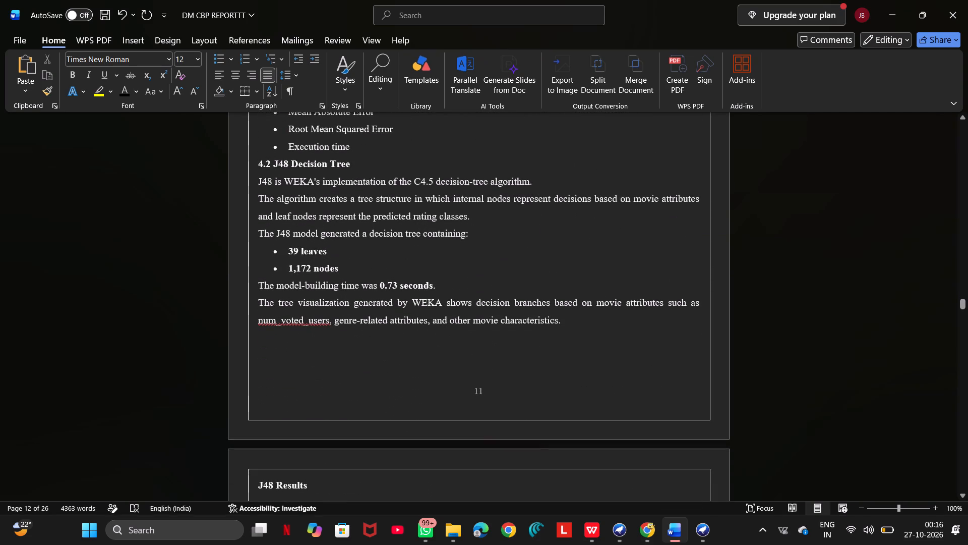
pyautogui.scroll(-1, 445, 389)
pyautogui.scroll(3, 445, 389)
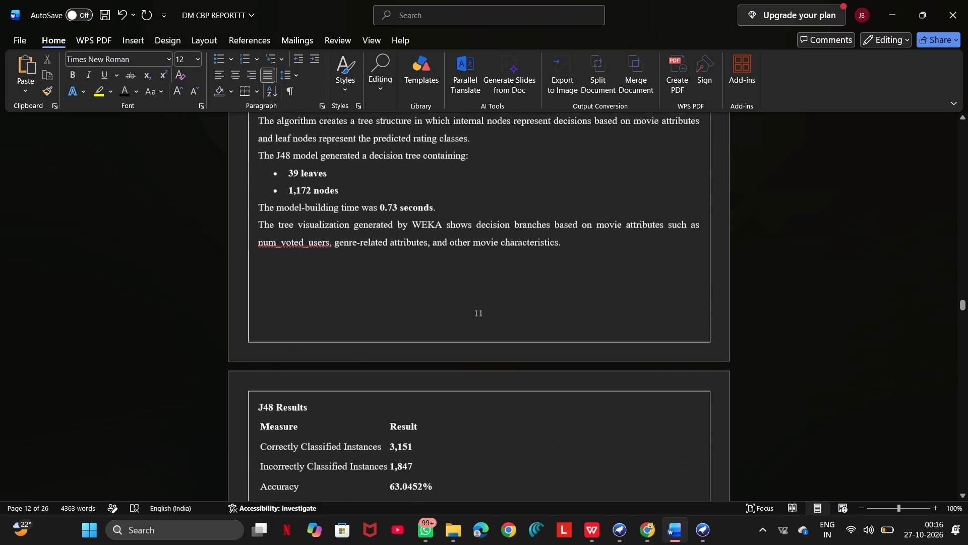
pyautogui.scroll(6, 445, 389)
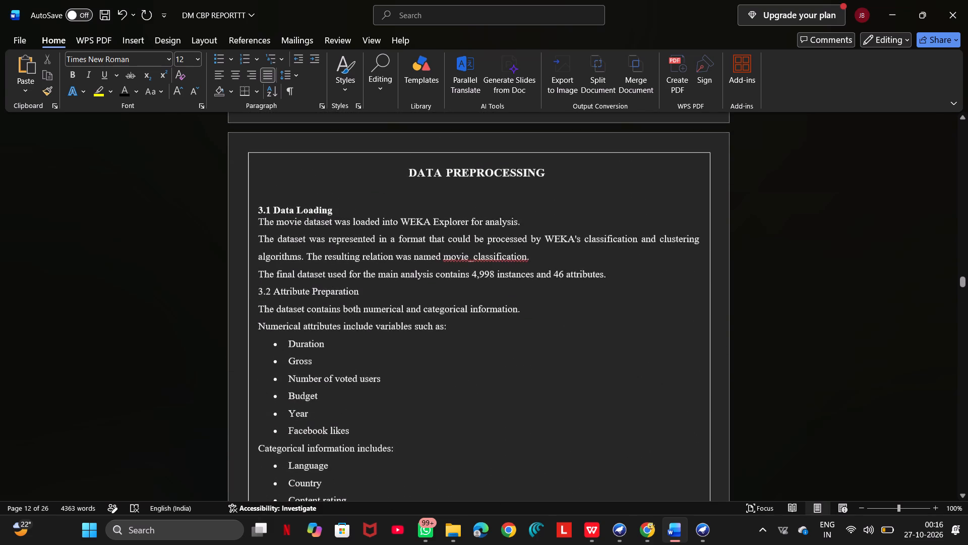
pyautogui.scroll(-2, 445, 389)
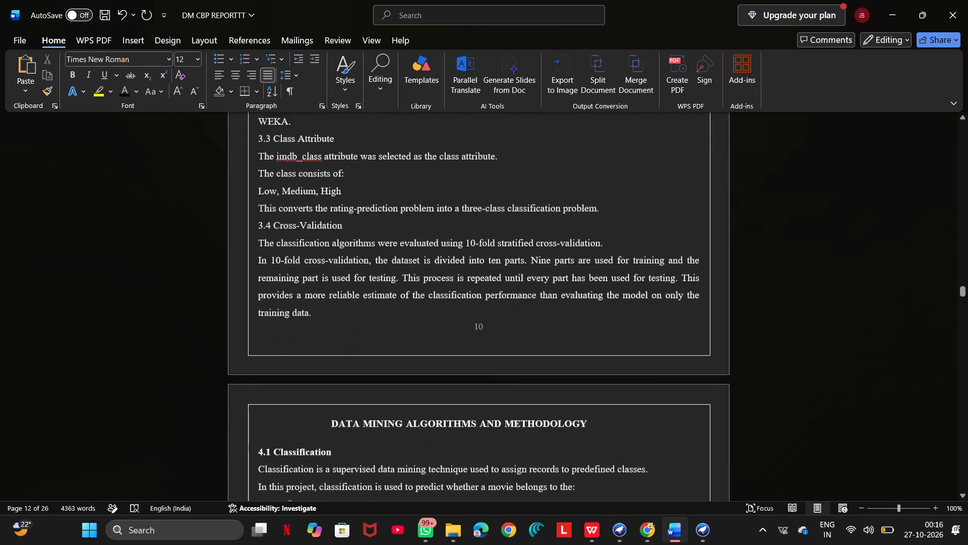
# Insert a paragraph break after "training data", before the final period of section 3.4 Cross-Validation, to open a new page.
pyautogui.click(310, 290)
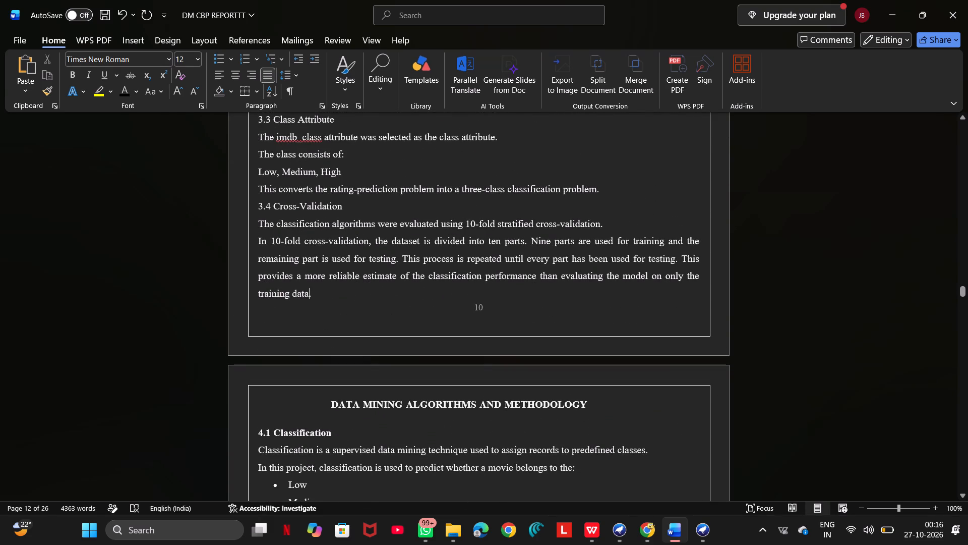
pyautogui.press('Return')
# Apply the black text effect to the "3.3 Class Attribute" and "3.4 Cross-Validation" headings.
pyautogui.scroll(1, 351, 294)
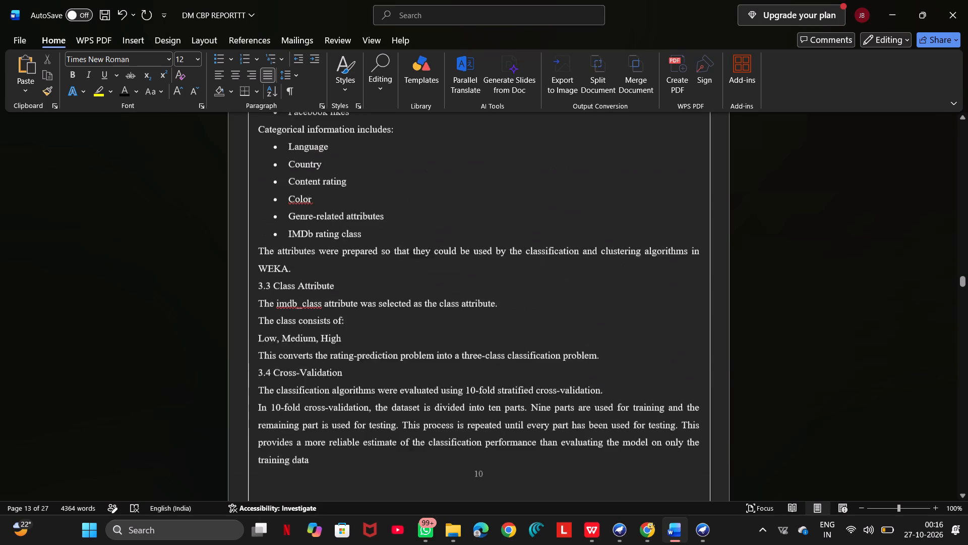
pyautogui.scroll(1, 351, 294)
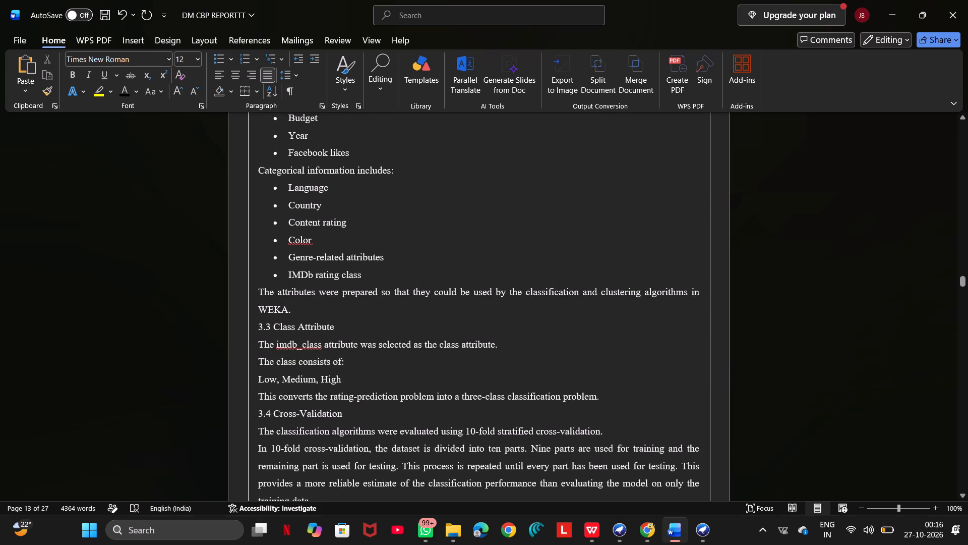
pyautogui.moveTo(259, 326); pyautogui.dragTo(333, 322)
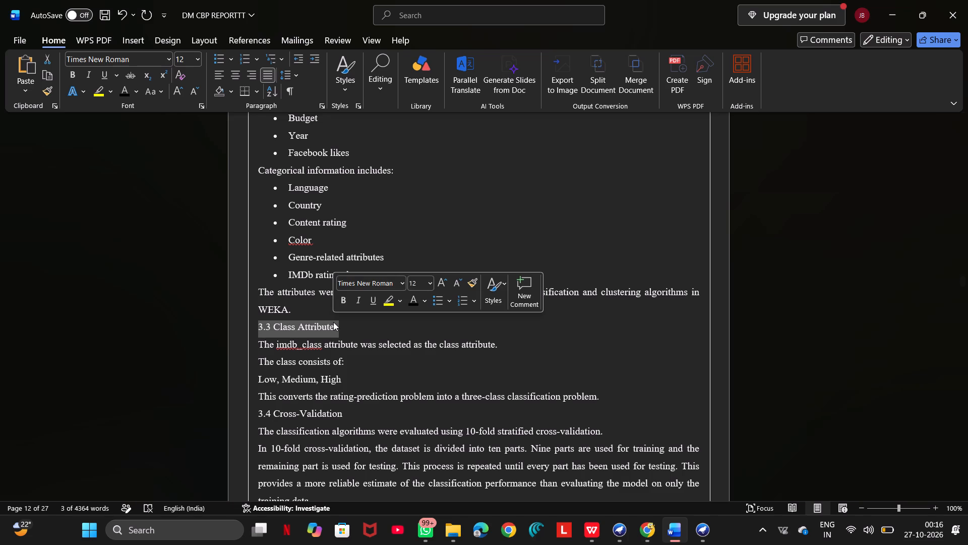
pyautogui.scroll(-1, 333, 322)
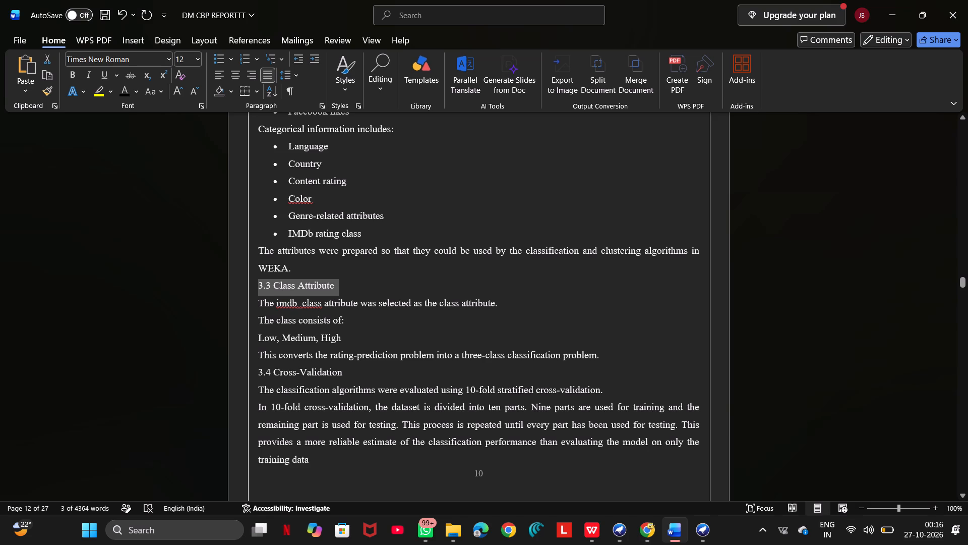
pyautogui.click(71, 95)
pyautogui.click(83, 118)
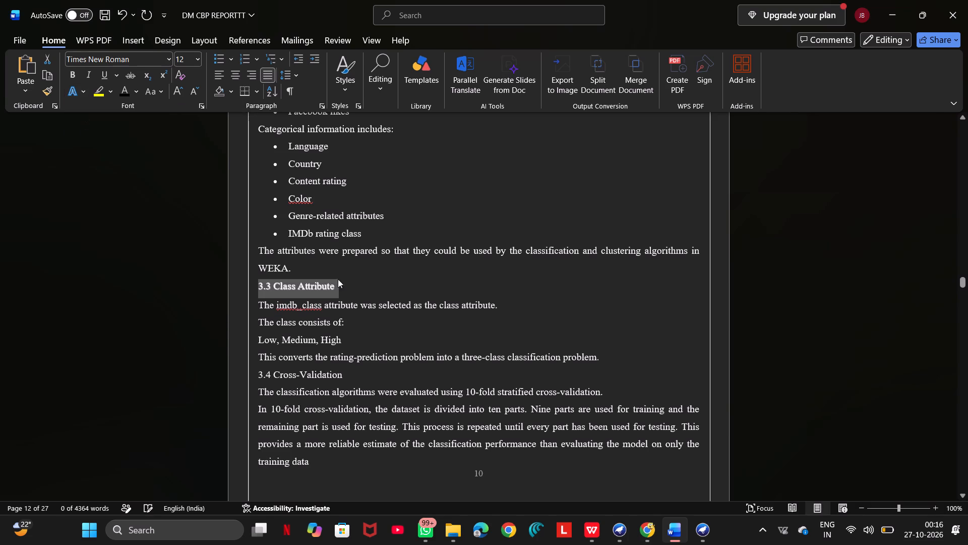
pyautogui.click(356, 285)
pyautogui.moveTo(256, 376); pyautogui.dragTo(335, 376)
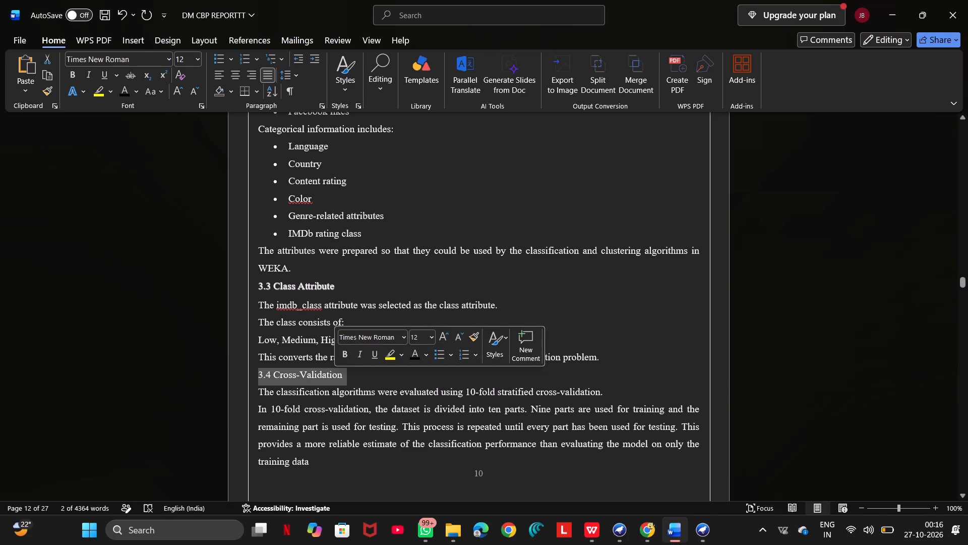
pyautogui.click(74, 89)
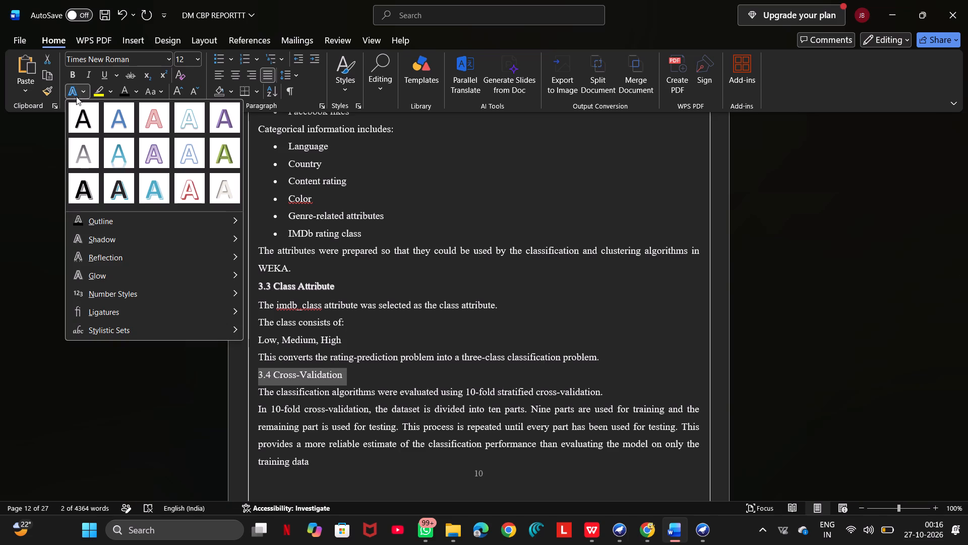
pyautogui.click(81, 114)
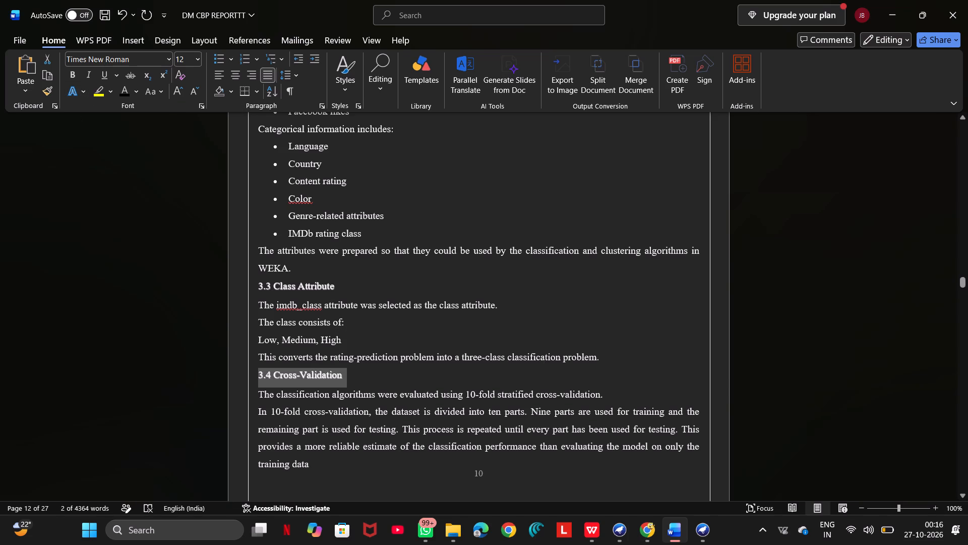
pyautogui.click(427, 329)
# Check the Data Preprocessing headings and the new blank page between the Cross-Validation section and the algorithms chapter.
pyautogui.scroll(1, 402, 236)
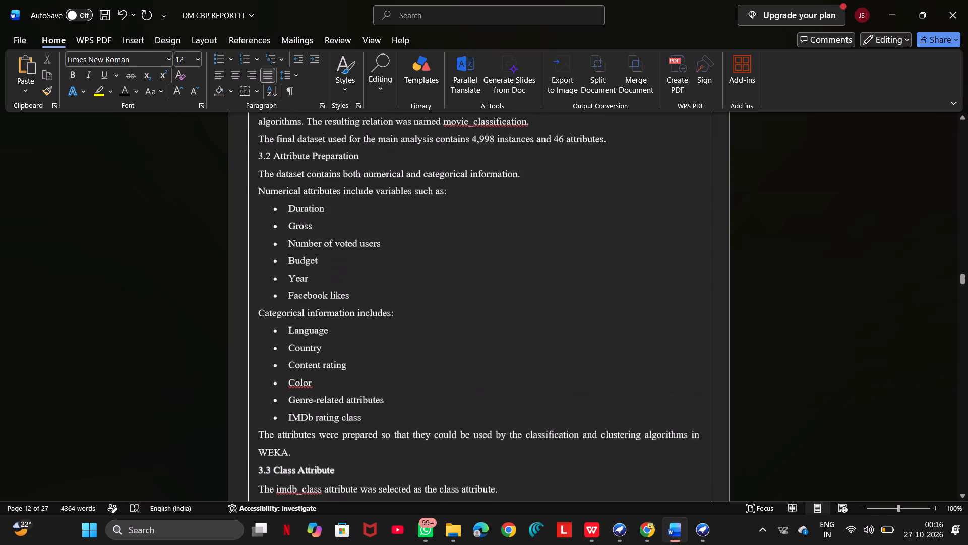
pyautogui.scroll(2, 402, 236)
pyautogui.scroll(-2, 402, 236)
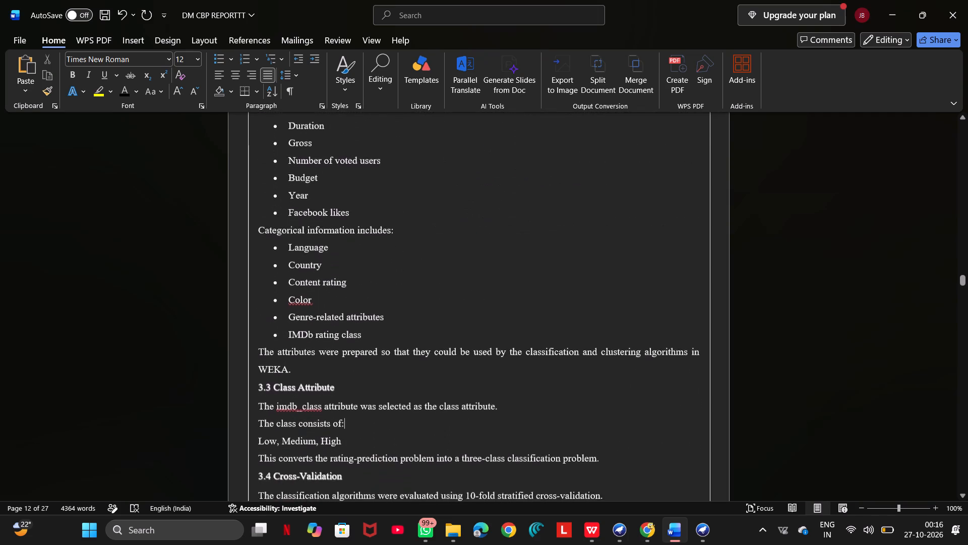
pyautogui.scroll(-2, 402, 236)
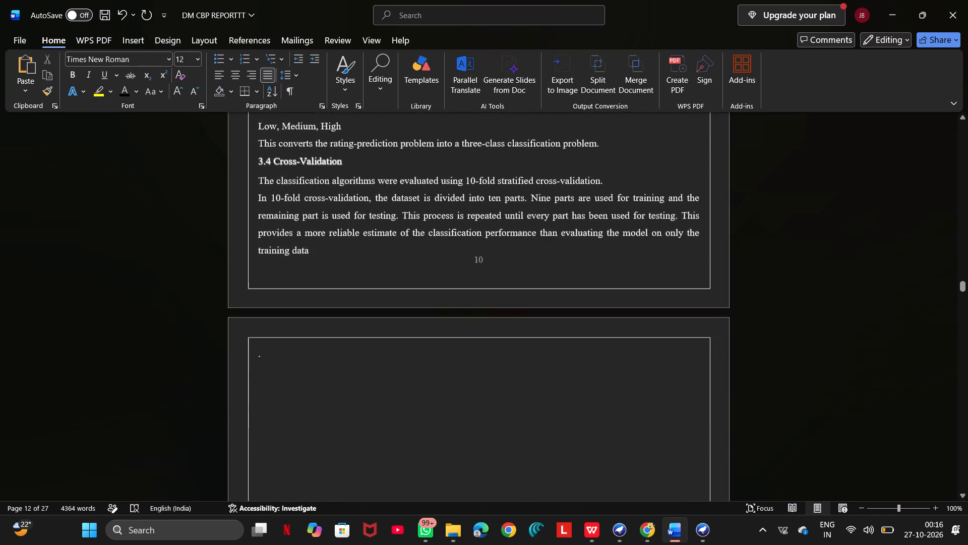
pyautogui.scroll(-1, 402, 236)
pyautogui.rightClick(402, 236)
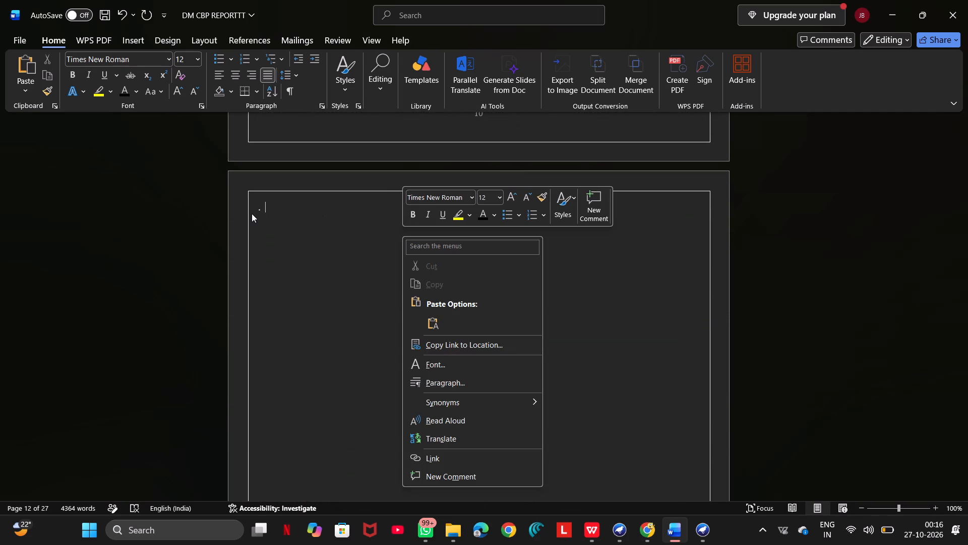
pyautogui.scroll(-4, 252, 213)
pyautogui.scroll(2, 252, 213)
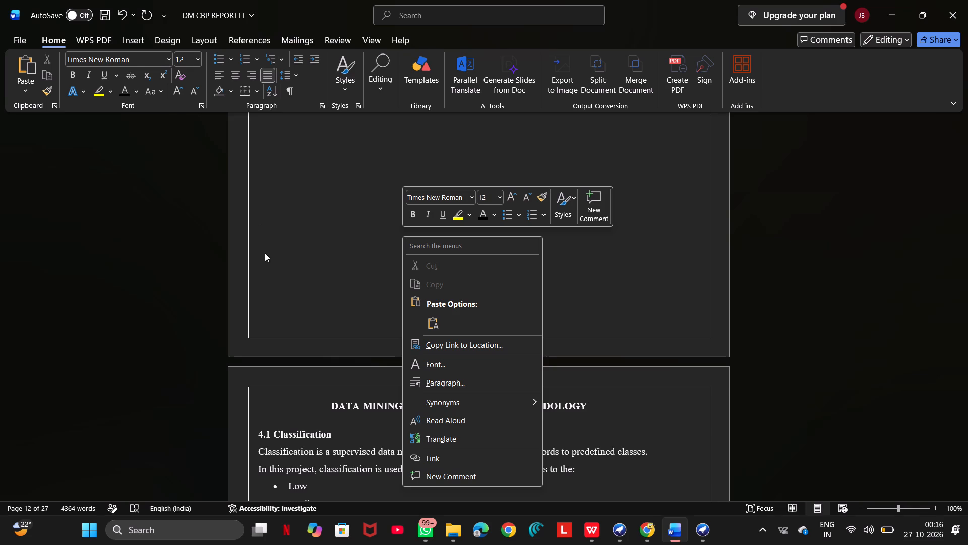
pyautogui.click(289, 276)
pyautogui.scroll(-2, 289, 276)
pyautogui.scroll(4, 289, 276)
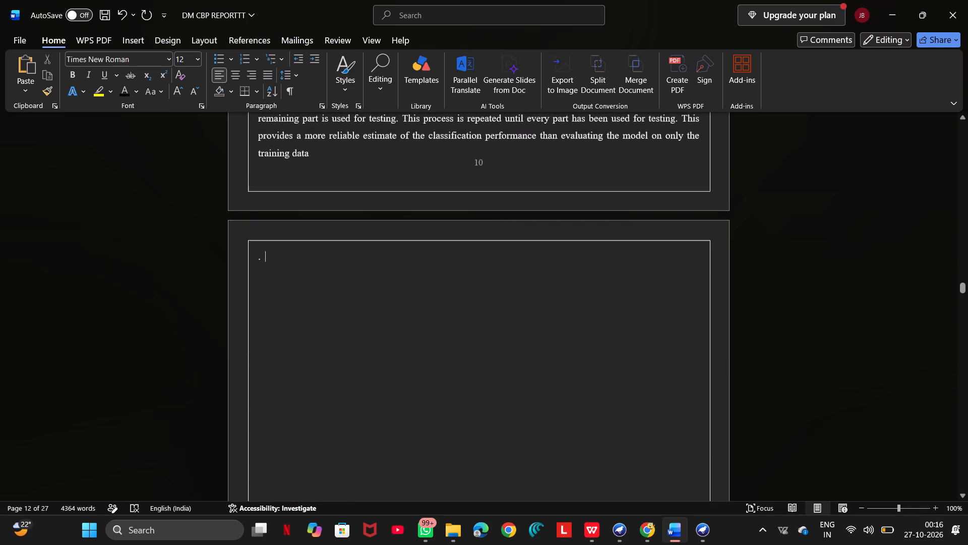
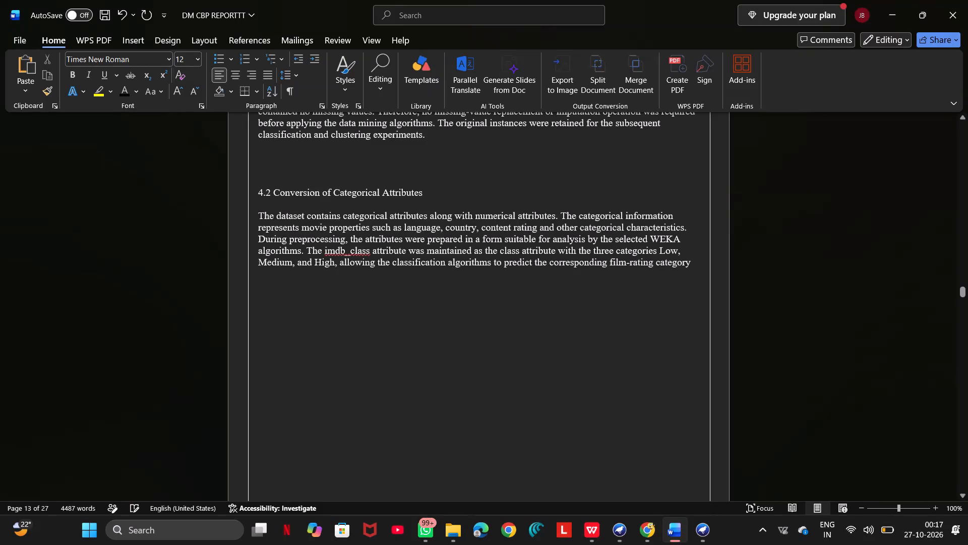
# Remove the number 4.2 and its trailing space from the "Conversion of Categorical Attributes" heading.
pyautogui.click(273, 190)
pyautogui.press('BackSpace')
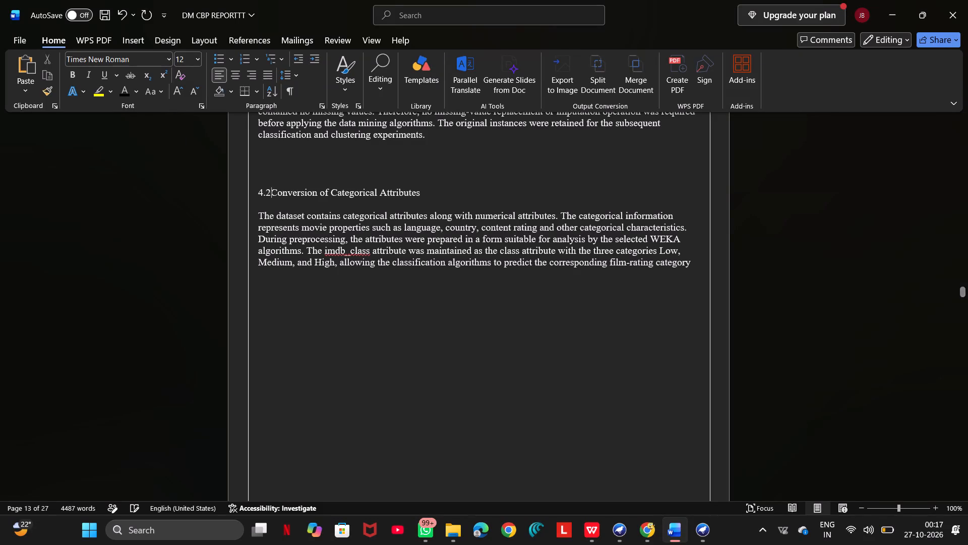
pyautogui.press('BackSpace')
pyautogui.press('BackSpace')
pyautogui.press('BackSpace')
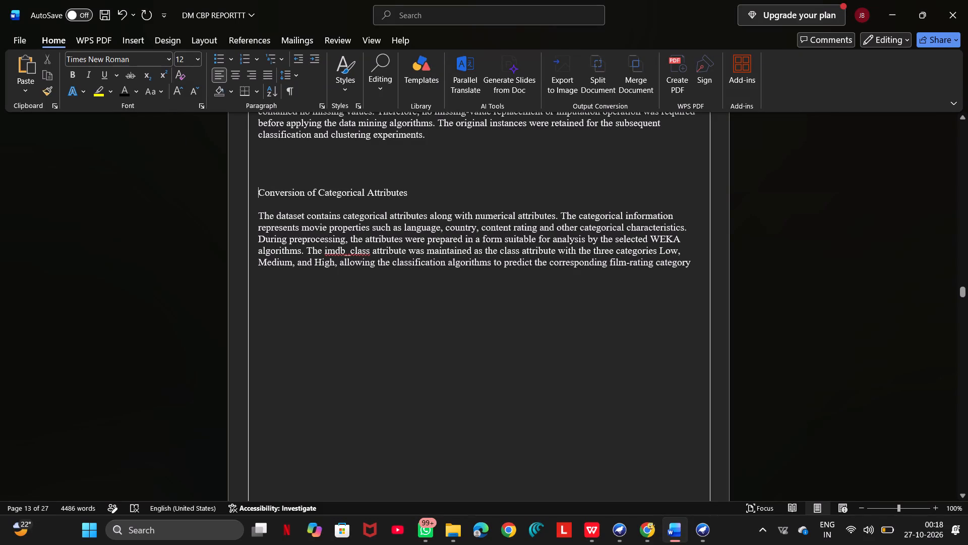
# Apply the black text effect to the "Conversion of Categorical Attributes" heading.
pyautogui.moveTo(256, 189); pyautogui.dragTo(393, 195)
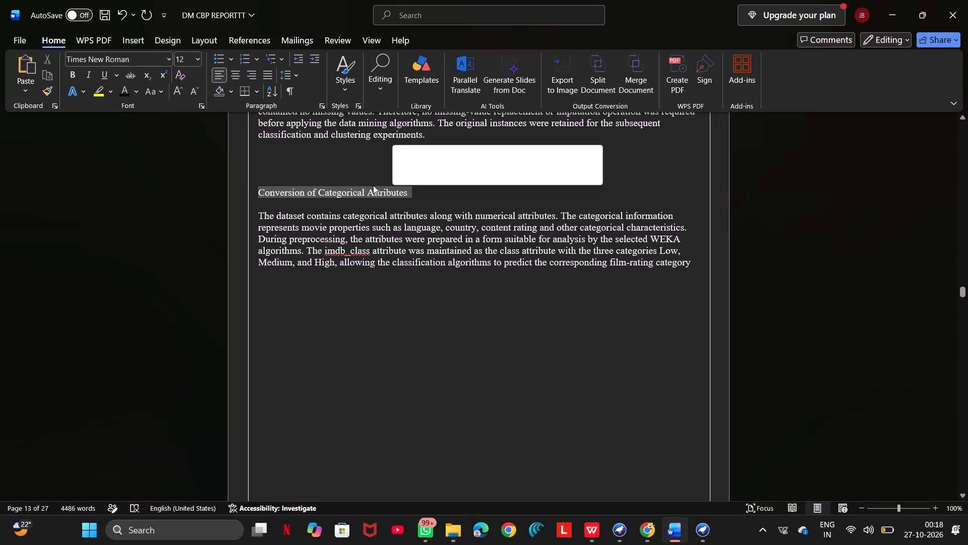
pyautogui.click(75, 91)
pyautogui.click(77, 112)
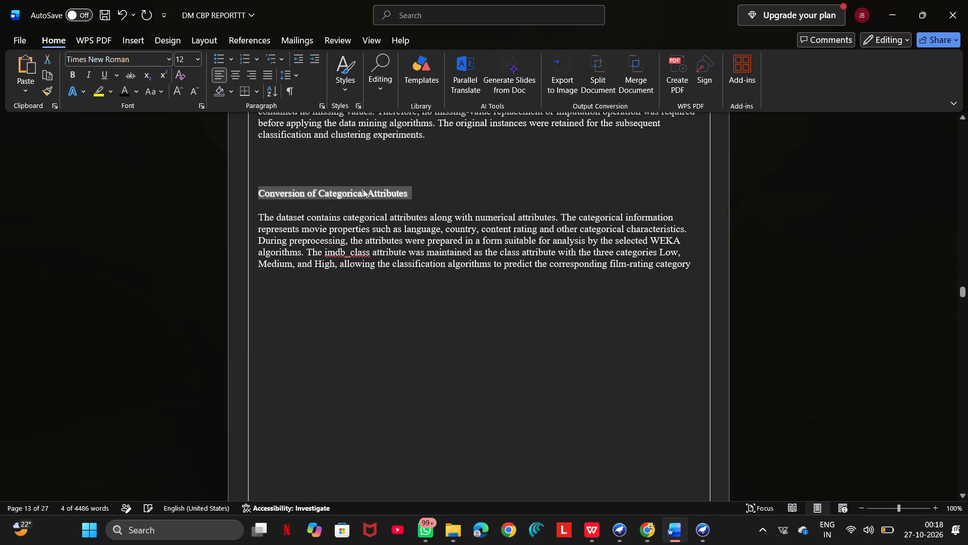
pyautogui.click(434, 189)
# Insert a blank line above the "3.3 Class Attribute" heading, after the paragraph ending in "WEKA.".
pyautogui.scroll(3, 434, 189)
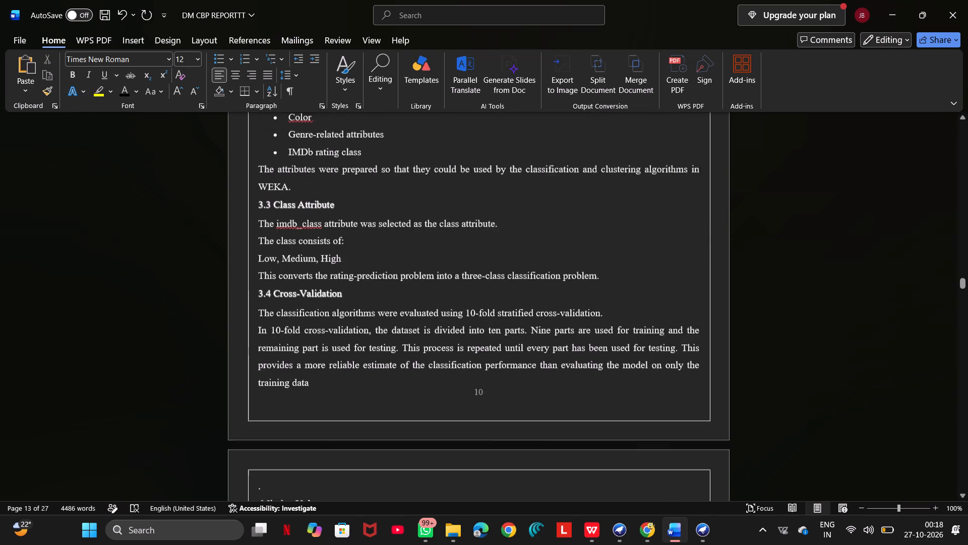
pyautogui.scroll(1, 434, 189)
pyautogui.scroll(1, 354, 278)
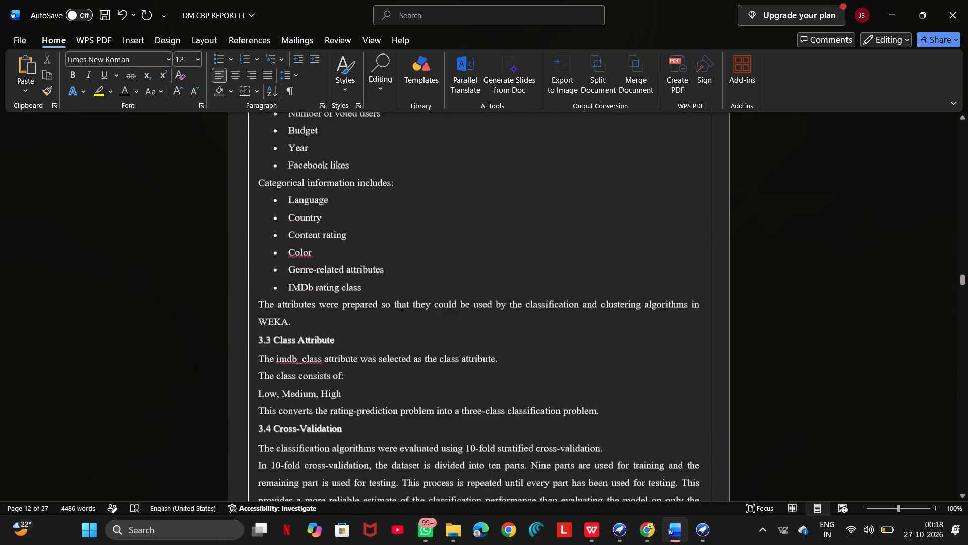
pyautogui.scroll(1, 354, 278)
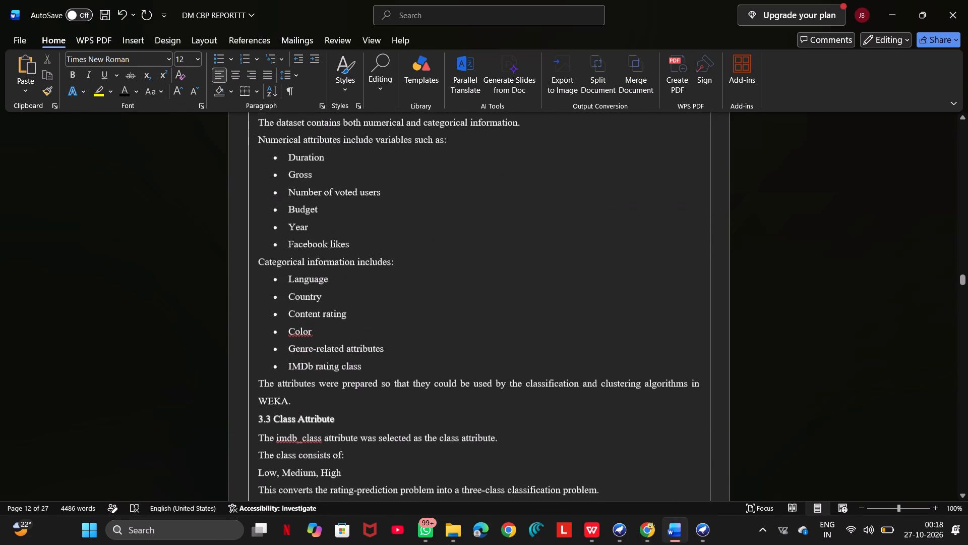
pyautogui.scroll(1, 354, 278)
pyautogui.click(296, 362)
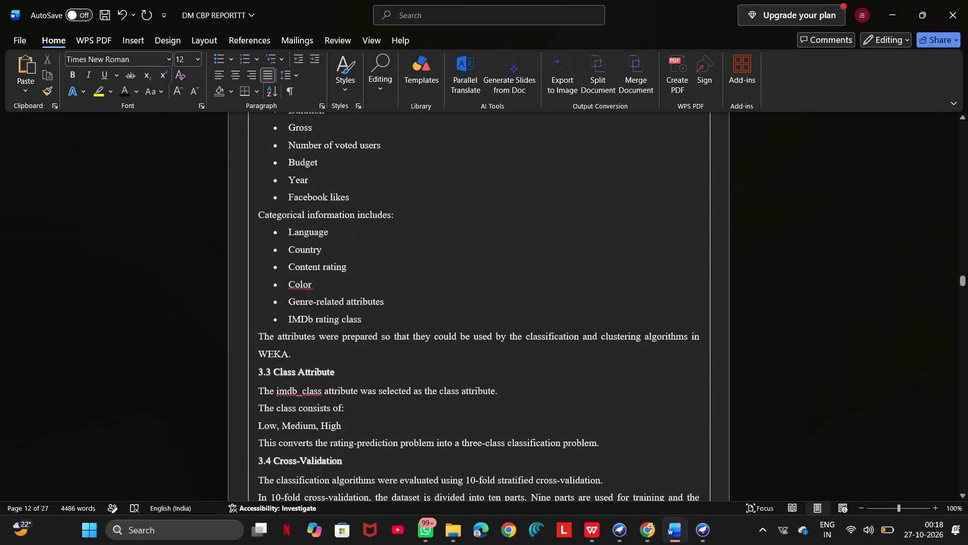
pyautogui.press('Return')
# Add blank lines after the Class Attribute section to push the "3.4 Cross-Validation" heading onto the following page.
pyautogui.scroll(-1, 296, 362)
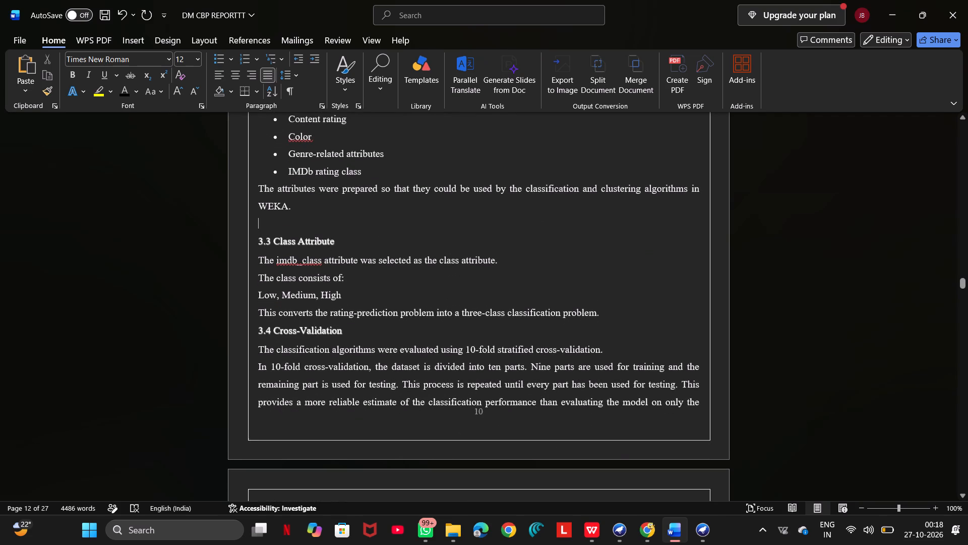
pyautogui.click(606, 313)
pyautogui.press('Return')
pyautogui.scroll(-1, 606, 313)
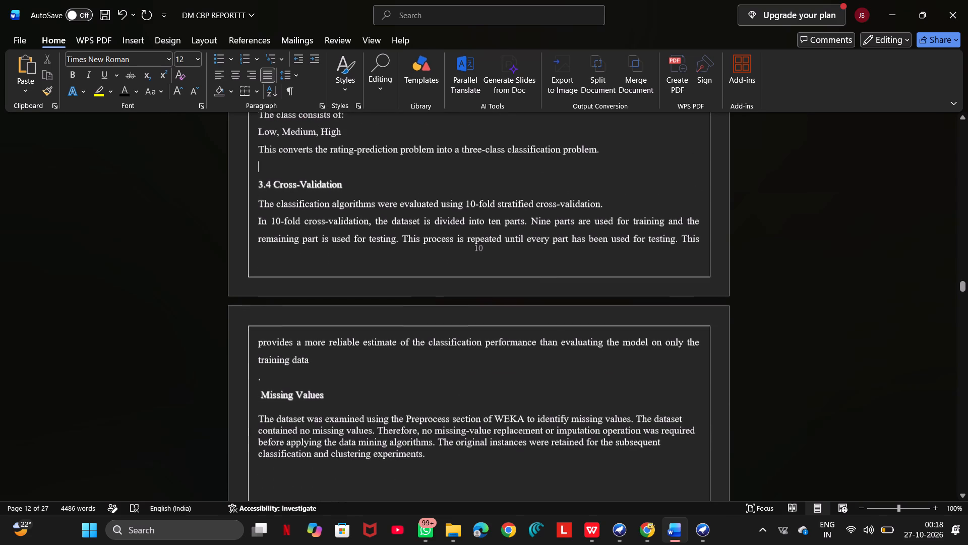
pyautogui.click(257, 181)
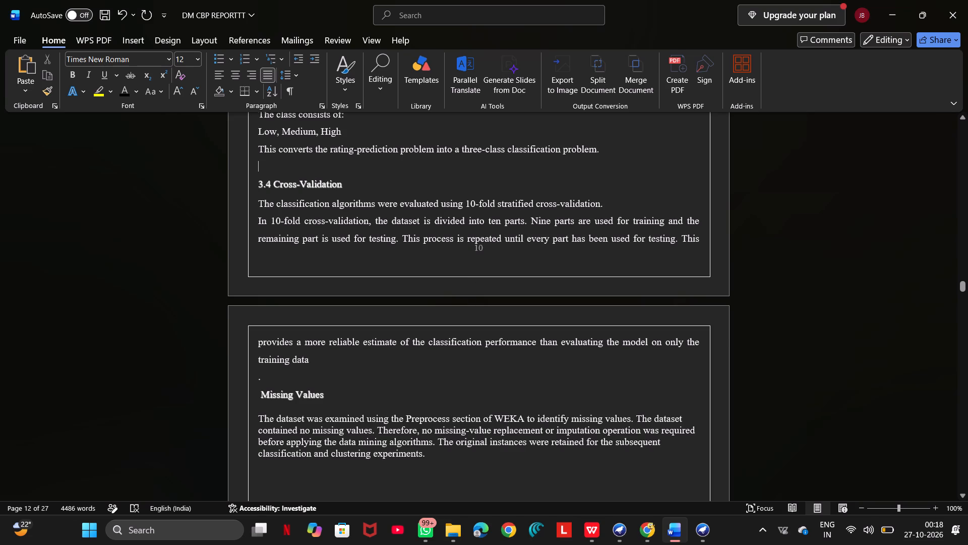
pyautogui.press('Return')
pyautogui.press('Return')
pyautogui.press('Return')
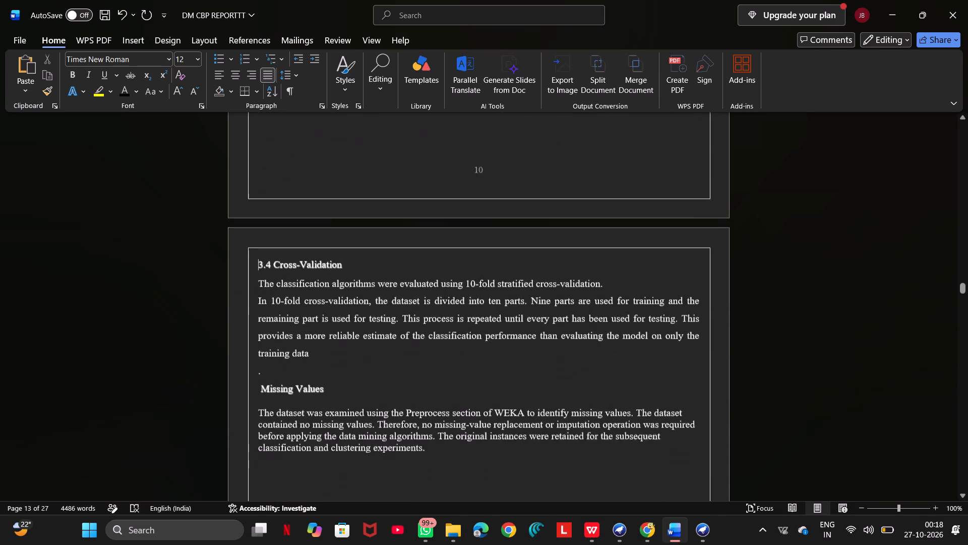
# Delete the stray period on its own line below "training data" at the end of section 3.4.
pyautogui.scroll(-1, 257, 181)
pyautogui.click(271, 232)
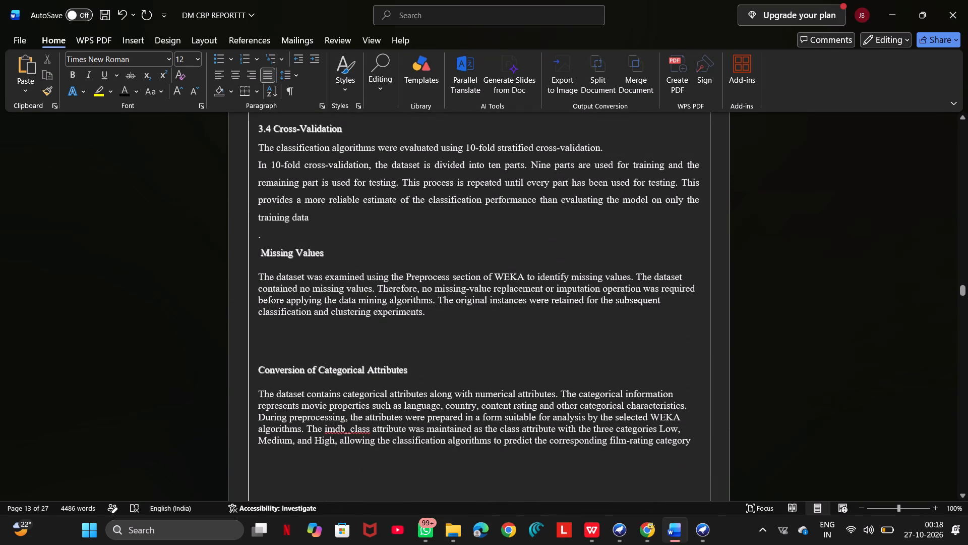
pyautogui.press('BackSpace')
# Remove the leading space from the "Missing Values" heading and redo the spacing with one blank line above and one below it.
pyautogui.click(264, 261)
pyautogui.press('BackSpace')
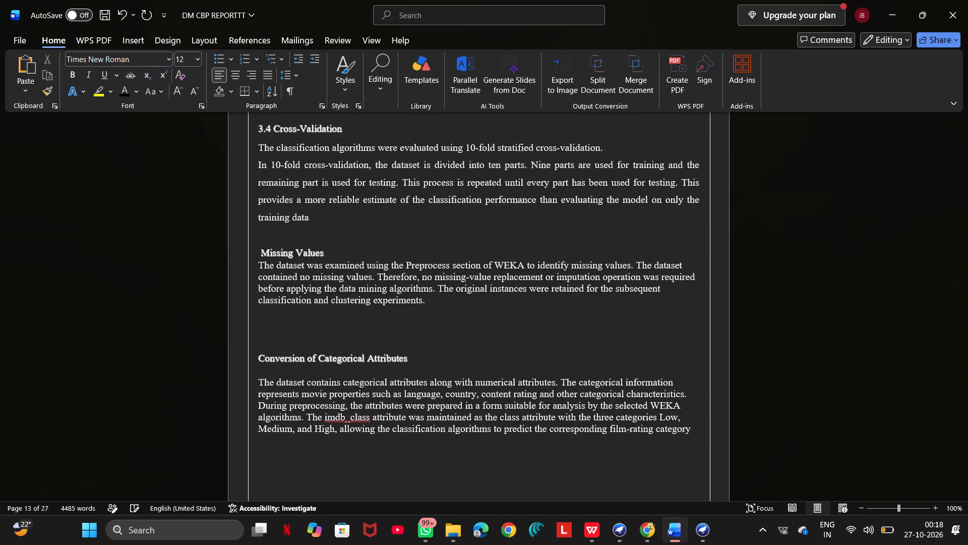
pyautogui.click(259, 250)
pyautogui.press('BackSpace')
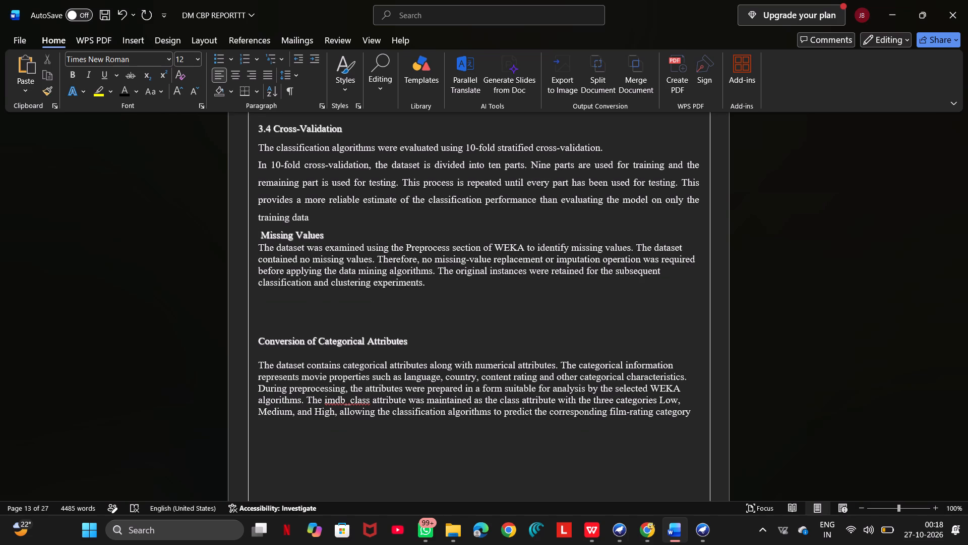
pyautogui.press('Return')
pyautogui.click(261, 249)
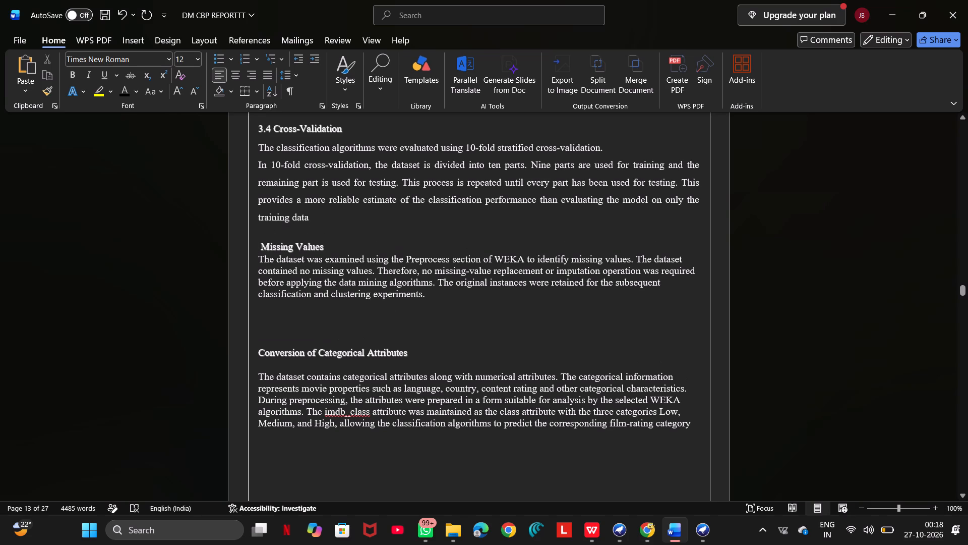
pyautogui.press('BackSpace')
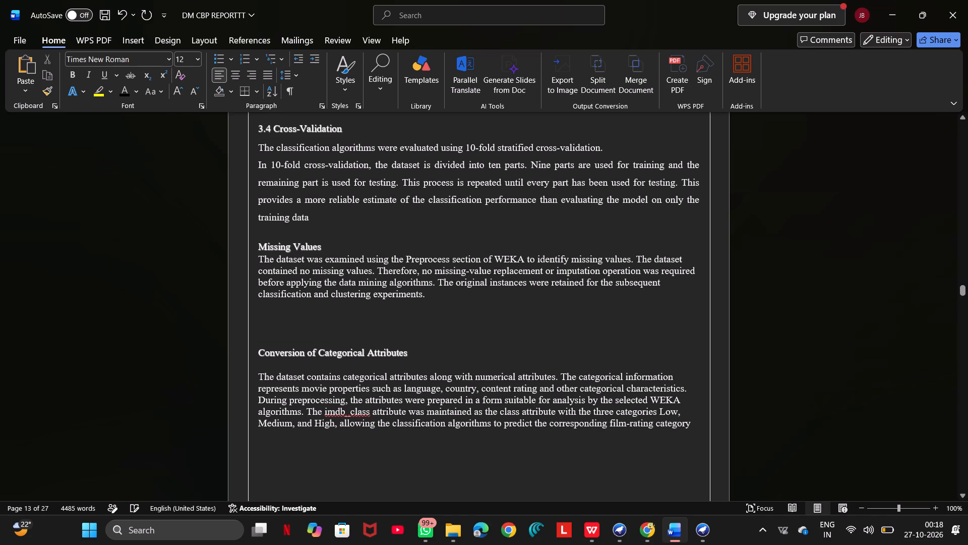
pyautogui.click(350, 250)
pyautogui.press('Return')
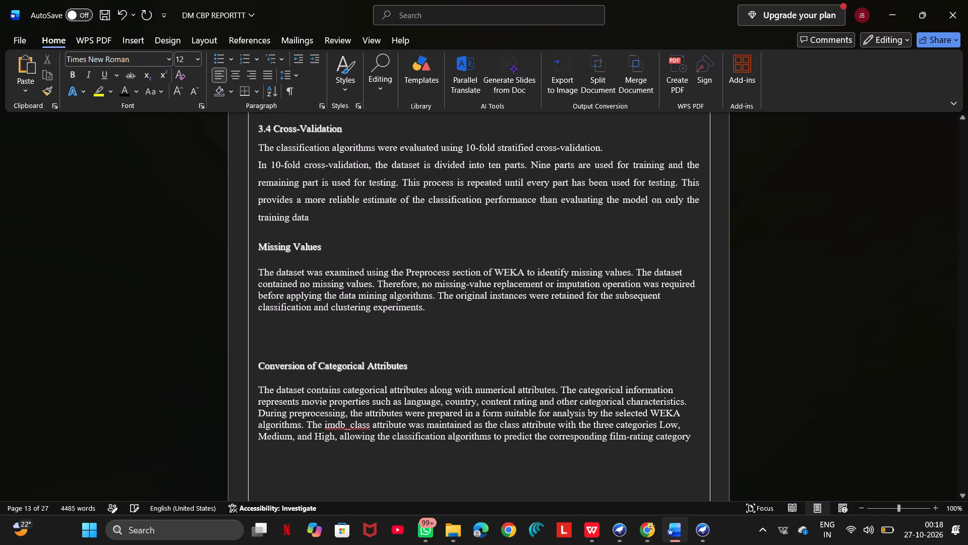
# Place the cursor in the blank gap above the "Conversion of Categorical Attributes" heading.
pyautogui.click(277, 350)
# Delete the extra blank lines above the "Conversion of Categorical Attributes" heading, leaving a single blank line.
pyautogui.press('BackSpace')
pyautogui.press('BackSpace')
pyautogui.press('BackSpace')
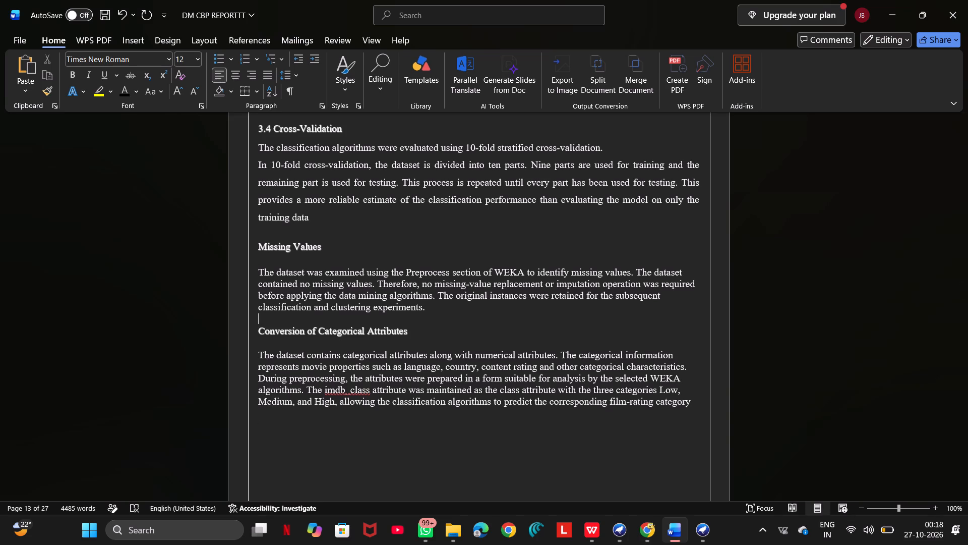
pyautogui.click(267, 343)
# Add new blank lines after the final paragraph of "Conversion of Categorical Attributes", following "film-rating category".
pyautogui.click(324, 440)
pyautogui.scroll(-1, 324, 440)
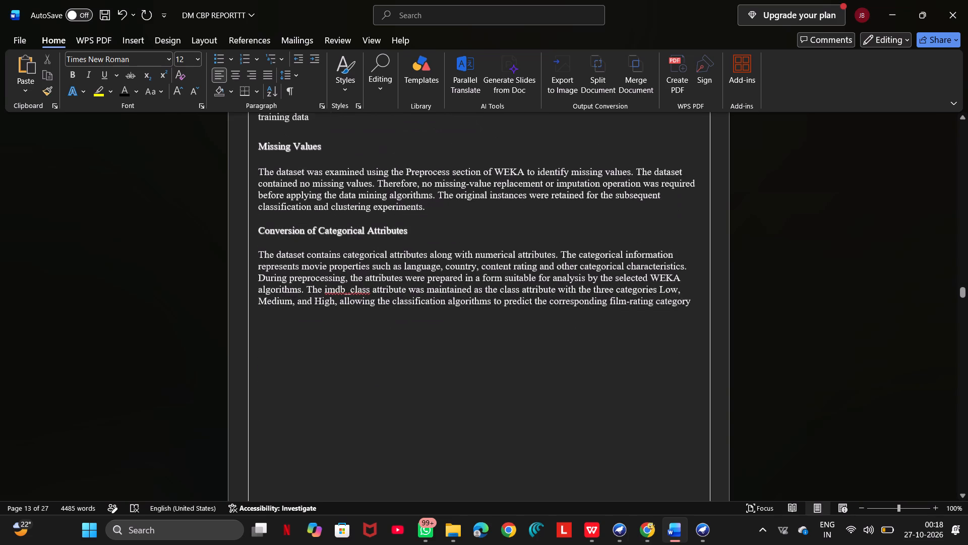
pyautogui.scroll(-1, 324, 440)
pyautogui.click(702, 290)
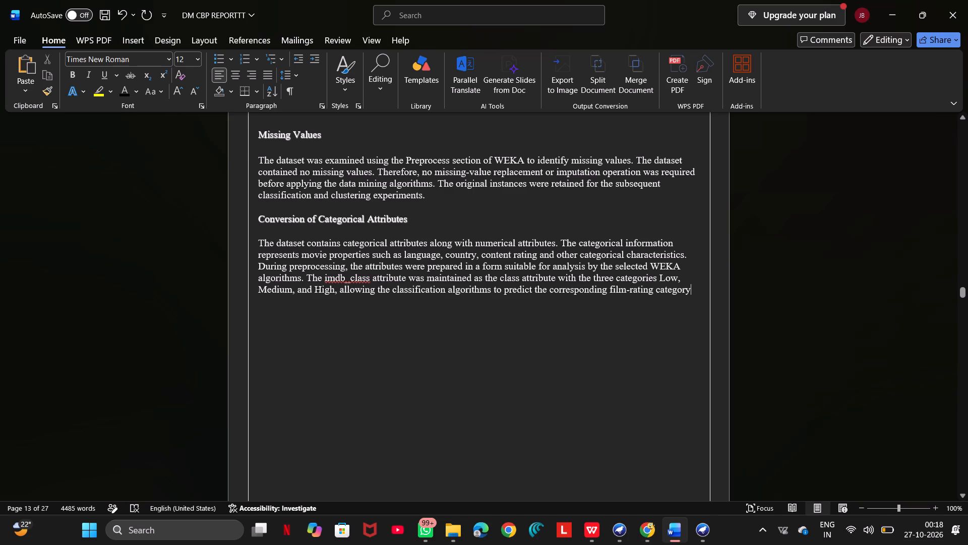
pyautogui.press('Return')
pyautogui.press('Return')
pyautogui.press('Return')
# Review the headings and spacing from section 3.3 Class Attribute through the Conversion of Categorical Attributes section.
pyautogui.scroll(1, 702, 290)
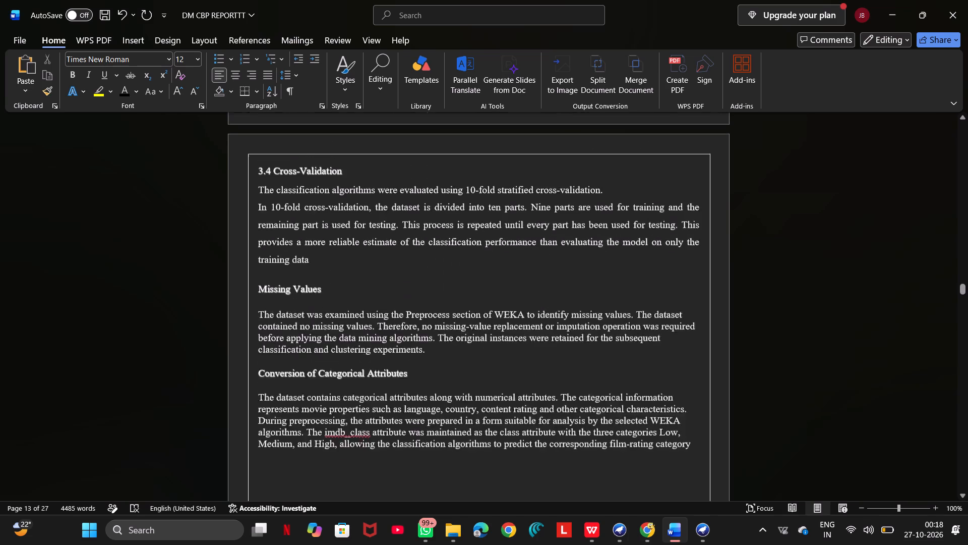
pyautogui.scroll(3, 702, 290)
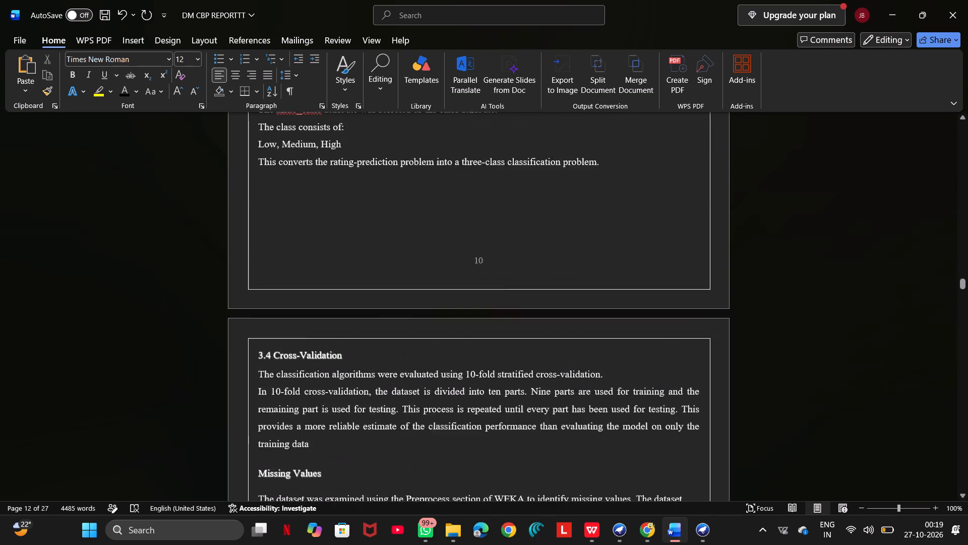
pyautogui.scroll(1, 702, 290)
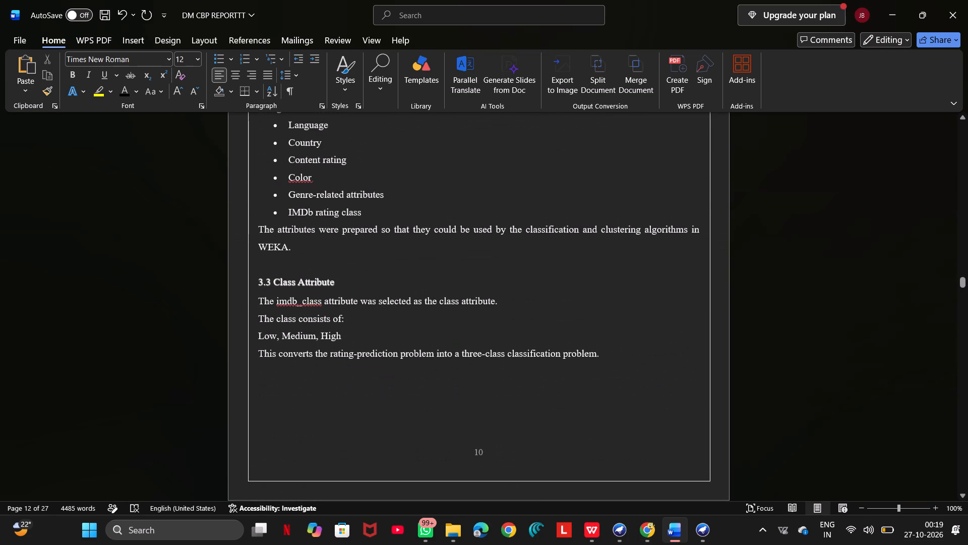
pyautogui.scroll(-4, 702, 290)
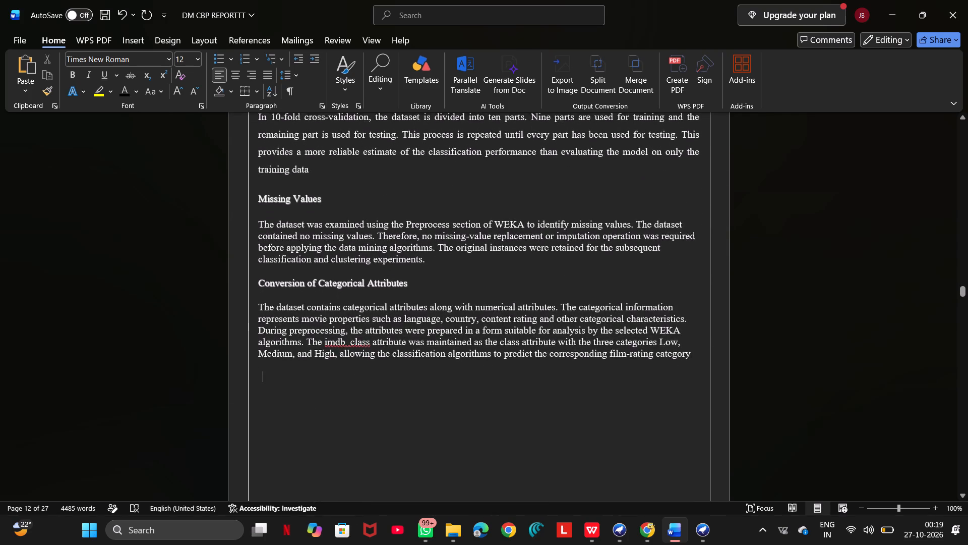
pyautogui.scroll(-1, 702, 290)
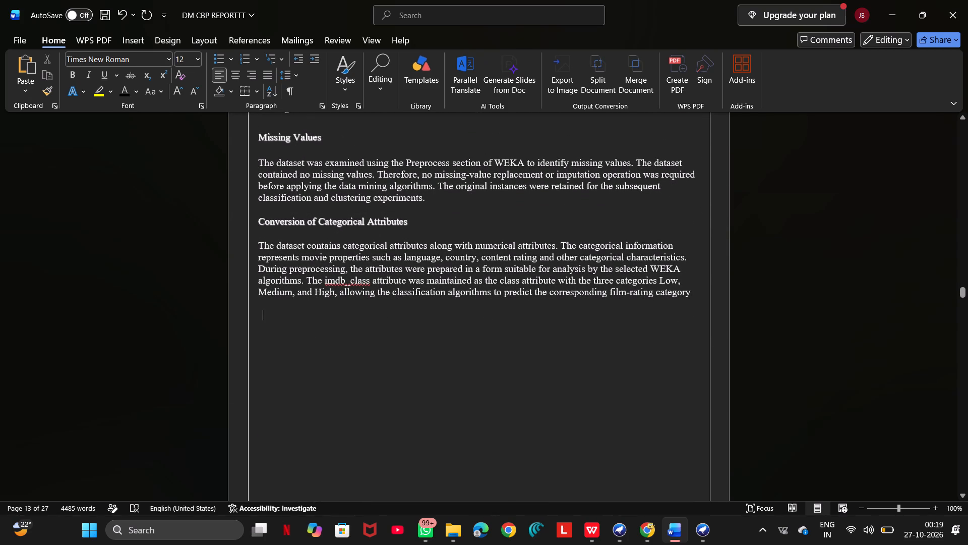
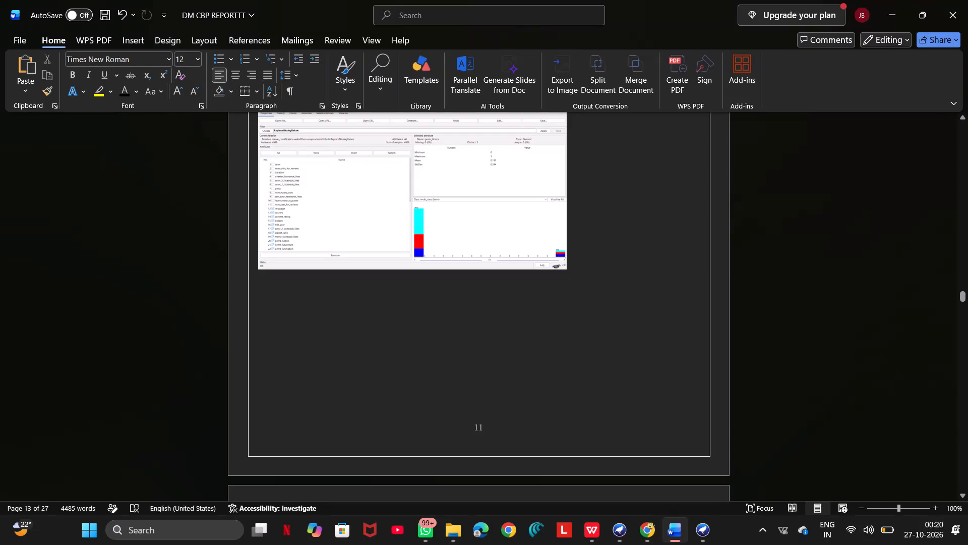
# Paste the copied WEKA NumericToNominal screenshot under the Conversion of Categorical Attributes text, just before the smaller ReplaceMissingValues screenshot.
pyautogui.click(370, 294)
pyautogui.rightClick(370, 294)
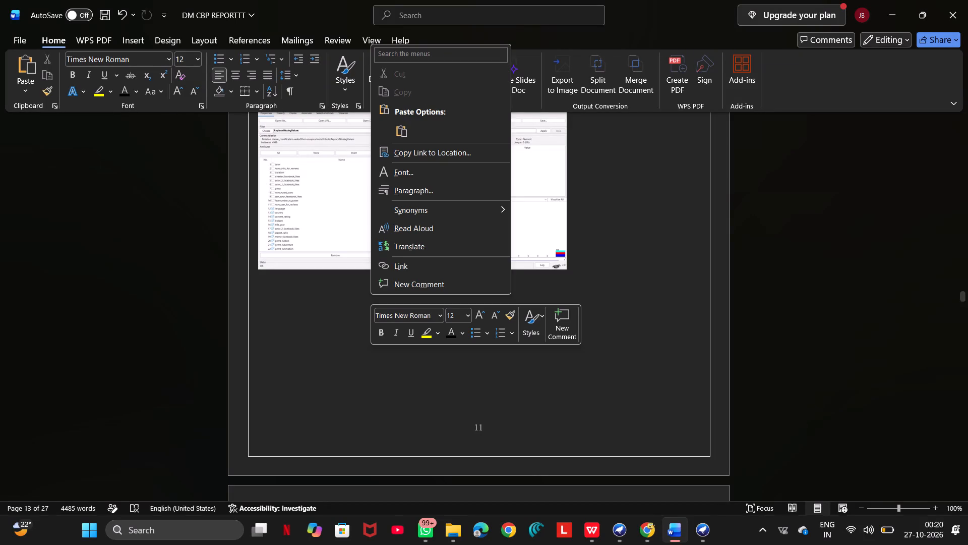
pyautogui.click(399, 130)
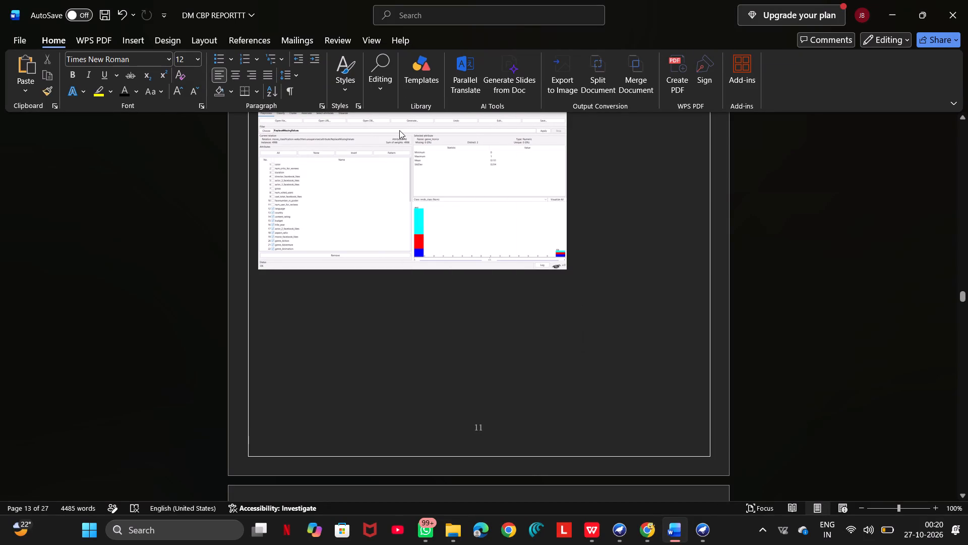
# Check how the Conversion of Categorical Attributes section and the two WEKA screenshots are laid out across pages 11 and 12.
pyautogui.scroll(1, 432, 306)
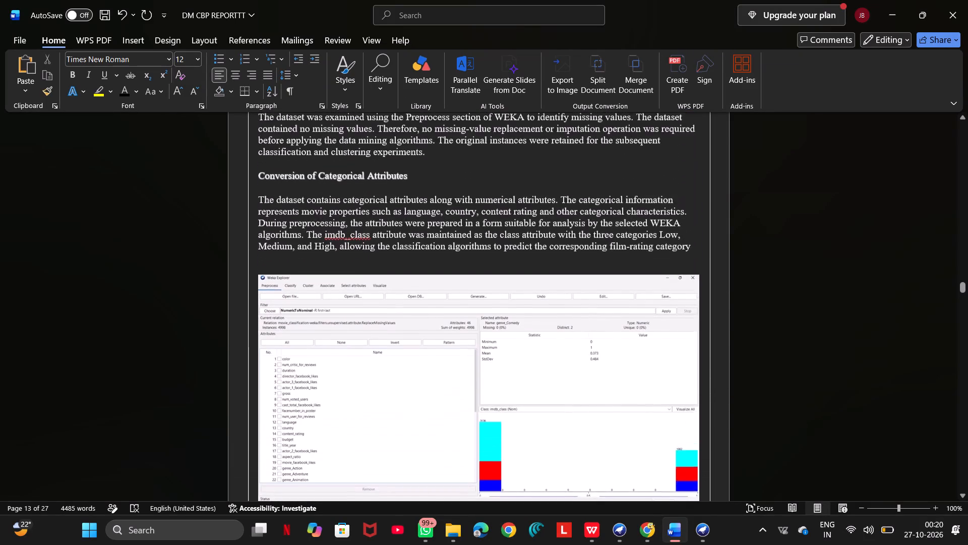
pyautogui.scroll(1, 432, 306)
pyautogui.scroll(-1, 432, 306)
pyautogui.scroll(1, 432, 306)
pyautogui.scroll(-1, 432, 306)
pyautogui.scroll(1, 432, 306)
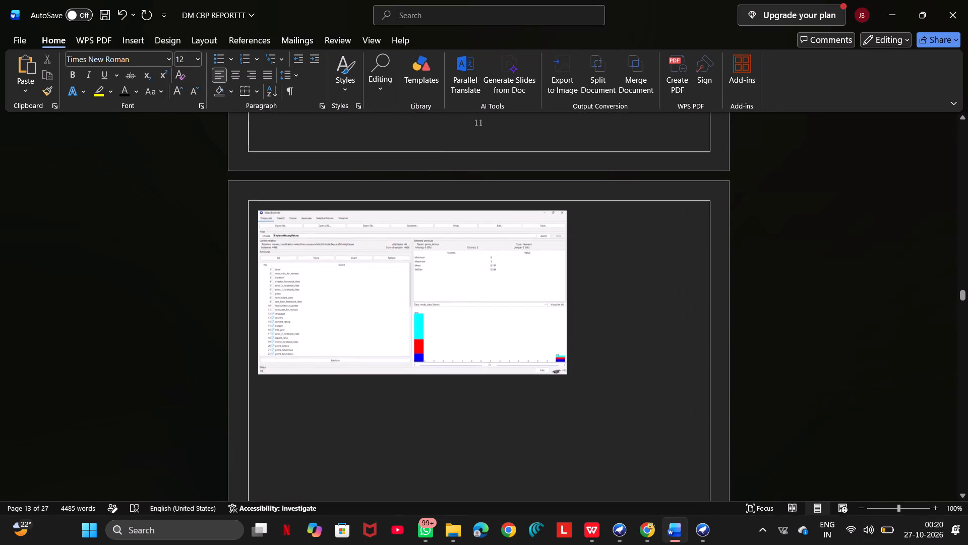
pyautogui.scroll(3, 432, 306)
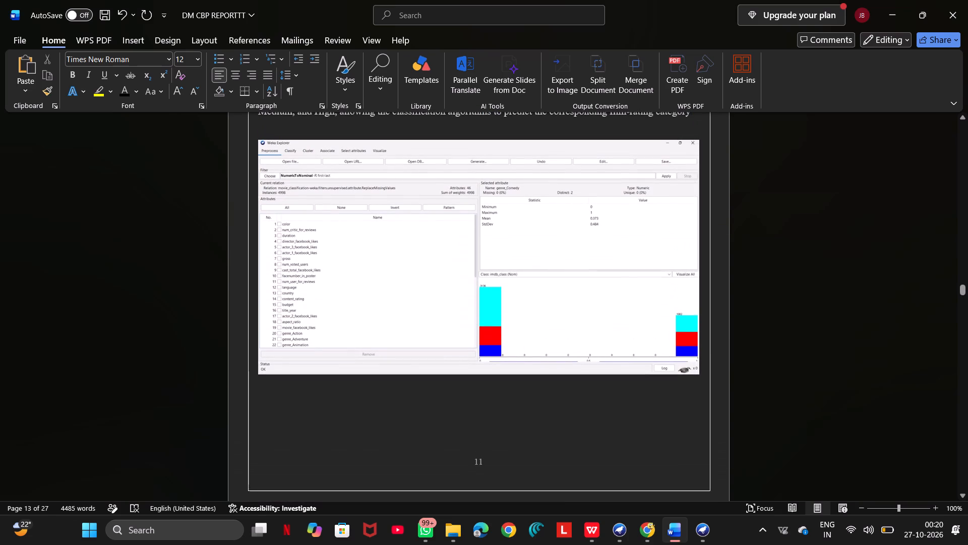
# Shrink the NumericToNominal Weka screenshot on the page numbered 11 to about 6.85 cm high by 12.89 cm wide.
pyautogui.click(651, 365)
pyautogui.moveTo(701, 376); pyautogui.dragTo(565, 276)
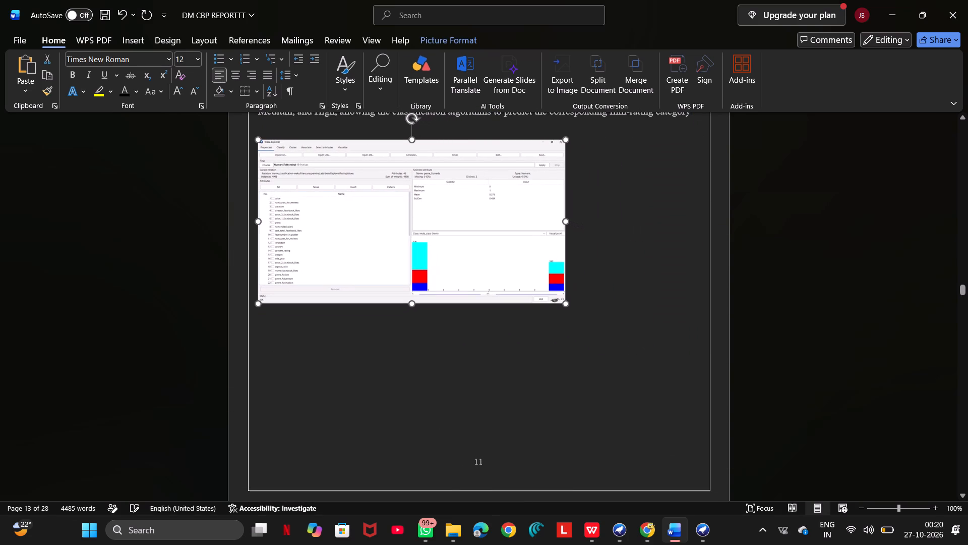
pyautogui.click(573, 344)
# Move the ReplaceMissingValues Weka screenshot from the top of the following page to above the NumericToNominal screenshot on page 11.
pyautogui.scroll(-2, 573, 344)
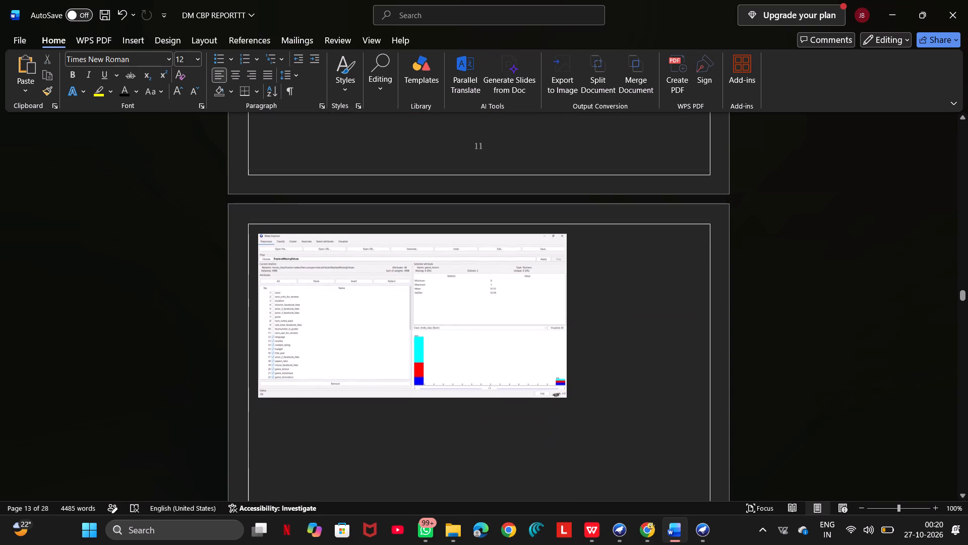
pyautogui.click(474, 323)
pyautogui.moveTo(474, 323); pyautogui.dragTo(440, 152)
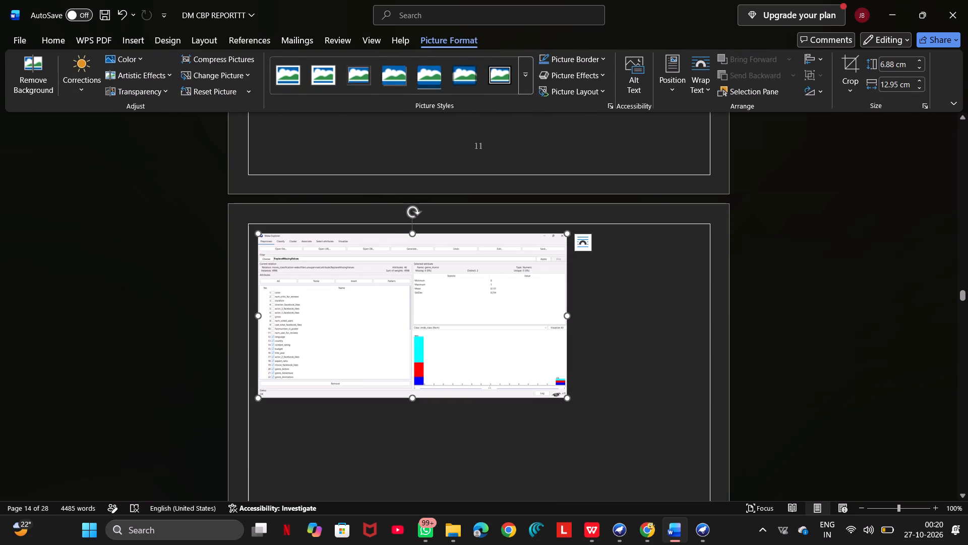
pyautogui.moveTo(413, 248); pyautogui.dragTo(404, 142)
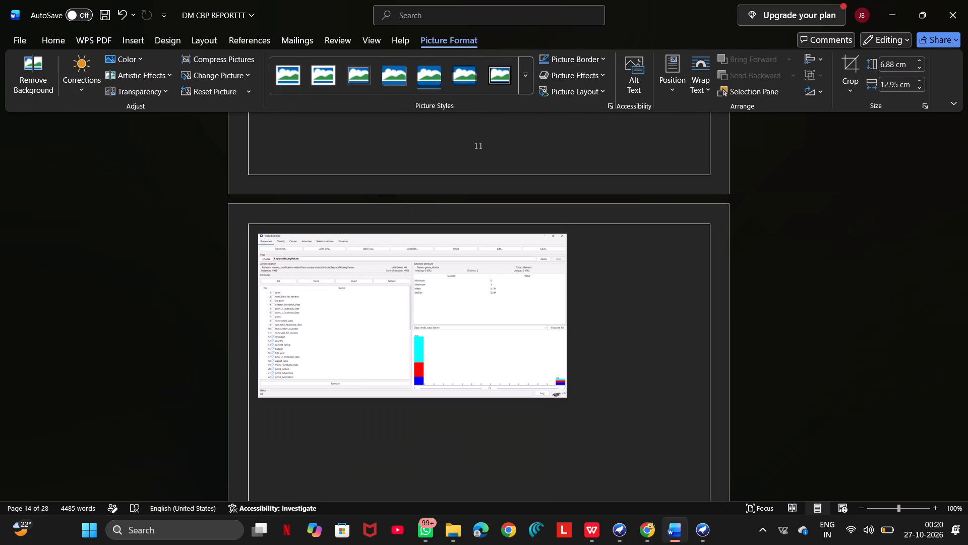
pyautogui.scroll(1, 416, 276)
pyautogui.scroll(-1, 416, 276)
pyautogui.scroll(1, 416, 276)
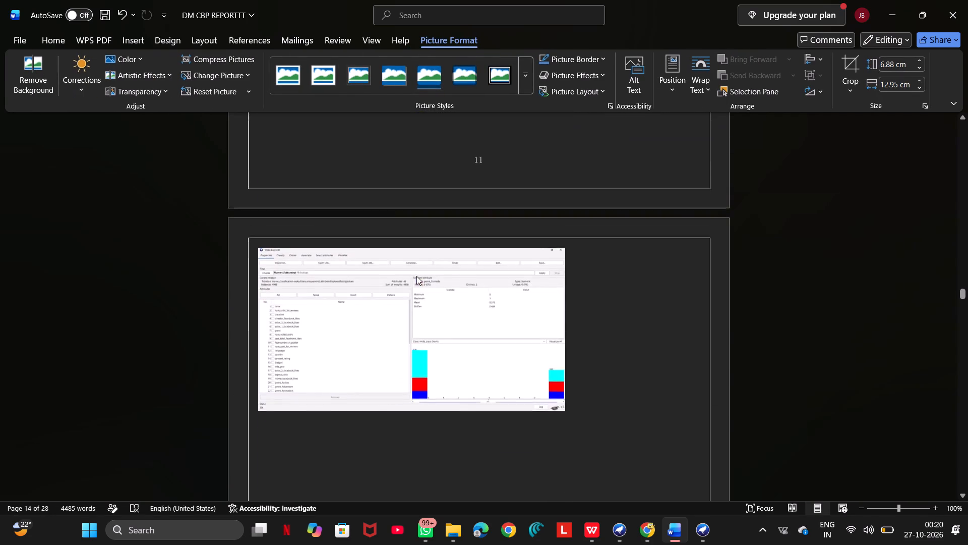
pyautogui.scroll(1, 416, 276)
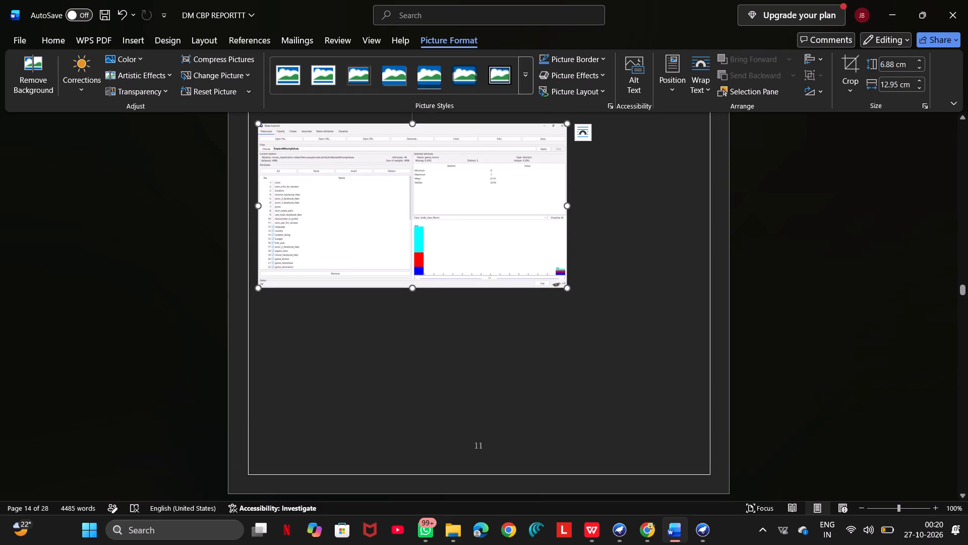
# Shrink the ReplaceMissingValues screenshot to about 6.06 cm high by 11.41 cm wide so both screenshots fit on page 11.
pyautogui.moveTo(566, 290); pyautogui.dragTo(538, 259)
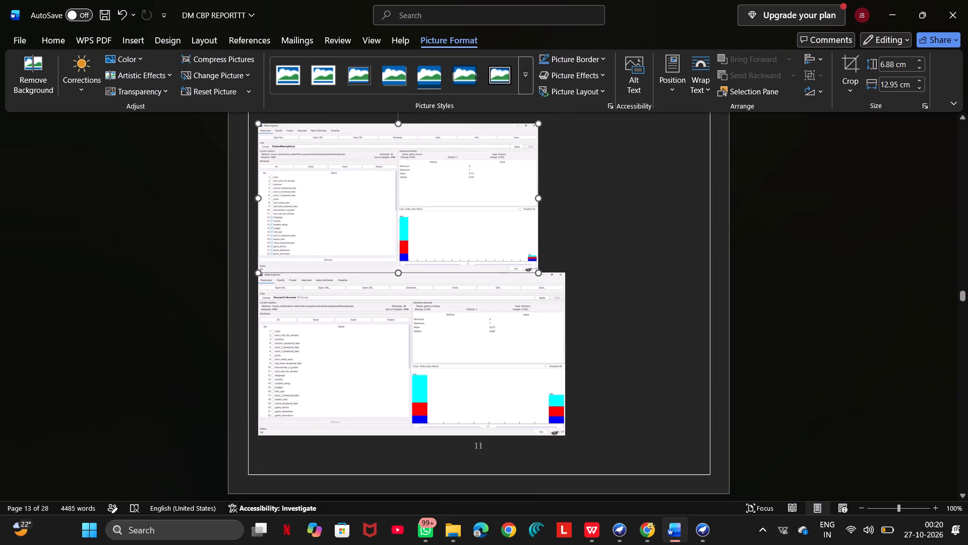
pyautogui.moveTo(538, 259); pyautogui.dragTo(530, 255)
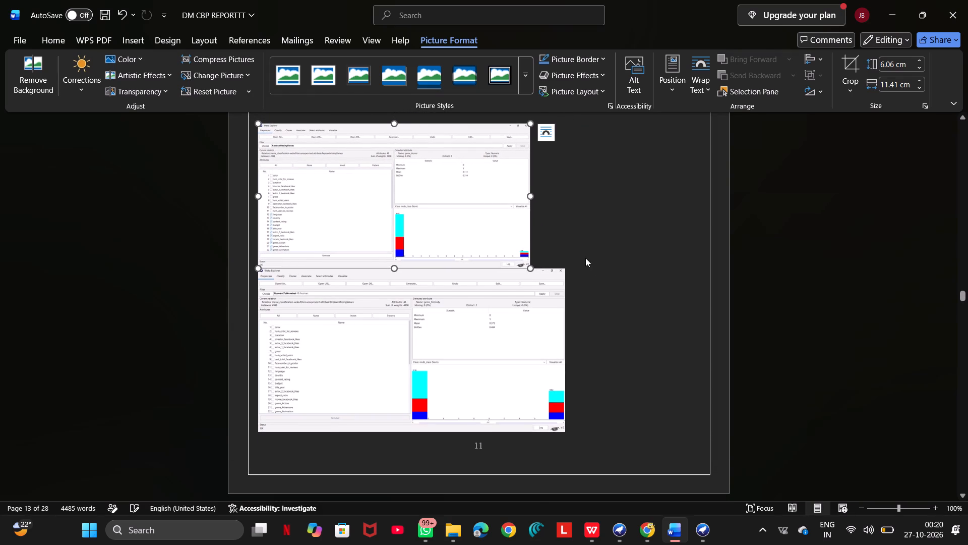
# Shrink the NumericToNominal screenshot proportionally to match the width of the ReplaceMissingValues screenshot above it.
pyautogui.click(499, 308)
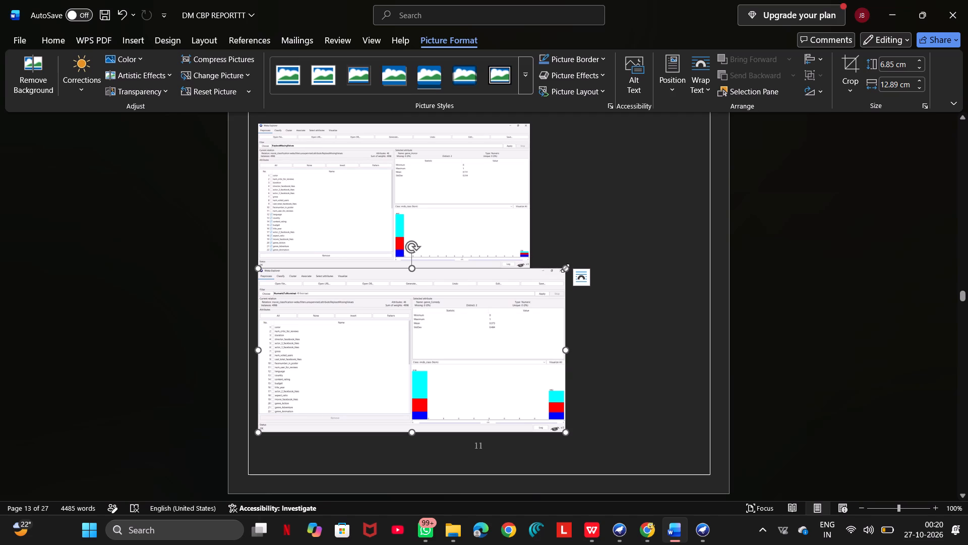
pyautogui.moveTo(565, 268); pyautogui.dragTo(512, 289)
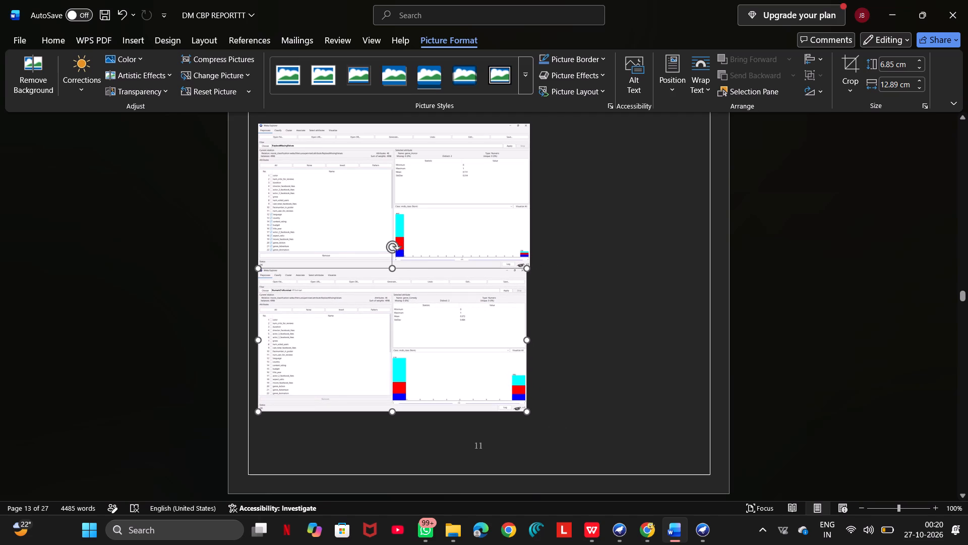
pyautogui.moveTo(512, 289); pyautogui.dragTo(527, 292)
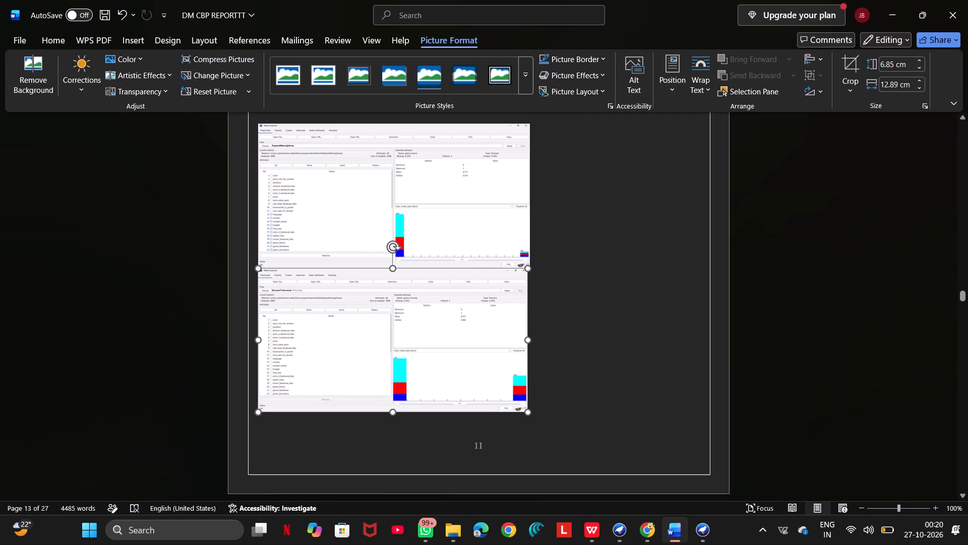
pyautogui.moveTo(527, 292); pyautogui.dragTo(531, 292)
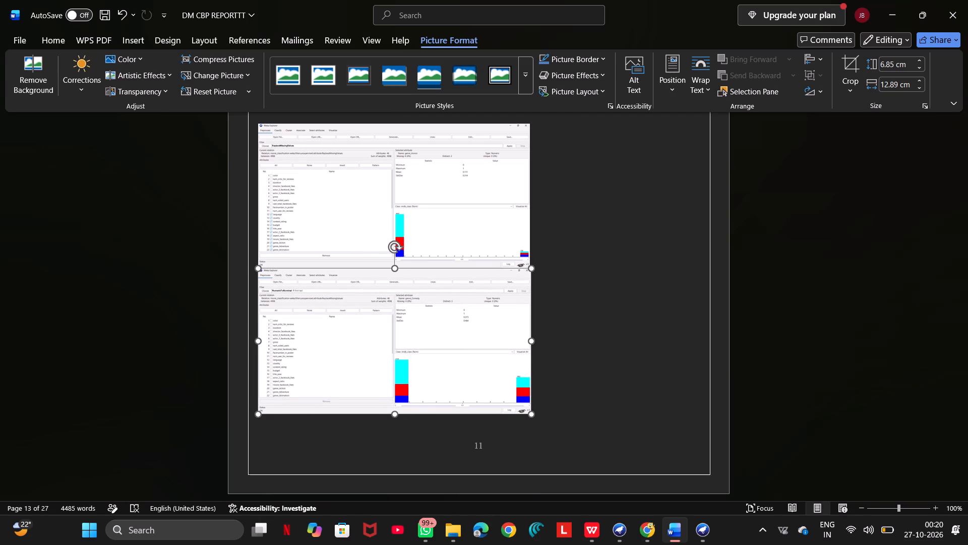
pyautogui.moveTo(531, 292); pyautogui.dragTo(529, 292)
pyautogui.click(588, 278)
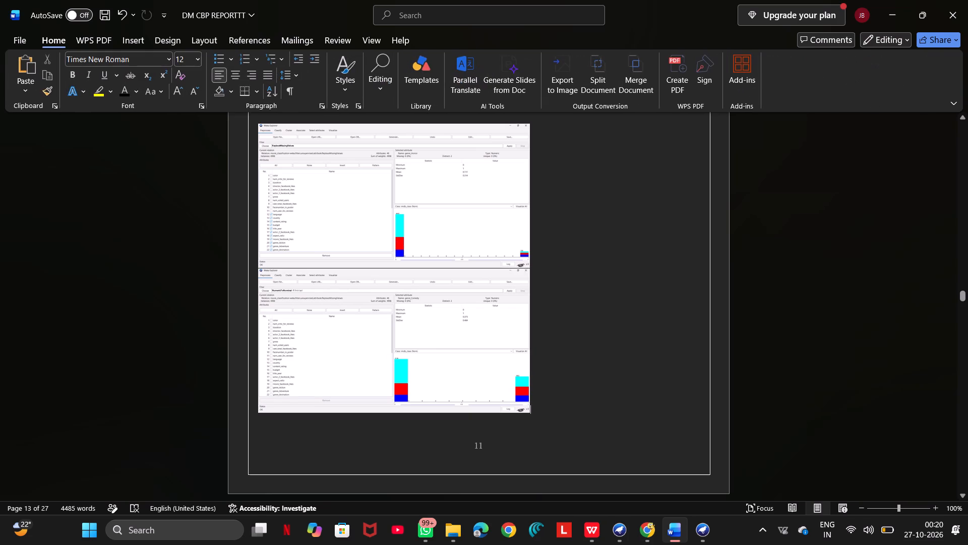
# Review the layout and heading numbering of the Data Mining Algorithms and Methodology chapter through the start of the Results chapter.
pyautogui.scroll(-1, 588, 278)
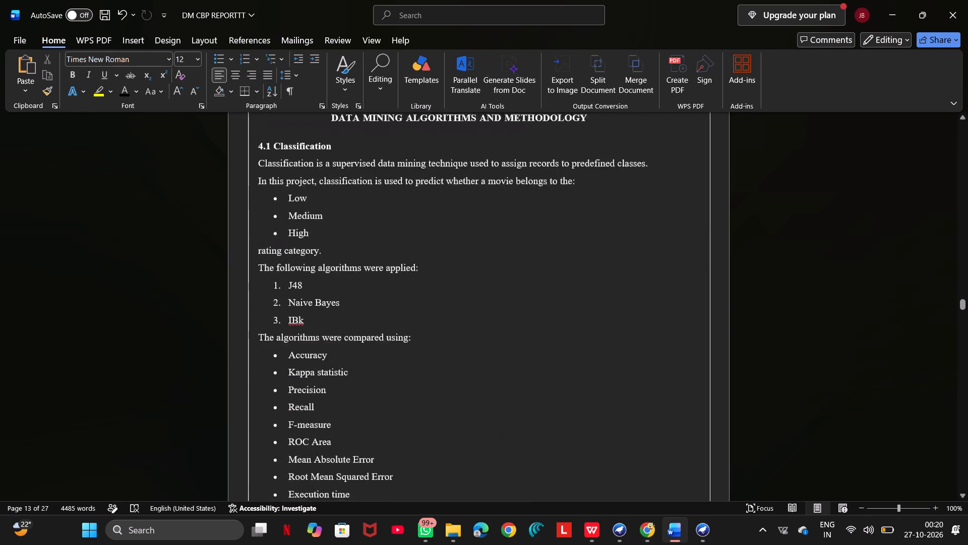
pyautogui.scroll(-1, 588, 278)
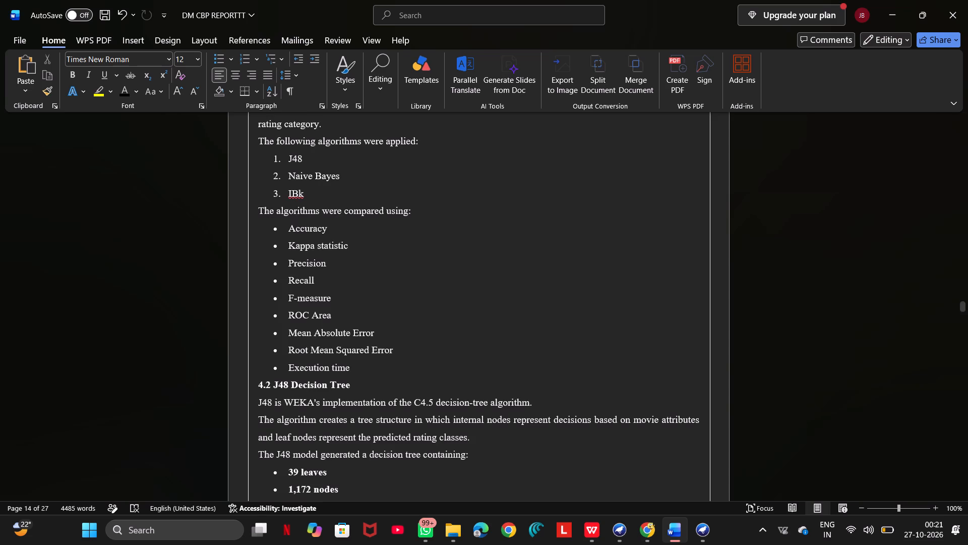
pyautogui.scroll(1, 588, 278)
pyautogui.scroll(-1, 588, 278)
pyautogui.scroll(1, 588, 278)
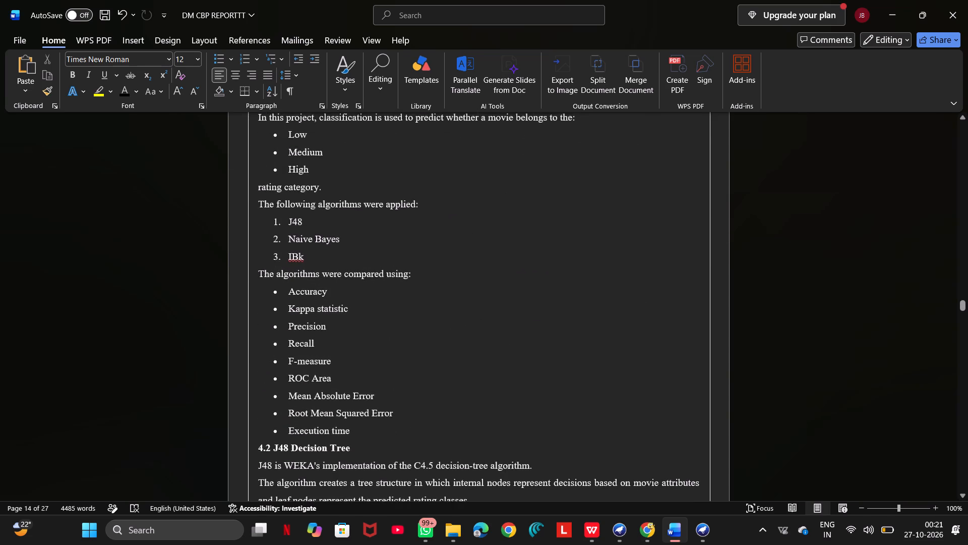
pyautogui.scroll(1, 588, 278)
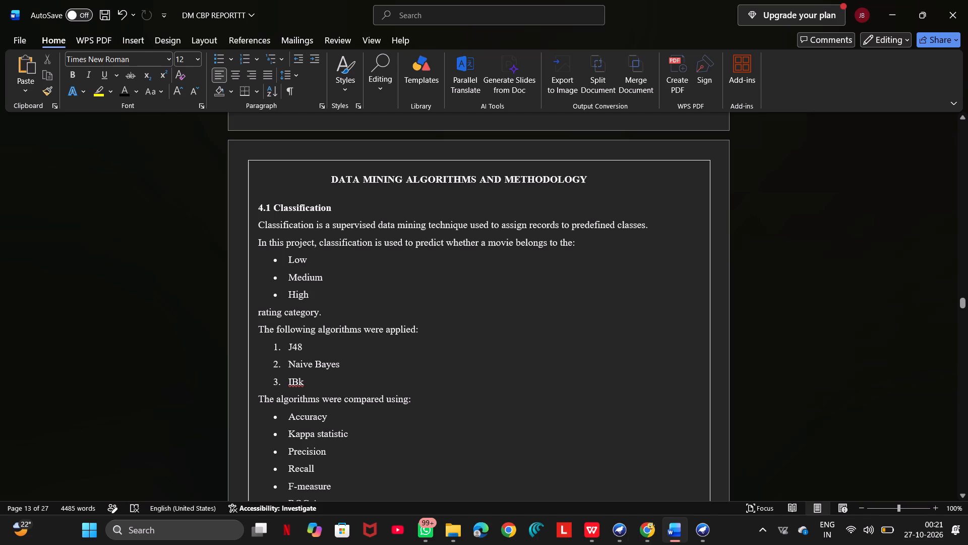
pyautogui.click(260, 329)
pyautogui.scroll(-4, 260, 329)
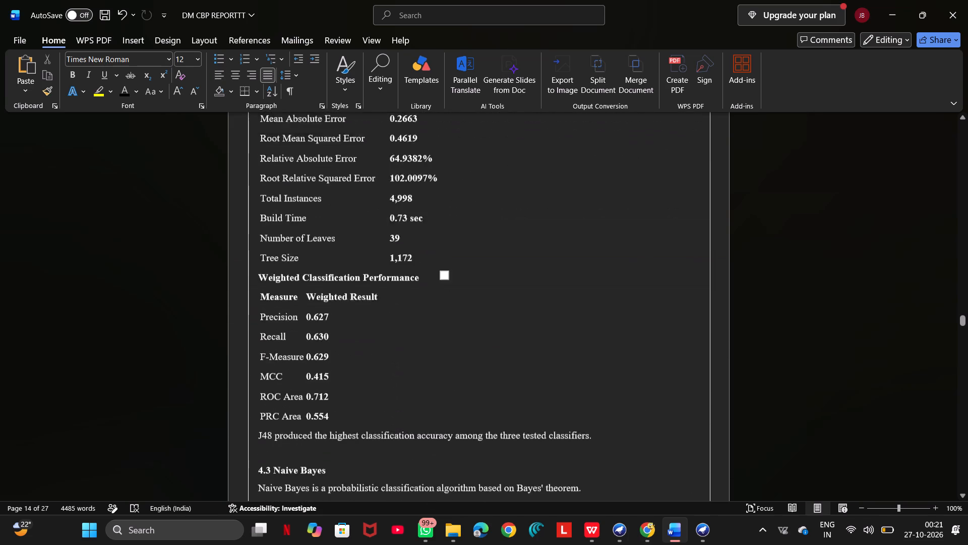
pyautogui.scroll(-5, 260, 329)
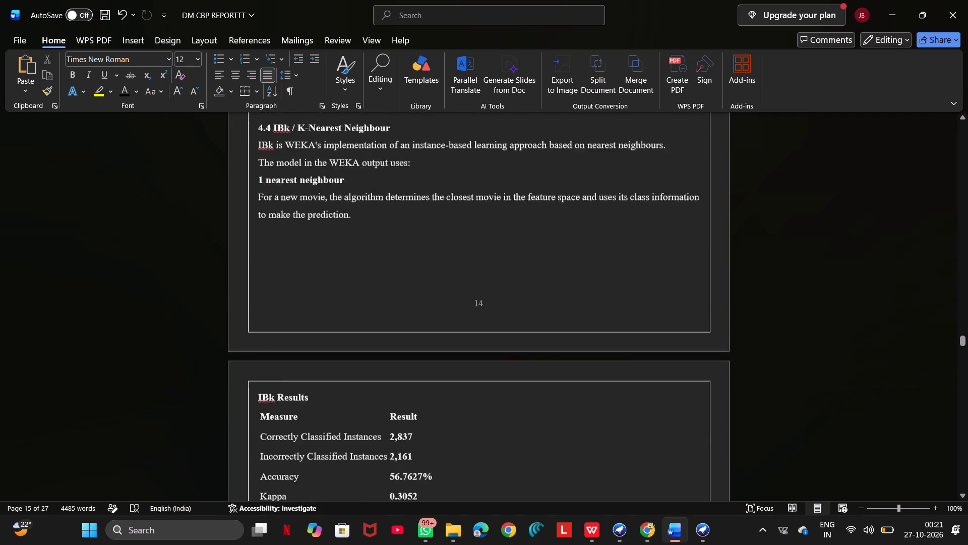
pyautogui.scroll(-8, 260, 329)
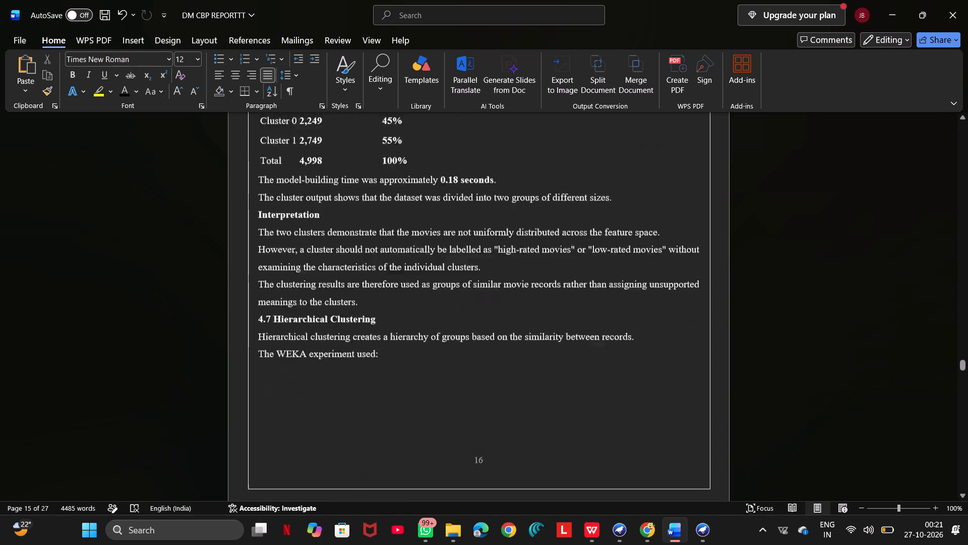
pyautogui.scroll(-6, 260, 329)
pyautogui.scroll(1, 260, 329)
pyautogui.scroll(-1, 260, 329)
pyautogui.scroll(1, 260, 329)
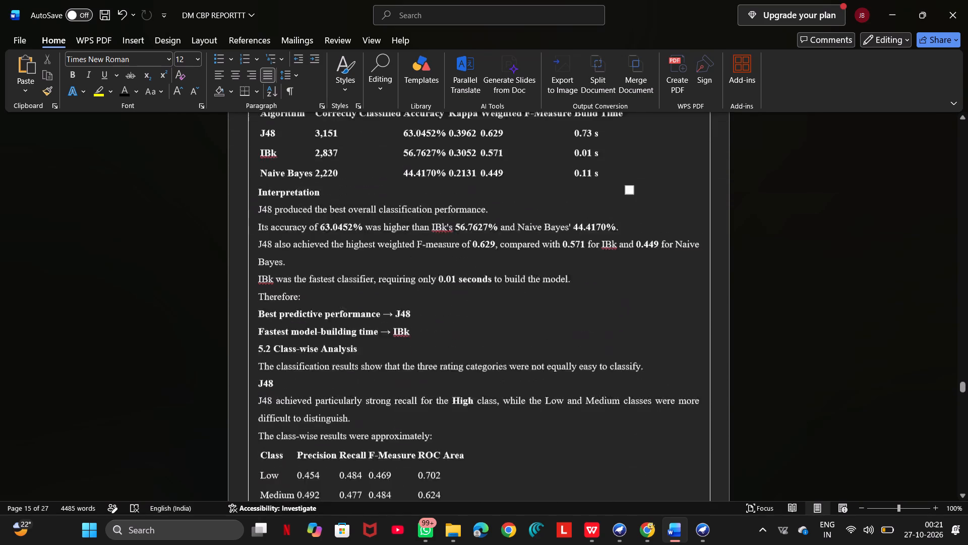
pyautogui.scroll(1, 260, 329)
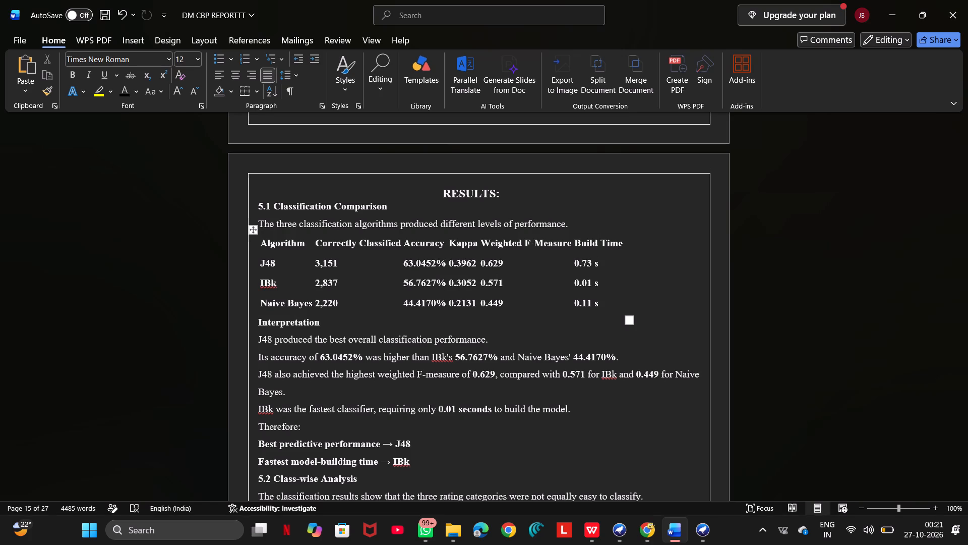
pyautogui.scroll(5, 260, 329)
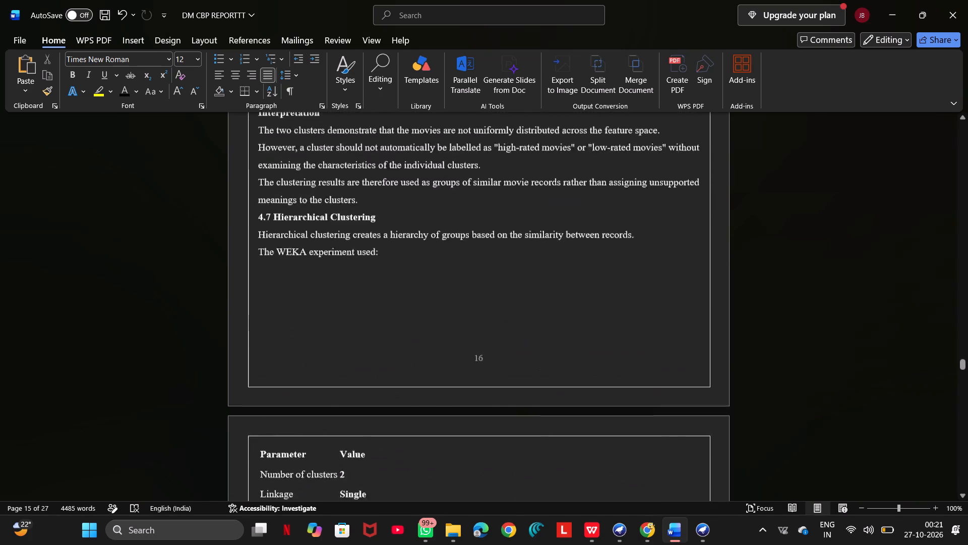
pyautogui.scroll(6, 260, 329)
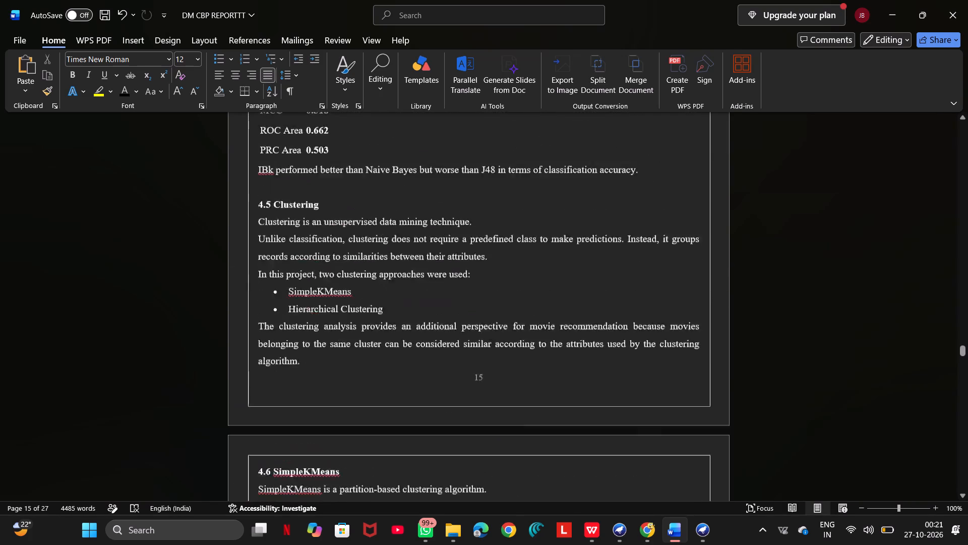
pyautogui.scroll(5, 260, 329)
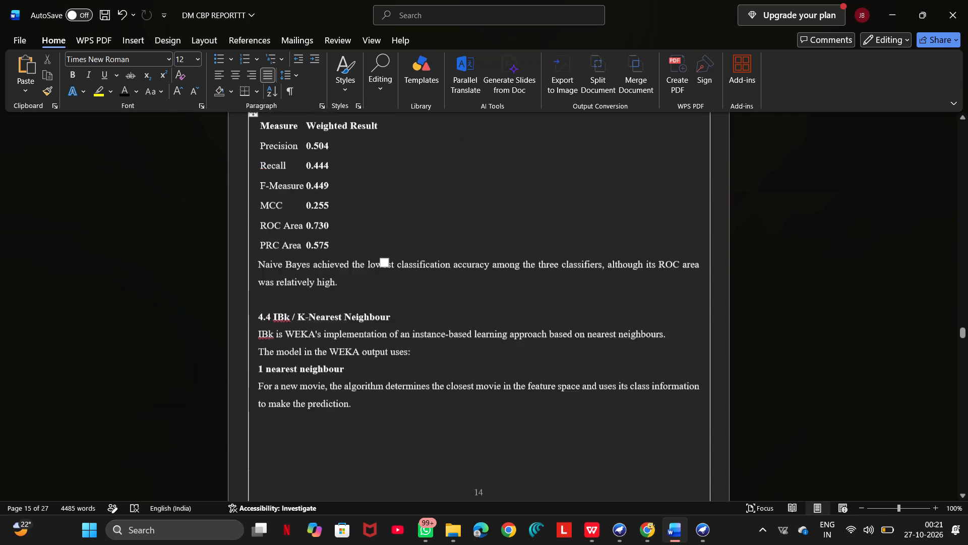
pyautogui.scroll(5, 260, 329)
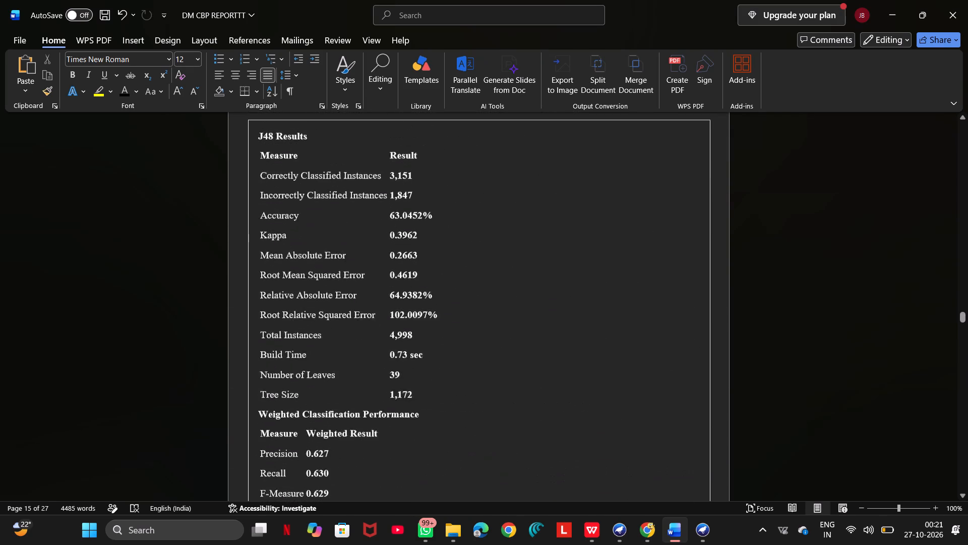
pyautogui.scroll(5, 260, 329)
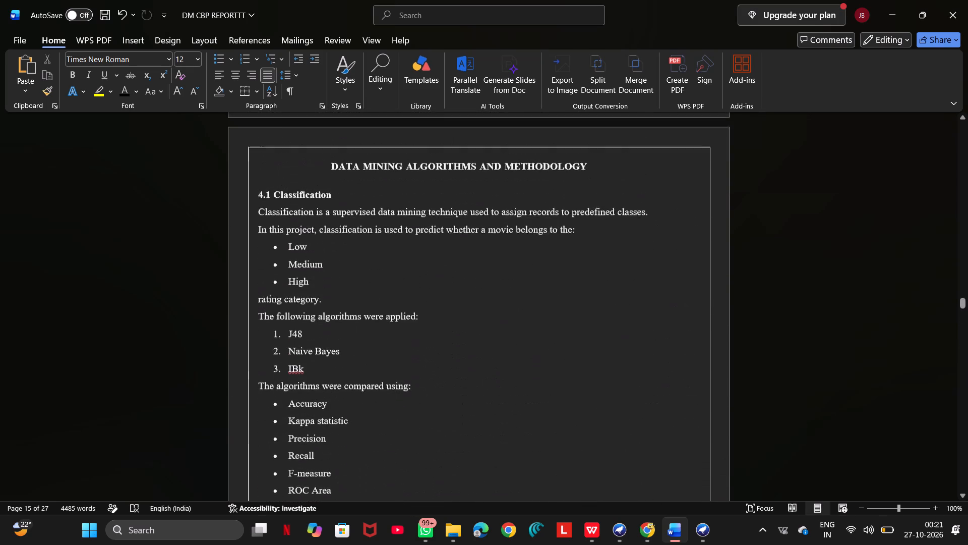
pyautogui.scroll(3, 260, 329)
pyautogui.scroll(-2, 260, 329)
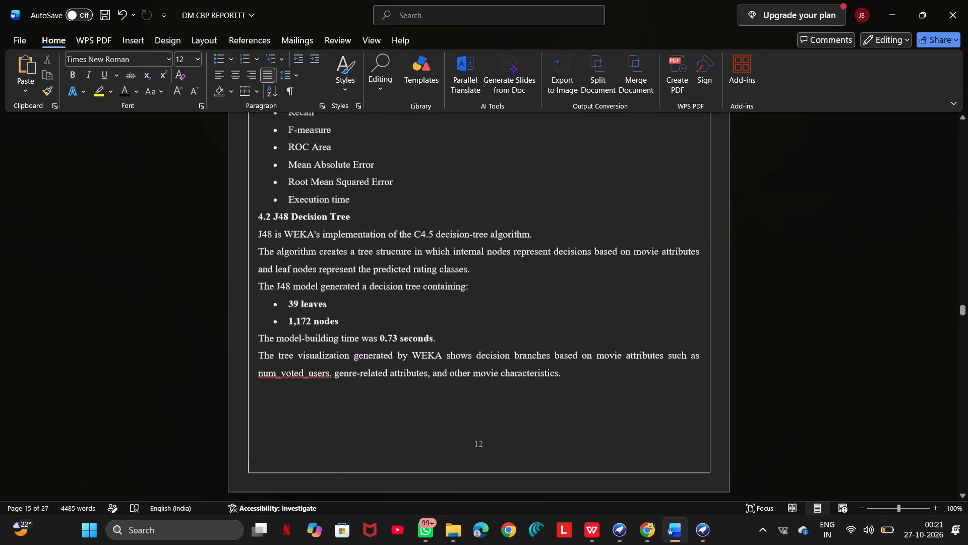
pyautogui.scroll(3, 284, 187)
pyautogui.scroll(-1, 284, 187)
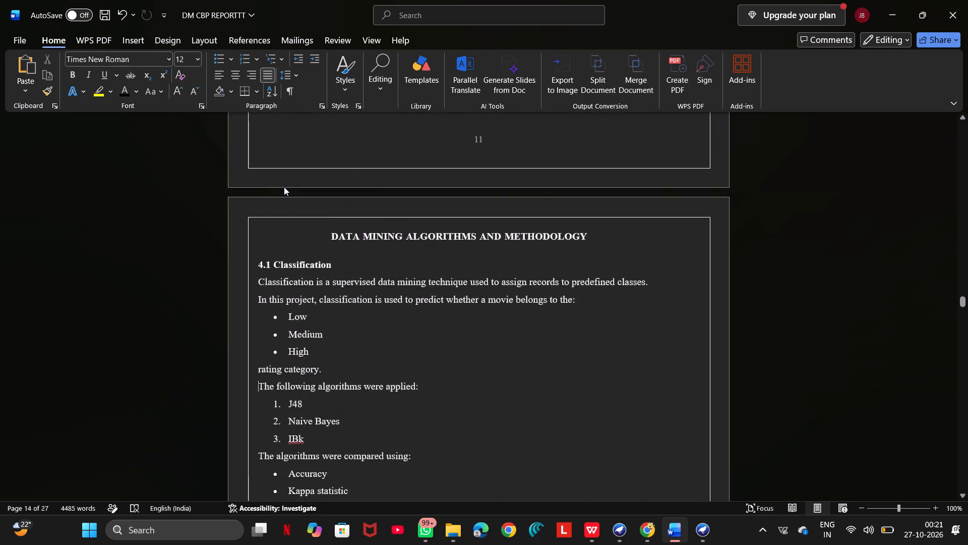
# Delete the number "4.2" and the space after it from the "J48 Decision Tree" heading.
pyautogui.scroll(-1, 284, 187)
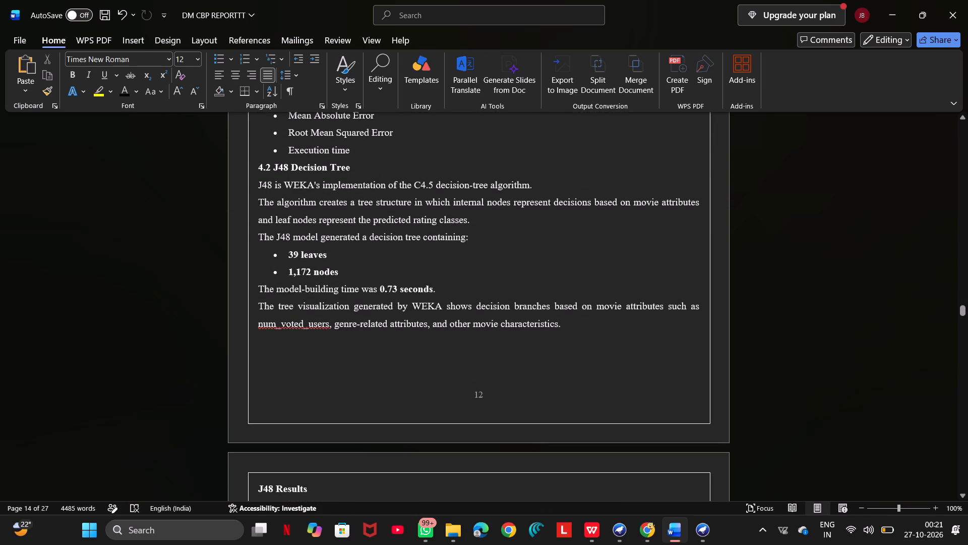
pyautogui.doubleClick(276, 169)
pyautogui.click(278, 168)
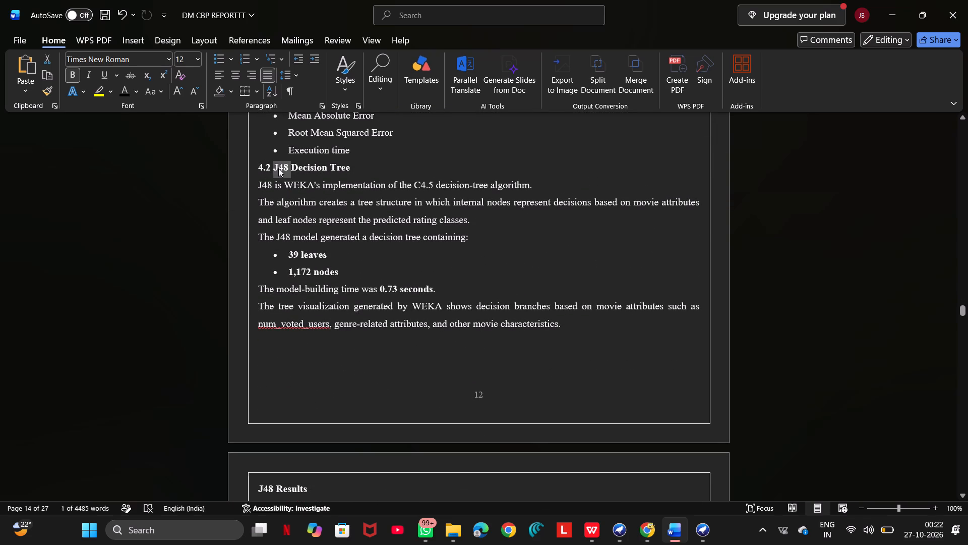
pyautogui.click(274, 165)
pyautogui.scroll(3, 274, 165)
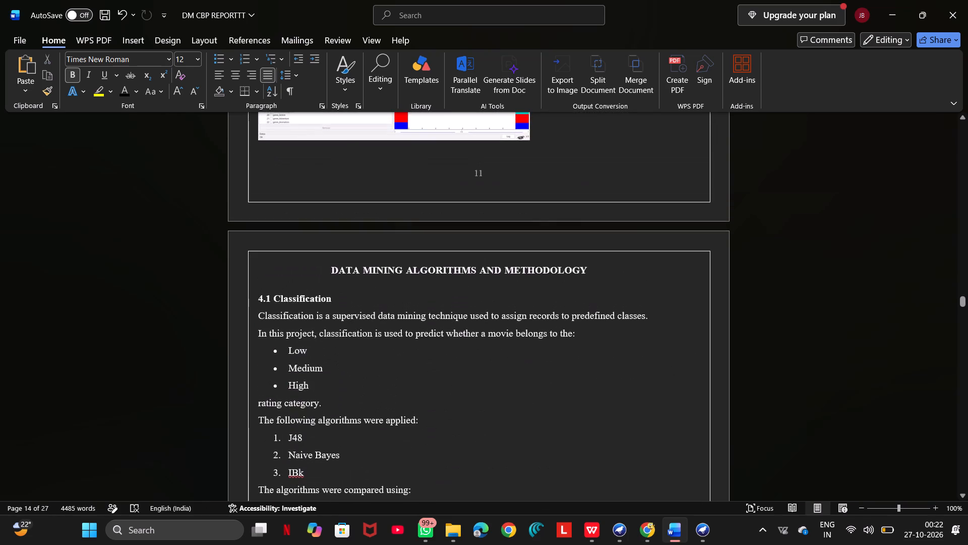
pyautogui.scroll(-2, 274, 165)
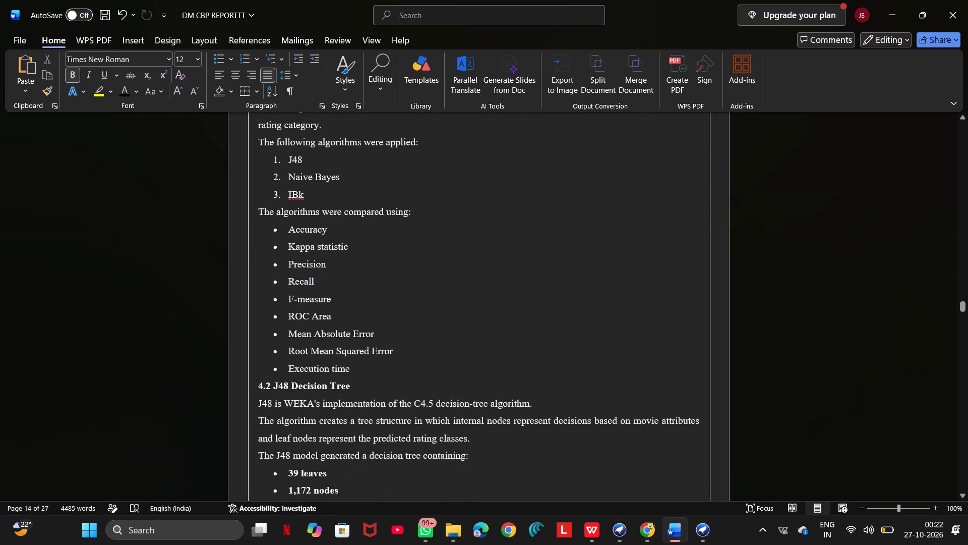
pyautogui.press('BackSpace')
pyautogui.press('BackSpace')
pyautogui.press('BackSpace')
pyautogui.press('BackSpace')
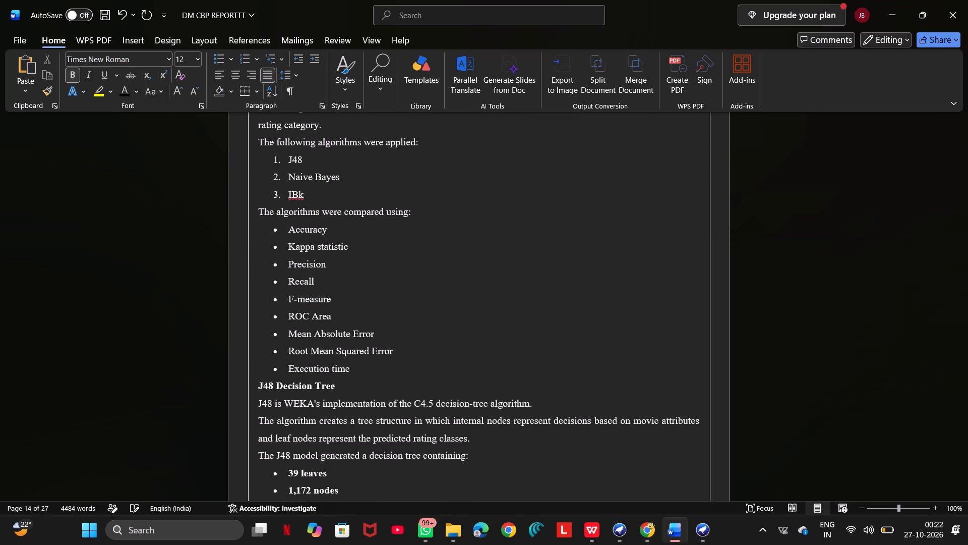
# Insert a blank line above the "J48 Decision Tree" heading, leaving no extra spaces before its text.
pyautogui.press('Return')
pyautogui.press('space')
pyautogui.press('space')
pyautogui.press('space')
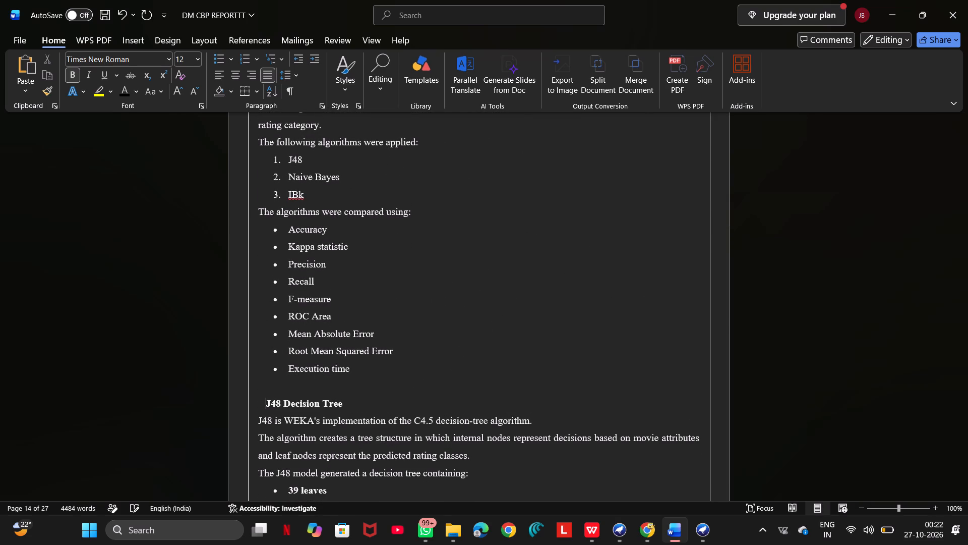
pyautogui.press('BackSpace')
pyautogui.press('BackSpace')
pyautogui.press('BackSpace')
pyautogui.press('BackSpace')
pyautogui.press('BackSpace')
pyautogui.press('BackSpace')
pyautogui.press('BackSpace')
pyautogui.press('BackSpace')
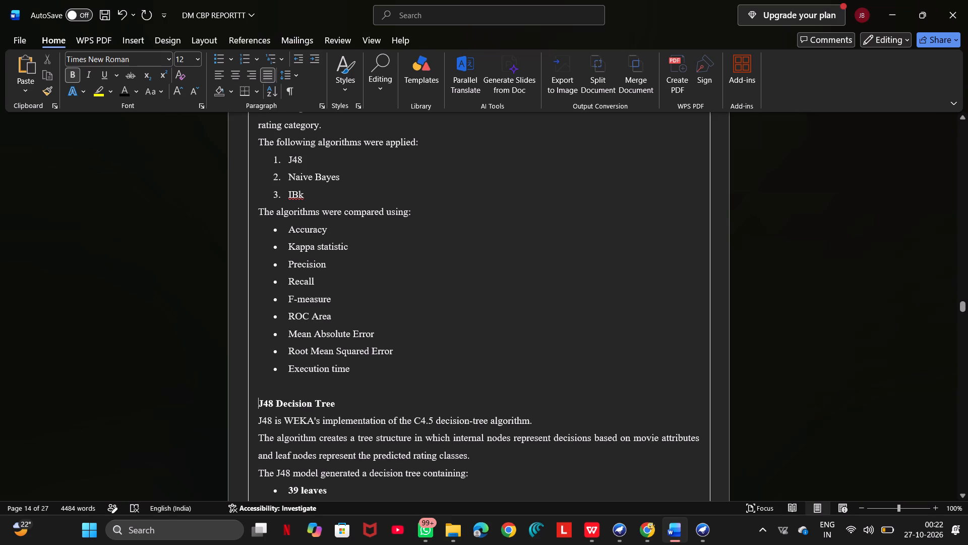
# Apply the first preset text effect, black with shadow, to the "J48 Decision Tree" heading and set its font size to 14.
pyautogui.moveTo(262, 402); pyautogui.dragTo(340, 400)
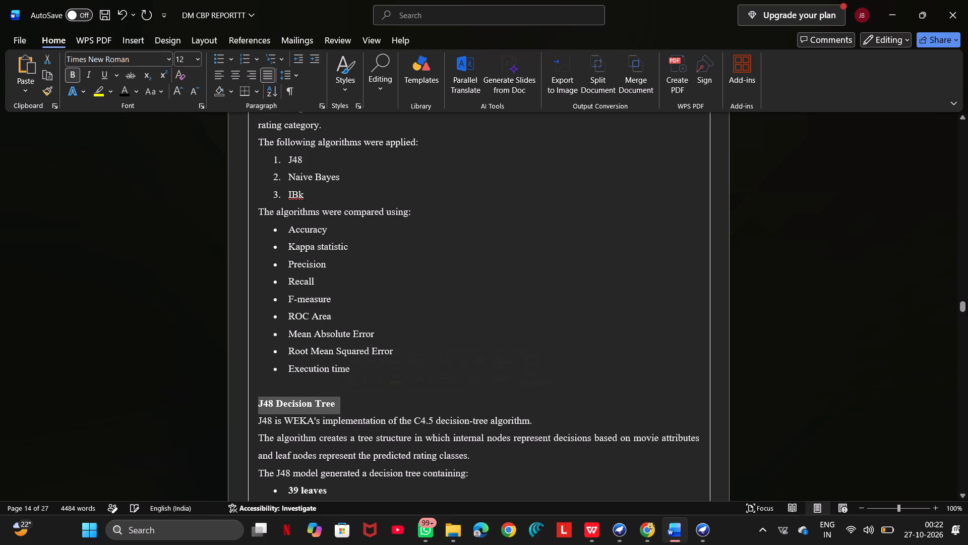
pyautogui.click(74, 87)
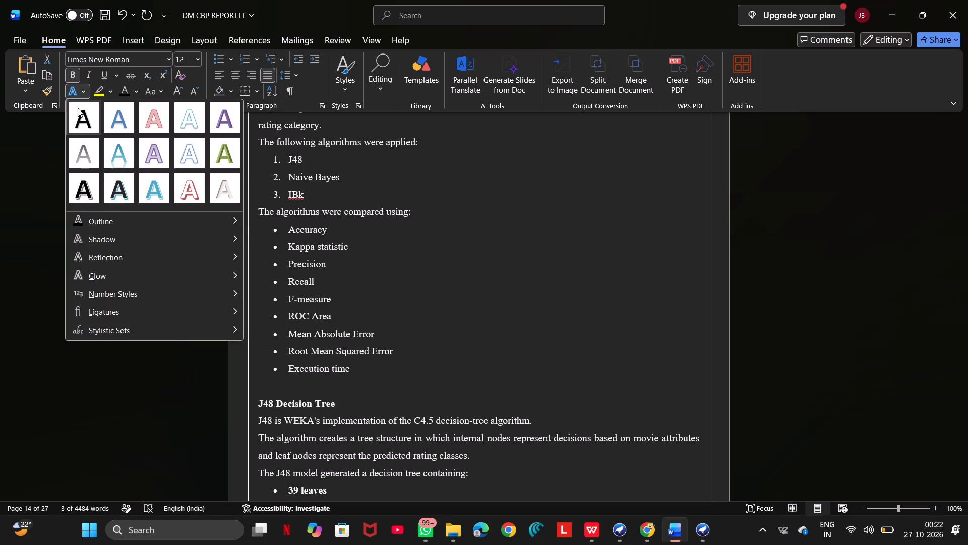
pyautogui.click(78, 108)
pyautogui.click(194, 62)
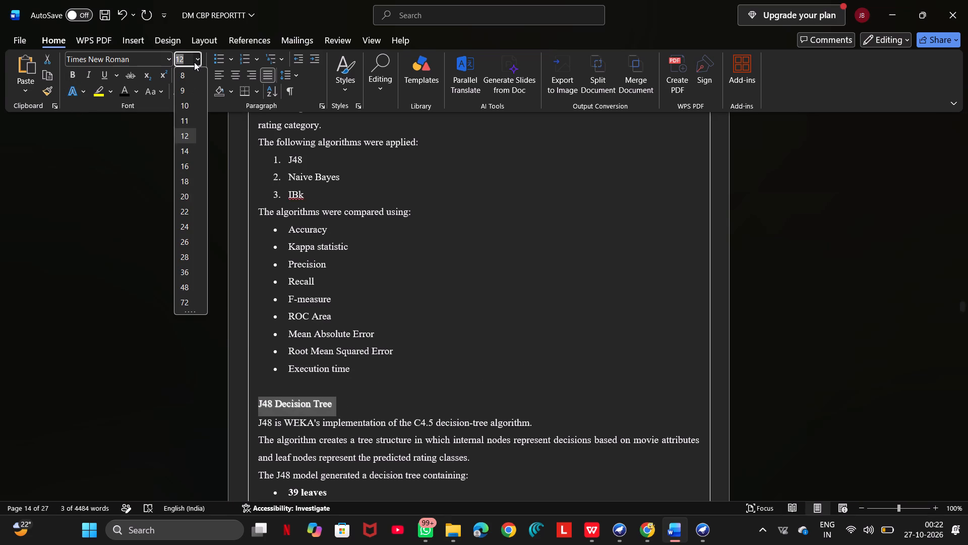
pyautogui.click(183, 152)
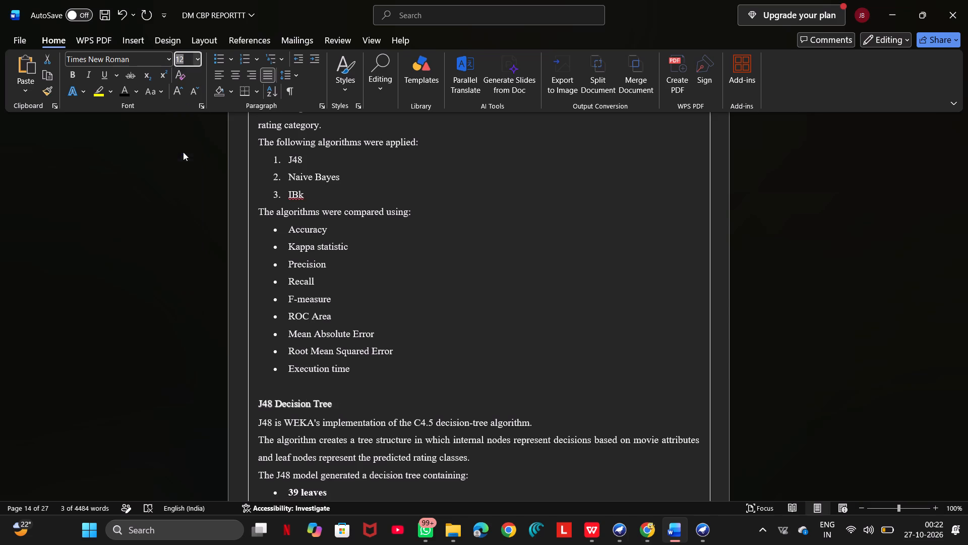
# Give the "J48 Results" heading the same black shadowed text effect and set its font size to 14.
pyautogui.scroll(-2, 439, 338)
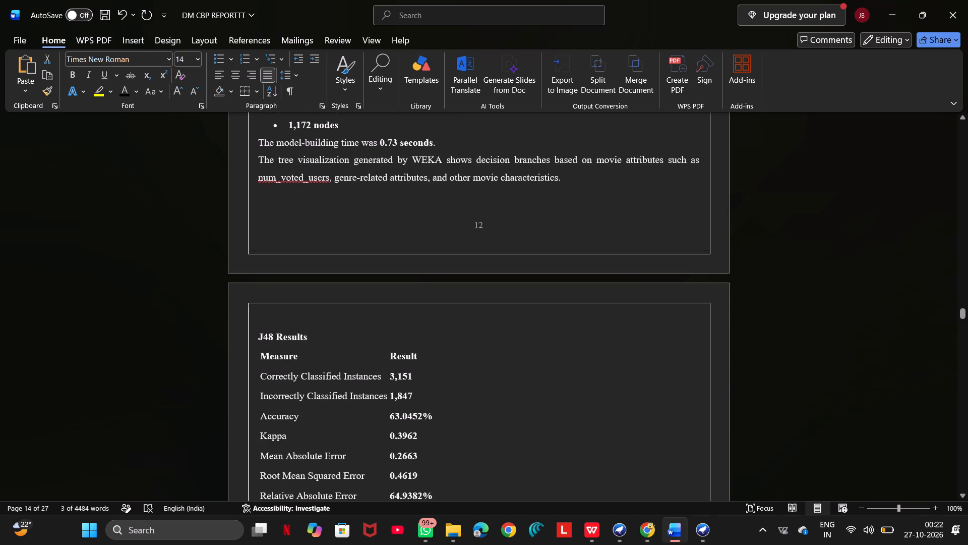
pyautogui.scroll(1, 401, 306)
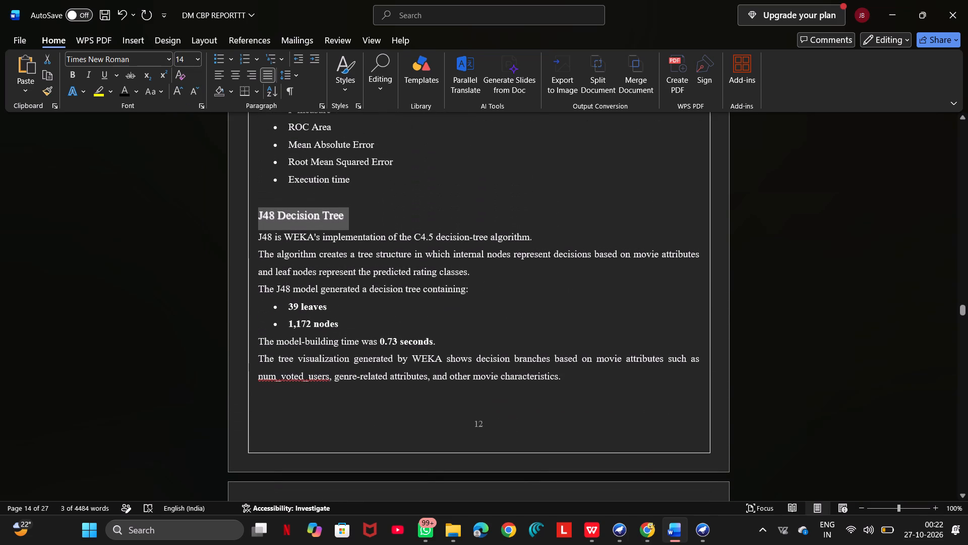
pyautogui.scroll(-2, 401, 306)
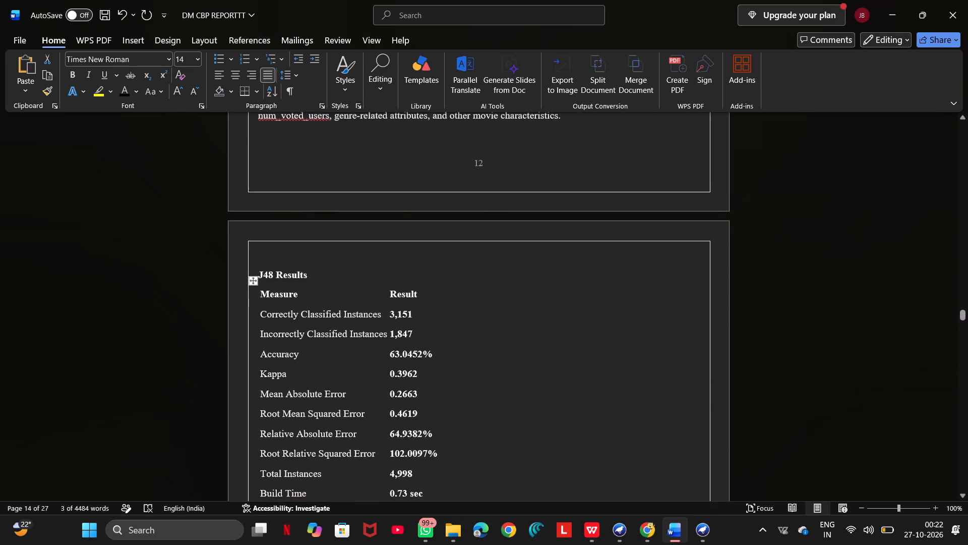
pyautogui.click(305, 275)
pyautogui.click(311, 275)
pyautogui.moveTo(311, 275); pyautogui.dragTo(300, 274)
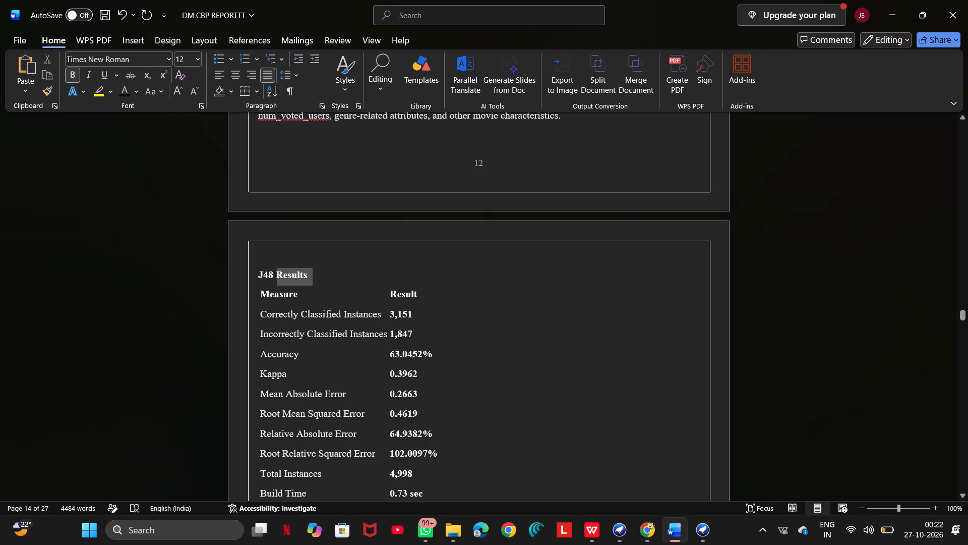
pyautogui.moveTo(300, 274); pyautogui.dragTo(259, 270)
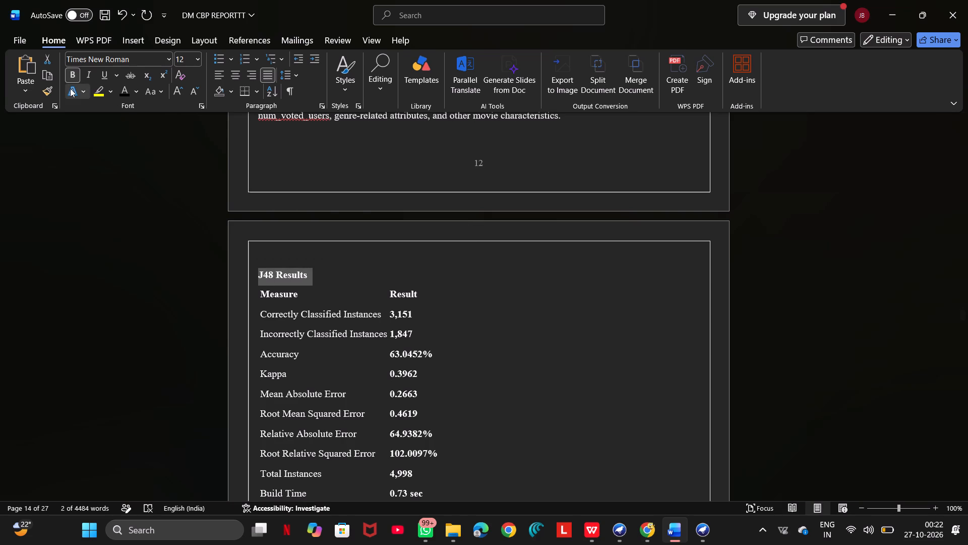
pyautogui.click(70, 88)
pyautogui.click(77, 117)
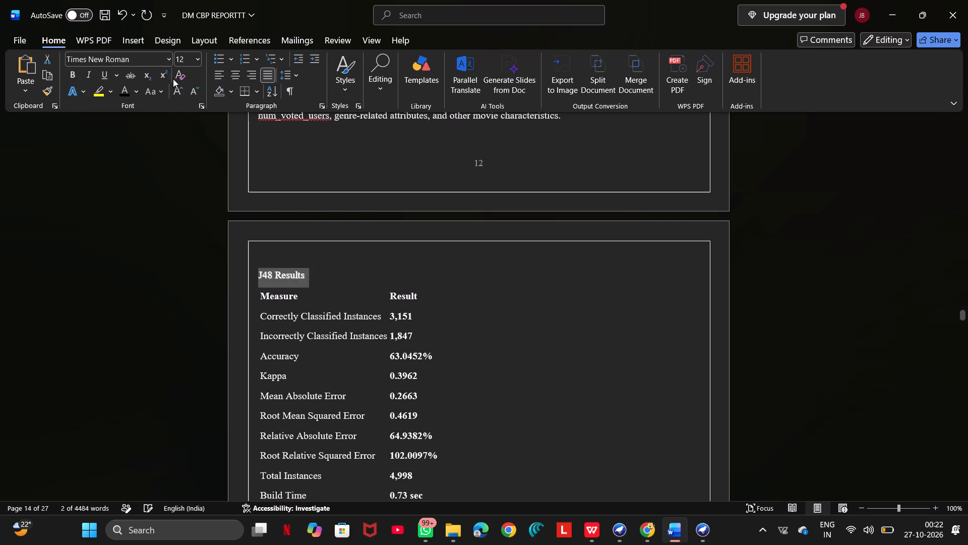
pyautogui.click(193, 62)
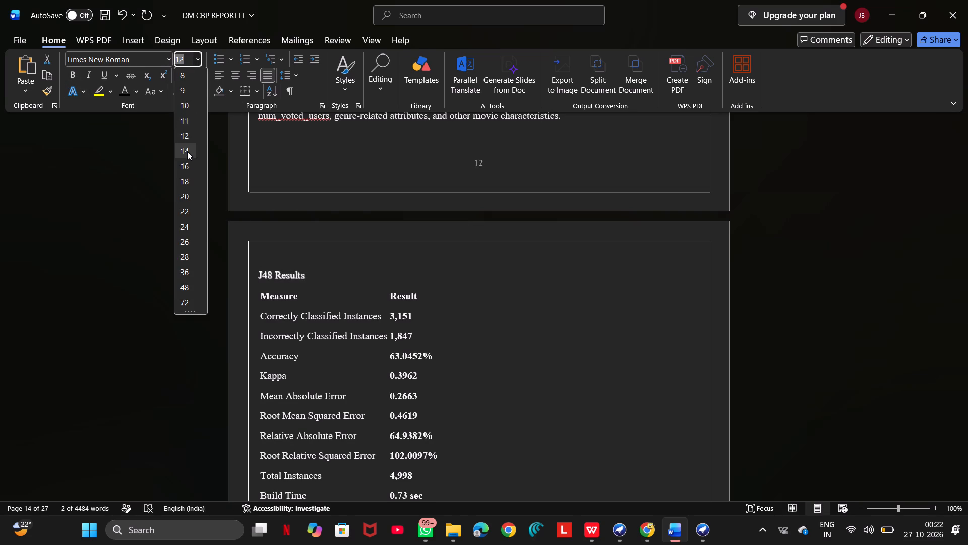
pyautogui.click(187, 151)
pyautogui.click(500, 284)
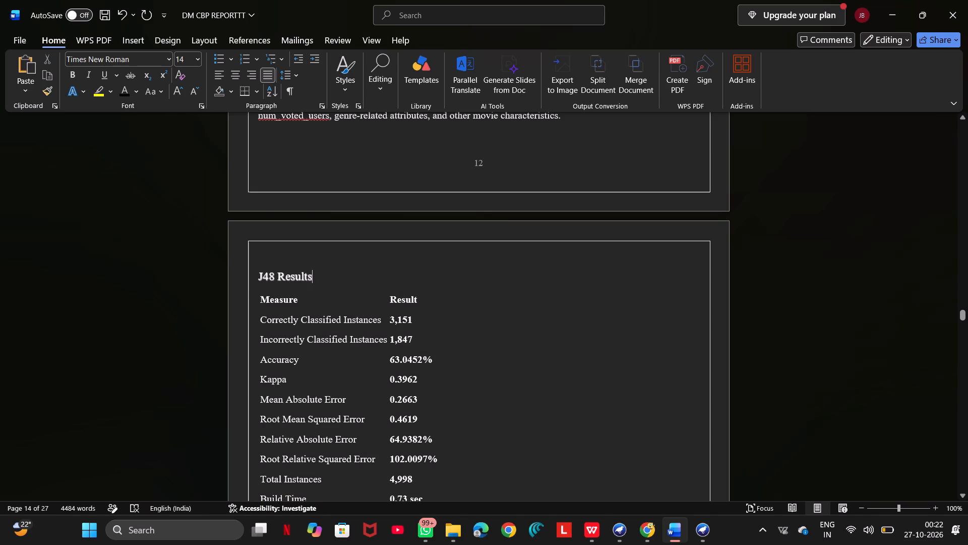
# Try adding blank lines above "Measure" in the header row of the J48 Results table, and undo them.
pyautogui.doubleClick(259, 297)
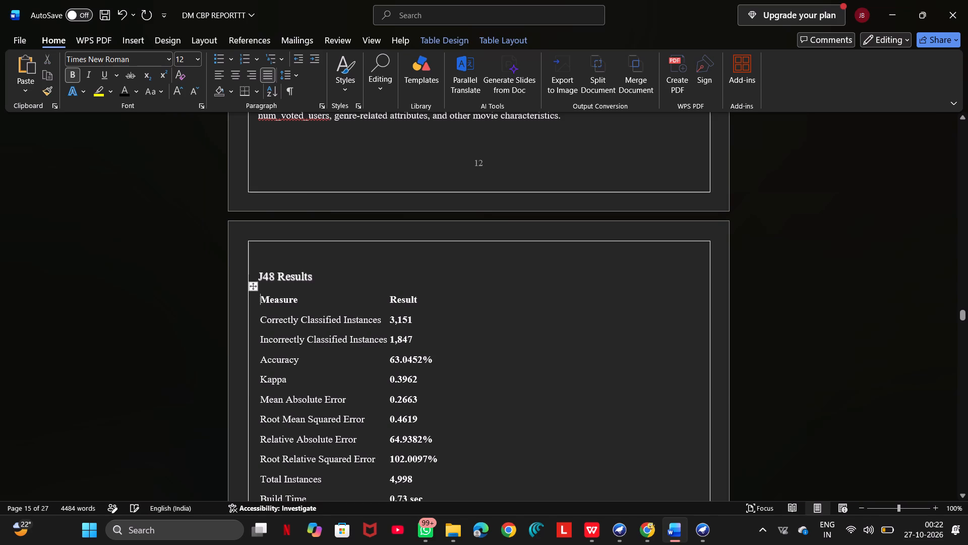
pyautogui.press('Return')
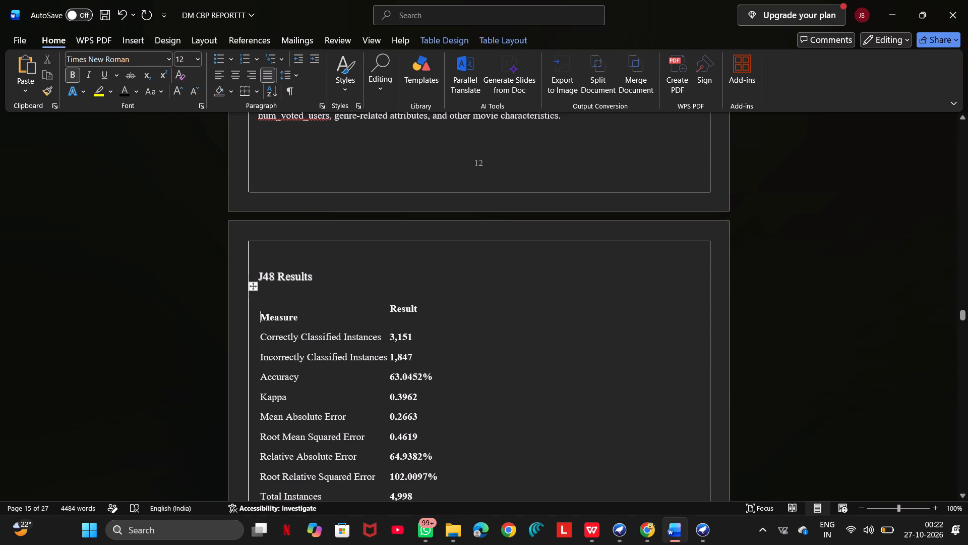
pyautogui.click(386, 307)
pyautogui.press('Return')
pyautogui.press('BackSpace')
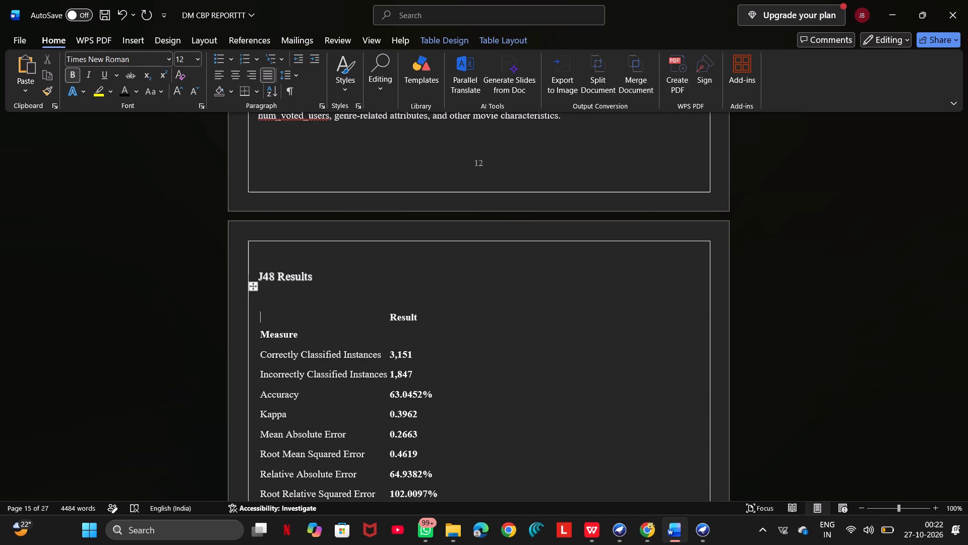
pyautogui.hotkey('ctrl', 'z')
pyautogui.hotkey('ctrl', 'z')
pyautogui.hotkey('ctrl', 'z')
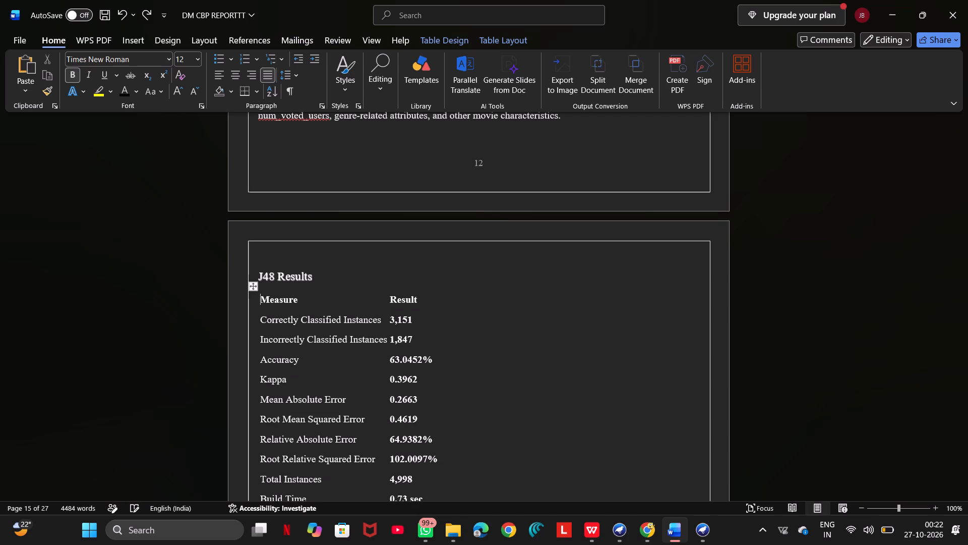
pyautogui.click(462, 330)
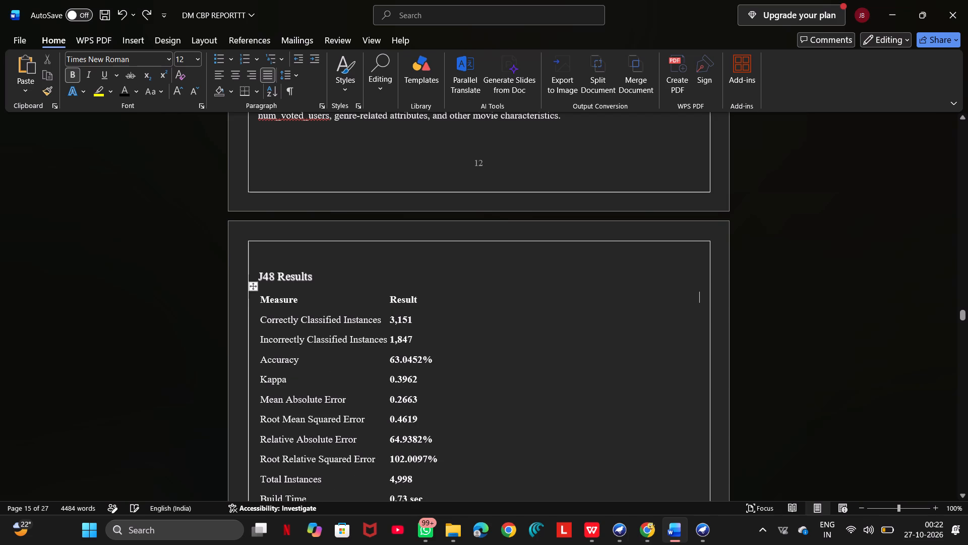
# Insert a blank line between the J48 Results table and the "Weighted Classification Performance" heading.
pyautogui.scroll(-3, 341, 273)
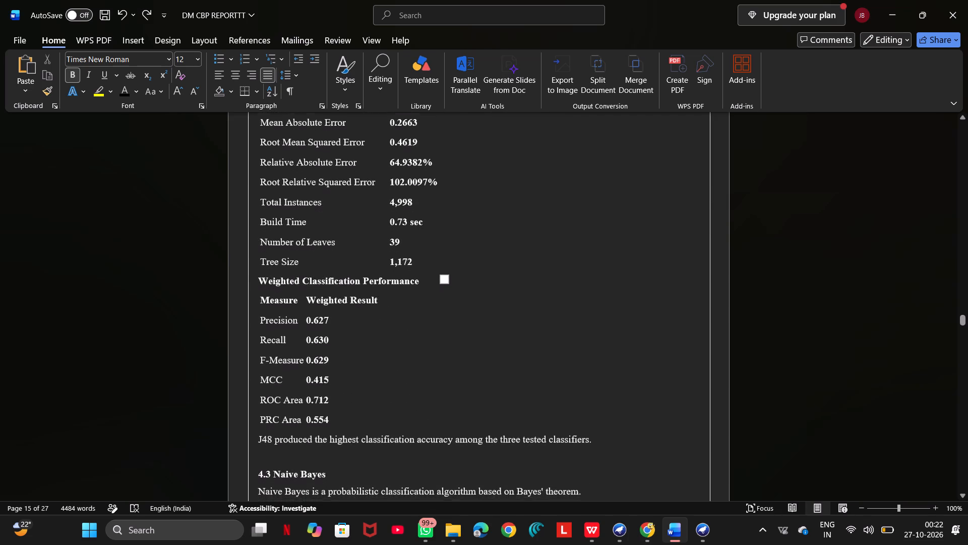
pyautogui.scroll(-1, 341, 273)
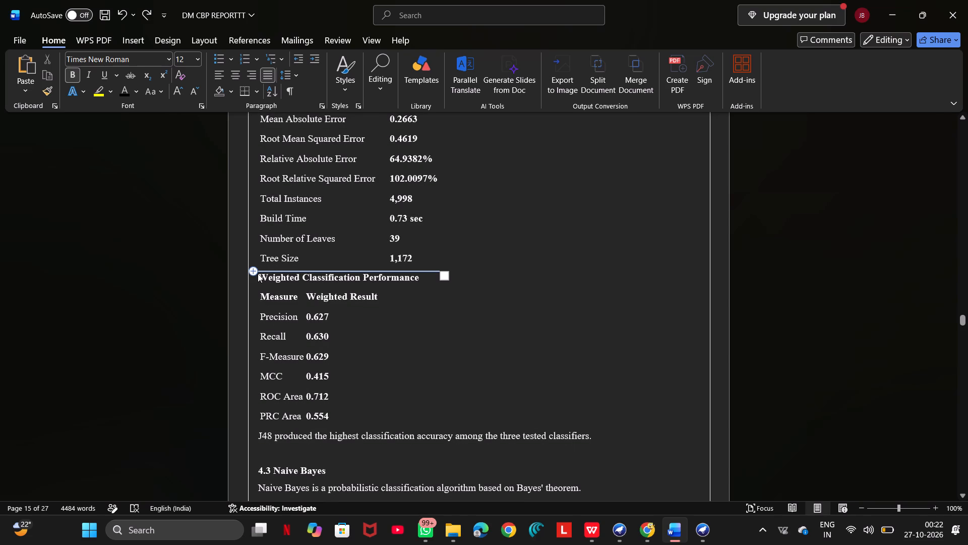
pyautogui.click(257, 276)
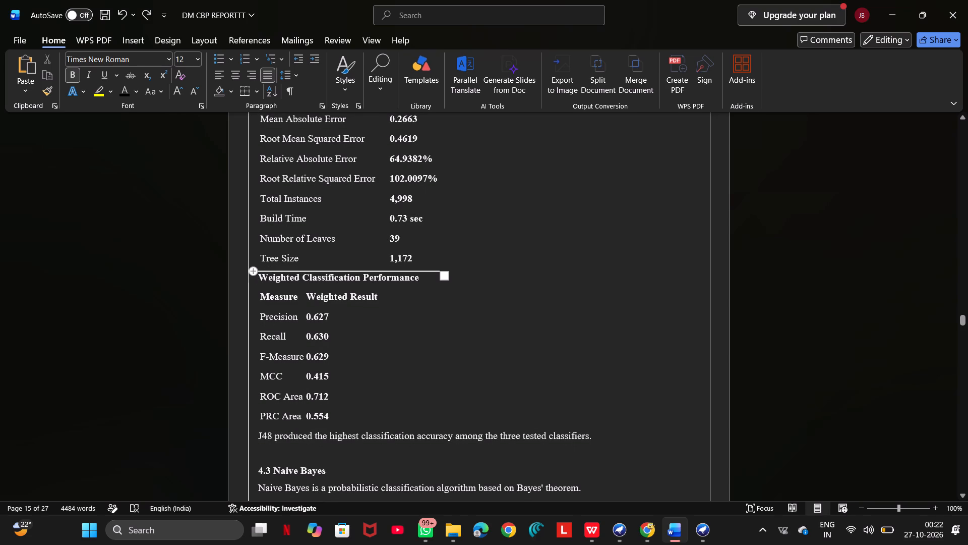
pyautogui.press('Return')
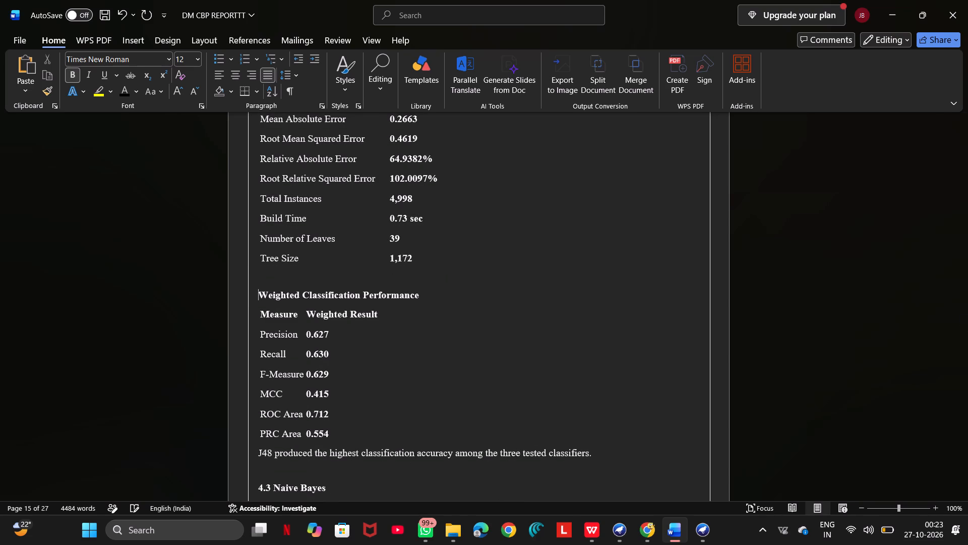
# Apply the black shadowed text effect to the "Weighted Classification Performance" heading and set its font size to 14.
pyautogui.scroll(1, 257, 276)
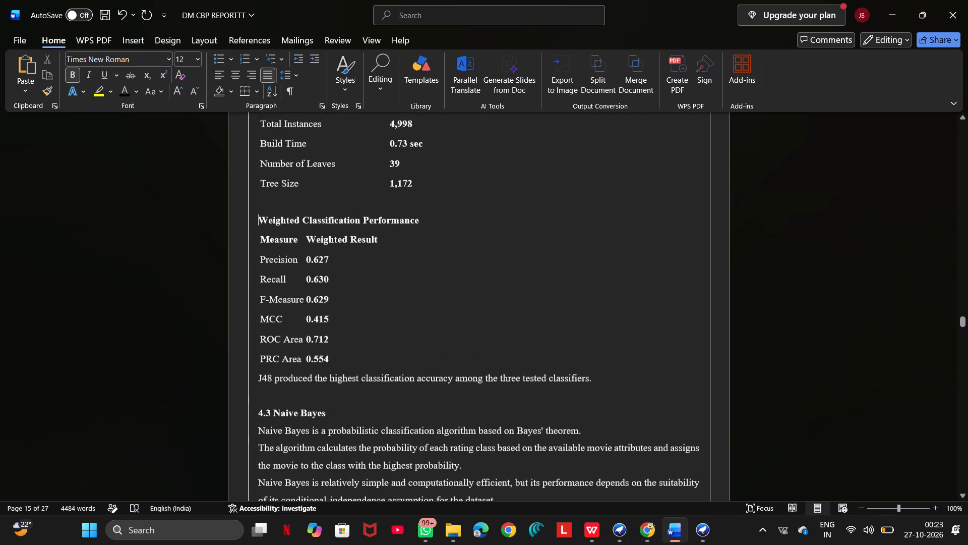
pyautogui.scroll(2, 257, 276)
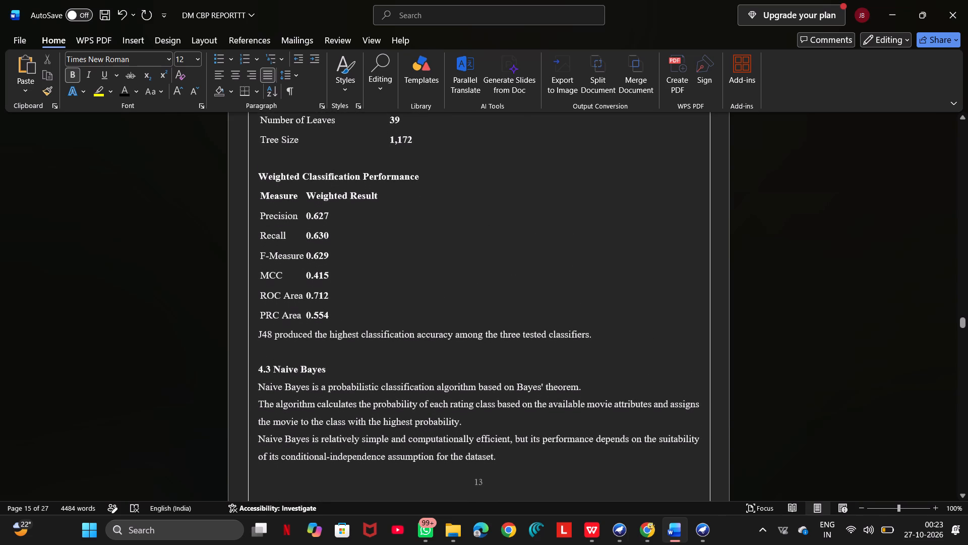
pyautogui.scroll(1, 257, 276)
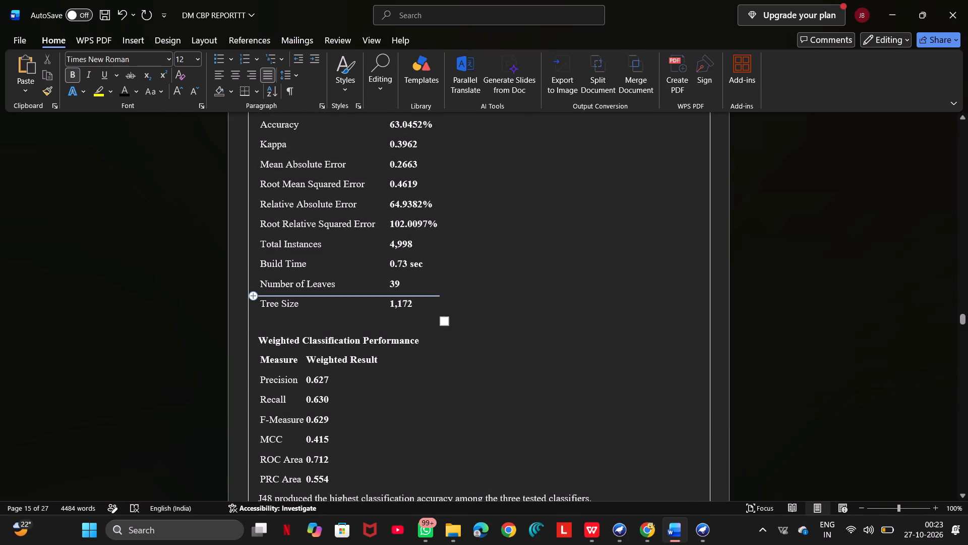
pyautogui.moveTo(258, 337); pyautogui.dragTo(399, 338)
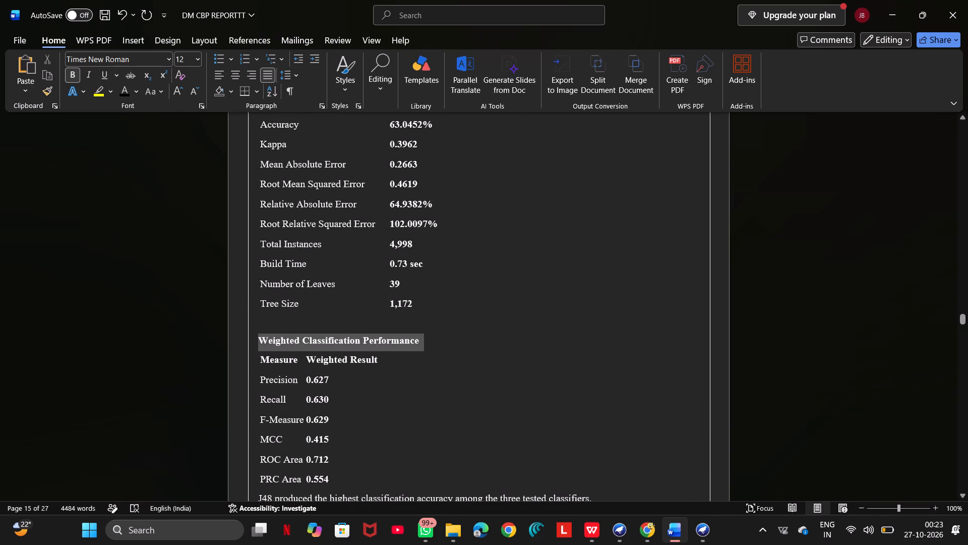
pyautogui.moveTo(399, 338); pyautogui.dragTo(429, 337)
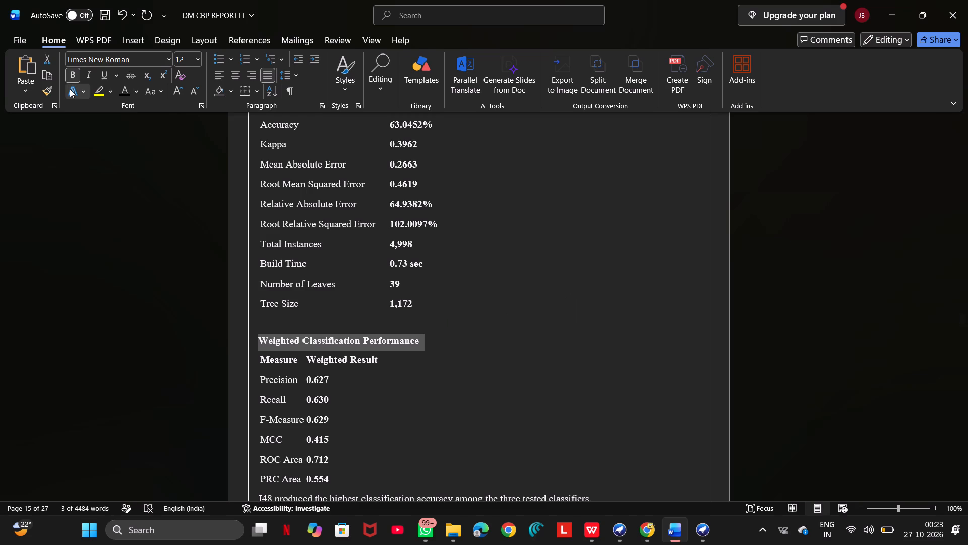
pyautogui.click(70, 89)
pyautogui.click(82, 113)
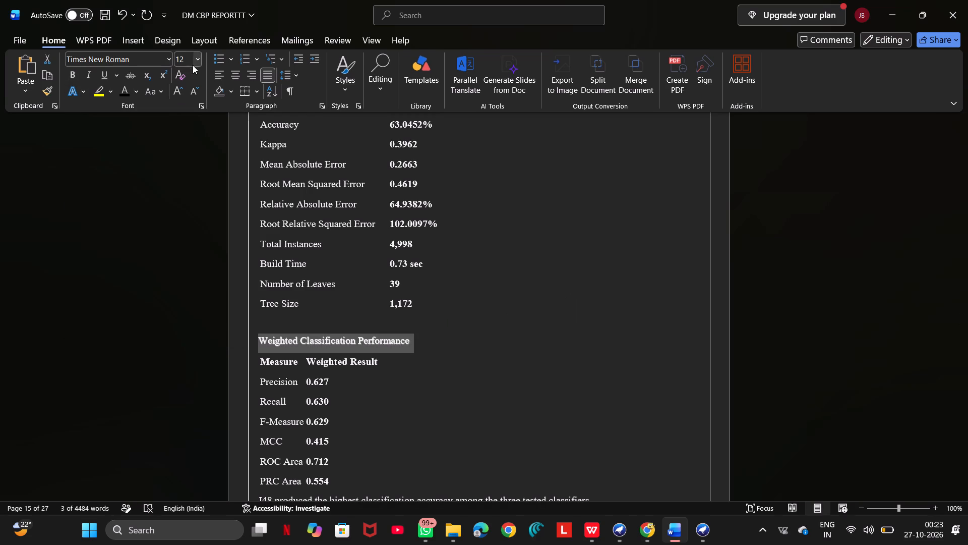
pyautogui.click(193, 59)
pyautogui.click(187, 149)
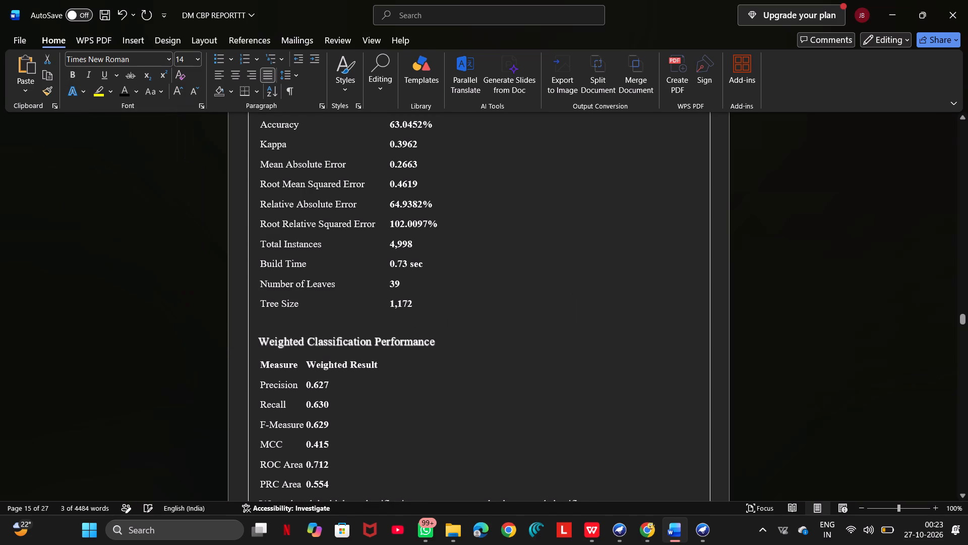
pyautogui.click(525, 295)
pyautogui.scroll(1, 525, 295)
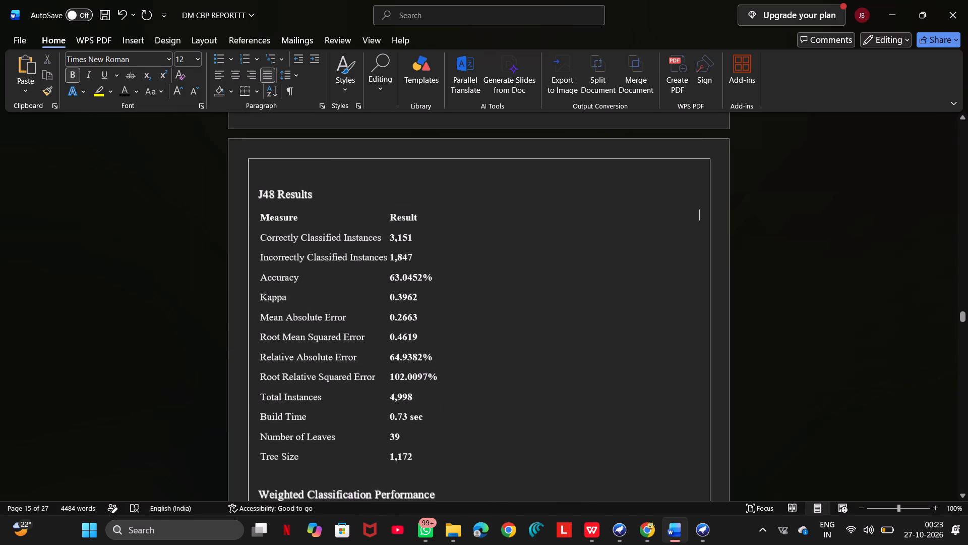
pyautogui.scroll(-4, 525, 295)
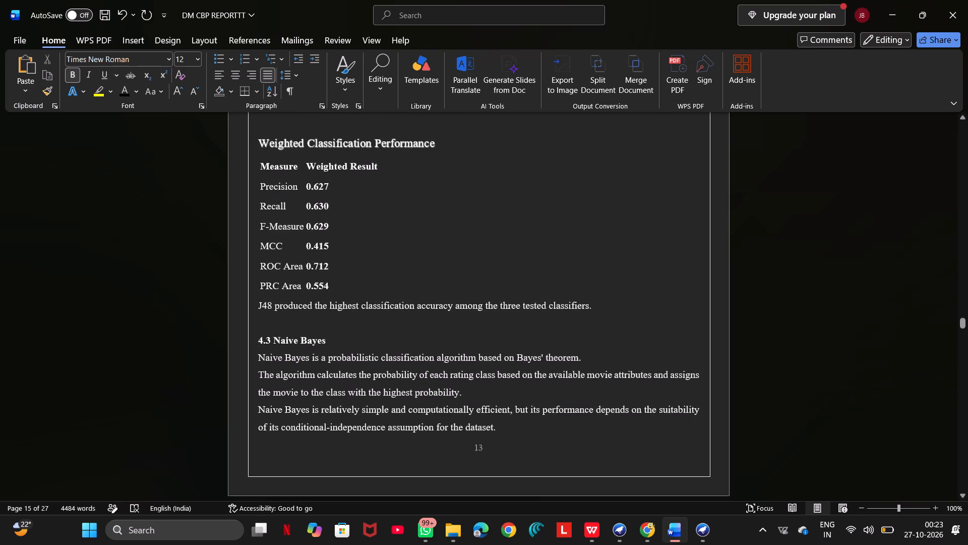
# Remove the number "4.3" from the "Naive Bayes" section heading.
pyautogui.scroll(-1, 525, 295)
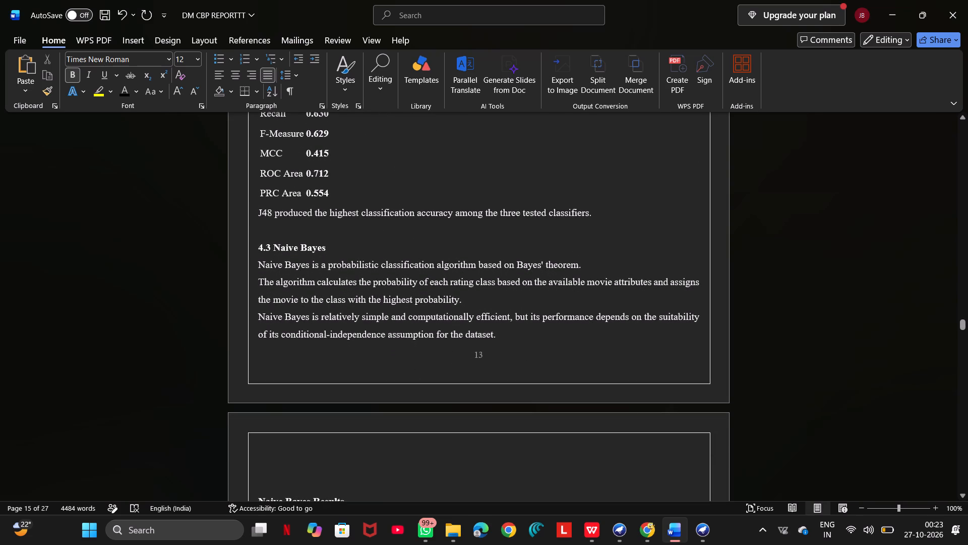
pyautogui.scroll(2, 275, 246)
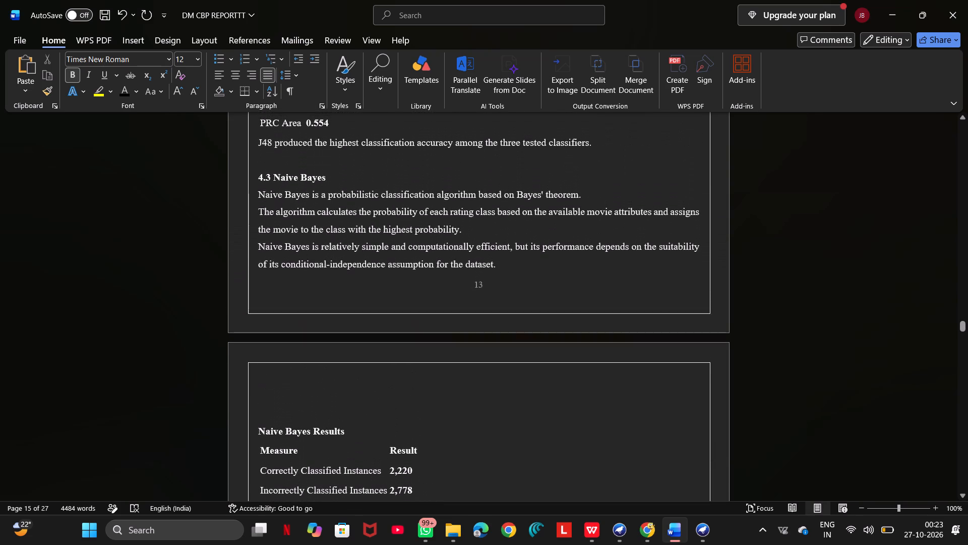
pyautogui.moveTo(271, 179); pyautogui.dragTo(256, 177)
pyautogui.press('BackSpace')
# Apply the black shadowed text effect to the "Naive Bayes" heading and set its font size to 14.
pyautogui.moveTo(257, 176); pyautogui.dragTo(312, 180)
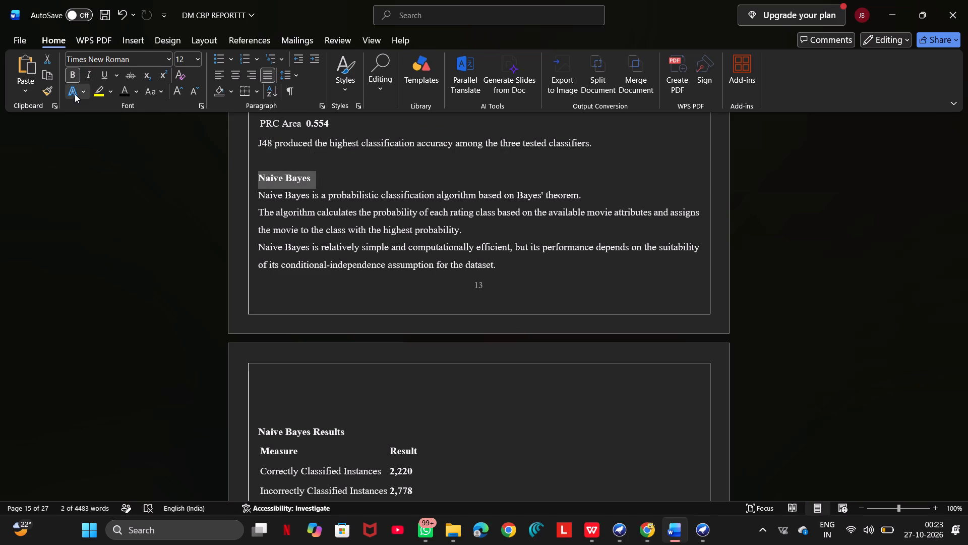
pyautogui.click(75, 95)
pyautogui.click(81, 116)
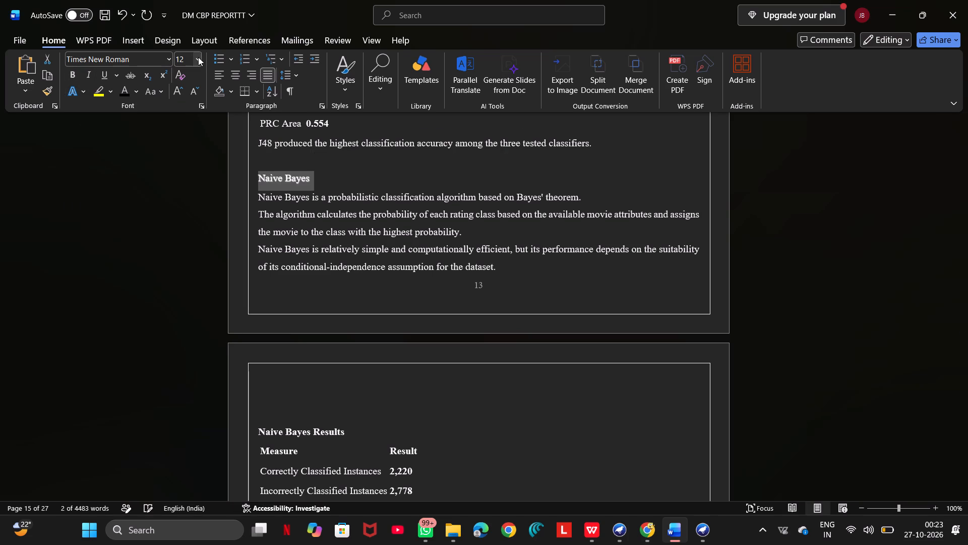
pyautogui.click(198, 56)
pyautogui.click(183, 148)
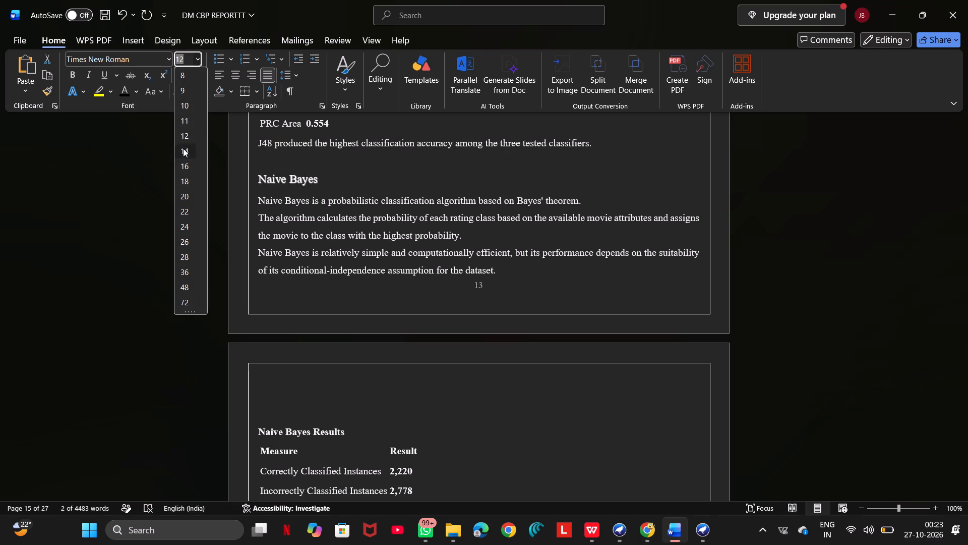
pyautogui.click(414, 361)
# Delete the two blank lines above the "Naive Bayes Results" heading at the start of its page.
pyautogui.scroll(-1, 414, 361)
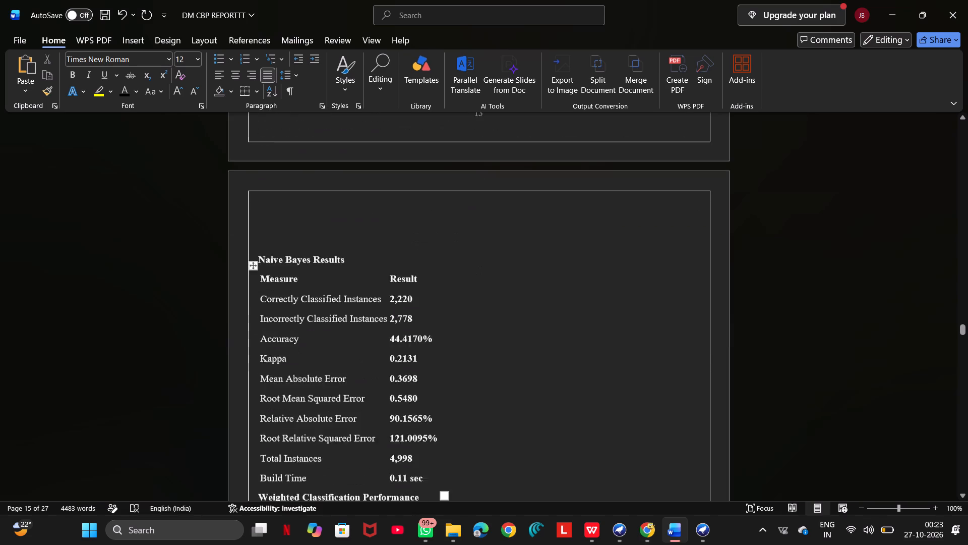
pyautogui.scroll(-2, 414, 361)
pyautogui.scroll(3, 414, 361)
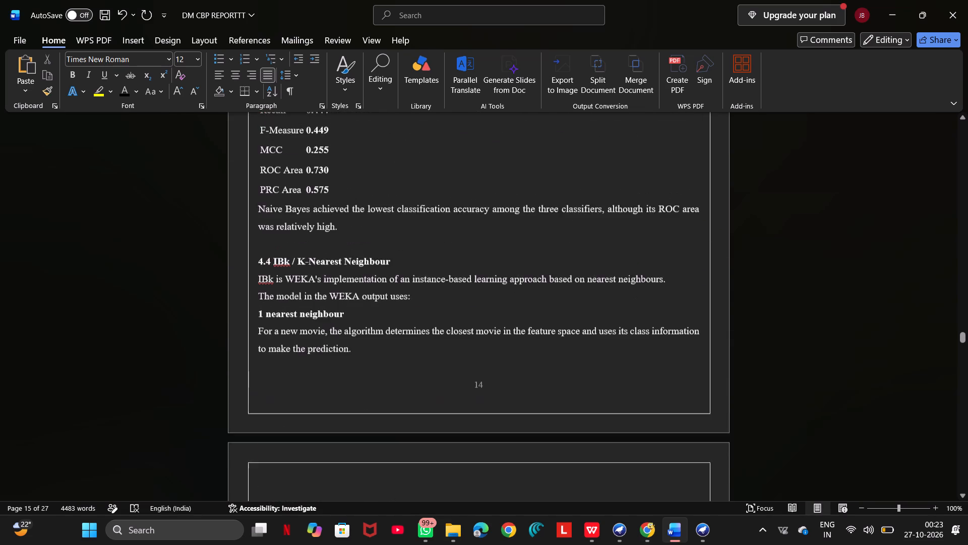
pyautogui.scroll(2, 414, 361)
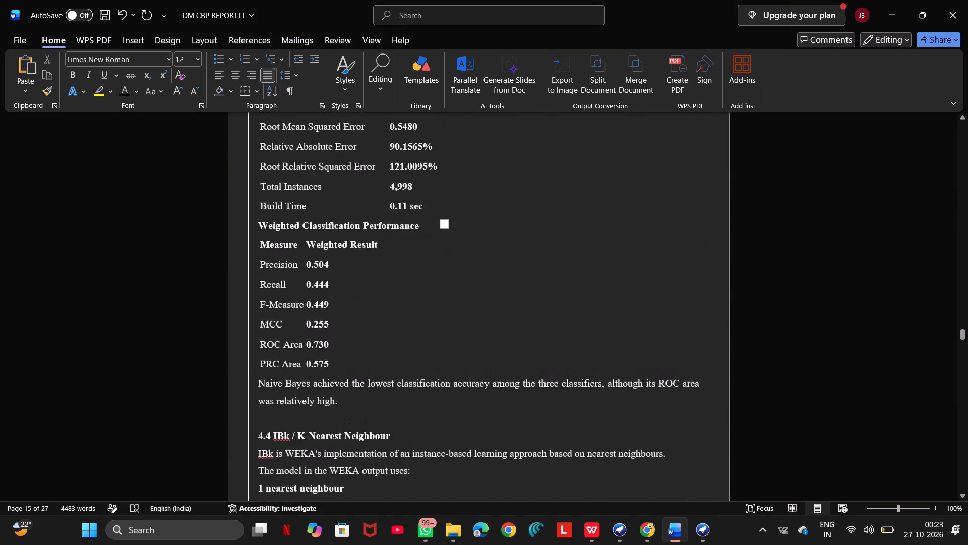
pyautogui.scroll(2, 414, 361)
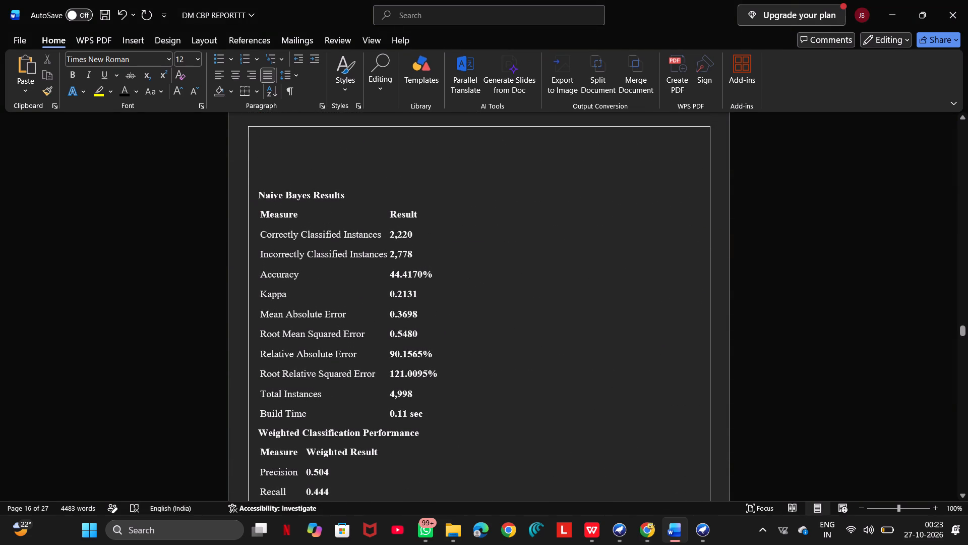
pyautogui.click(258, 196)
pyautogui.scroll(1, 258, 196)
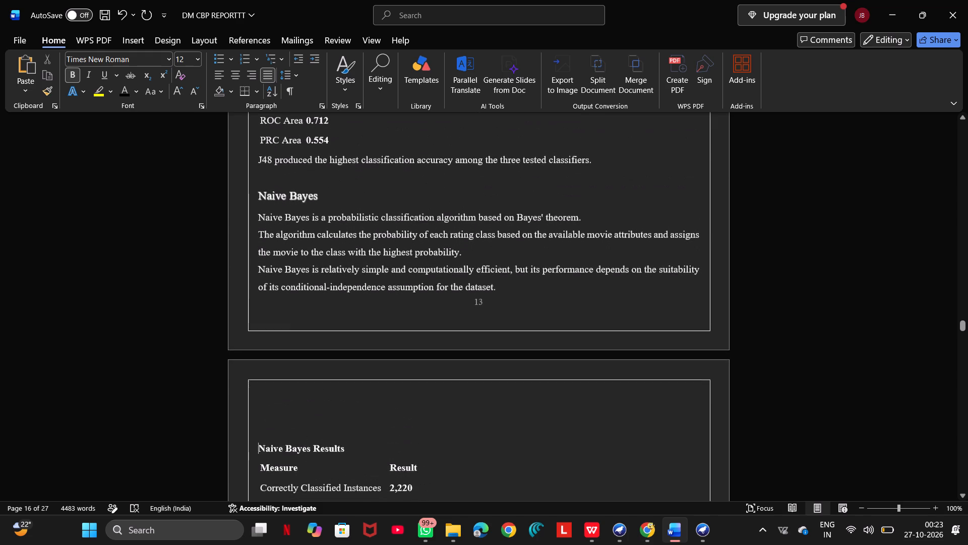
pyautogui.scroll(1, 258, 196)
pyautogui.press('BackSpace')
pyautogui.press('BackSpace')
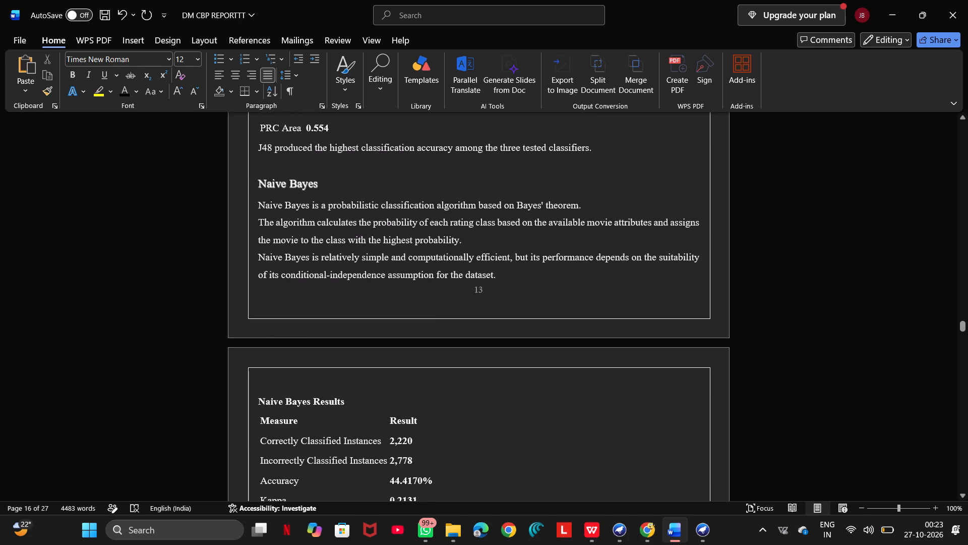
# Give the "Naive Bayes Results" heading the same black shadowed text effect and set its font size to 14.
pyautogui.moveTo(260, 398); pyautogui.dragTo(341, 398)
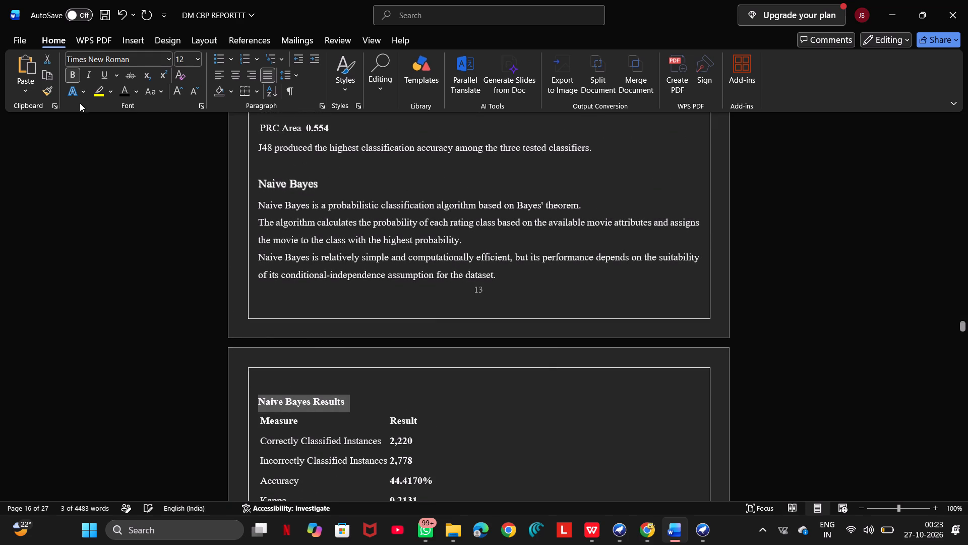
pyautogui.click(71, 93)
pyautogui.click(88, 119)
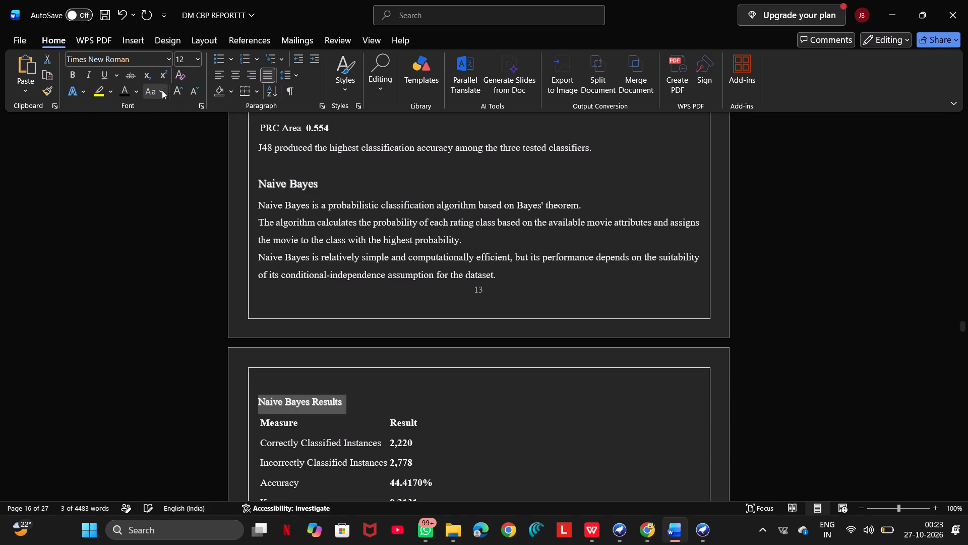
pyautogui.click(194, 61)
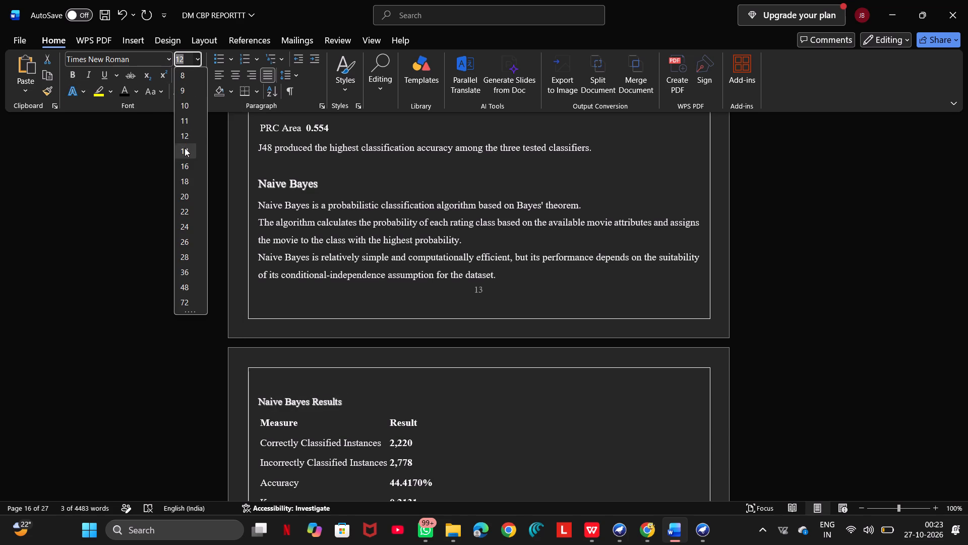
pyautogui.click(185, 148)
pyautogui.click(382, 377)
# Insert a blank line between the Naive Bayes Results table and the "Weighted Classification Performance" heading.
pyautogui.scroll(-1, 382, 377)
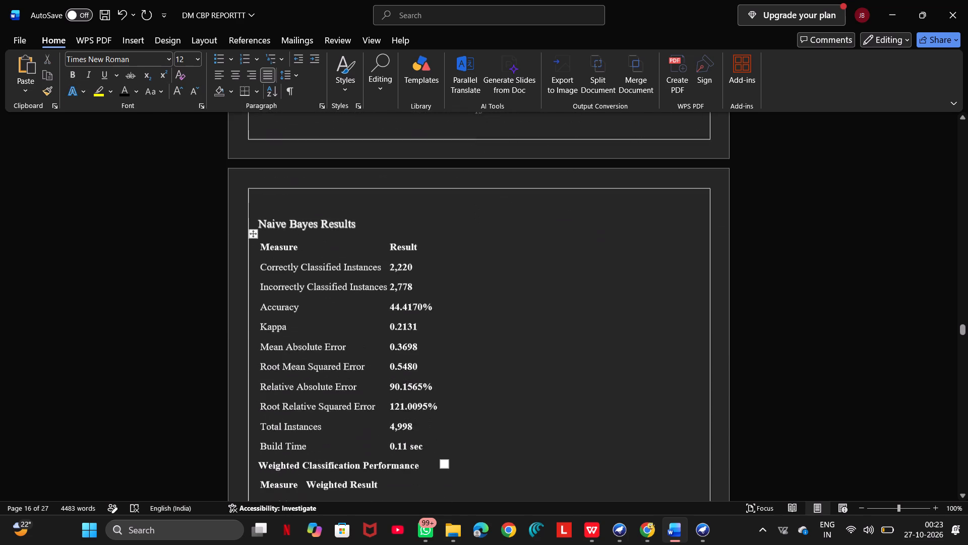
pyautogui.scroll(-2, 382, 377)
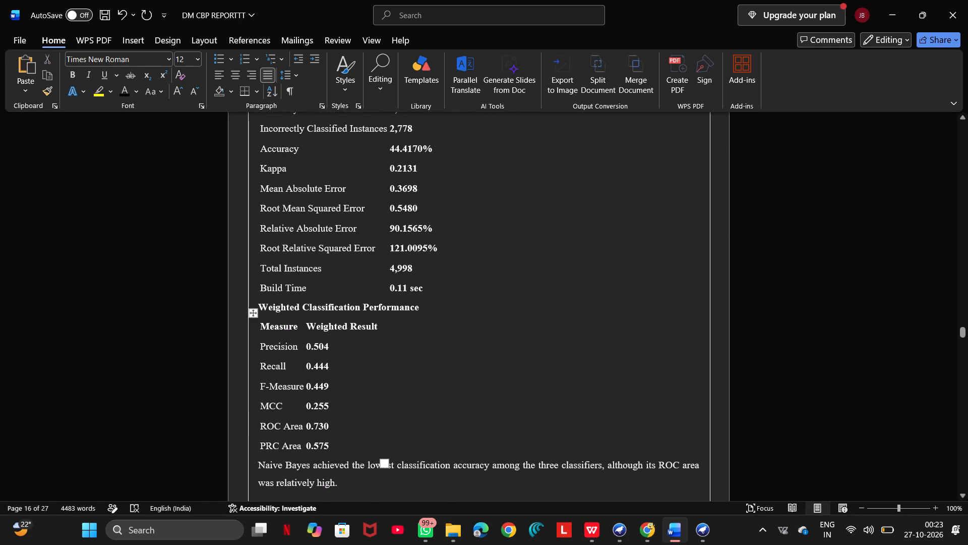
pyautogui.click(261, 305)
pyautogui.press('Return')
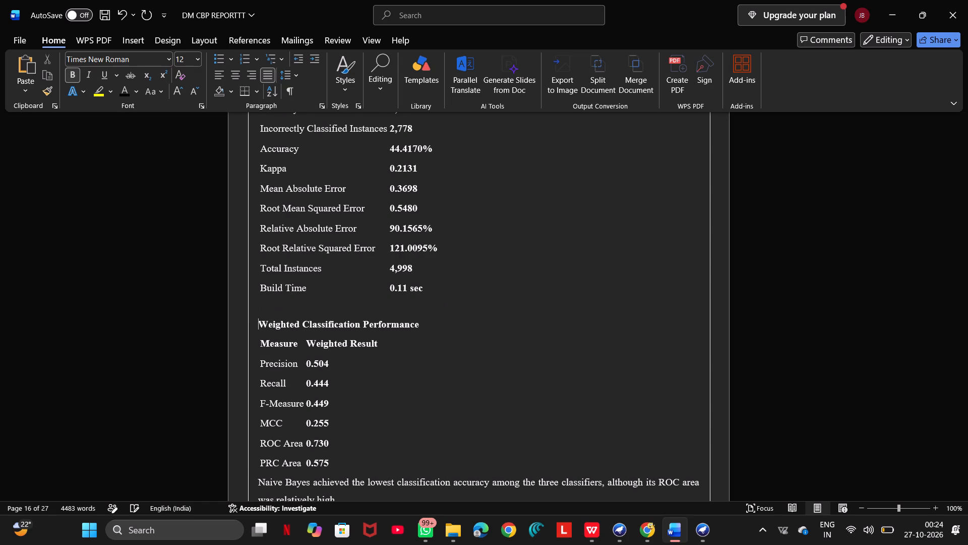
# Open the Windows search and choose an app from the recent searches.
pyautogui.scroll(-1, 261, 305)
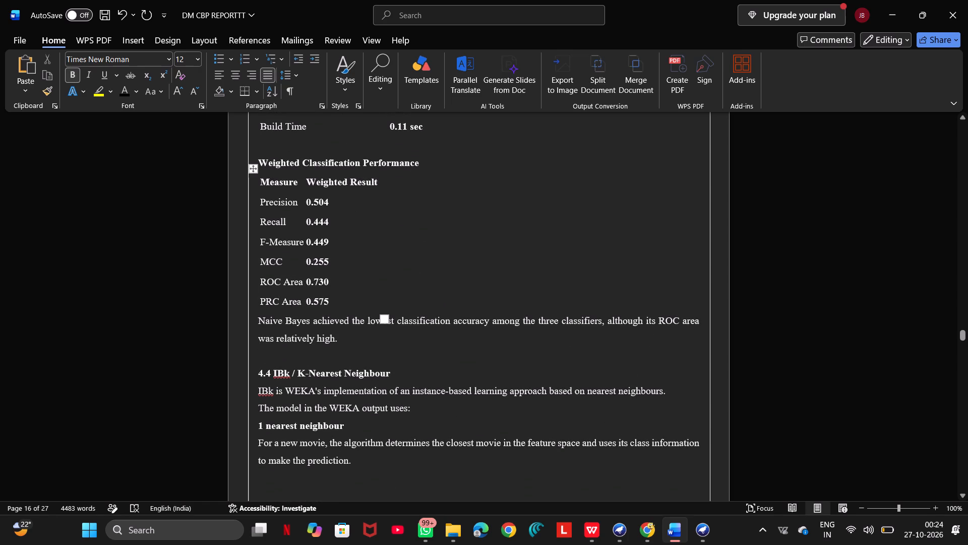
pyautogui.click(200, 532)
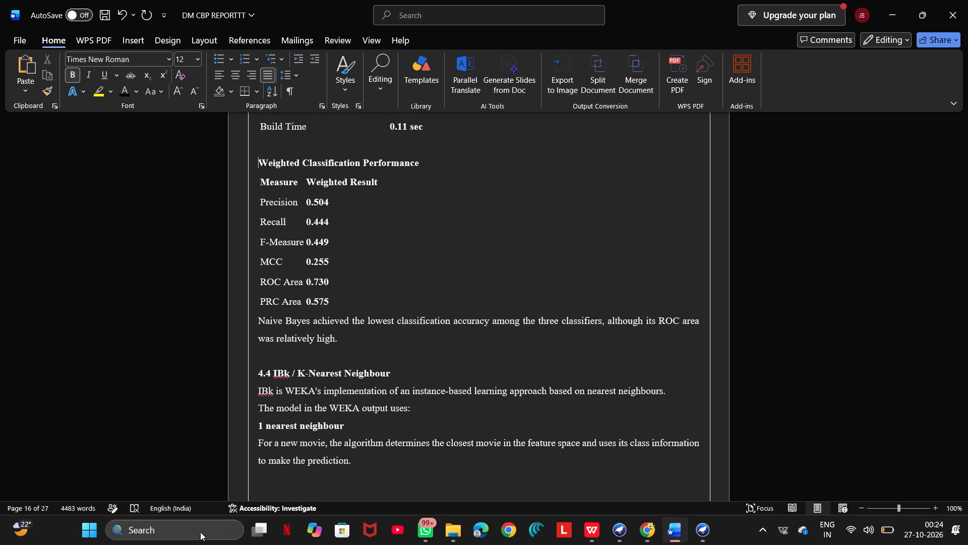
pyautogui.click(172, 276)
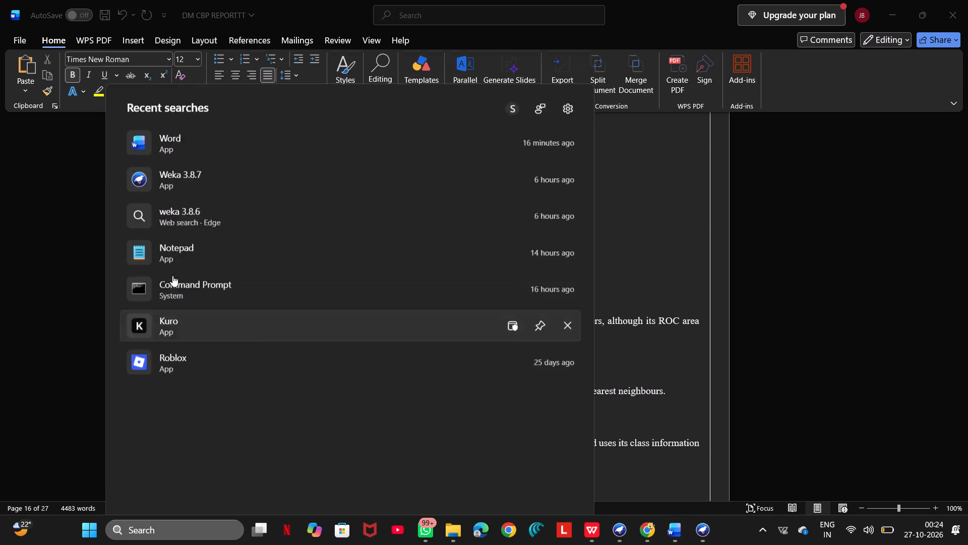
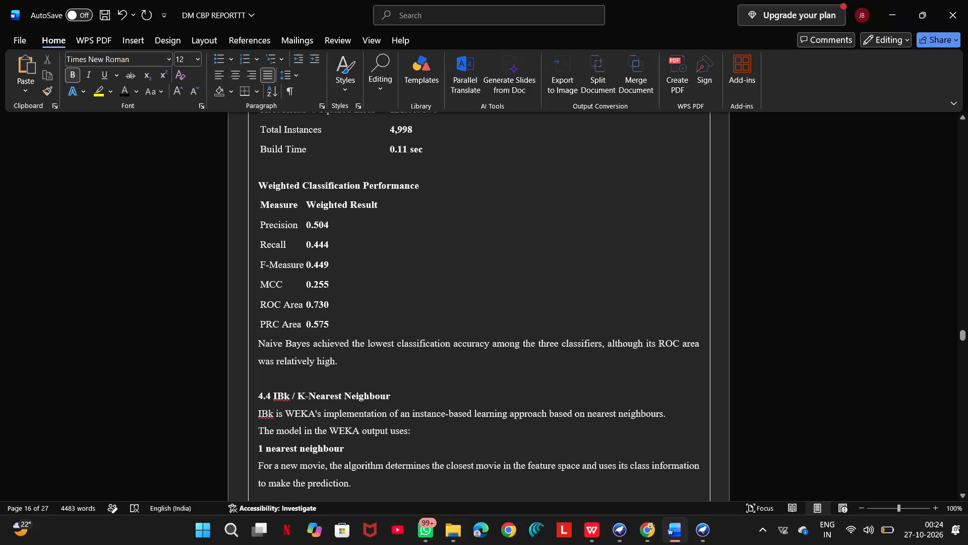
# Remove the section number 4.4 from the "IBk / K-Nearest Neighbour" heading.
pyautogui.click(415, 248)
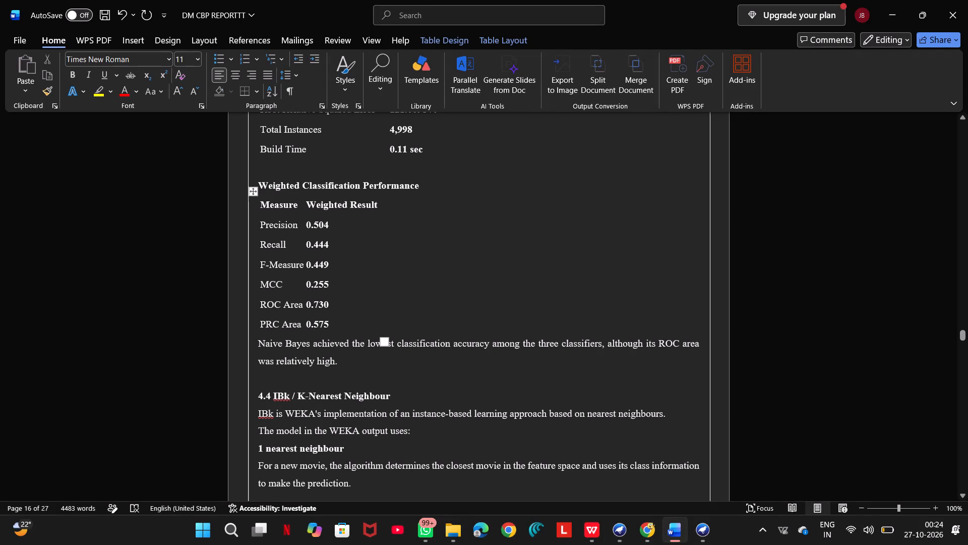
pyautogui.moveTo(271, 395); pyautogui.dragTo(254, 396)
pyautogui.press('BackSpace')
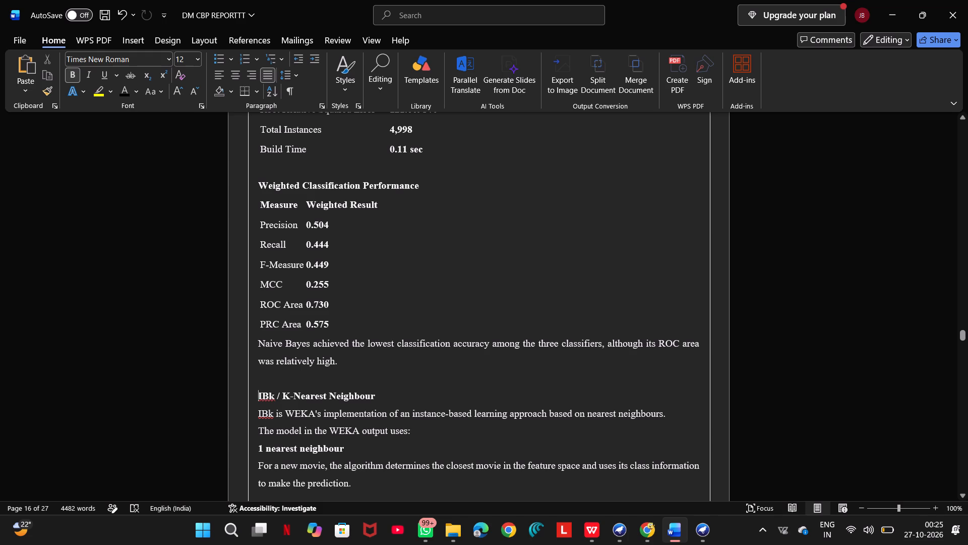
# Give the "IBk / K-Nearest Neighbour" heading the black shadowed text effect and set its font size to 14.
pyautogui.moveTo(260, 395); pyautogui.dragTo(381, 394)
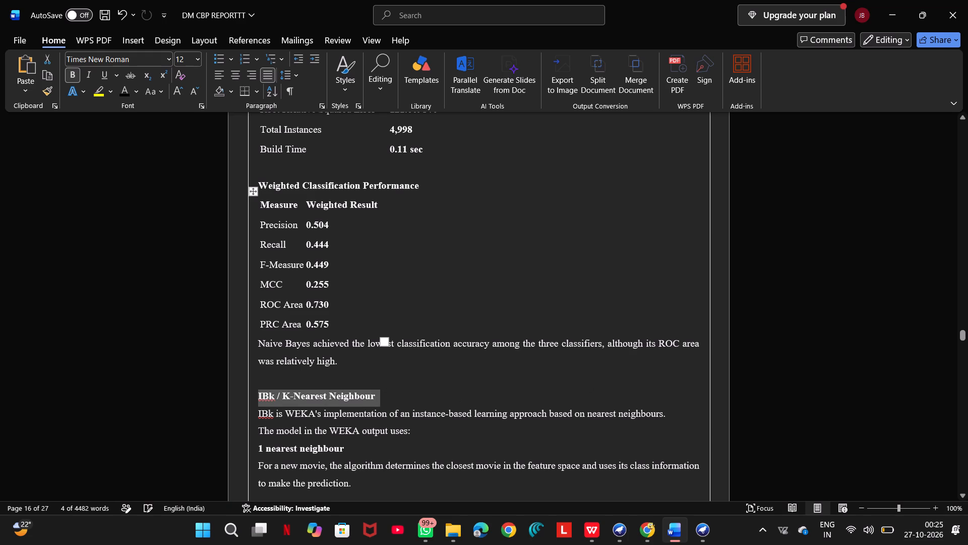
pyautogui.click(76, 95)
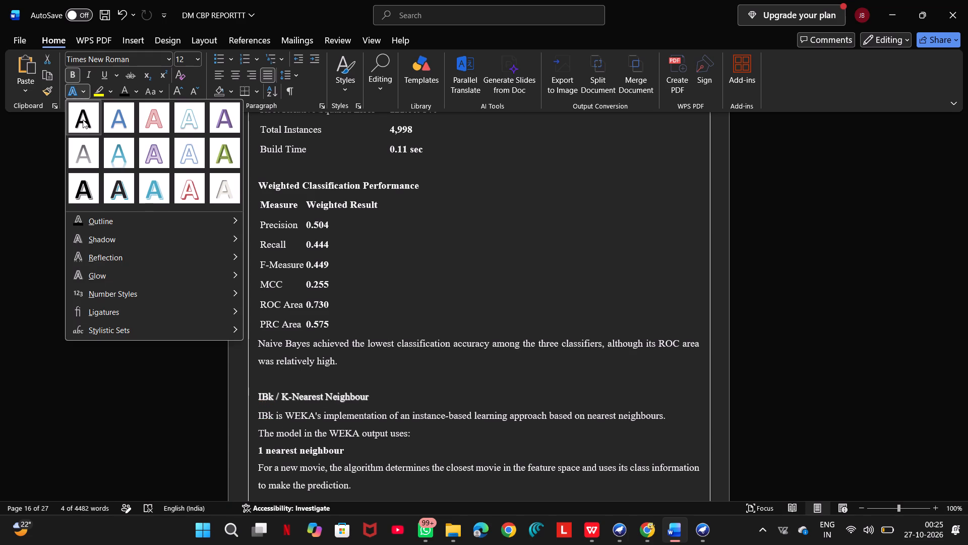
pyautogui.click(83, 120)
pyautogui.click(194, 60)
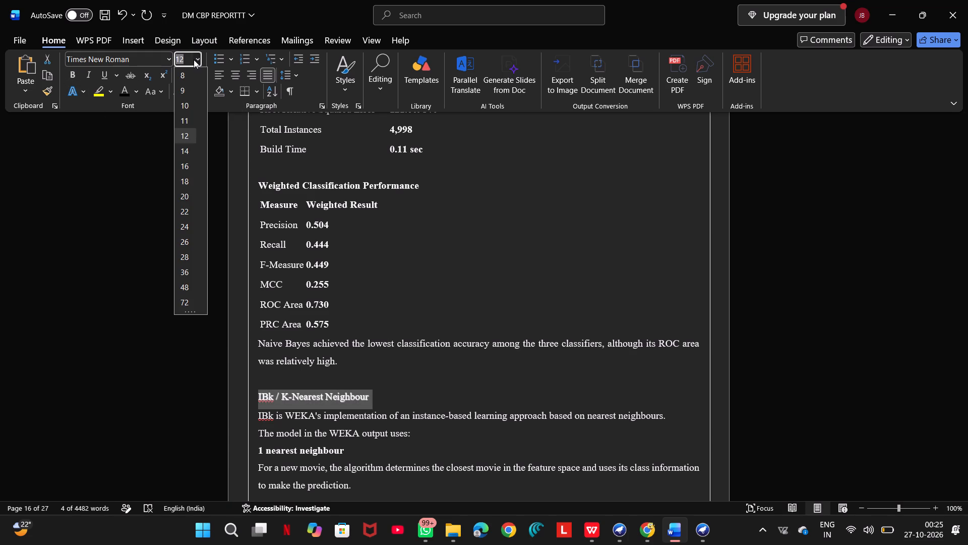
pyautogui.click(186, 155)
pyautogui.click(464, 390)
# Insert a blank line between the "IBk / K-Nearest Neighbour" heading and the paragraph below it.
pyautogui.scroll(-1, 464, 390)
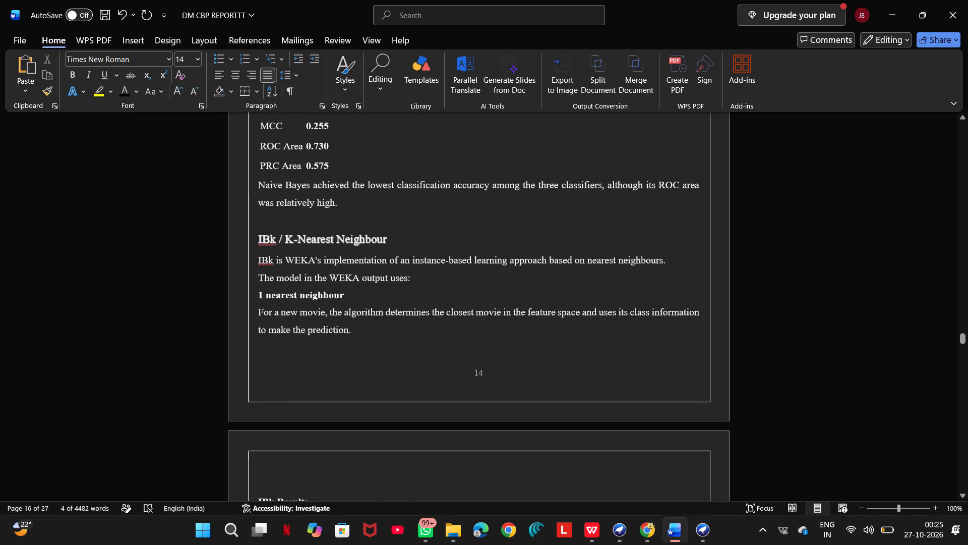
pyautogui.scroll(-1, 464, 390)
pyautogui.click(259, 222)
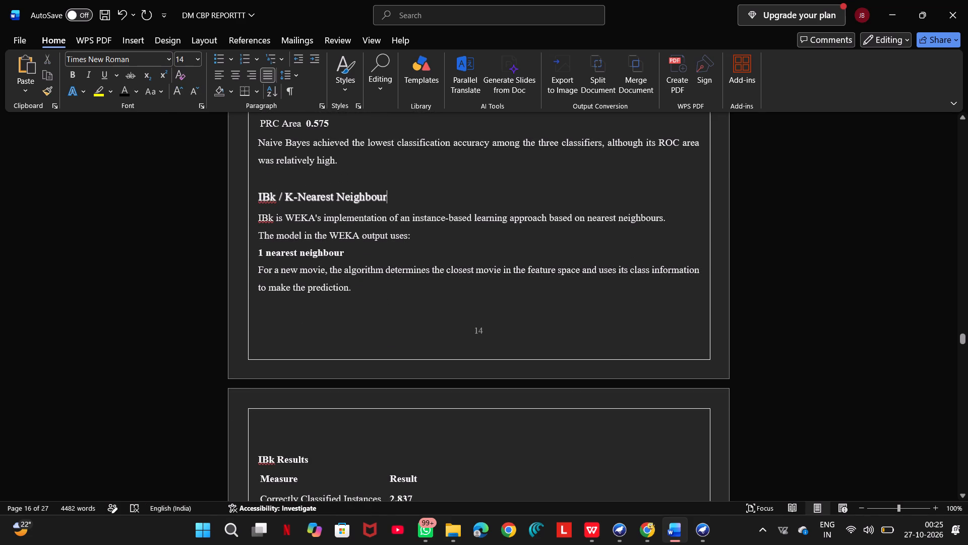
pyautogui.press('Return')
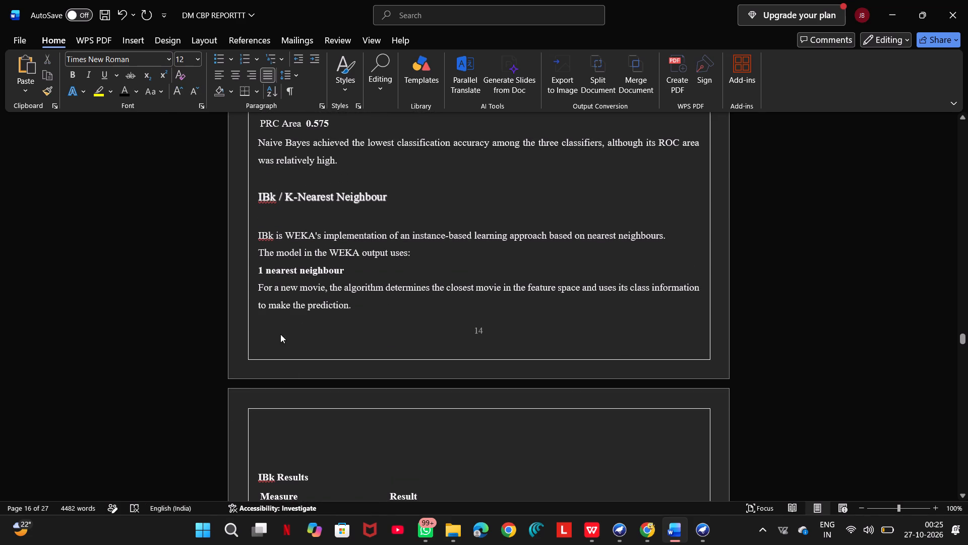
# Delete the three blank lines above the "IBk Results" heading and add a space in front of it.
pyautogui.click(286, 456)
pyautogui.press('BackSpace')
pyautogui.press('BackSpace')
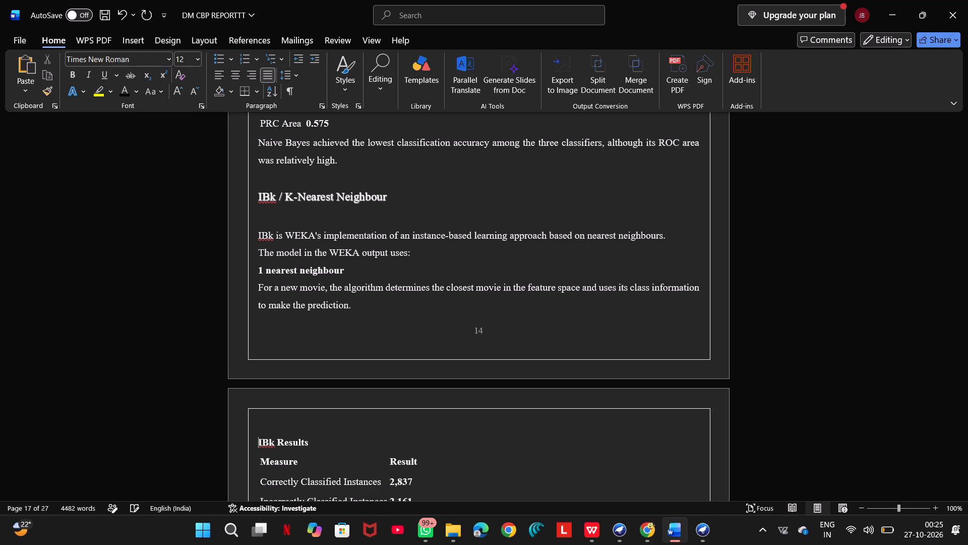
pyautogui.click(258, 440)
pyautogui.press('BackSpace')
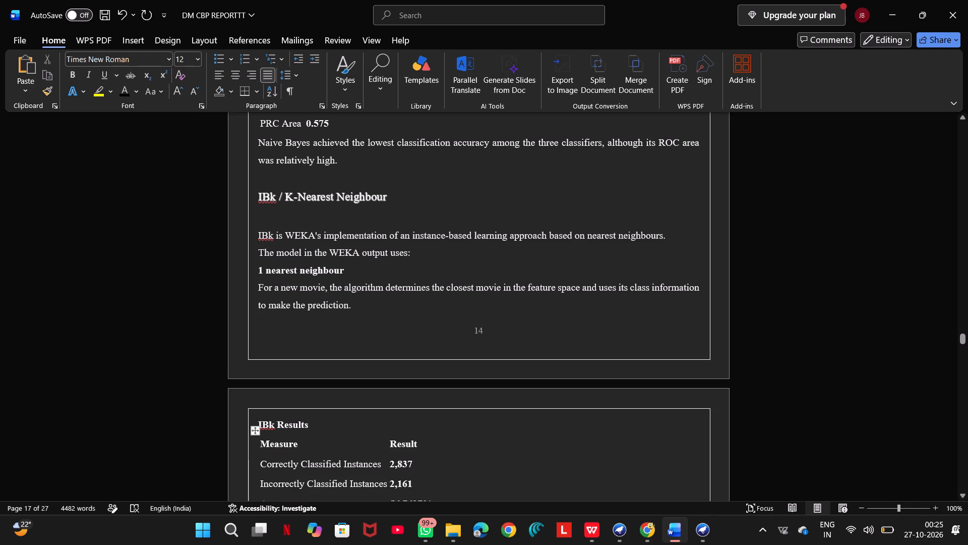
pyautogui.press('space')
# Give the "IBk Results" heading the same black shadowed text effect and set its font size to 14.
pyautogui.moveTo(260, 423); pyautogui.dragTo(322, 426)
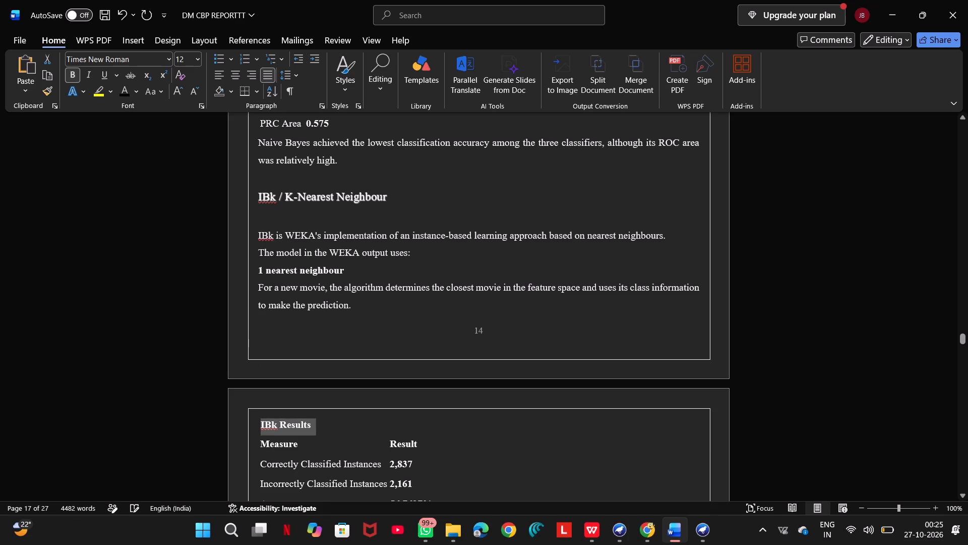
pyautogui.click(76, 91)
pyautogui.click(81, 113)
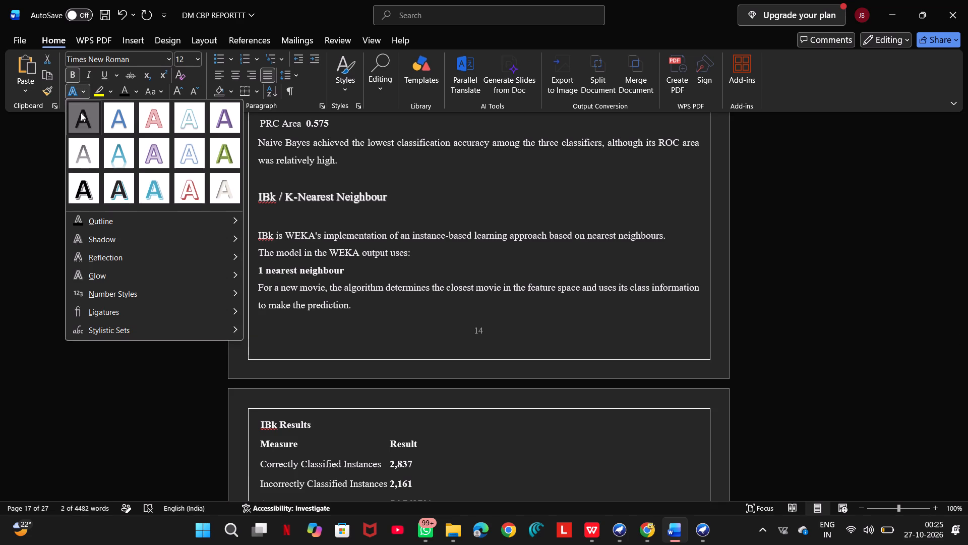
pyautogui.click(193, 57)
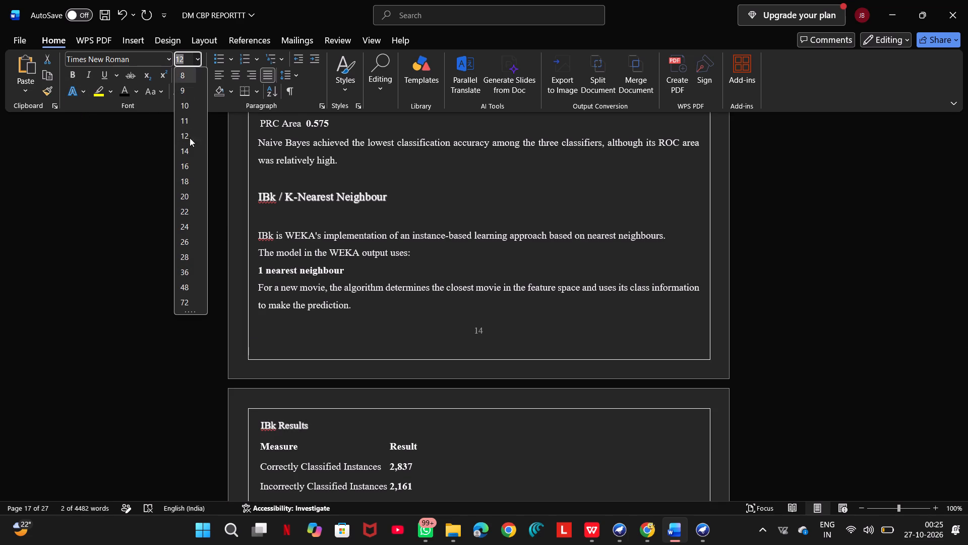
pyautogui.click(188, 146)
pyautogui.click(455, 447)
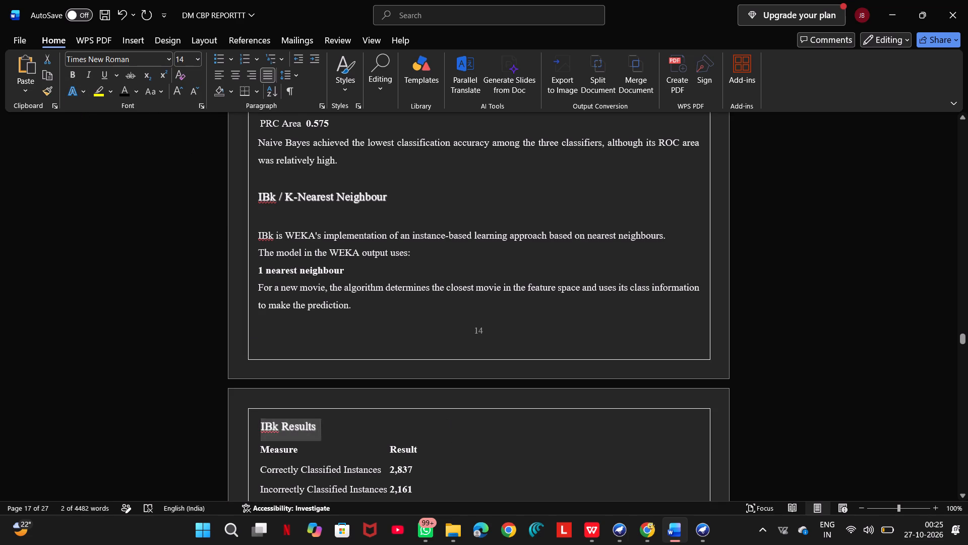
# Insert a blank line between the IBk Results table and the "Weighted Classification Performance" heading.
pyautogui.scroll(-3, 455, 447)
pyautogui.scroll(1, 455, 447)
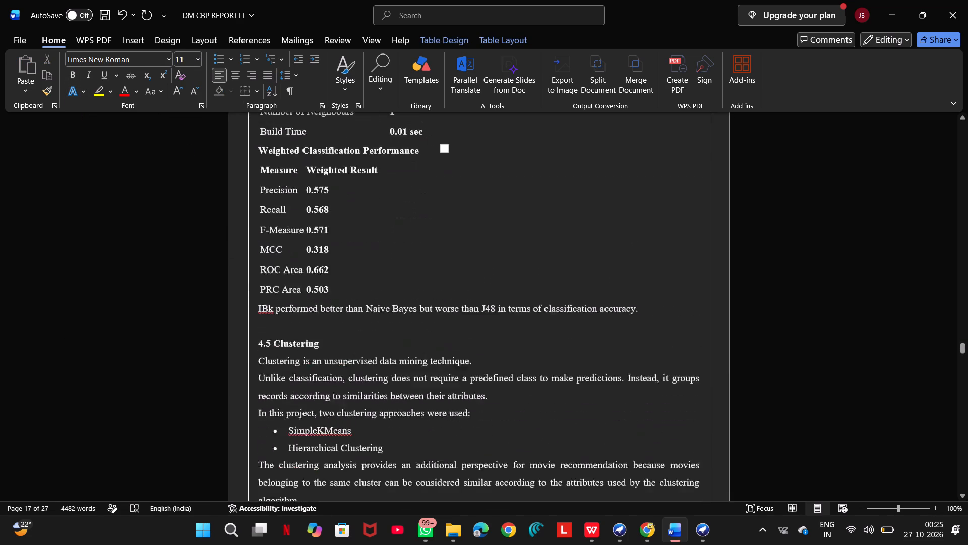
pyautogui.scroll(1, 455, 447)
pyautogui.click(261, 277)
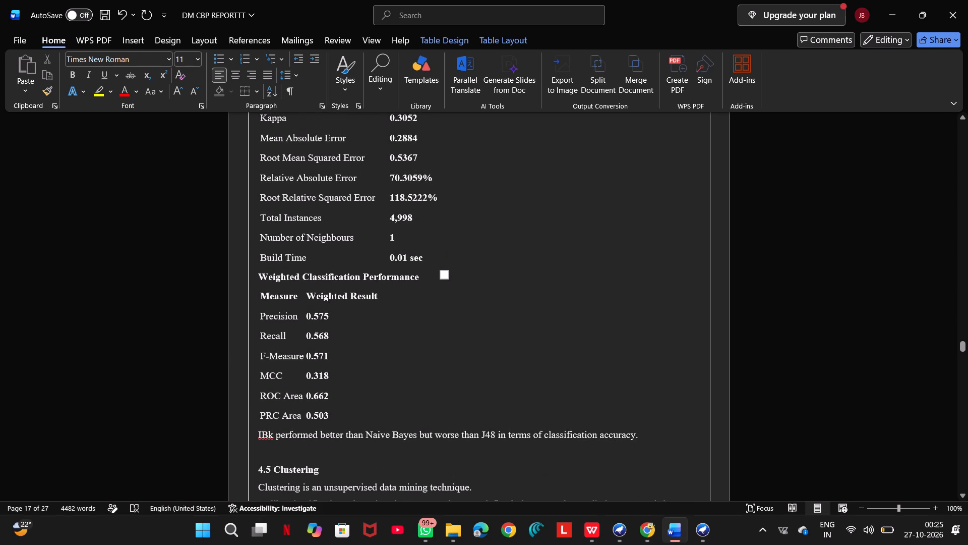
pyautogui.press('Return')
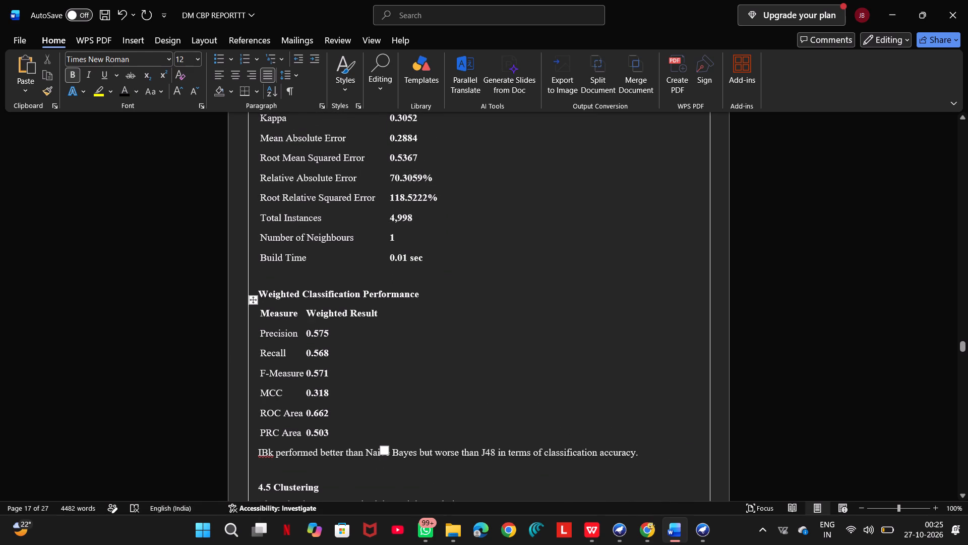
# Delete the word "algorithm." that spills onto the page above the "4.6 SimpleKMeans" heading.
pyautogui.scroll(-1, 326, 358)
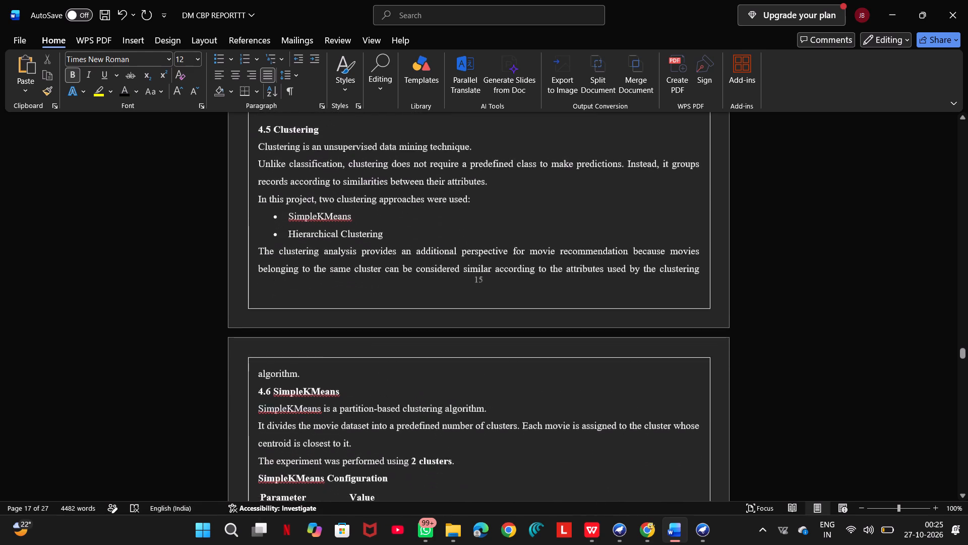
pyautogui.scroll(-2, 326, 358)
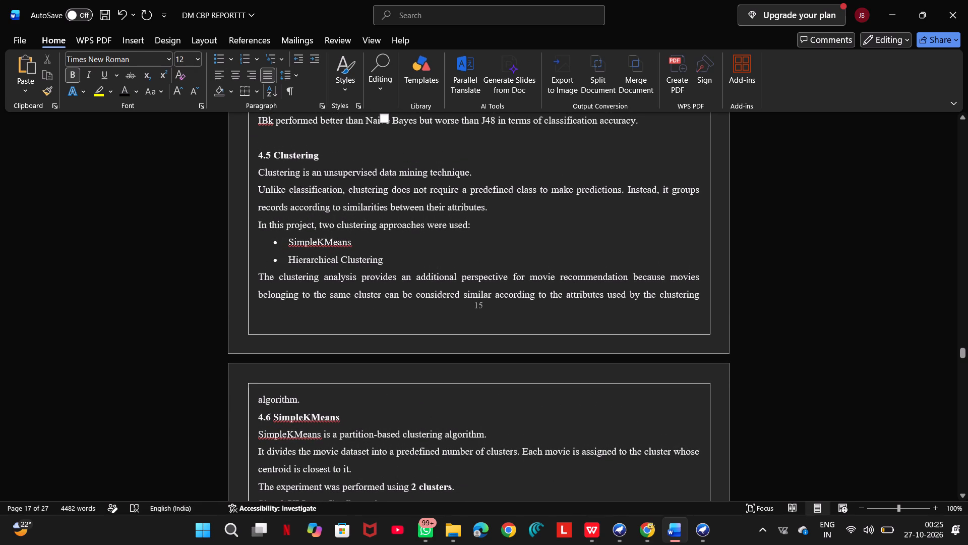
pyautogui.moveTo(310, 400); pyautogui.dragTo(252, 398)
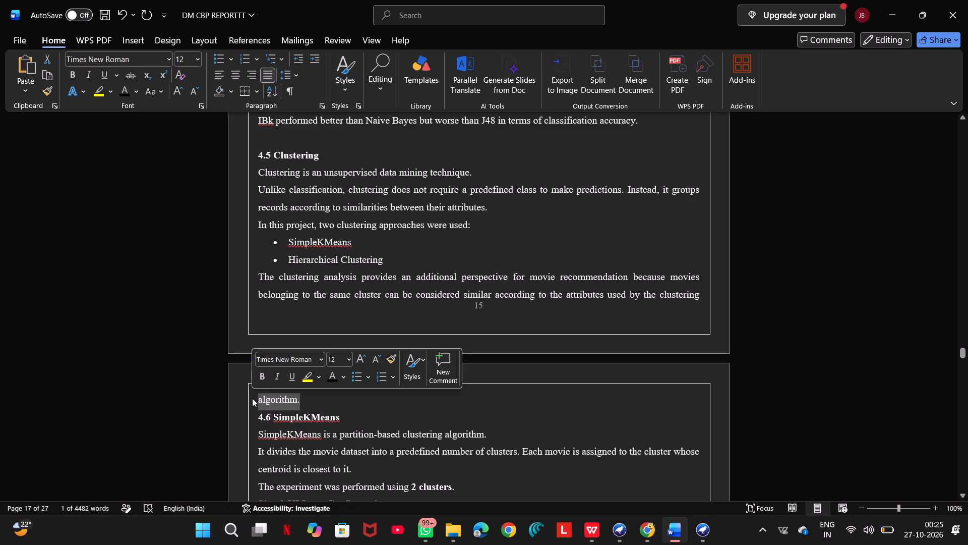
pyautogui.press('BackSpace')
# Remove the section number 4.5 from the "Clustering" heading.
pyautogui.scroll(1, 291, 309)
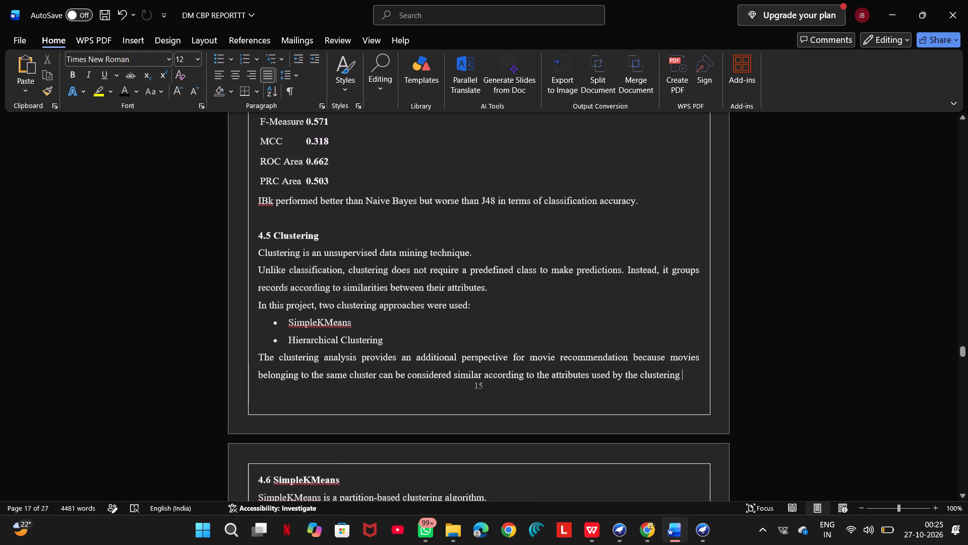
pyautogui.click(274, 236)
pyautogui.press('BackSpace')
pyautogui.press('BackSpace')
pyautogui.press('BackSpace')
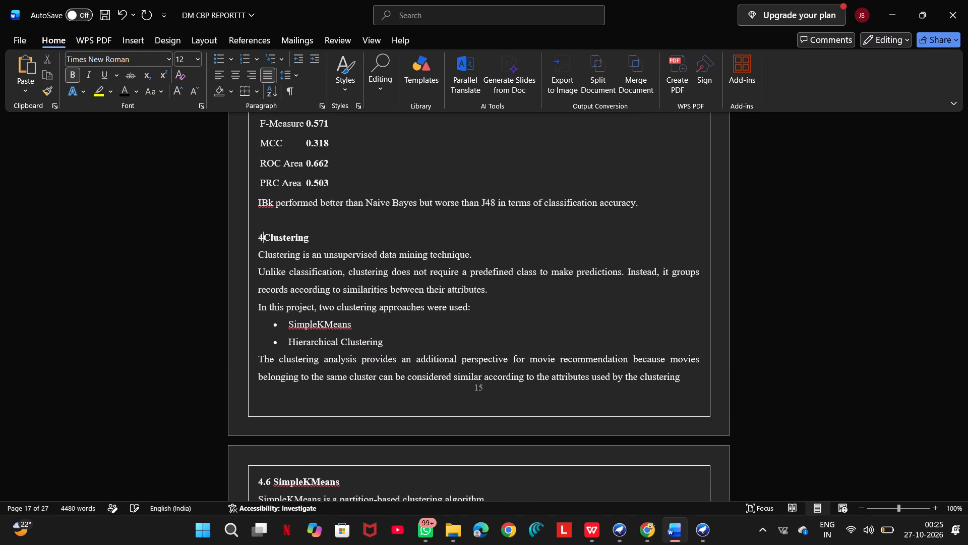
pyautogui.press('BackSpace')
# Give the "Clustering" heading the black shadowed text effect and set its font size to 14.
pyautogui.moveTo(309, 238); pyautogui.dragTo(271, 236)
pyautogui.moveTo(271, 236); pyautogui.dragTo(258, 236)
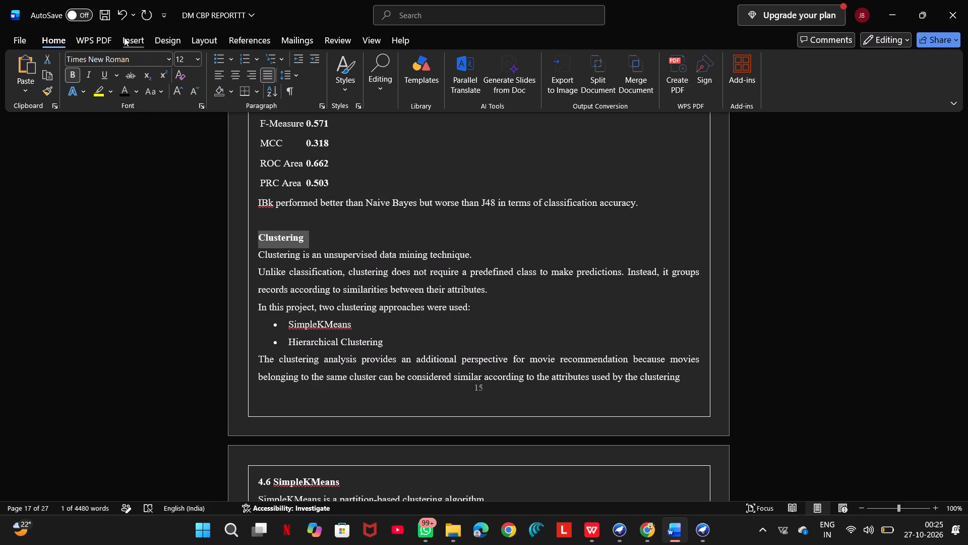
pyautogui.click(75, 90)
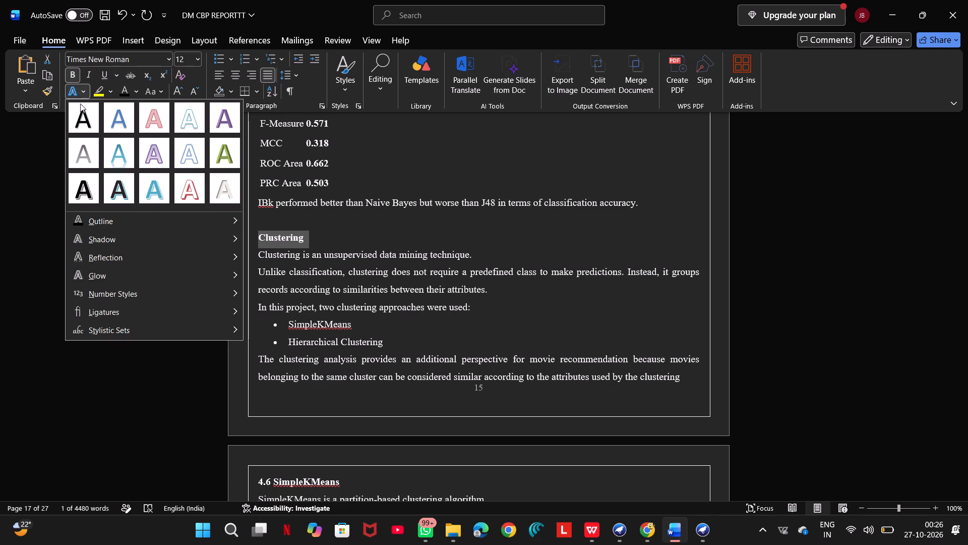
pyautogui.click(78, 122)
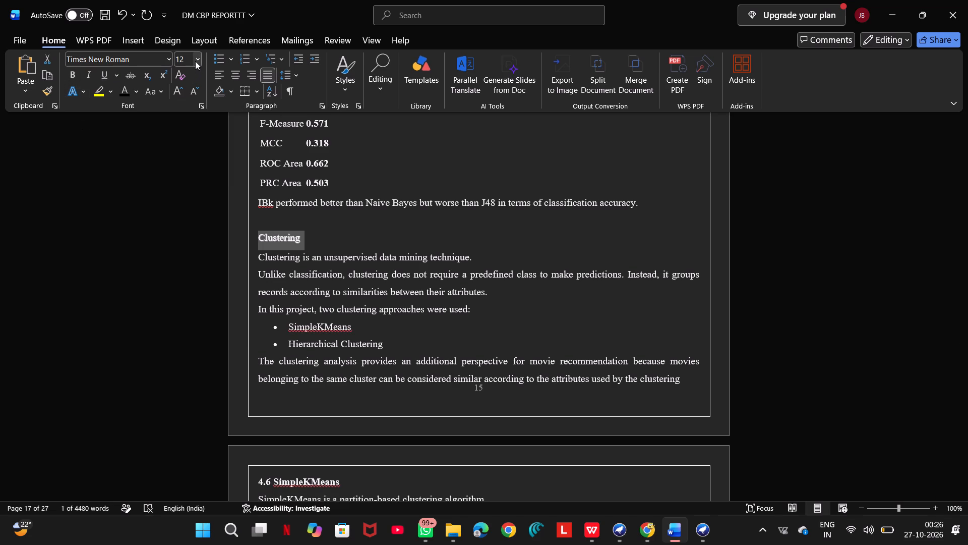
pyautogui.click(195, 61)
pyautogui.click(190, 148)
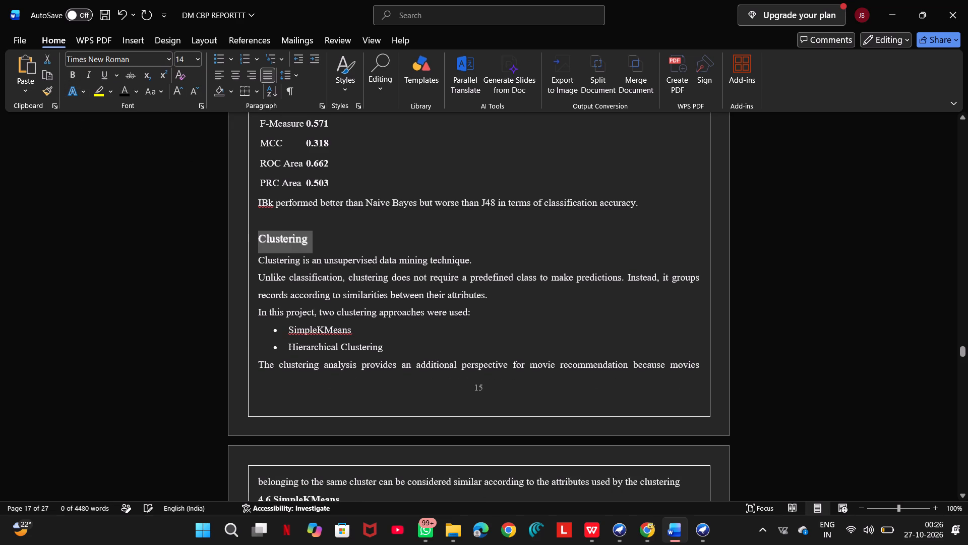
pyautogui.click(338, 241)
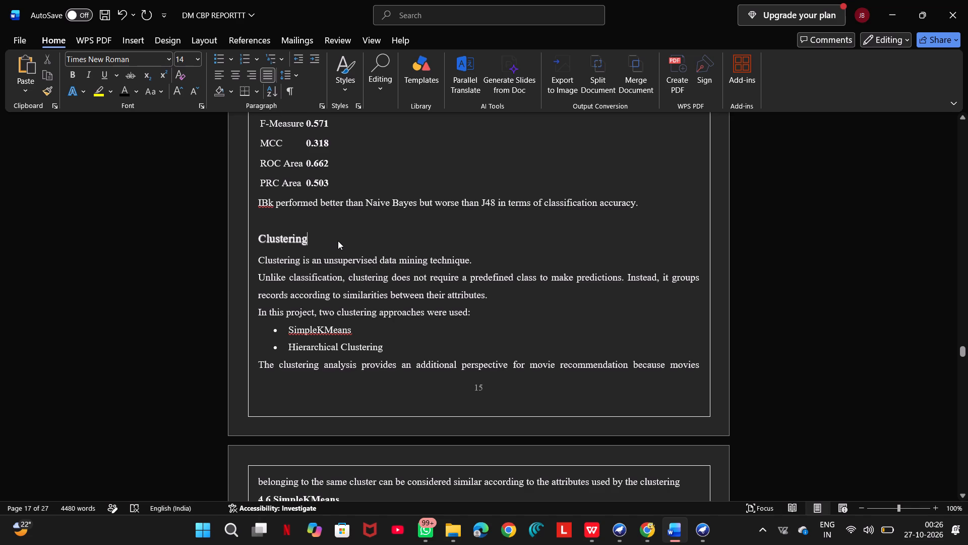
# Delete the Clustering section's closing paragraph text from "The clustering analysis provides" through "attributes used by the".
pyautogui.scroll(-1, 338, 260)
pyautogui.scroll(1, 338, 260)
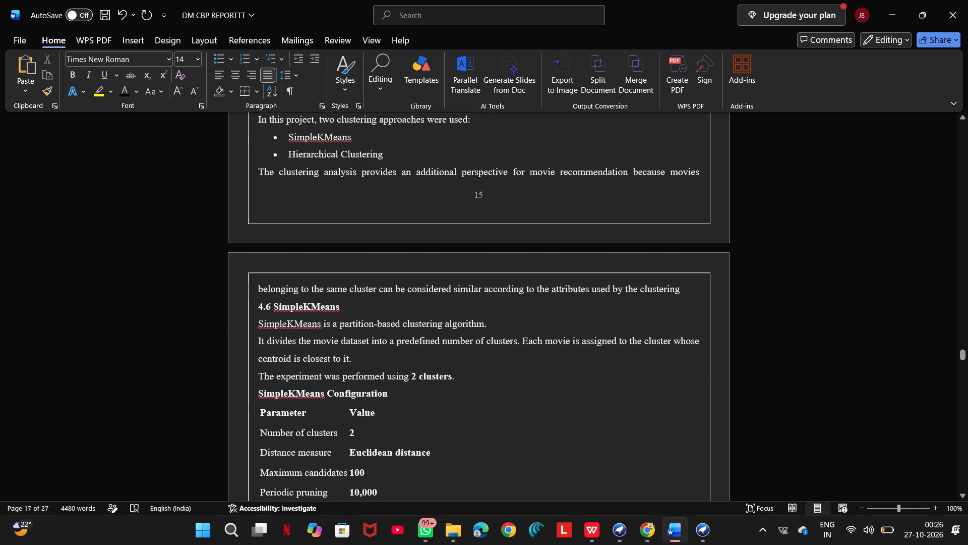
pyautogui.scroll(1, 338, 260)
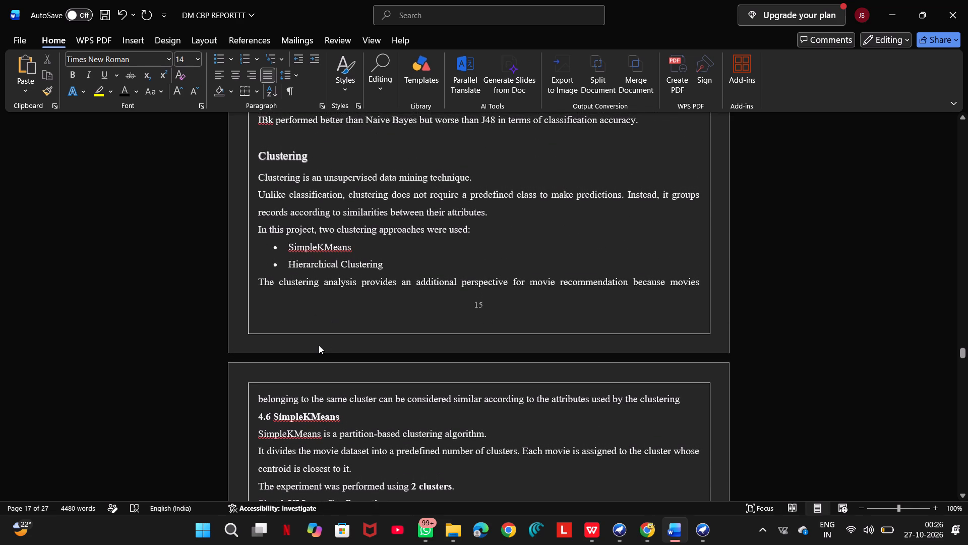
pyautogui.click(259, 401)
pyautogui.press('BackSpace')
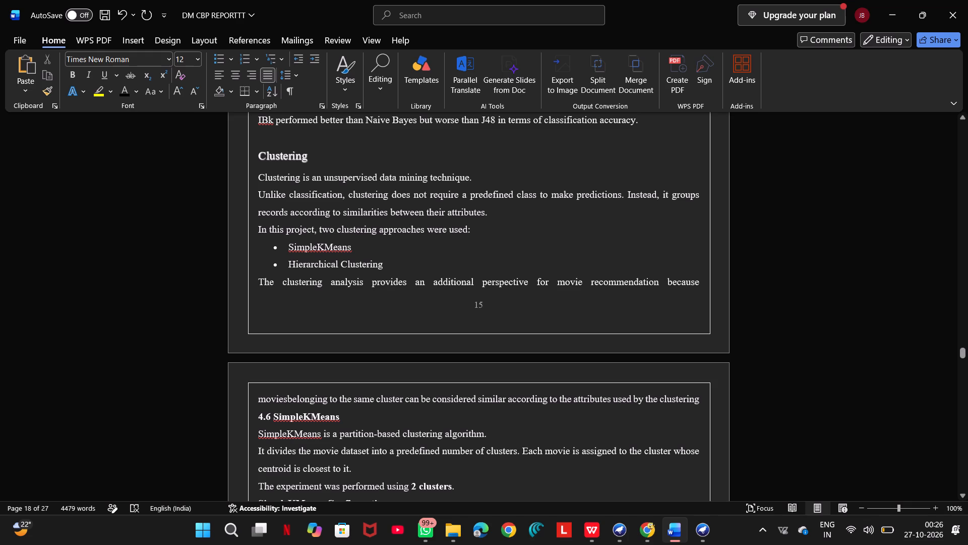
pyautogui.moveTo(699, 399); pyautogui.dragTo(290, 414)
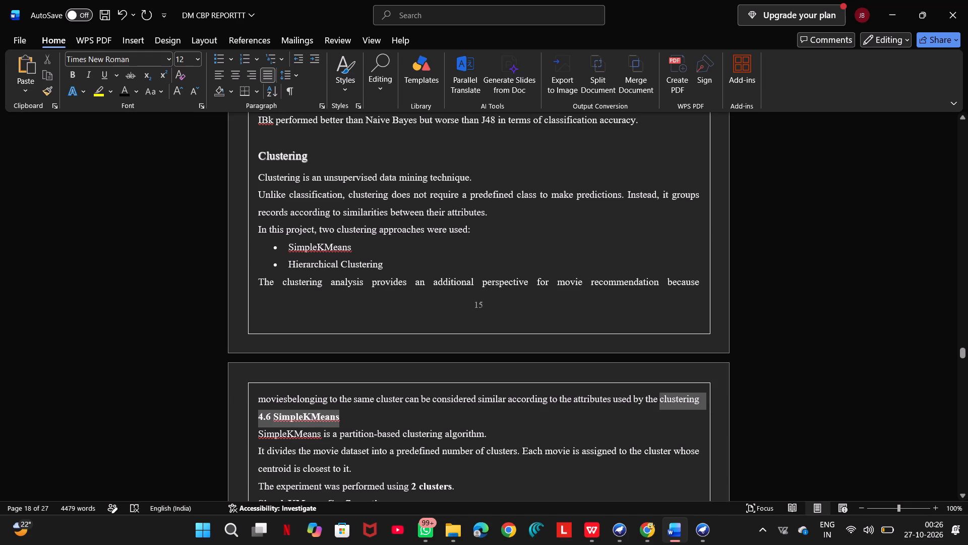
pyautogui.moveTo(290, 414); pyautogui.dragTo(248, 400)
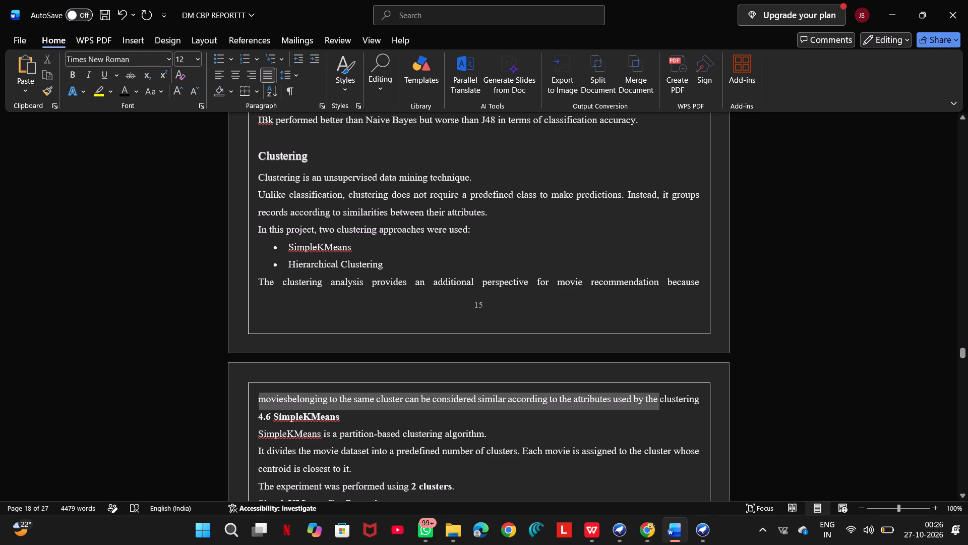
pyautogui.moveTo(248, 400); pyautogui.dragTo(258, 349)
pyautogui.press('BackSpace')
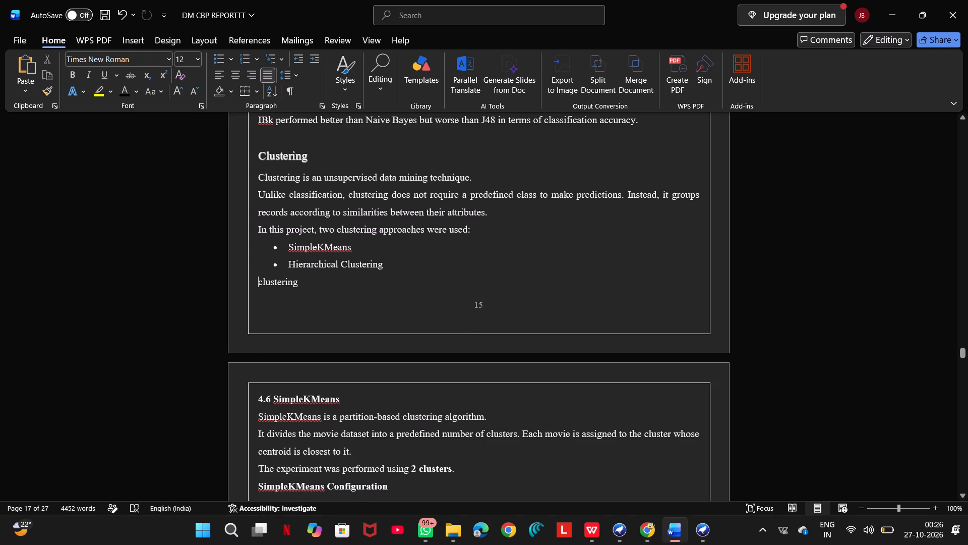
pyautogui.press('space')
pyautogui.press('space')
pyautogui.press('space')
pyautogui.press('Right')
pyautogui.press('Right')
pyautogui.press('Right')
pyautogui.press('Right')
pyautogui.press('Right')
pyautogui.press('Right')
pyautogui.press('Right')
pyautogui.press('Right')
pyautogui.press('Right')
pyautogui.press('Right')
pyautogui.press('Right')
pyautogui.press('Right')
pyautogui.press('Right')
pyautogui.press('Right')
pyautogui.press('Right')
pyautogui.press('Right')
# Delete the leftover word "clustering" below the bulleted list of clustering approaches and add a line break in its place.
pyautogui.moveTo(318, 287); pyautogui.dragTo(258, 280)
pyautogui.press('BackSpace')
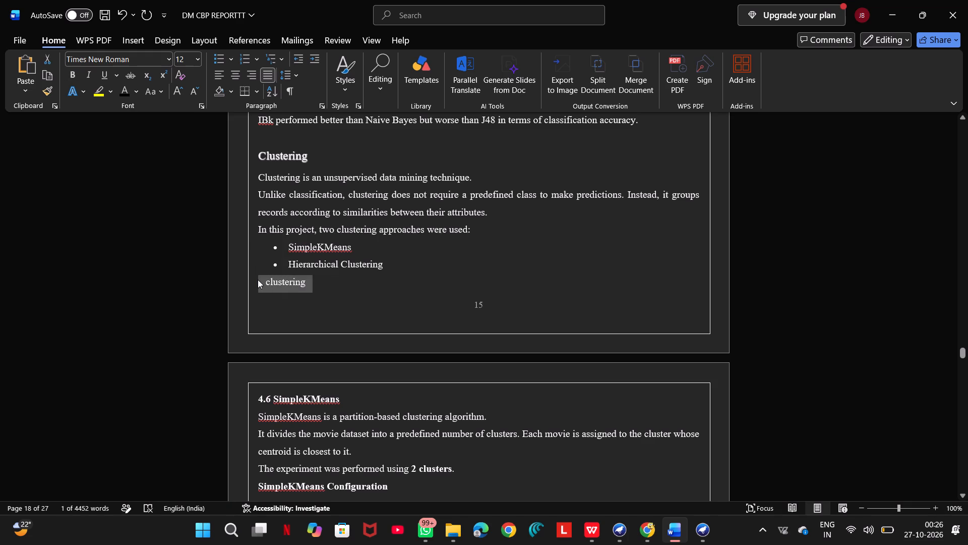
pyautogui.press('Return')
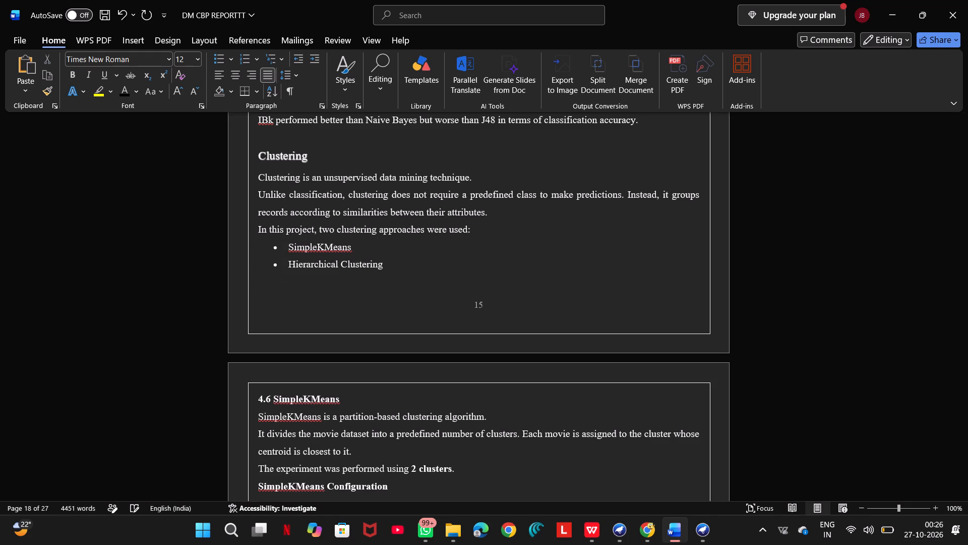
# Remove the section number 4.6 from the "SimpleKMeans" heading.
pyautogui.scroll(-1, 343, 300)
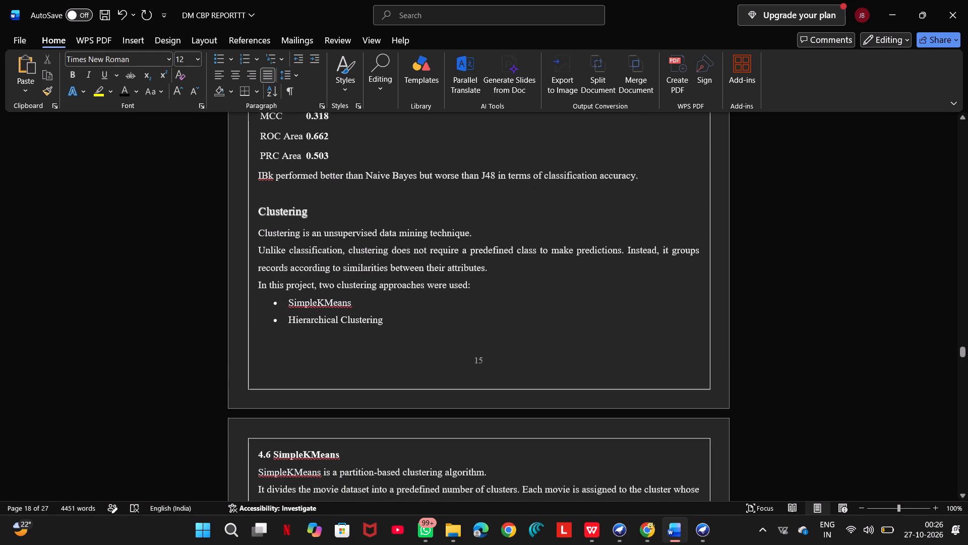
pyautogui.scroll(-1, 343, 300)
pyautogui.click(271, 242)
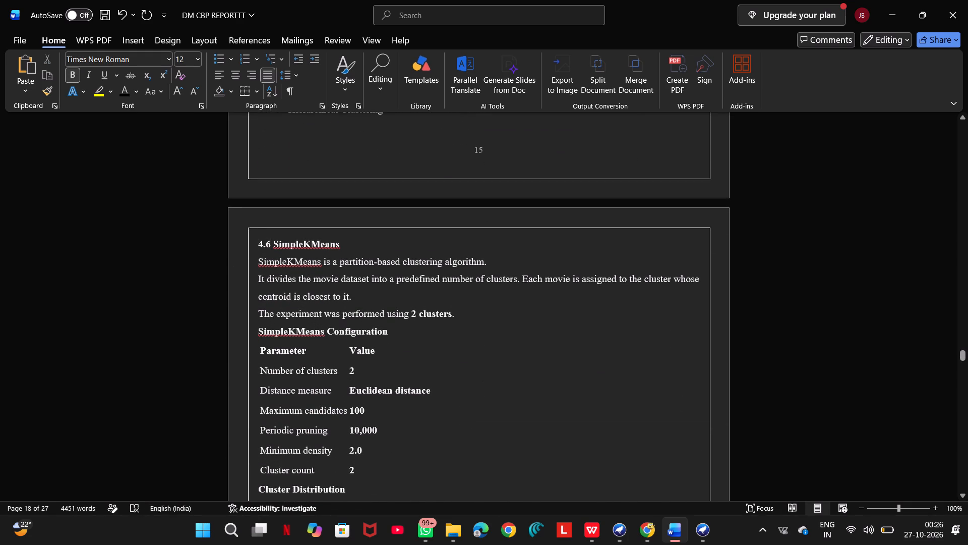
pyautogui.press('BackSpace')
pyautogui.press('BackSpace')
pyautogui.press('BackSpace')
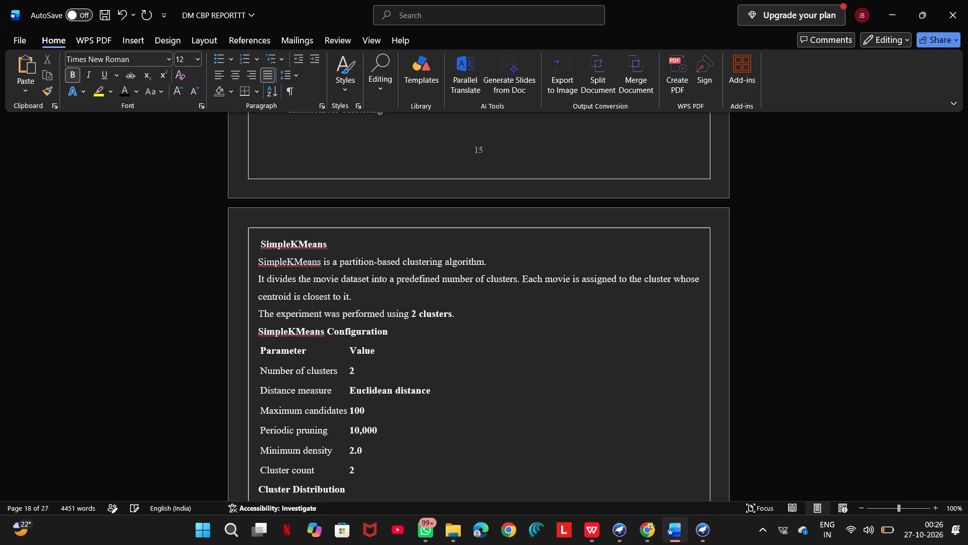
# Give the "SimpleKMeans" heading the black shadowed text effect and set its font size to 14.
pyautogui.moveTo(258, 242); pyautogui.dragTo(327, 250)
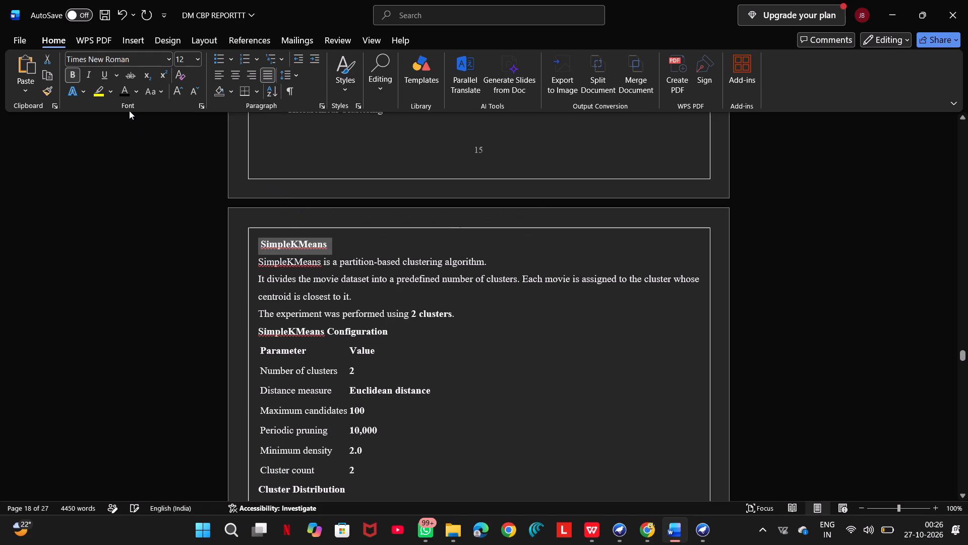
pyautogui.click(77, 92)
pyautogui.click(78, 121)
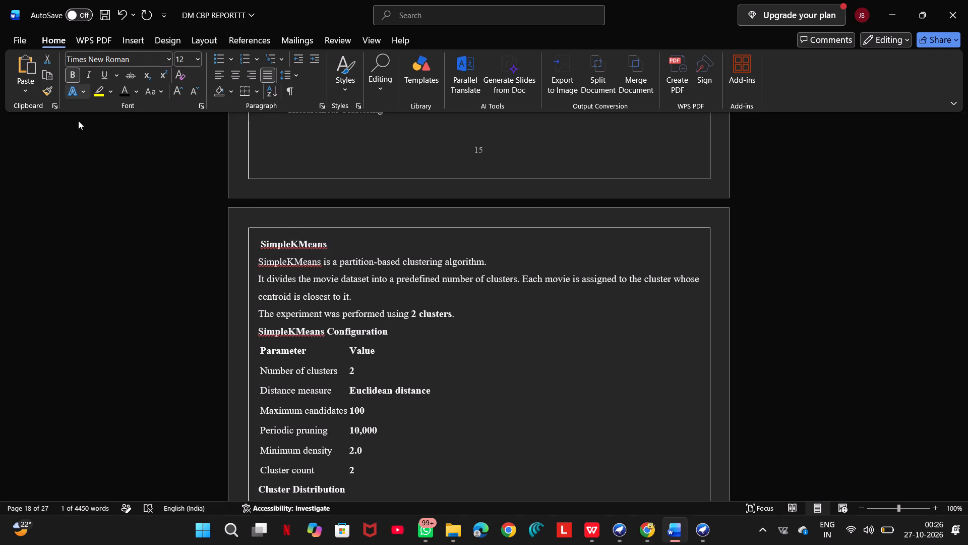
pyautogui.click(196, 62)
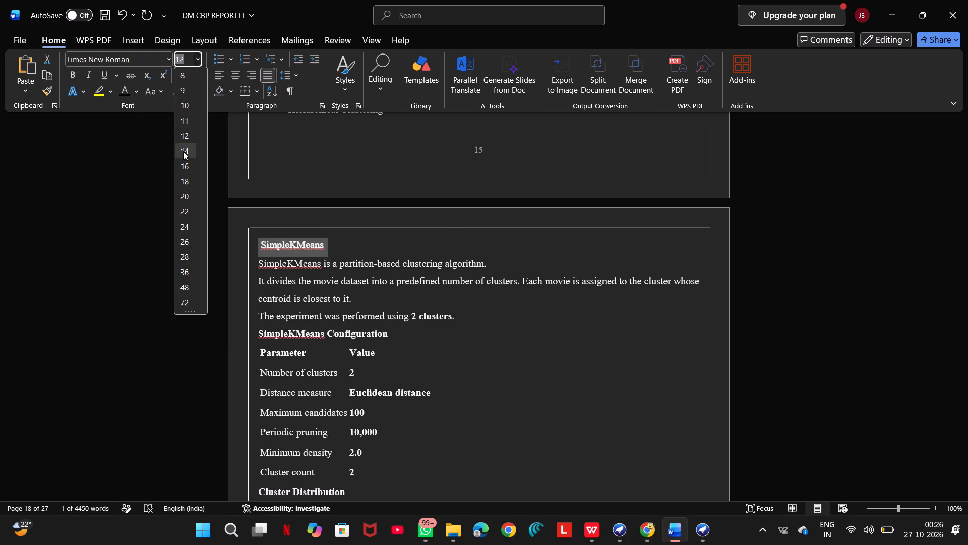
pyautogui.click(181, 154)
pyautogui.click(486, 410)
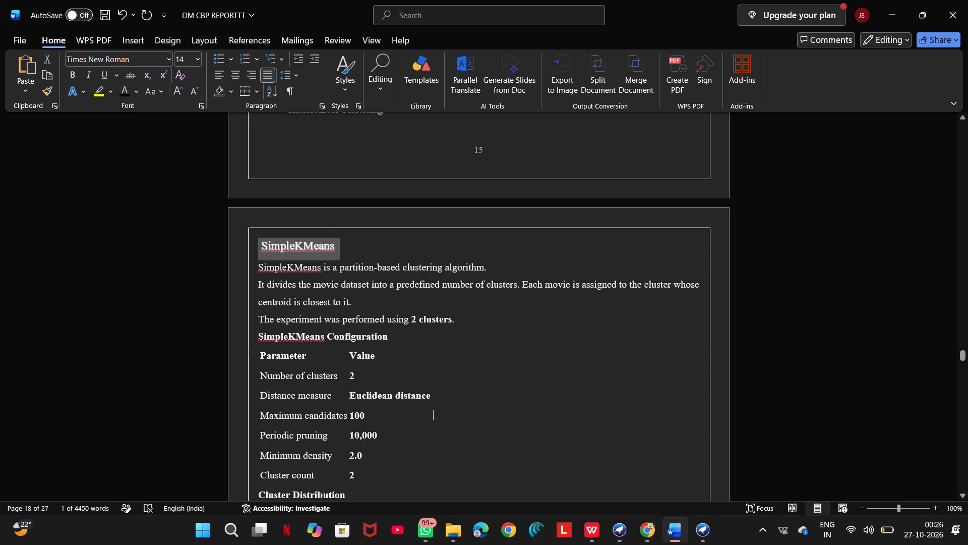
# Insert one blank line above each of the "SimpleKMeans Configuration", "Cluster Distribution" and "Interpretation" subheadings.
pyautogui.scroll(-2, 486, 410)
pyautogui.scroll(1, 486, 410)
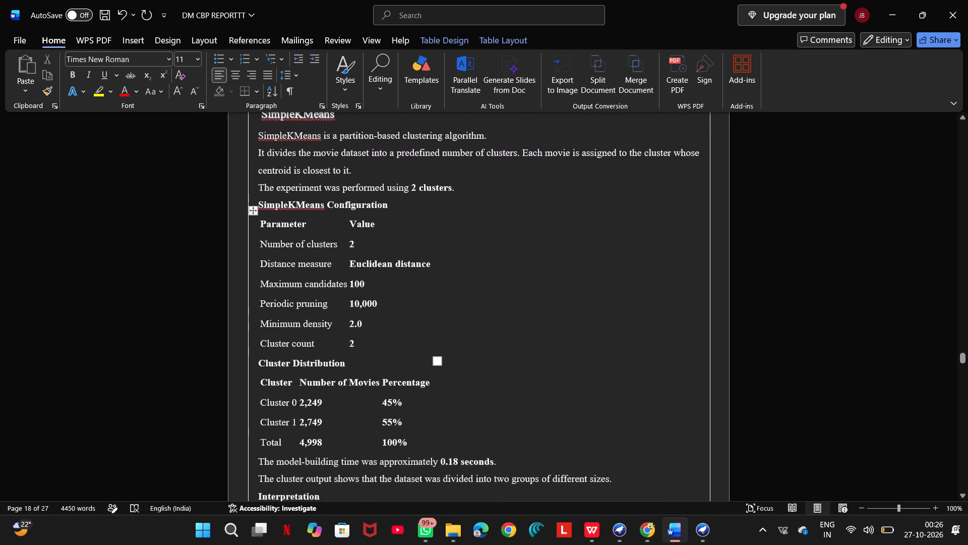
pyautogui.scroll(1, 325, 319)
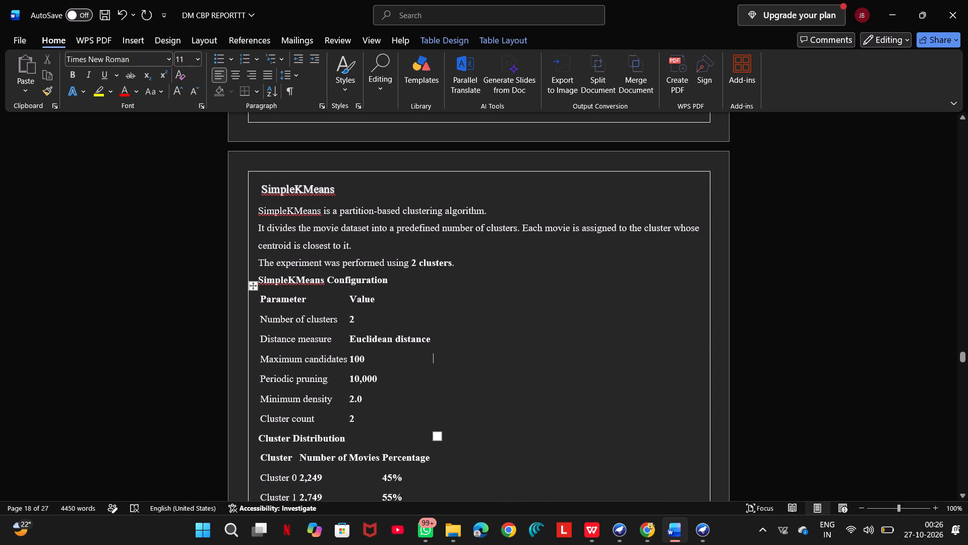
pyautogui.click(259, 280)
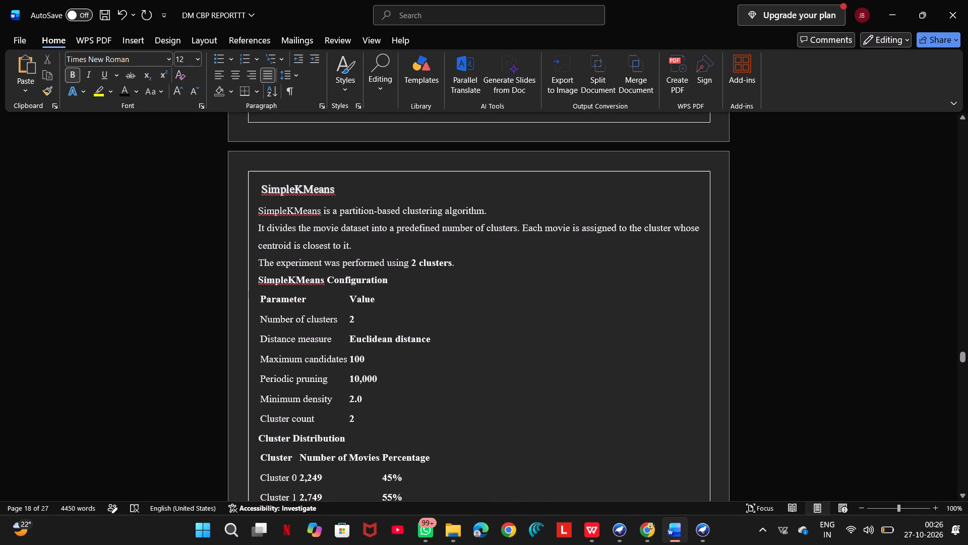
pyautogui.press('Return')
pyautogui.scroll(-1, 259, 280)
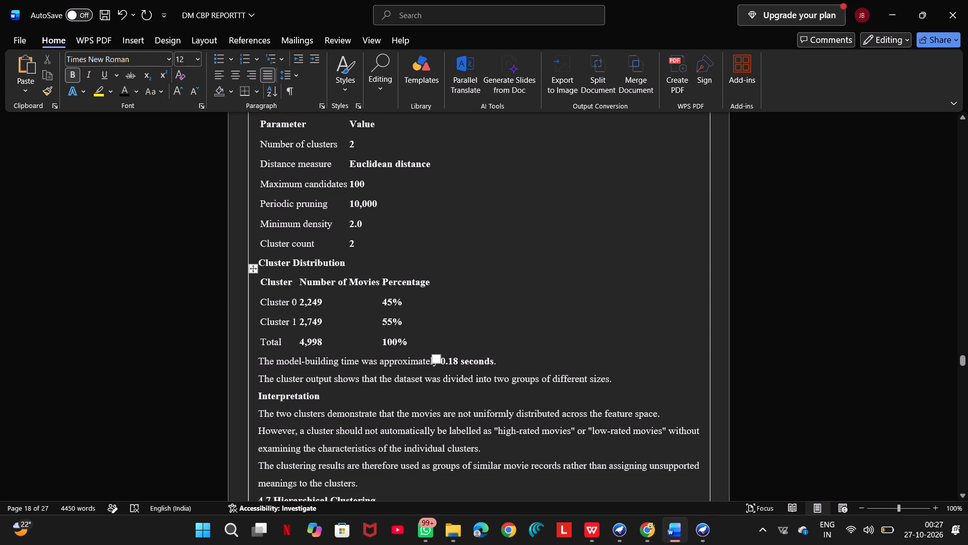
pyautogui.scroll(1, 416, 291)
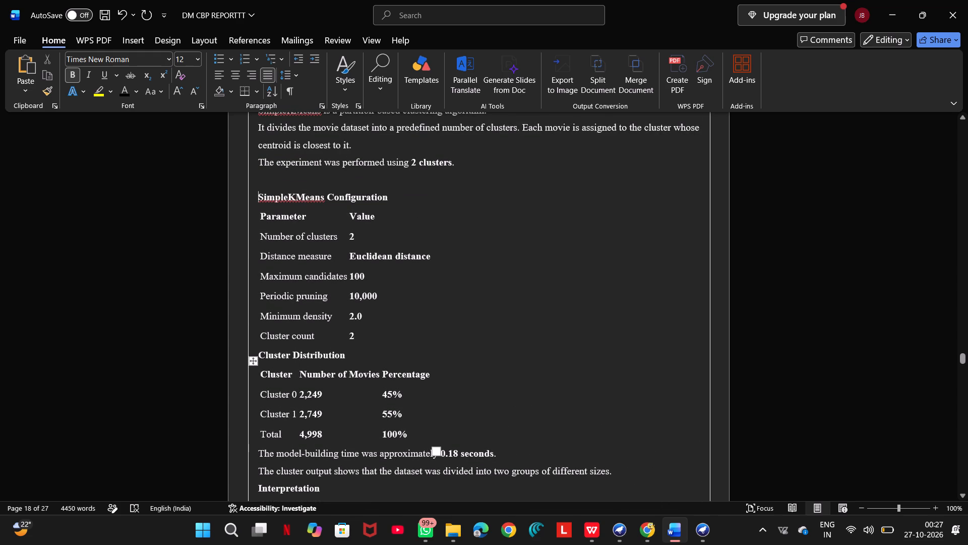
pyautogui.click(260, 353)
pyautogui.press('Return')
pyautogui.scroll(-1, 260, 353)
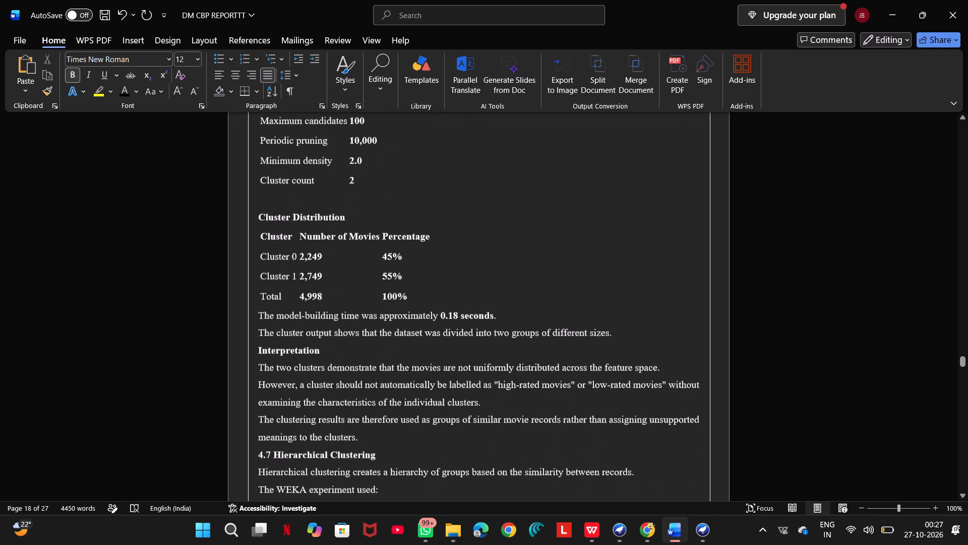
pyautogui.click(258, 345)
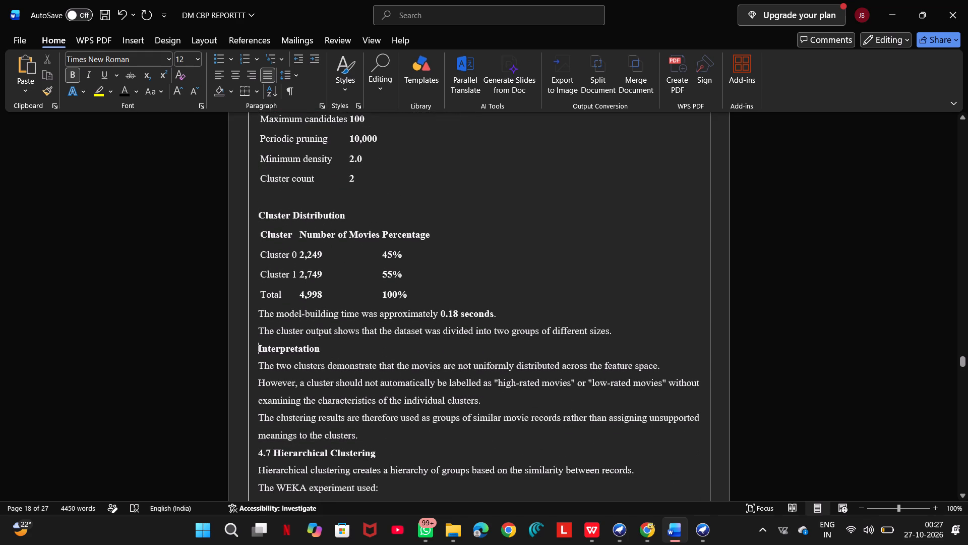
pyautogui.press('Return')
# Push the "4.7 Hierarchical Clustering" heading and its introduction onto the next page by adding six blank lines above it.
pyautogui.scroll(-1, 258, 345)
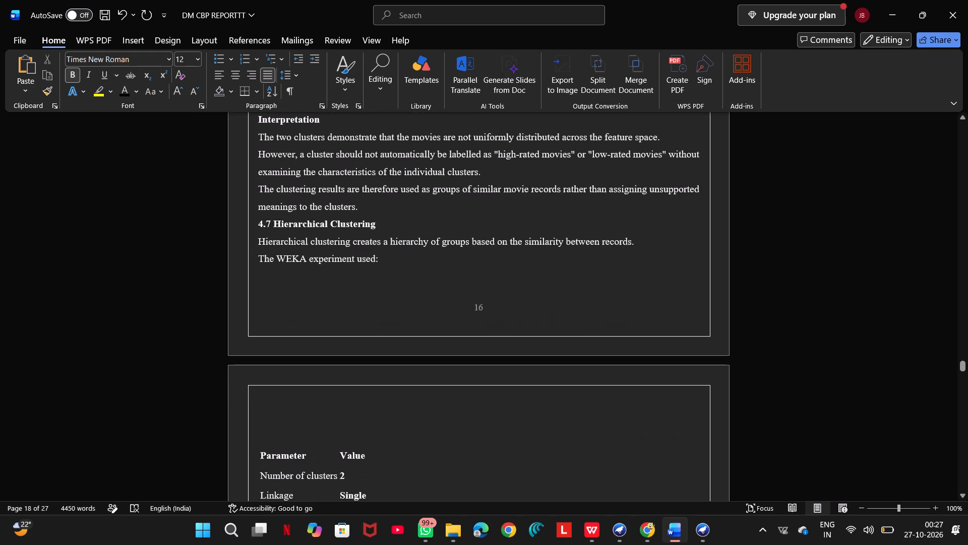
pyautogui.click(257, 220)
pyautogui.press('Return')
pyautogui.press('Return')
pyautogui.press('Return')
pyautogui.press('Return')
pyautogui.press('Return')
pyautogui.press('Return')
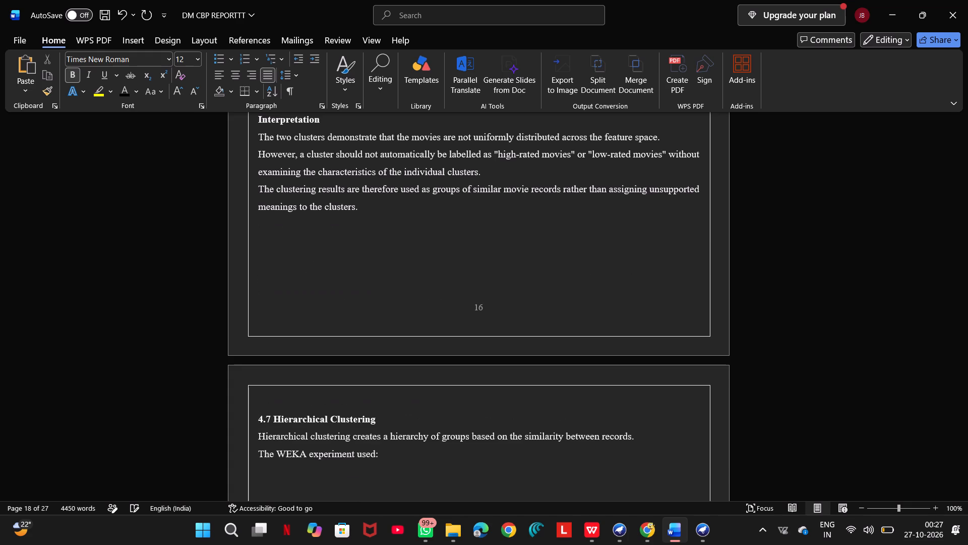
# Remove the empty lines between "The WEKA experiment used:" and the hierarchical clustering parameter table.
pyautogui.scroll(-1, 257, 220)
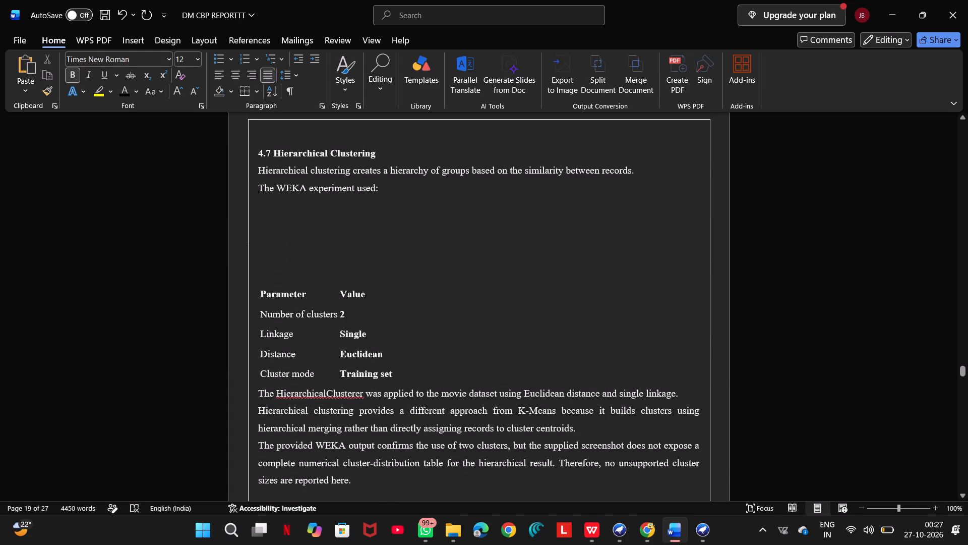
pyautogui.click(261, 277)
pyautogui.press('BackSpace')
pyautogui.press('BackSpace')
pyautogui.press('BackSpace')
pyautogui.press('BackSpace')
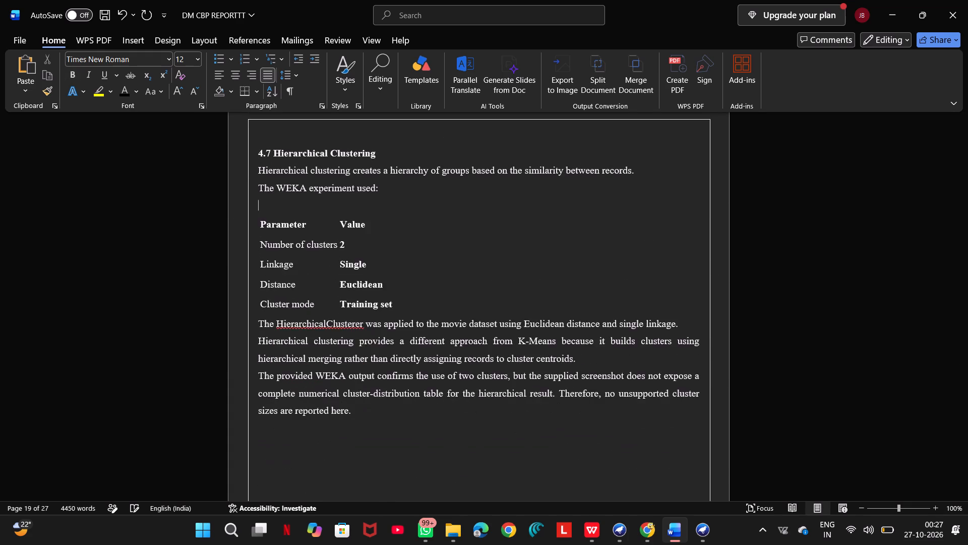
pyautogui.press('BackSpace')
# Remove the leading space before the "SimpleKMeans" heading so it aligns with the body text.
pyautogui.scroll(1, 261, 277)
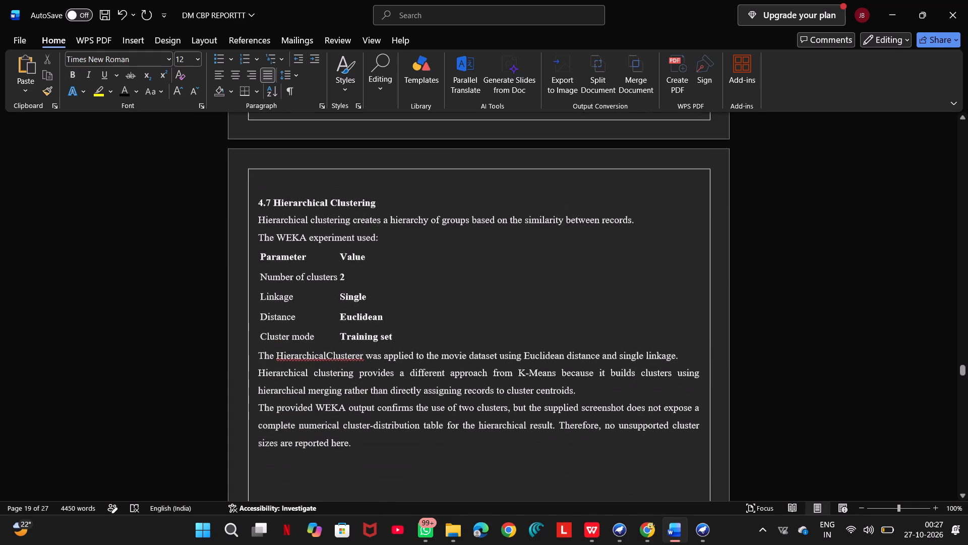
pyautogui.scroll(3, 261, 277)
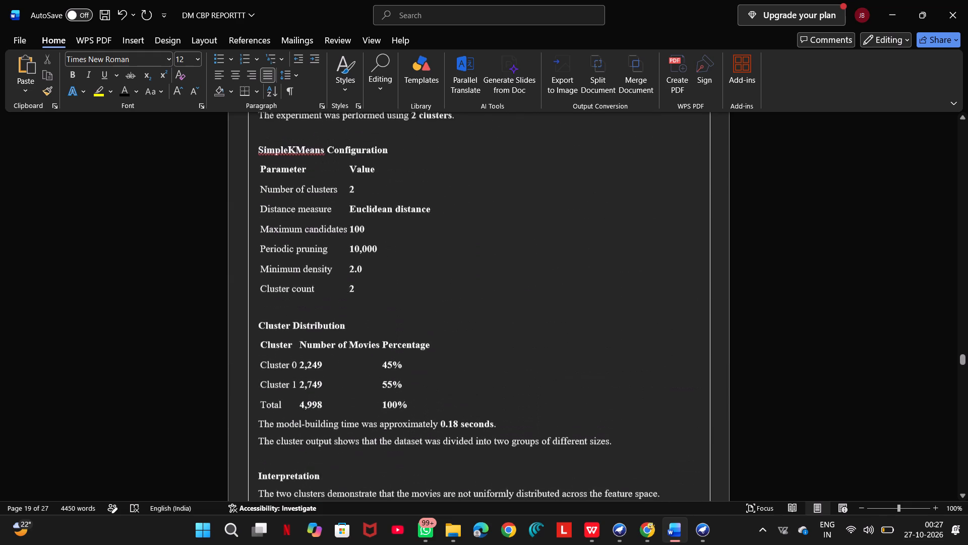
pyautogui.scroll(3, 261, 277)
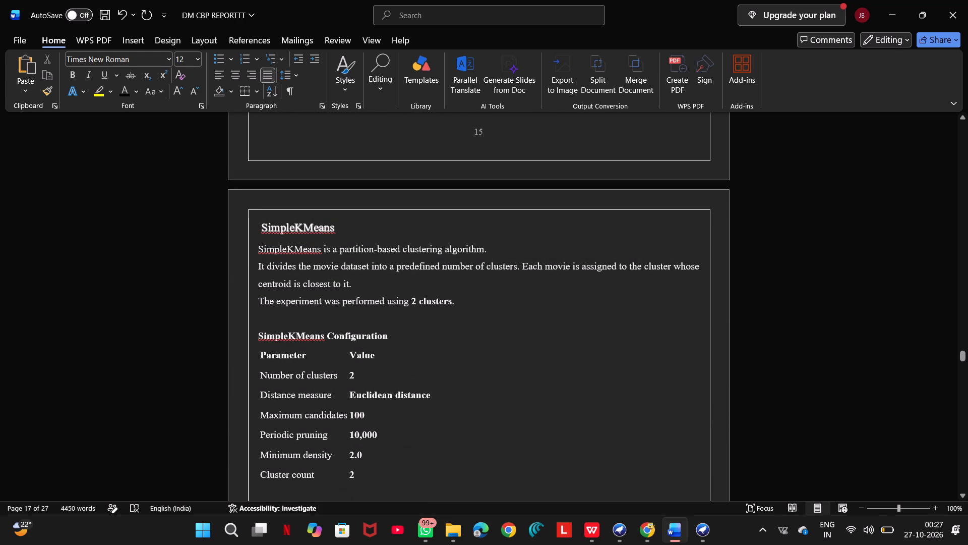
pyautogui.click(262, 226)
pyautogui.press('BackSpace')
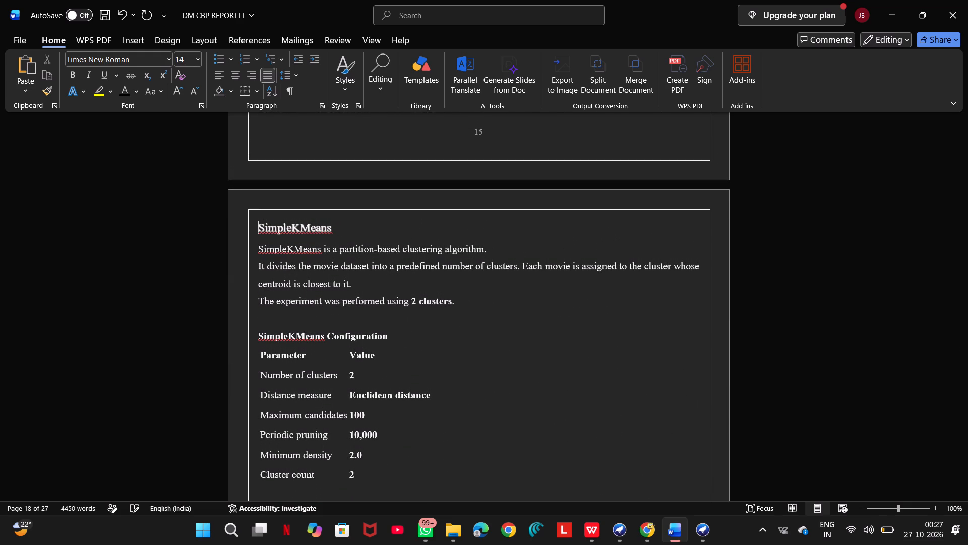
# Indent the "Cluster Distribution" subheading by one space.
pyautogui.scroll(-1, 304, 314)
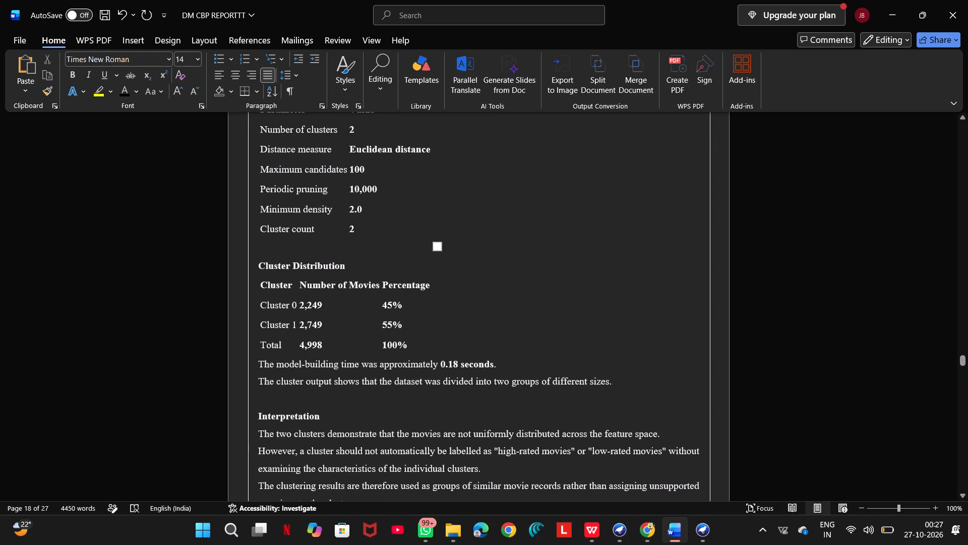
pyautogui.click(257, 265)
pyautogui.press('space')
pyautogui.press('space')
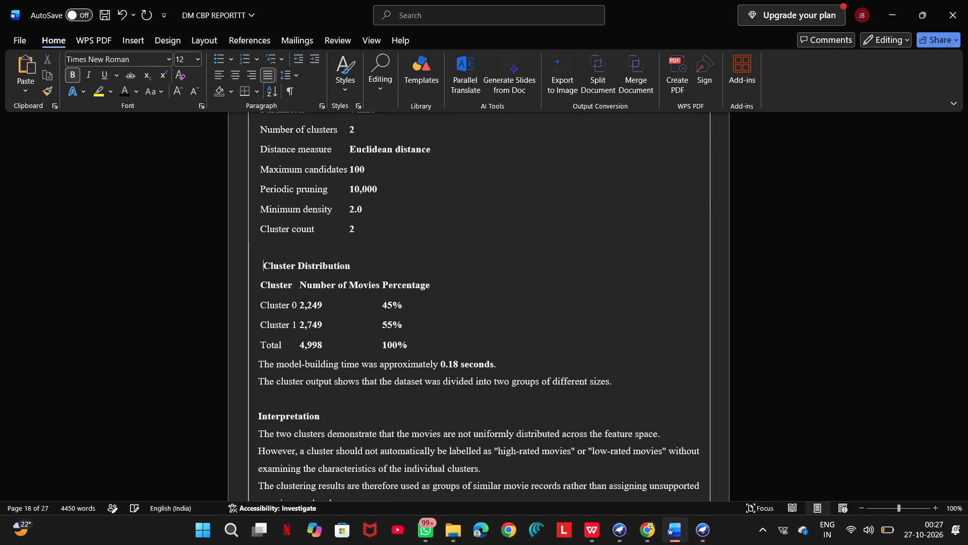
pyautogui.press('BackSpace')
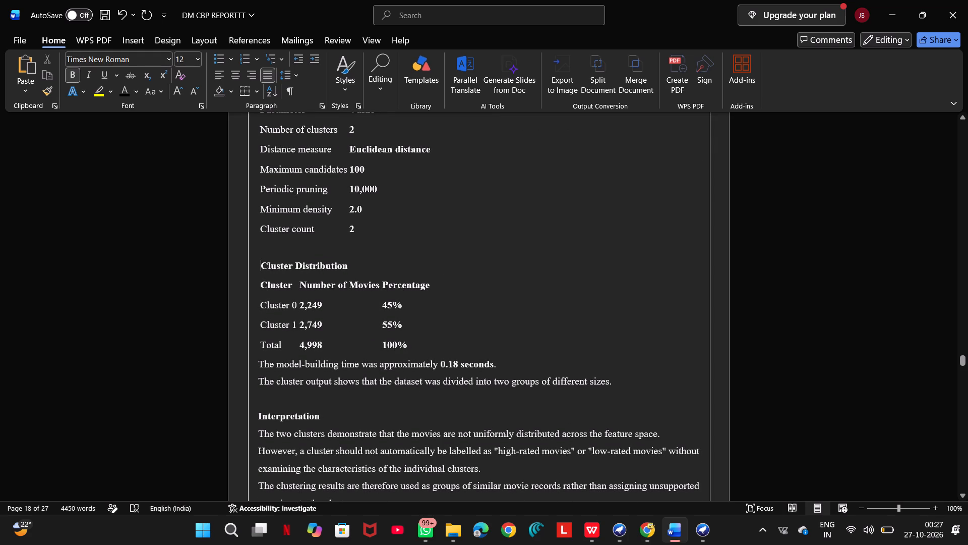
# Give the "Cluster Distribution" subheading the black shadowed text effect and set its font size to 14.
pyautogui.moveTo(260, 263); pyautogui.dragTo(342, 261)
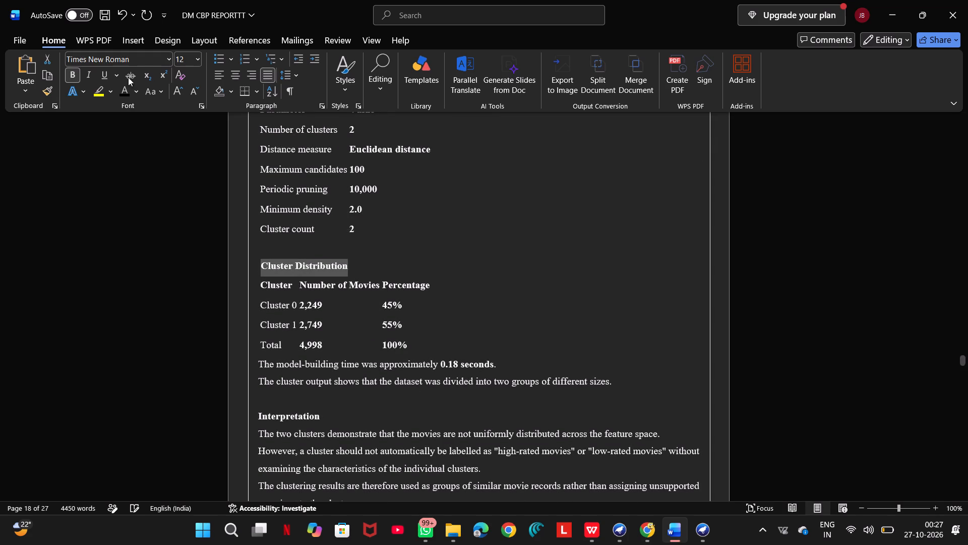
pyautogui.click(72, 88)
pyautogui.click(83, 107)
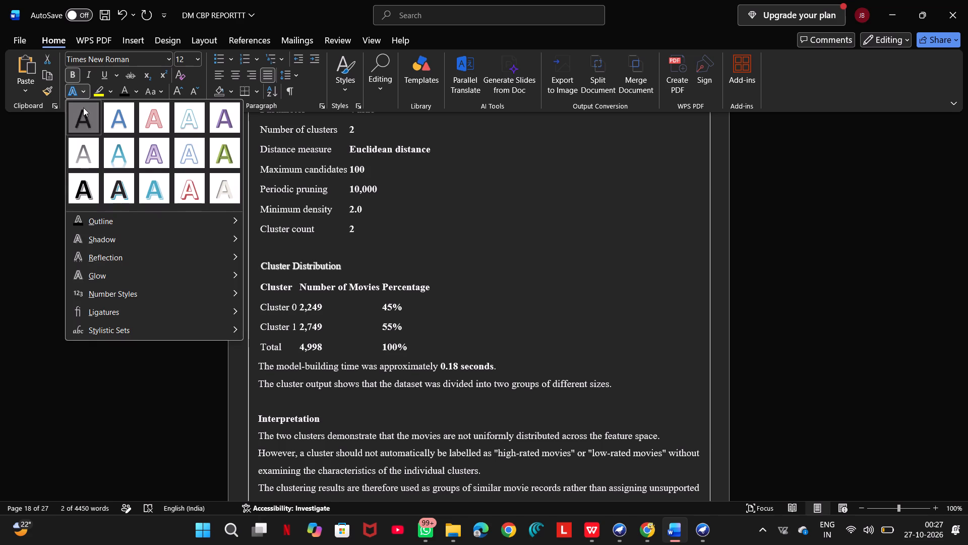
pyautogui.click(195, 54)
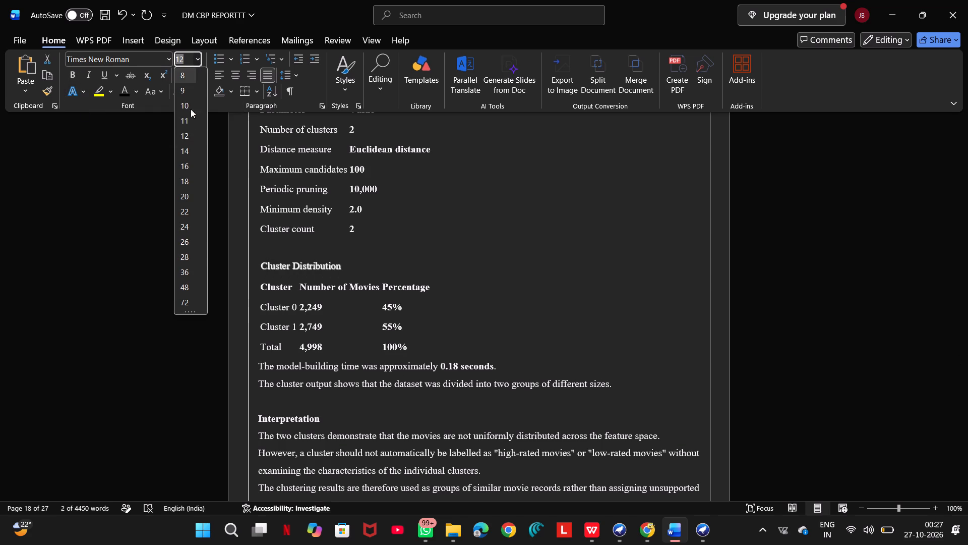
pyautogui.click(189, 152)
pyautogui.click(496, 241)
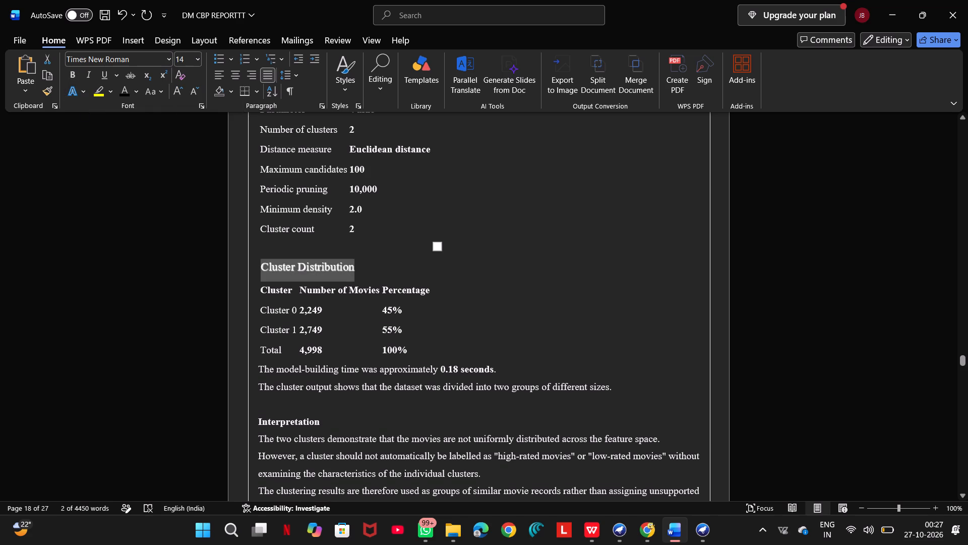
# Give the "Interpretation" subheading below the cluster distribution table the black shadowed text effect and set its font size to 14.
pyautogui.scroll(-1, 496, 241)
pyautogui.moveTo(317, 262); pyautogui.dragTo(311, 262)
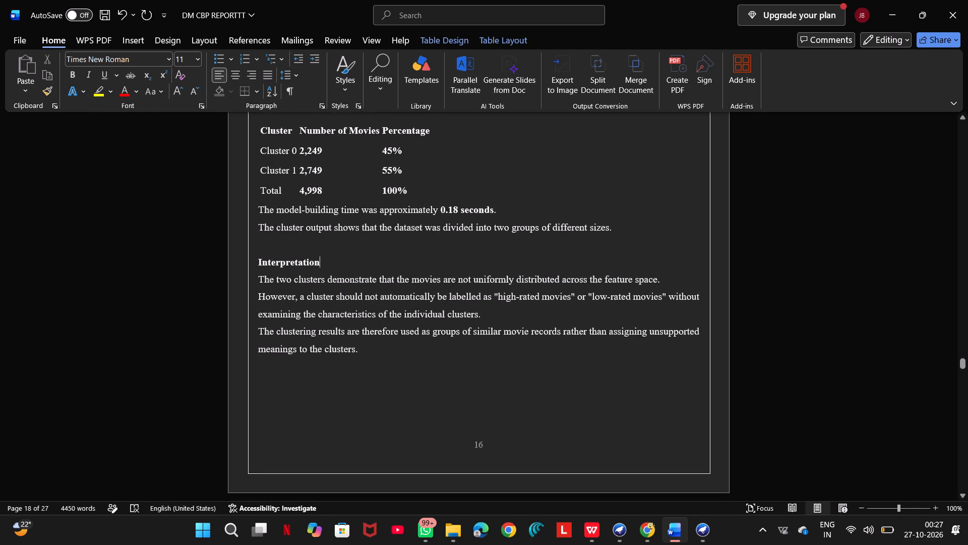
pyautogui.moveTo(311, 262); pyautogui.dragTo(253, 258)
pyautogui.click(71, 91)
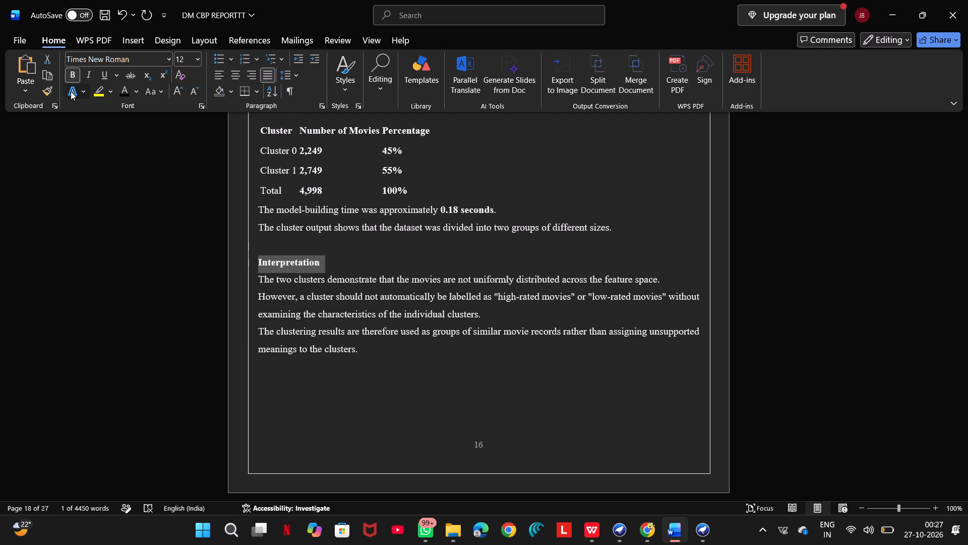
pyautogui.click(75, 116)
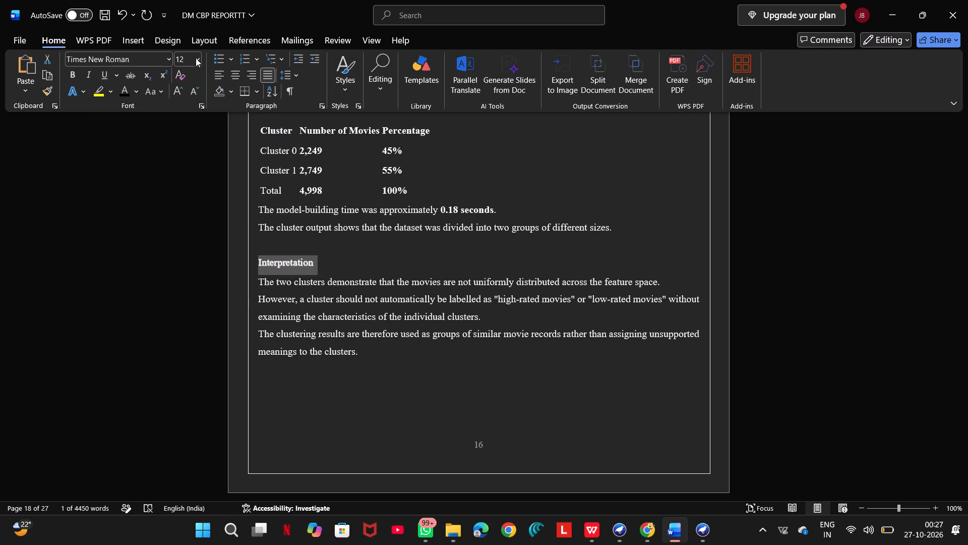
pyautogui.moveTo(196, 58); pyautogui.dragTo(191, 146)
pyautogui.click(191, 146)
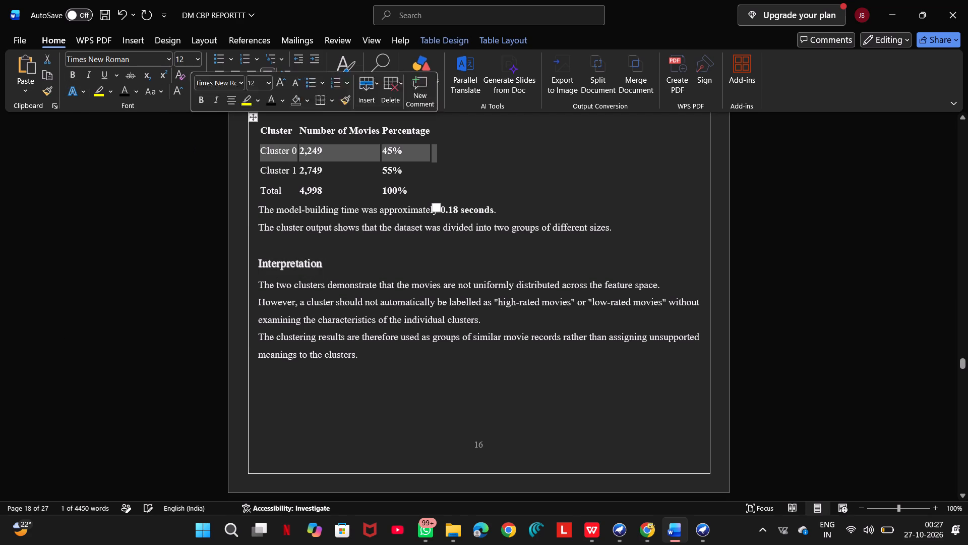
pyautogui.click(435, 254)
# Remove the section number 4.7 from the "Hierarchical Clustering" heading.
pyautogui.scroll(1, 435, 254)
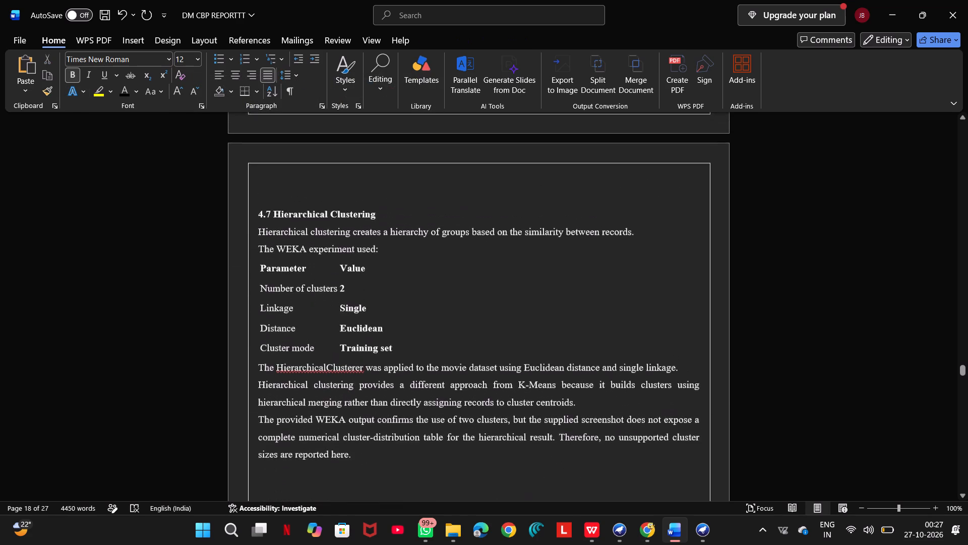
pyautogui.scroll(1, 435, 254)
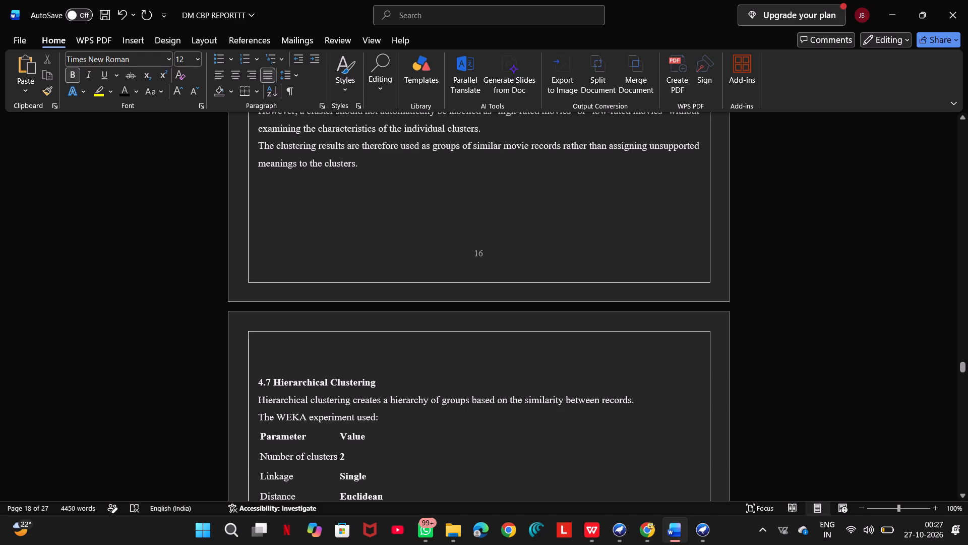
pyautogui.click(274, 380)
pyautogui.press('BackSpace')
pyautogui.press('BackSpace')
pyautogui.press('BackSpace')
pyautogui.press('BackSpace')
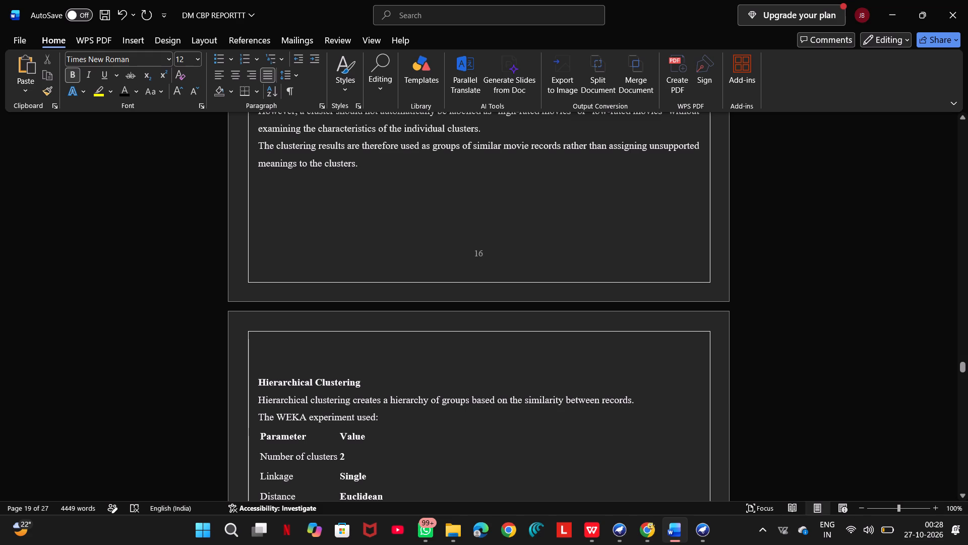
# Apply the black shadowed text effect to the "Hierarchical Clustering" heading and set its font size to 14.
pyautogui.moveTo(257, 382); pyautogui.dragTo(365, 383)
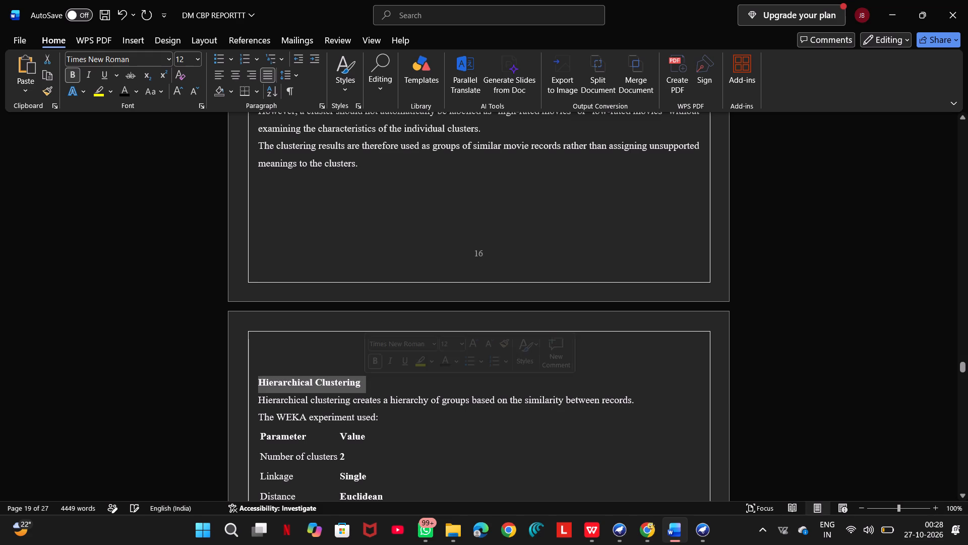
pyautogui.moveTo(68, 93); pyautogui.dragTo(82, 131)
pyautogui.click(82, 131)
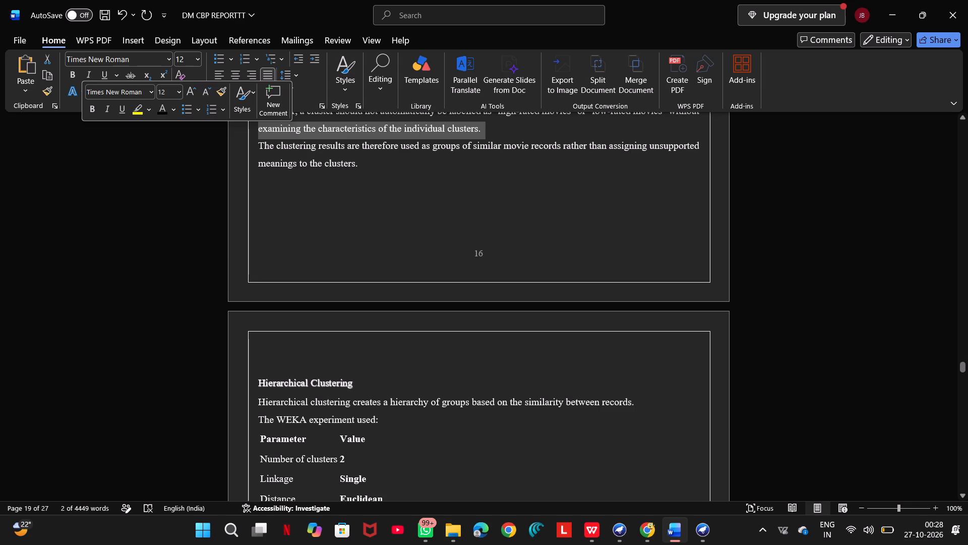
pyautogui.moveTo(369, 384); pyautogui.dragTo(261, 372)
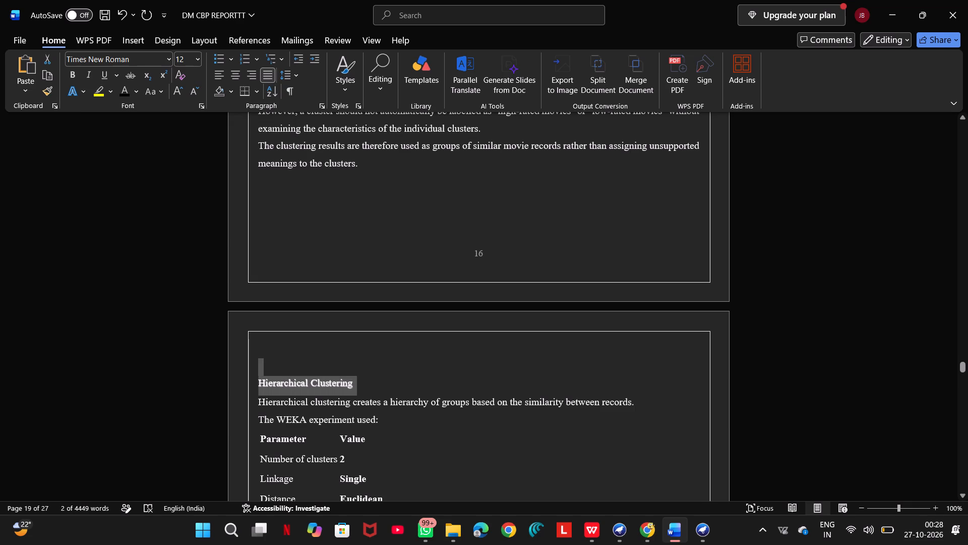
pyautogui.moveTo(261, 372); pyautogui.dragTo(260, 379)
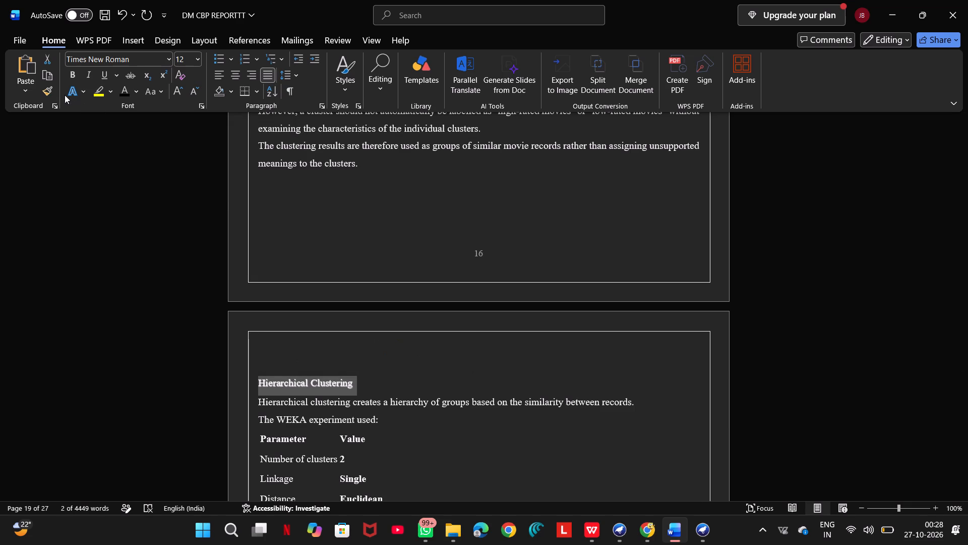
pyautogui.click(69, 93)
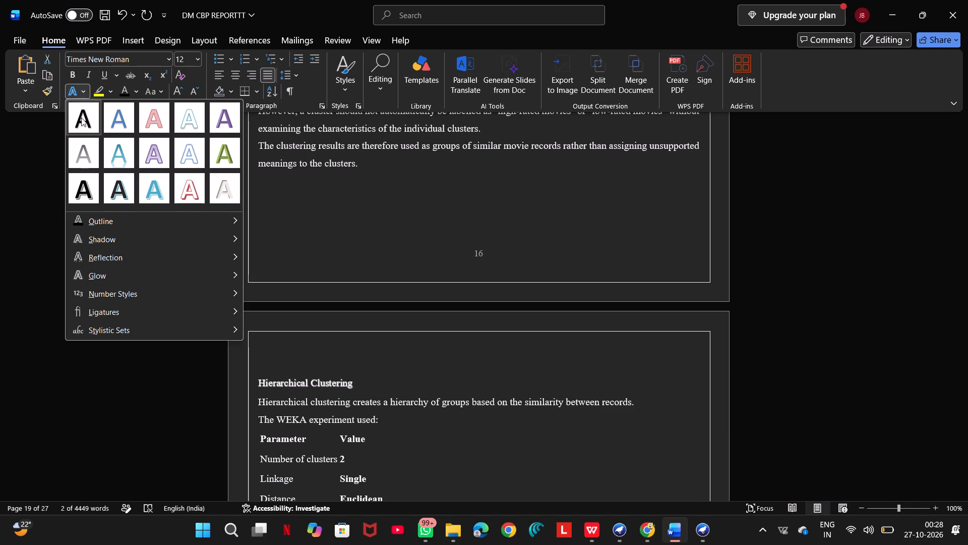
pyautogui.click(81, 118)
pyautogui.click(196, 61)
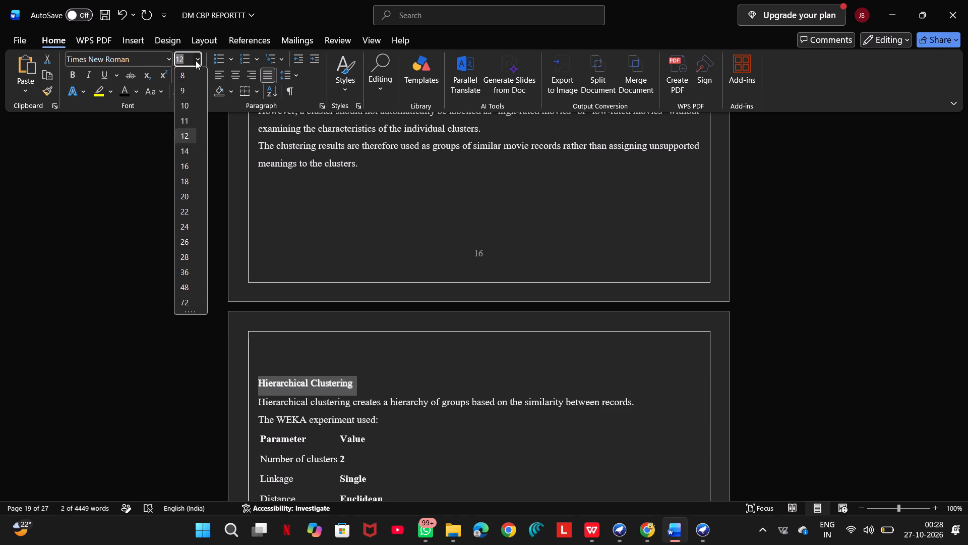
pyautogui.click(183, 150)
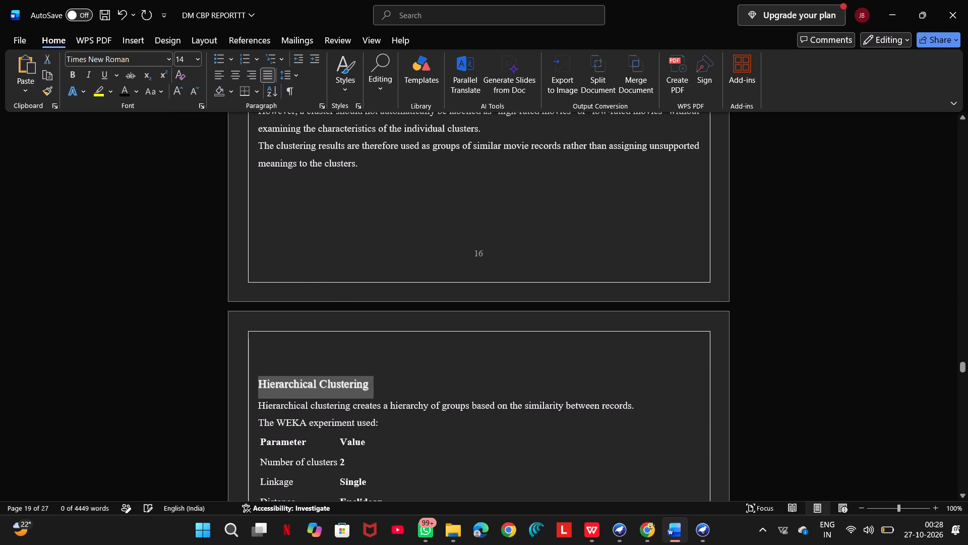
pyautogui.click(429, 373)
# Remove the empty lines above the "Hierarchical Clustering" heading so it starts at the top of its page.
pyautogui.scroll(2, 429, 373)
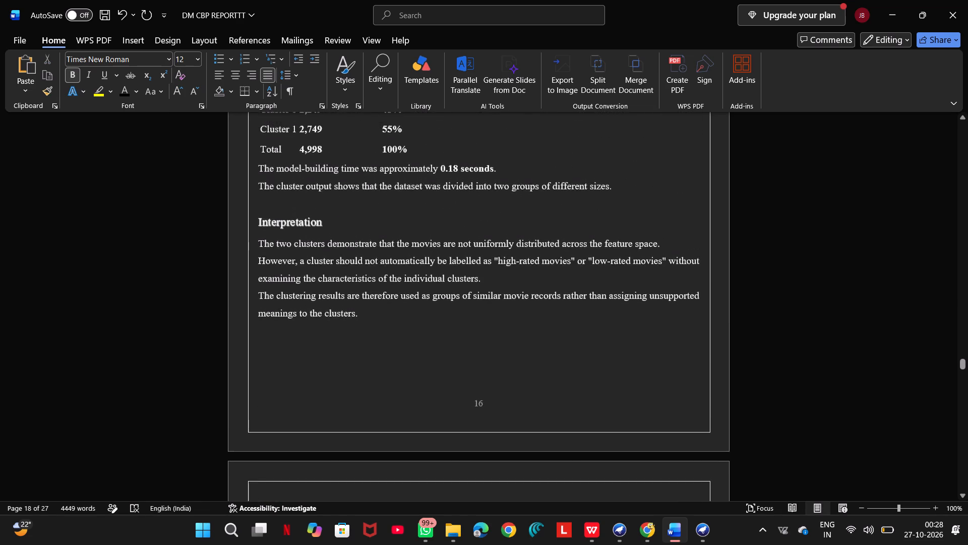
pyautogui.scroll(1, 429, 373)
pyautogui.scroll(-2, 429, 373)
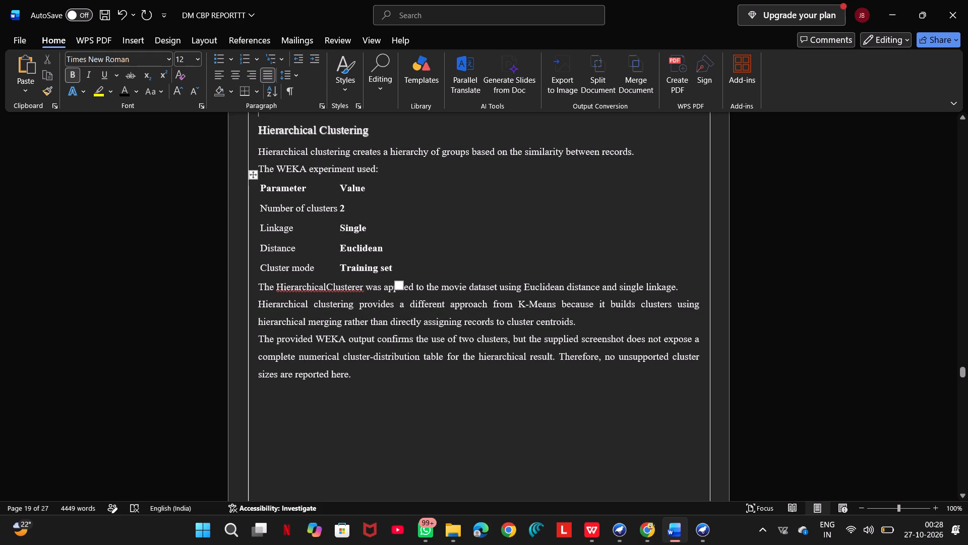
pyautogui.scroll(-4, 268, 292)
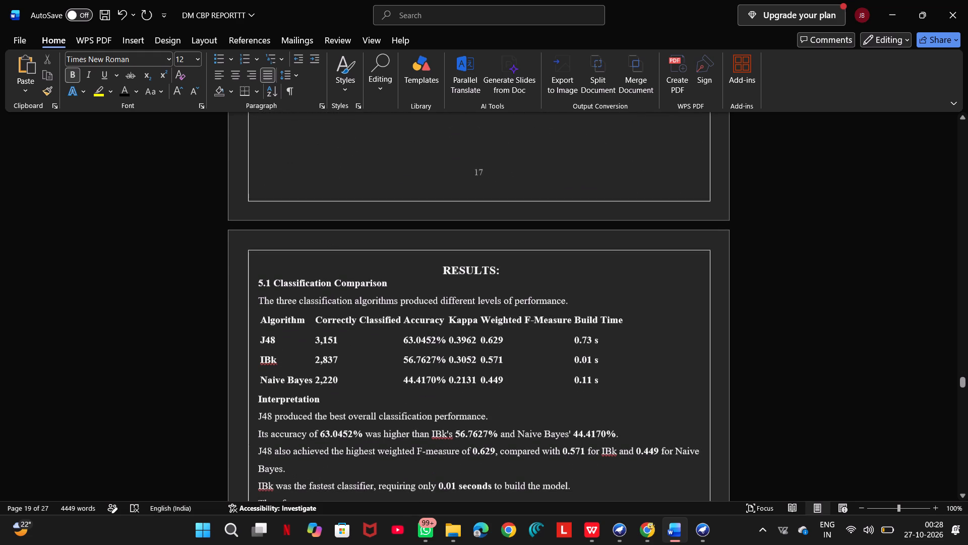
pyautogui.scroll(2, 268, 292)
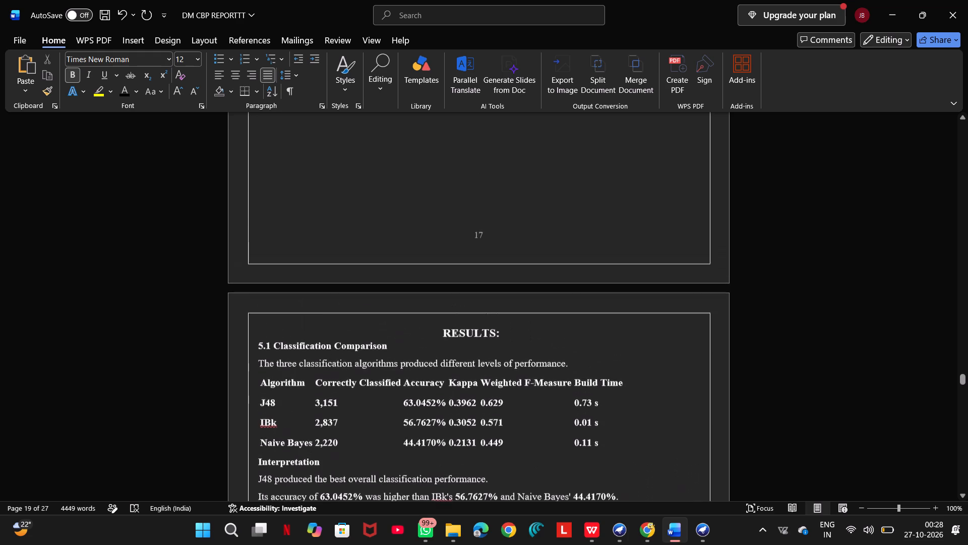
pyautogui.scroll(4, 268, 292)
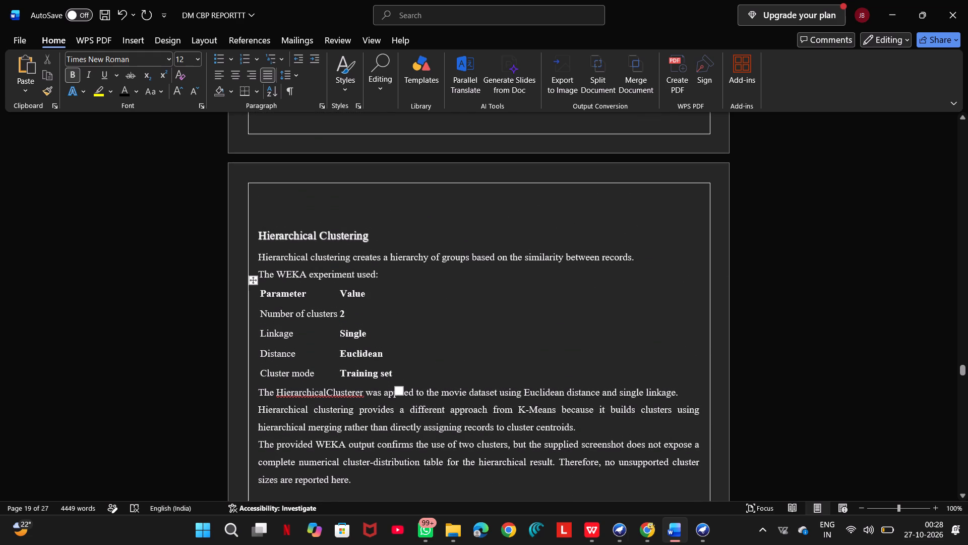
pyautogui.click(258, 235)
pyautogui.press('BackSpace')
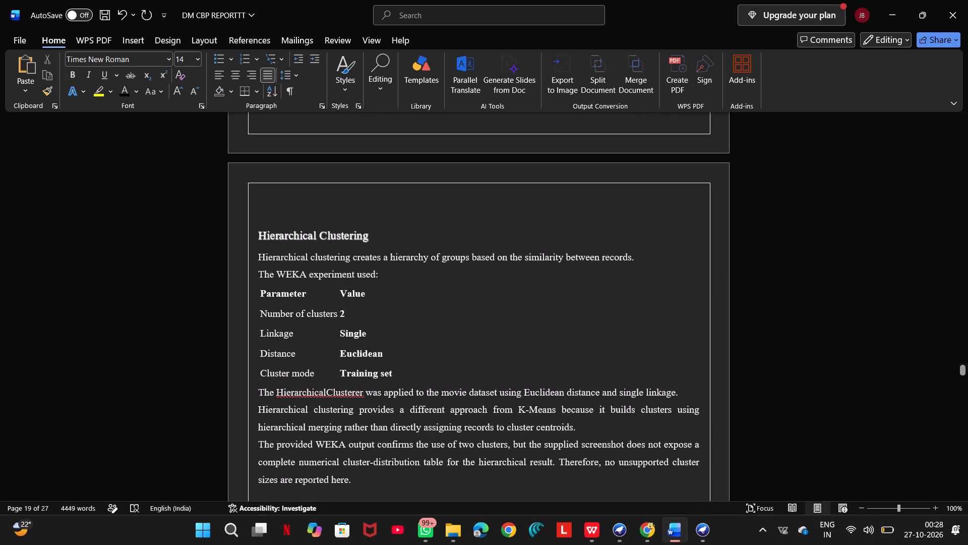
pyautogui.press('BackSpace')
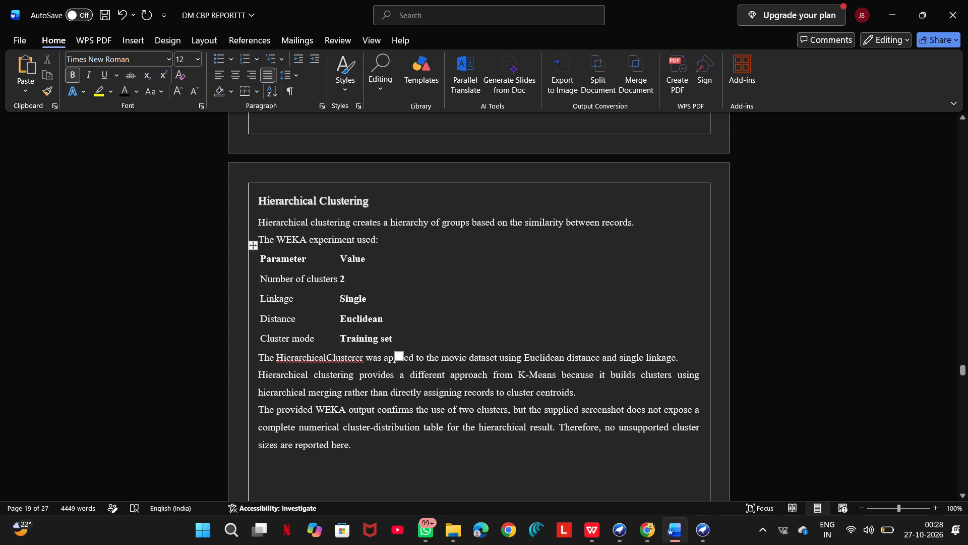
# Insert an empty line between the hierarchical clustering parameter table and the paragraph beginning "The HierarchicalClusterer was applied".
pyautogui.hscroll(-1, 290, 380)
pyautogui.click(262, 355)
pyautogui.press('Left')
pyautogui.press('Return')
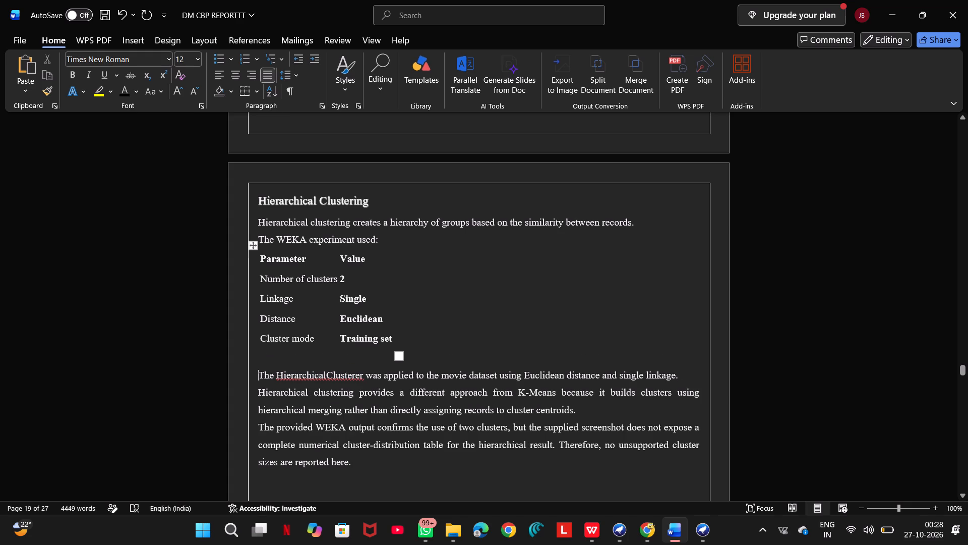
# Review the layout and headings of the Results and Comparative Analysis pages against the Hierarchical Clustering page.
pyautogui.scroll(-1, 351, 340)
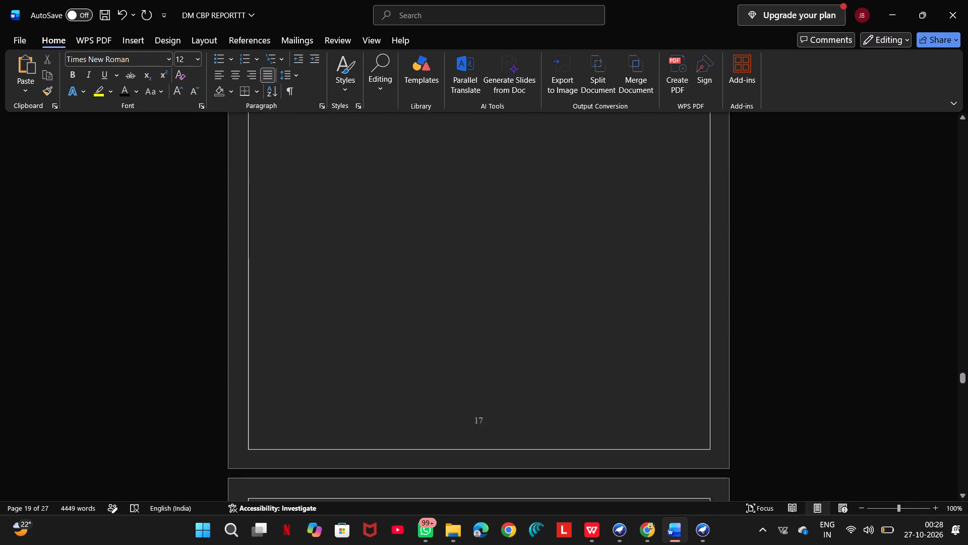
pyautogui.scroll(-2, 351, 340)
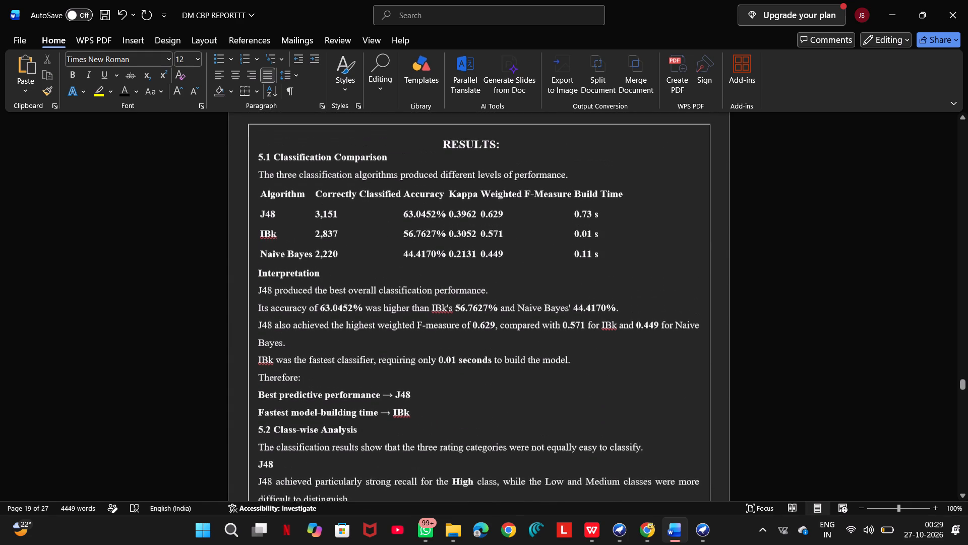
pyautogui.scroll(-4, 309, 353)
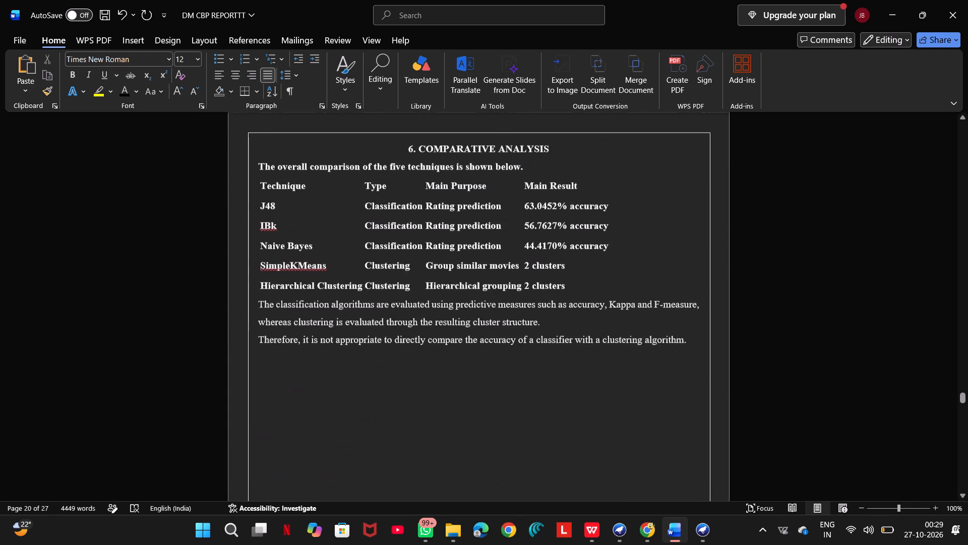
pyautogui.scroll(-3, 309, 353)
pyautogui.scroll(6, 309, 353)
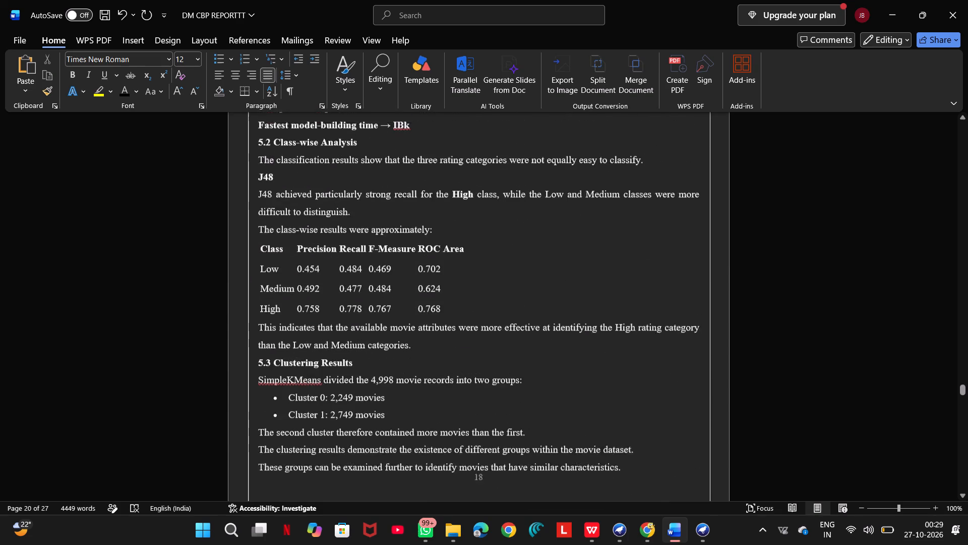
pyautogui.scroll(6, 309, 353)
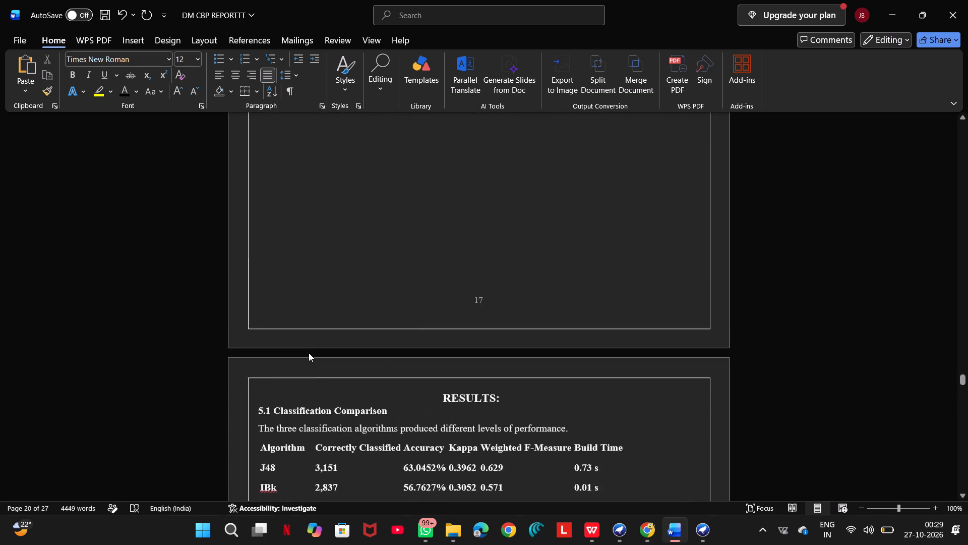
pyautogui.scroll(5, 309, 353)
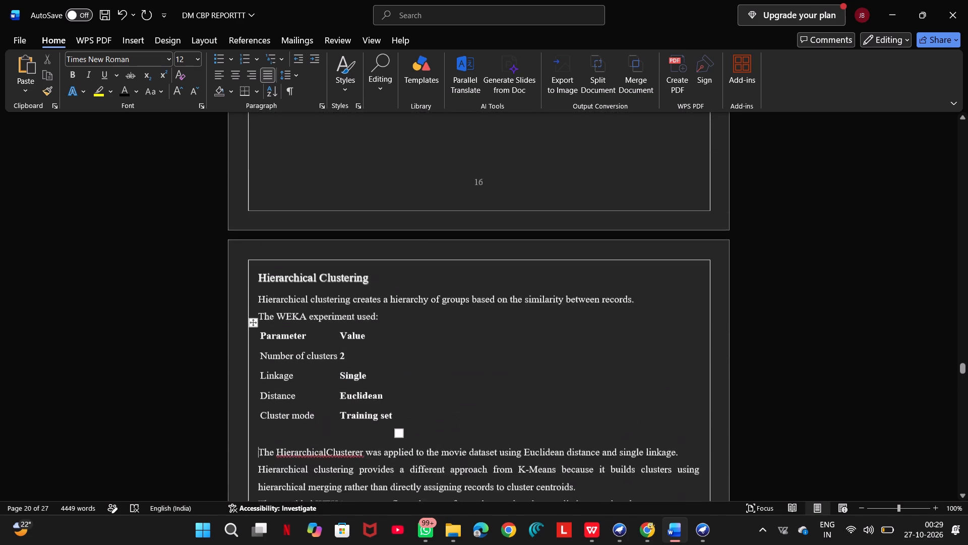
pyautogui.scroll(2, 309, 353)
# Remove the section number 5.1 from the "Classification Comparison" heading under RESULTS.
pyautogui.scroll(-3, 309, 353)
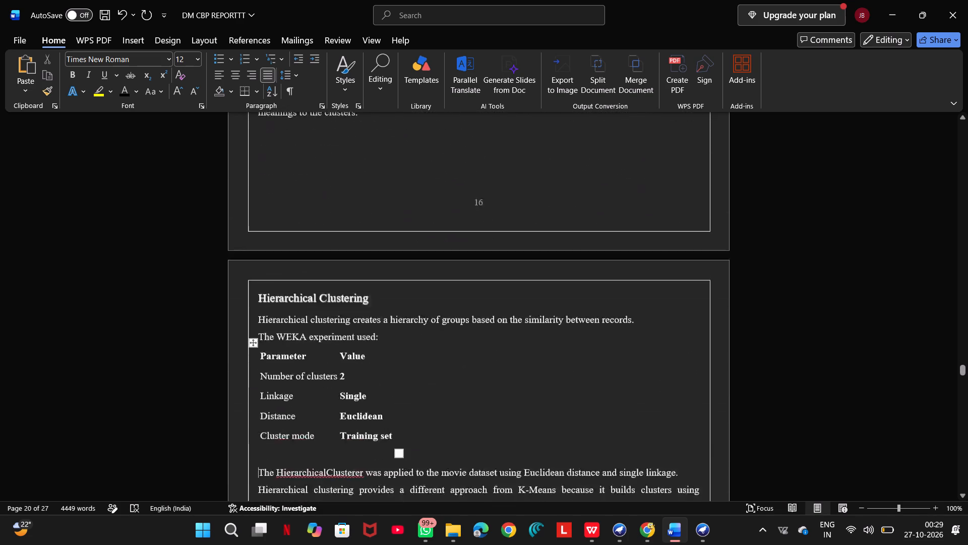
pyautogui.scroll(-3, 309, 353)
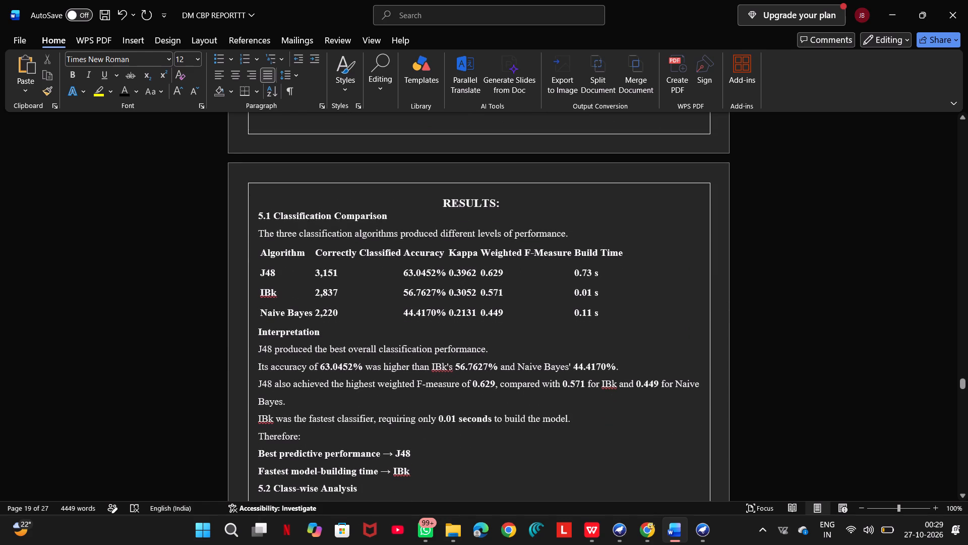
pyautogui.click(274, 215)
pyautogui.press('BackSpace')
pyautogui.press('BackSpace')
pyautogui.press('BackSpace')
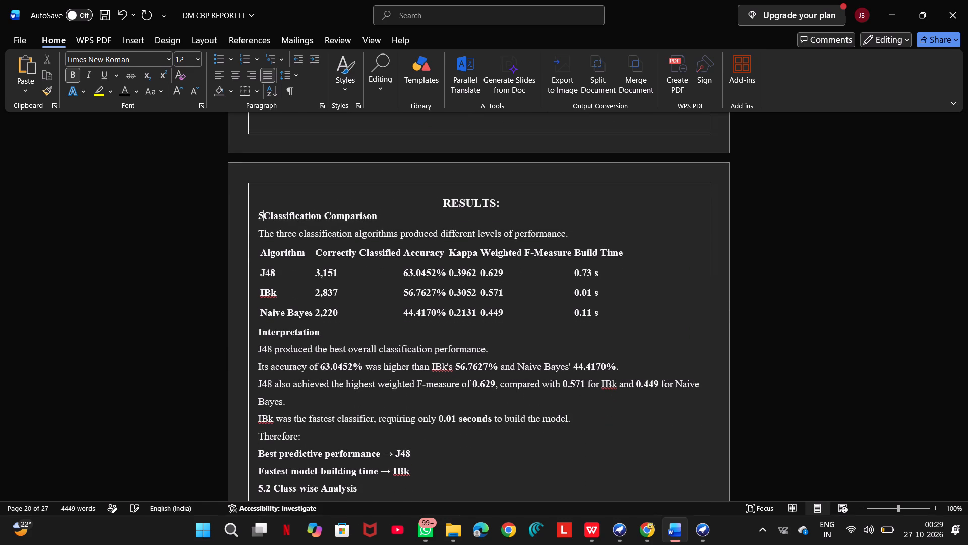
pyautogui.press('BackSpace')
# Format the "Classification Comparison" heading with the first preset text effect (black fill) and font size 14.
pyautogui.moveTo(372, 214); pyautogui.dragTo(269, 214)
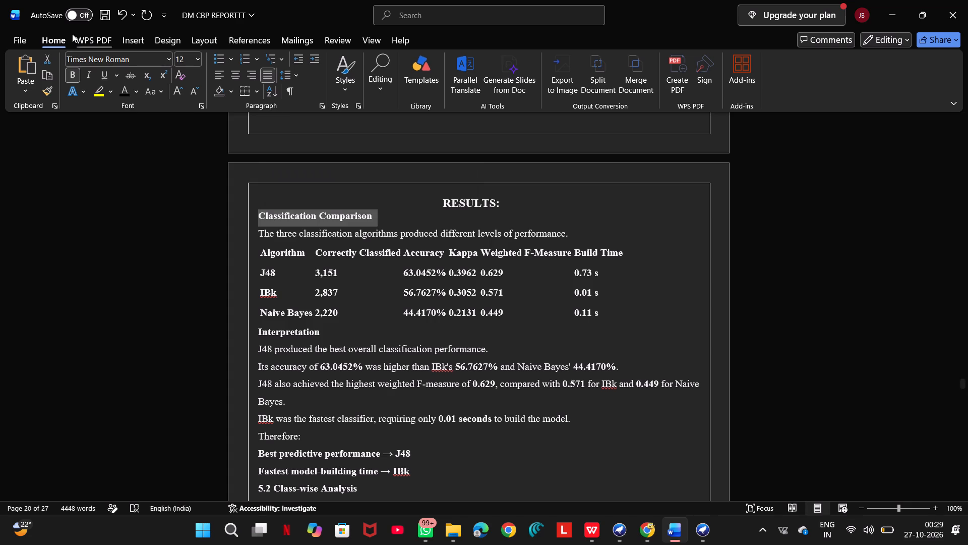
pyautogui.click(70, 88)
pyautogui.click(81, 126)
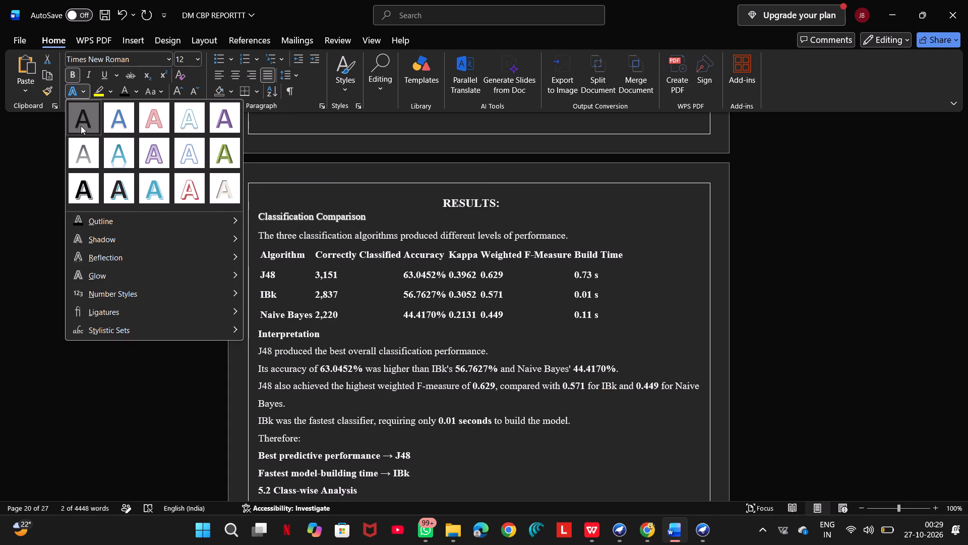
pyautogui.click(195, 60)
pyautogui.click(193, 147)
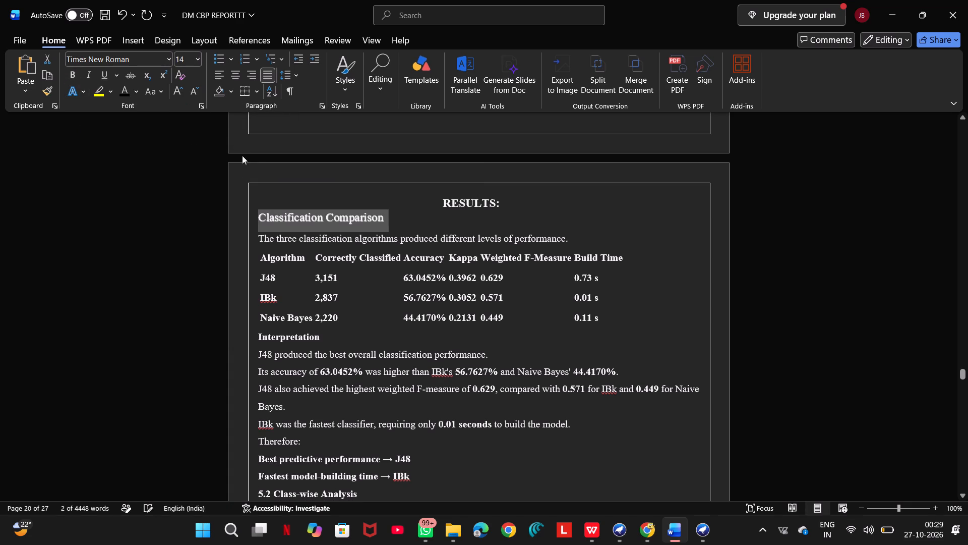
# Insert an empty line between the classification comparison table and the "Interpretation" heading under RESULTS.
pyautogui.click(261, 339)
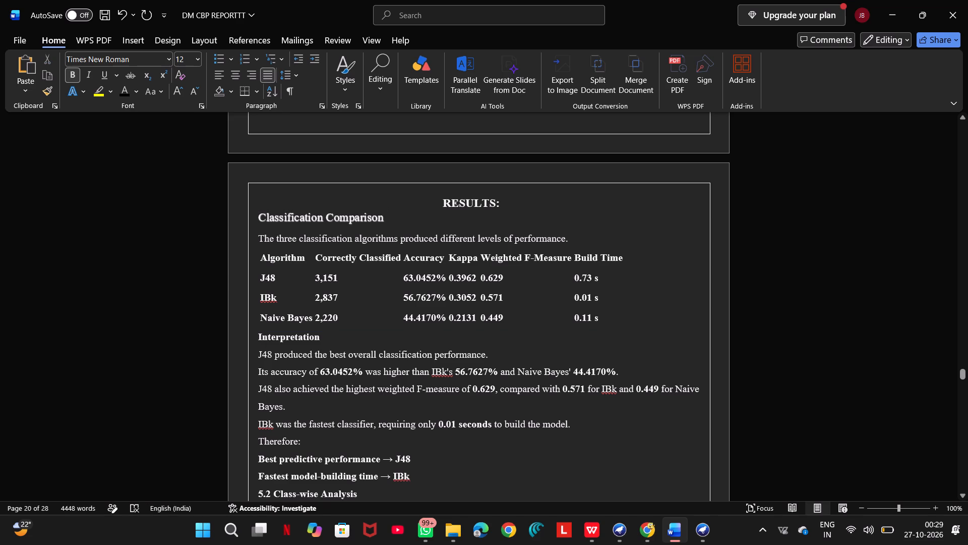
pyautogui.press('Left')
pyautogui.press('Return')
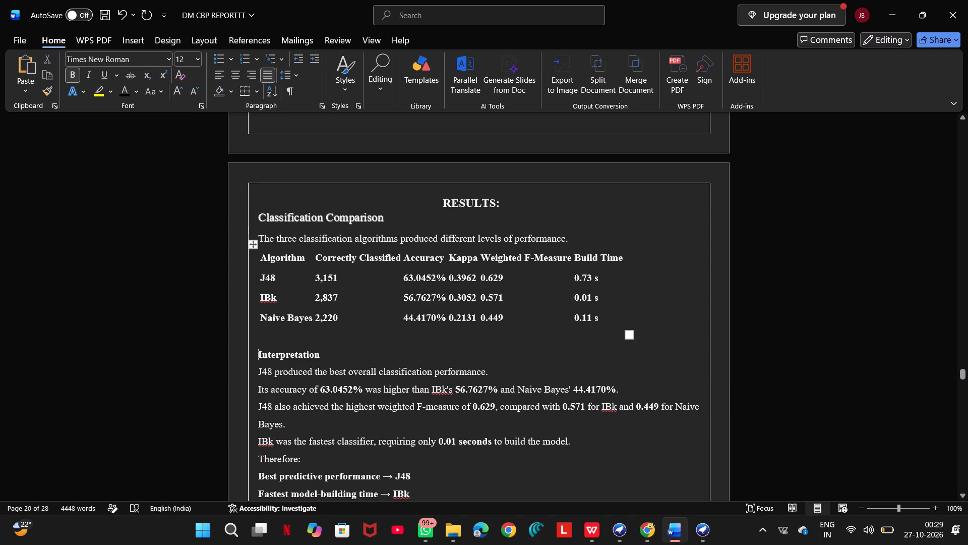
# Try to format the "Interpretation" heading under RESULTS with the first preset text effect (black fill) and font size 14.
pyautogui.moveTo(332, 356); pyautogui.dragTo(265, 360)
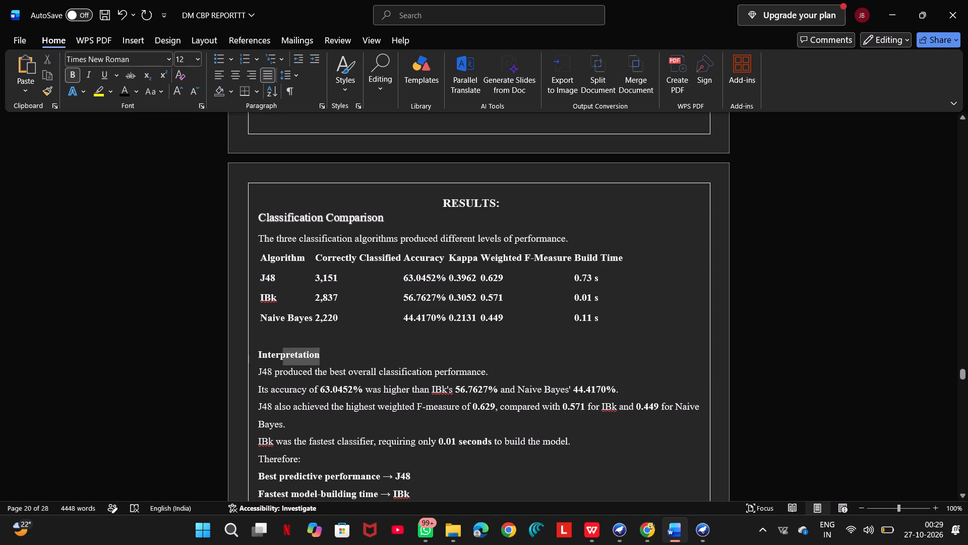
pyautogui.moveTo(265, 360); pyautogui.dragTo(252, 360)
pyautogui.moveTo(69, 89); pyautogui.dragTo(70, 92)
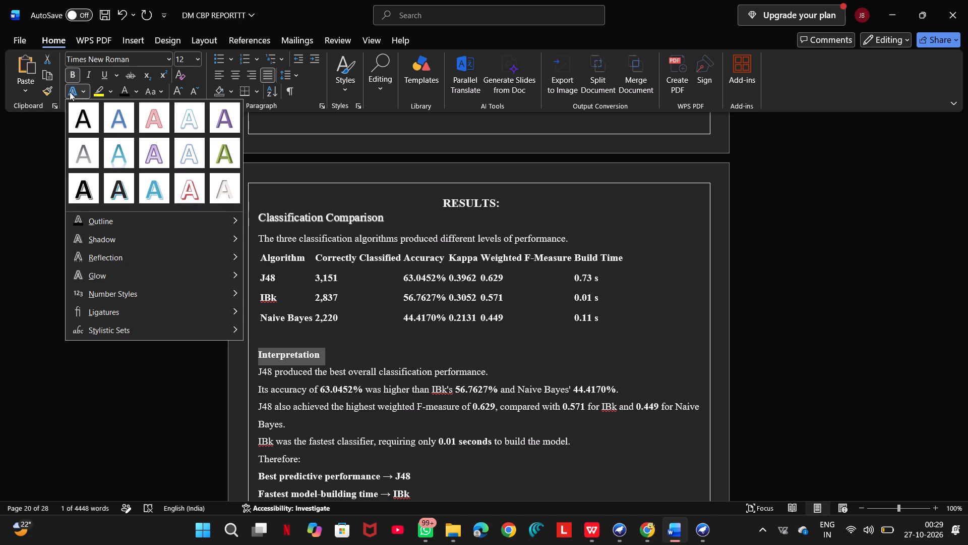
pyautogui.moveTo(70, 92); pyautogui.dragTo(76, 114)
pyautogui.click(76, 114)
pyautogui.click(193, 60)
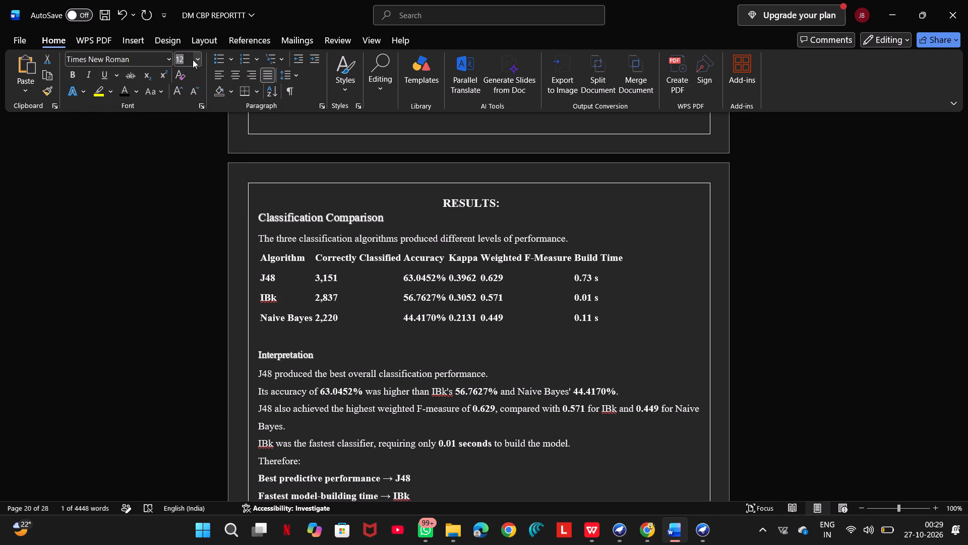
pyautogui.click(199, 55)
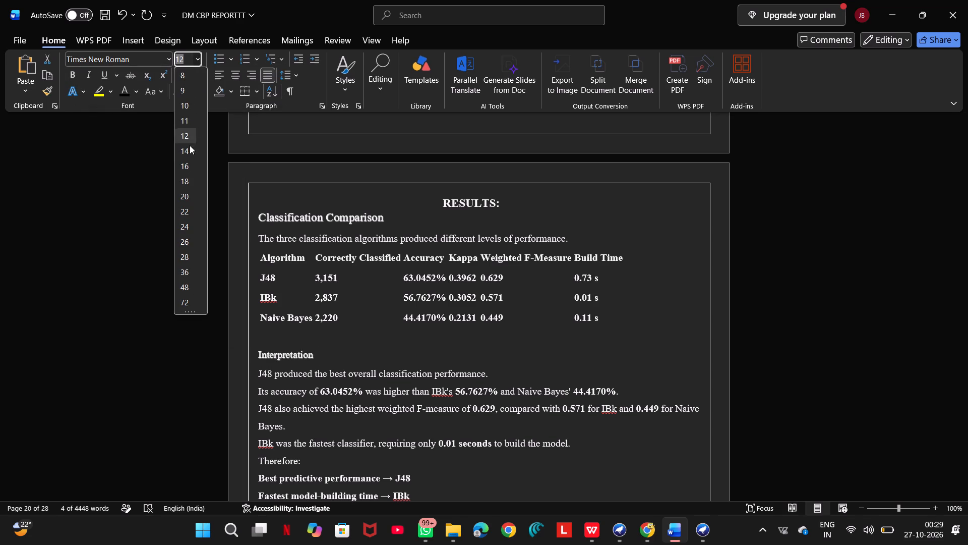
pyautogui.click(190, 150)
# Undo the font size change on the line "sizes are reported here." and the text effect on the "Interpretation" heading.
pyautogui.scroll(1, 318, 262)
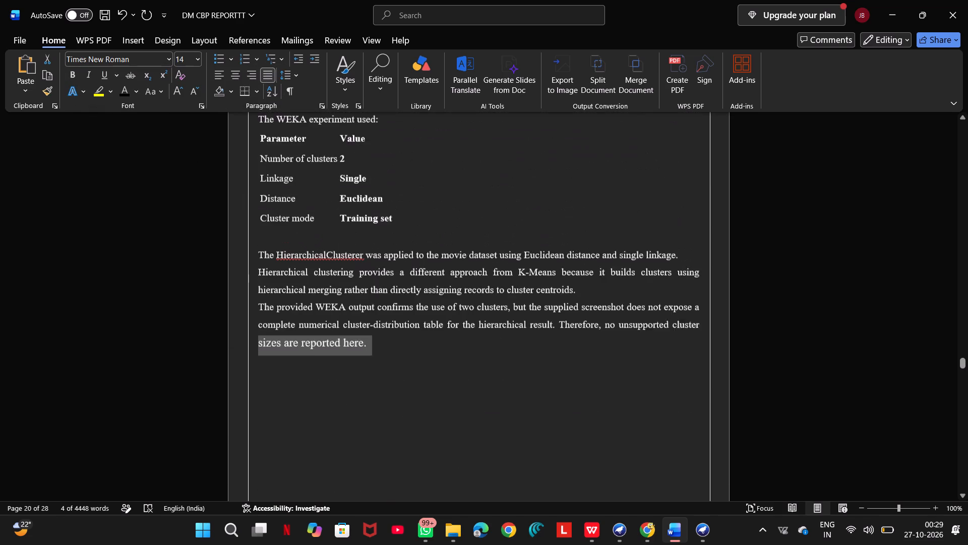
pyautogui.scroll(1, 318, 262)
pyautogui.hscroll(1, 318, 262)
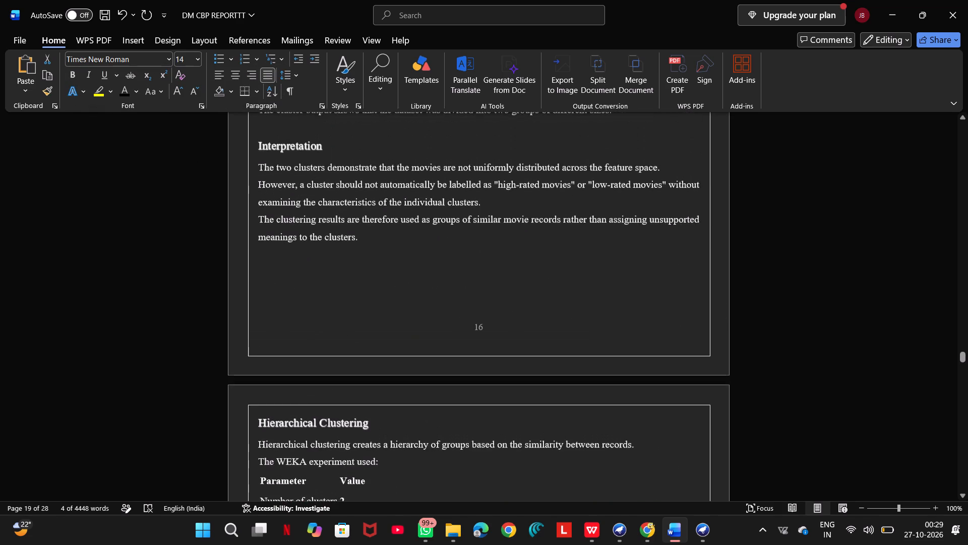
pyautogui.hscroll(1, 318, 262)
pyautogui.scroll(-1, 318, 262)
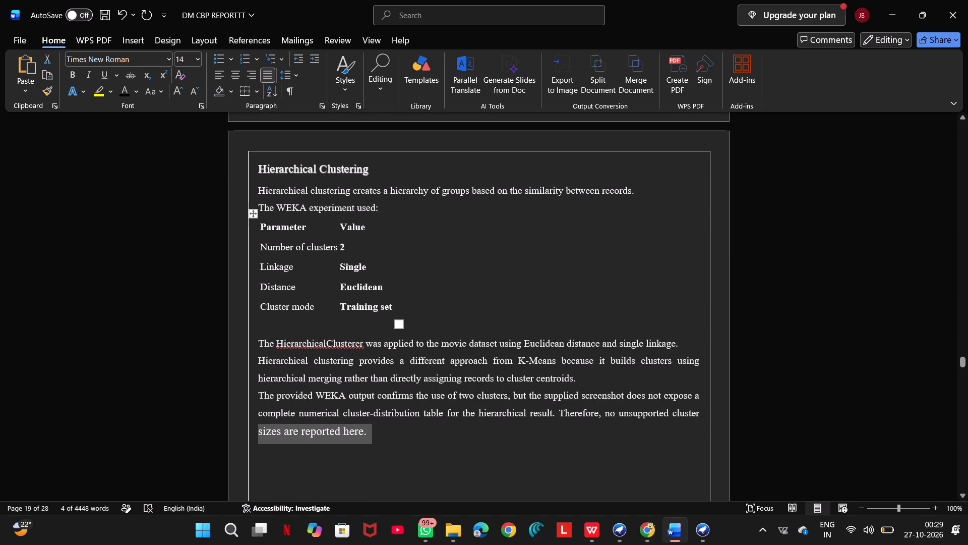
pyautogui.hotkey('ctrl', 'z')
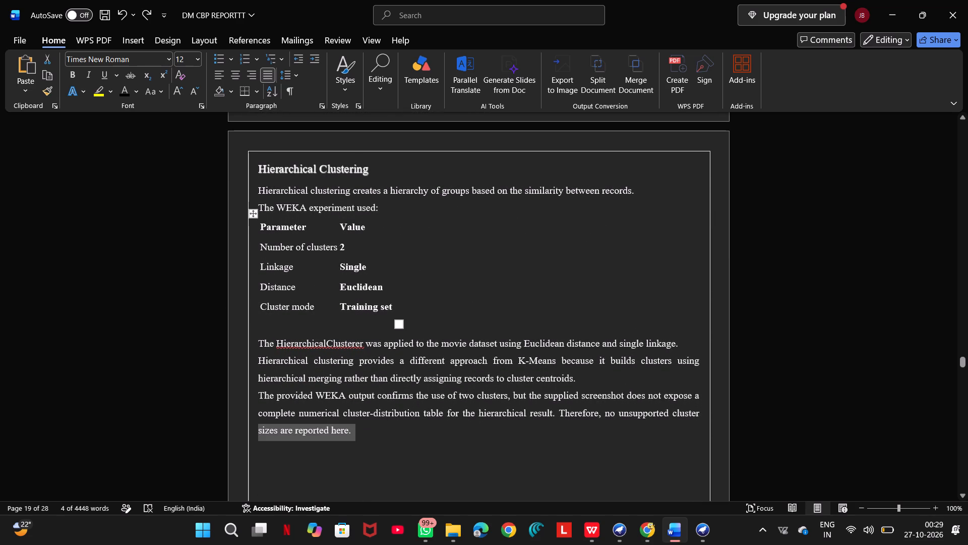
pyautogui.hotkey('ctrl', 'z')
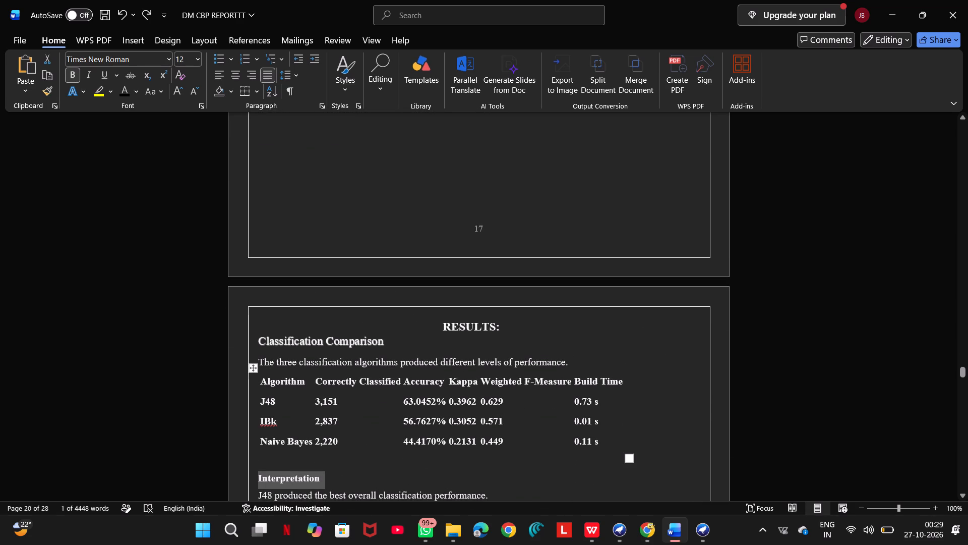
# Check the Hierarchical Clustering page and the Classification Comparison section of RESULTS for correct text, headings and spacing.
pyautogui.scroll(-1, 401, 465)
pyautogui.scroll(2, 353, 344)
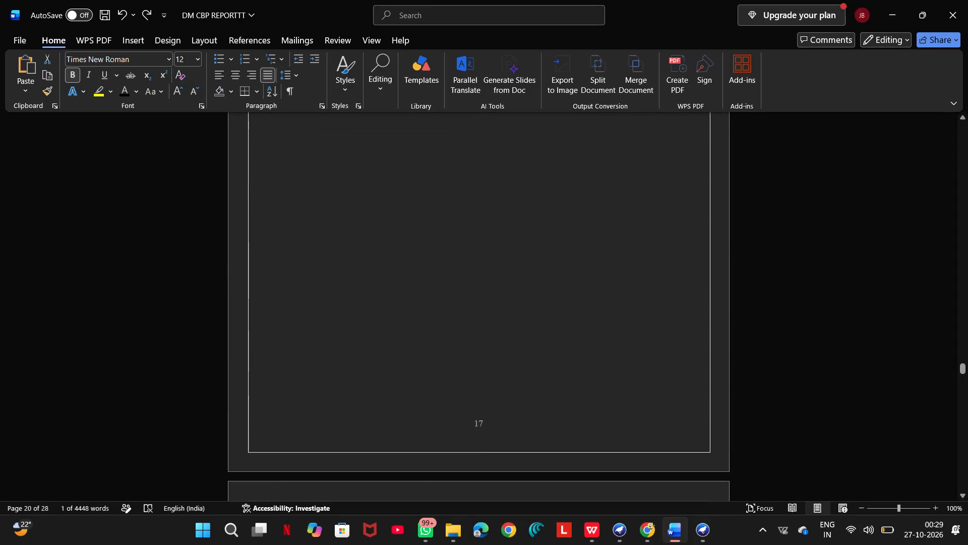
pyautogui.scroll(2, 353, 344)
pyautogui.scroll(-1, 353, 344)
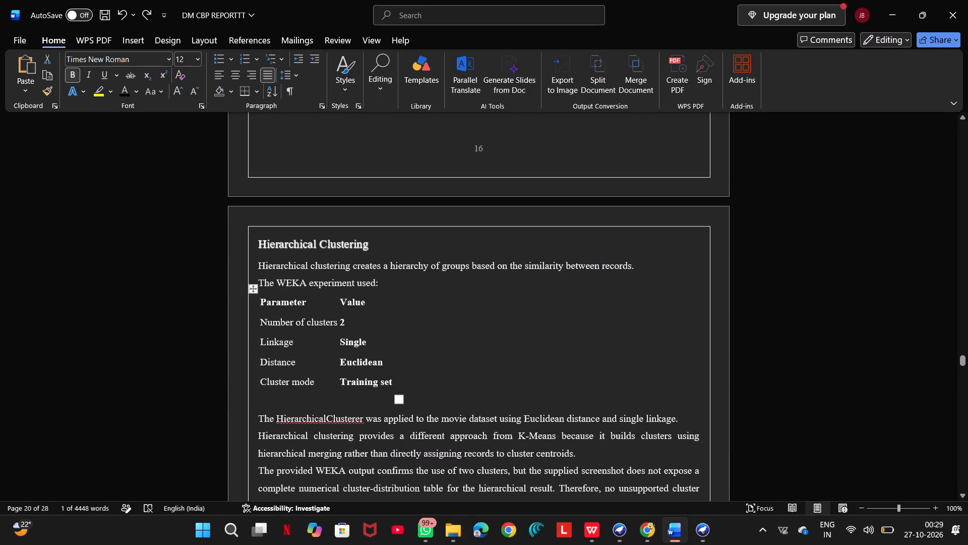
pyautogui.scroll(-1, 353, 344)
pyautogui.scroll(3, 353, 344)
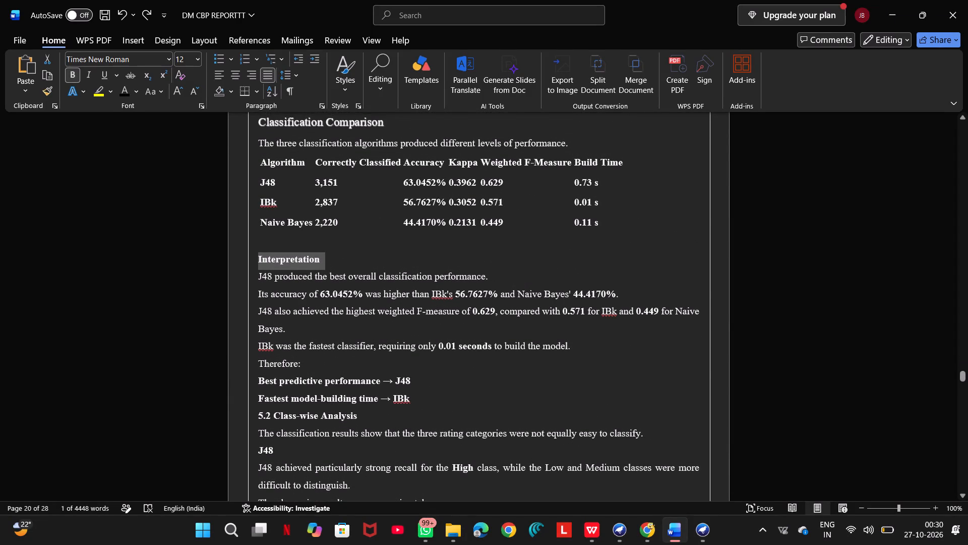
pyautogui.scroll(-1, 313, 352)
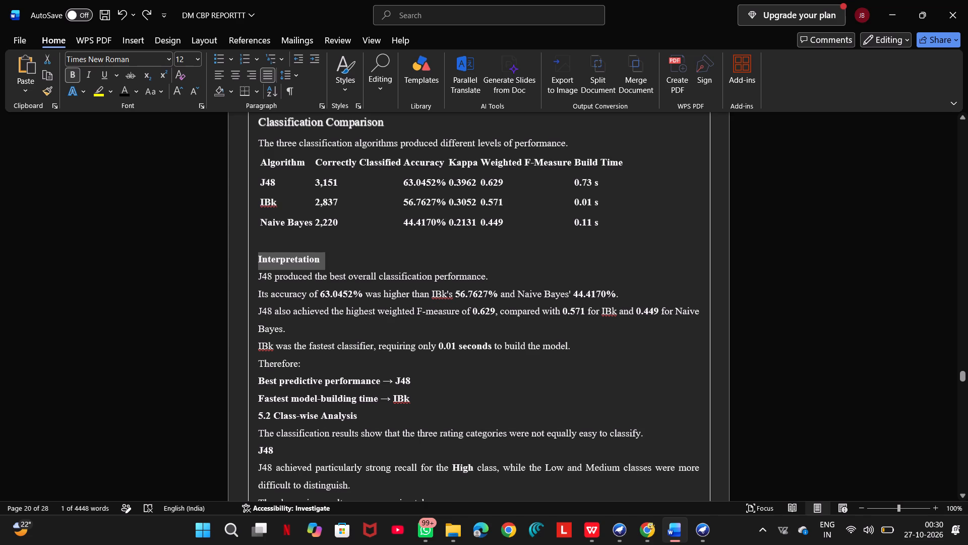
pyautogui.scroll(-1, 313, 352)
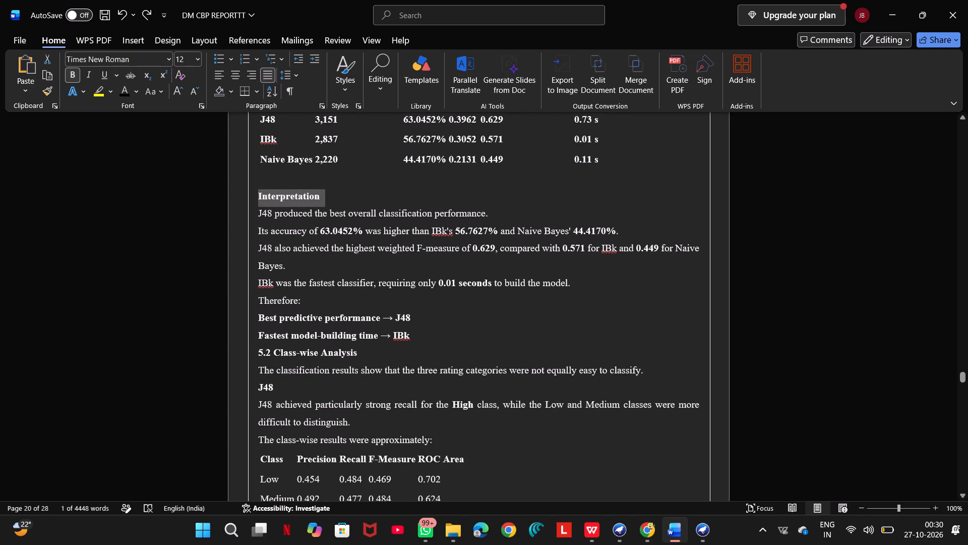
# Remove the section number 5.2 from the "Class-wise Analysis" heading and insert an empty line above it.
pyautogui.click(275, 351)
pyautogui.press('BackSpace')
pyautogui.press('BackSpace')
pyautogui.press('BackSpace')
pyautogui.press('BackSpace')
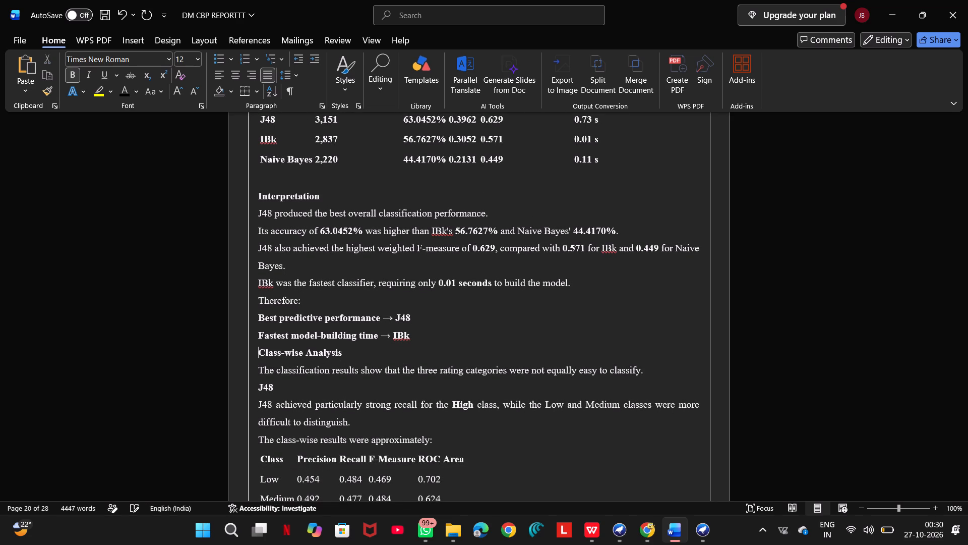
pyautogui.press('space')
pyautogui.press('BackSpace')
pyautogui.press('Return')
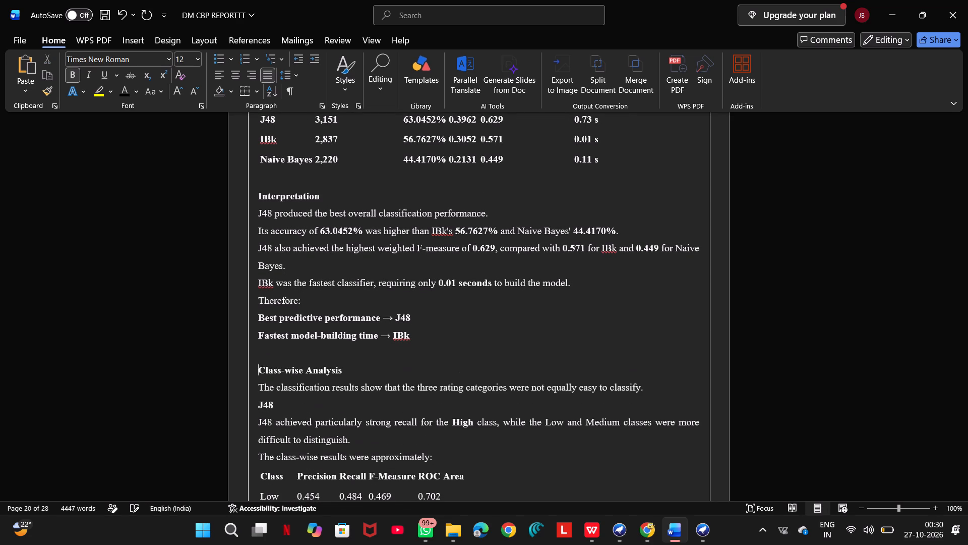
# Format the "Class-wise Analysis" heading with the first preset text effect (black fill) and font size 14.
pyautogui.scroll(-1, 356, 325)
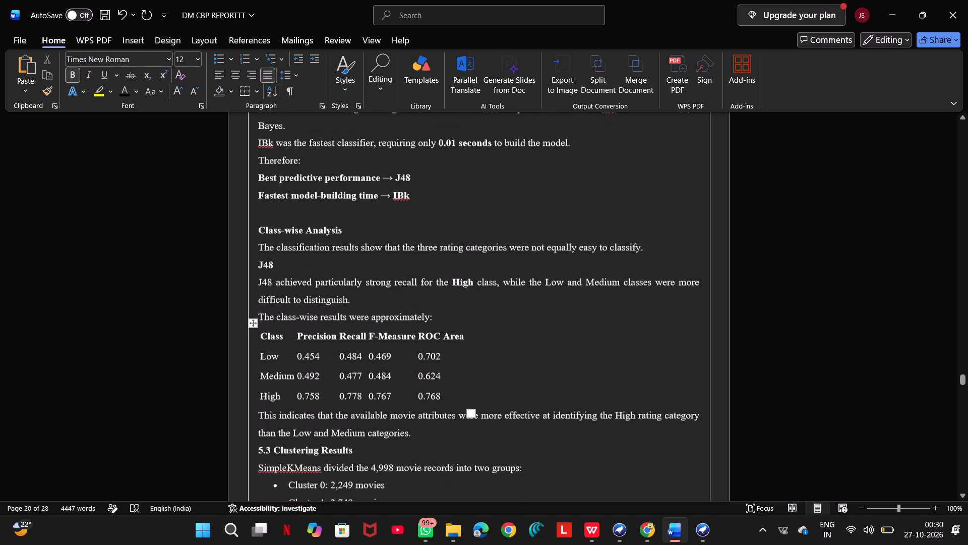
pyautogui.scroll(-1, 356, 325)
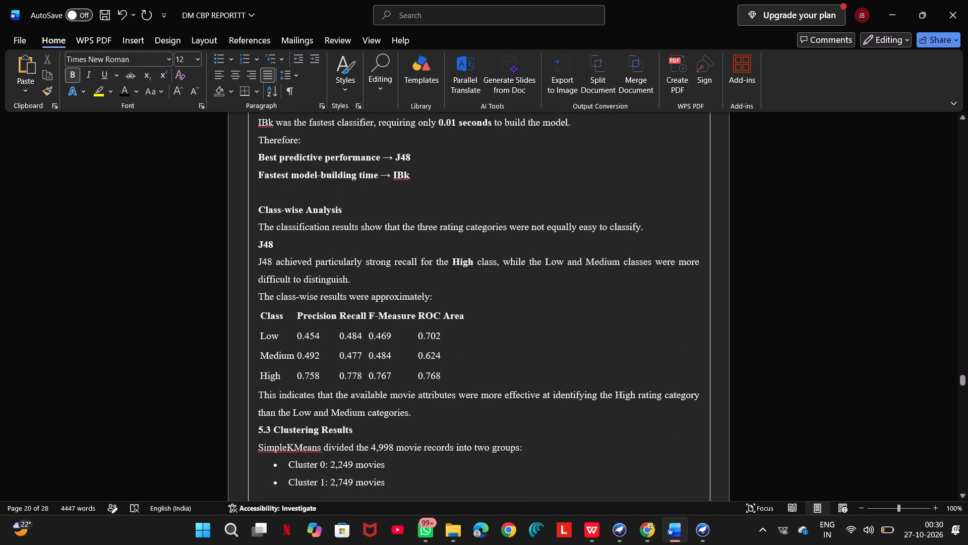
pyautogui.moveTo(347, 215); pyautogui.dragTo(258, 207)
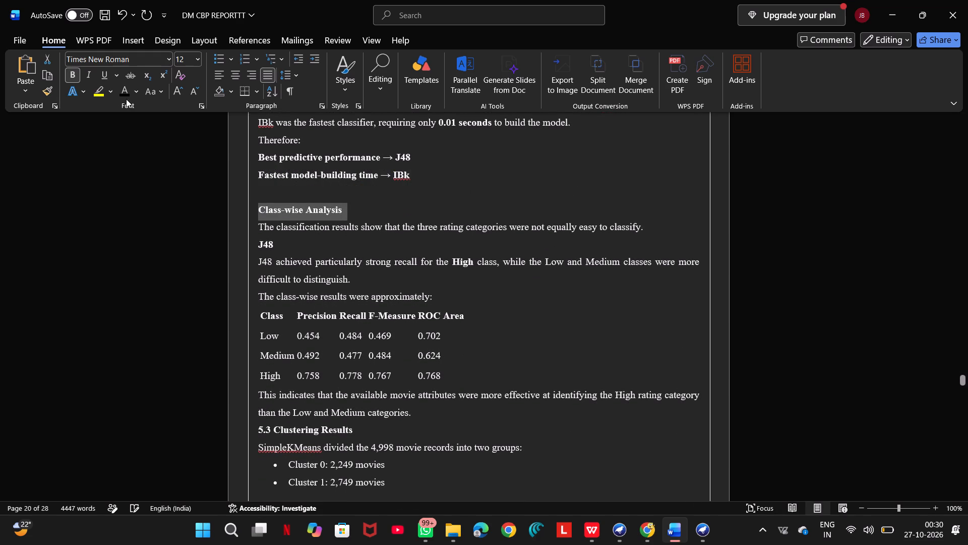
pyautogui.click(69, 90)
pyautogui.click(77, 115)
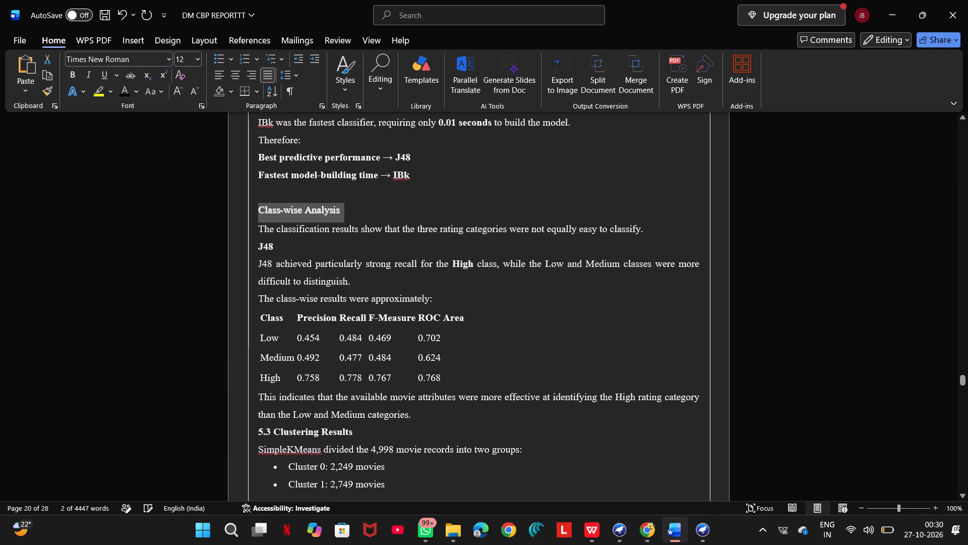
pyautogui.click(195, 62)
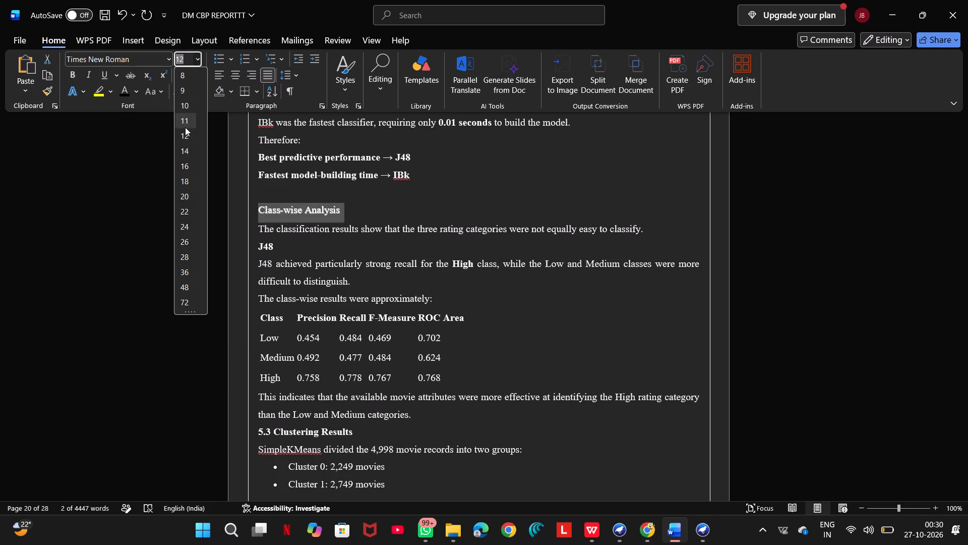
pyautogui.click(181, 146)
pyautogui.click(398, 212)
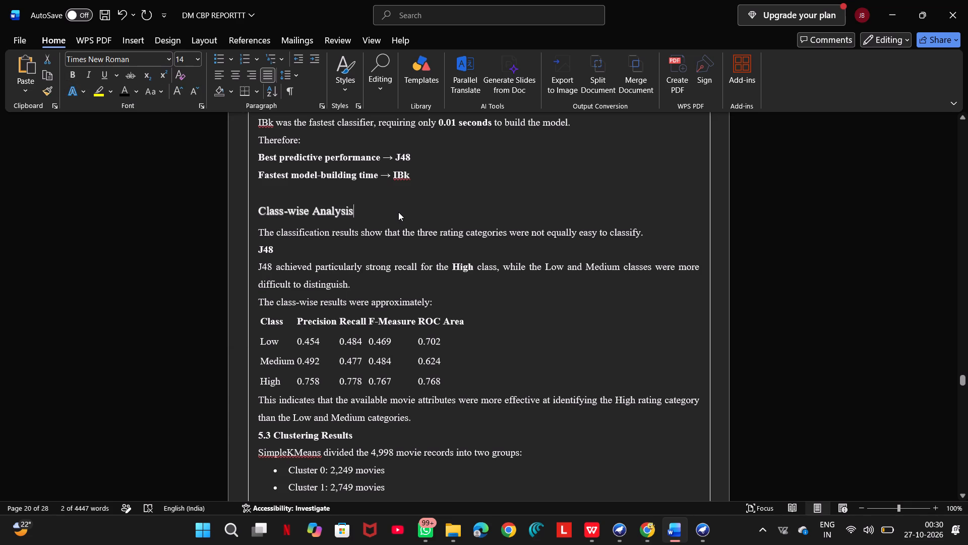
# Remove the section number 5.3 from the "Clustering Results" heading.
pyautogui.scroll(-1, 356, 272)
pyautogui.scroll(1, 356, 272)
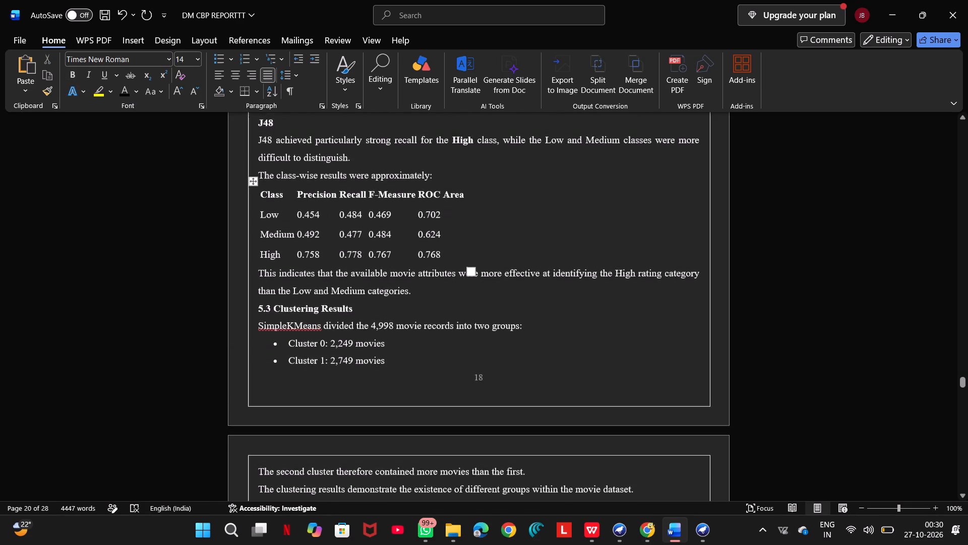
pyautogui.scroll(1, 356, 272)
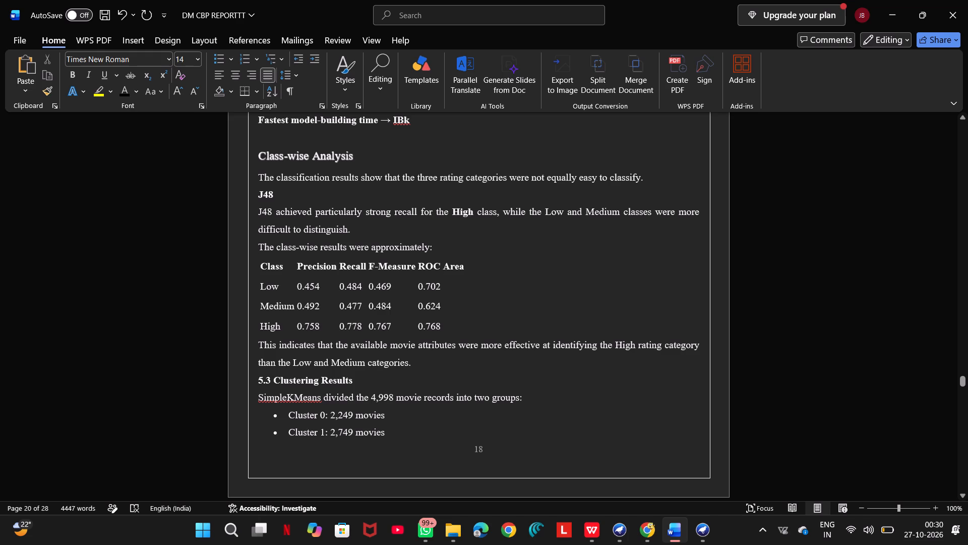
pyautogui.click(274, 378)
pyautogui.press('BackSpace')
pyautogui.press('BackSpace')
pyautogui.press('BackSpace')
pyautogui.press('BackSpace')
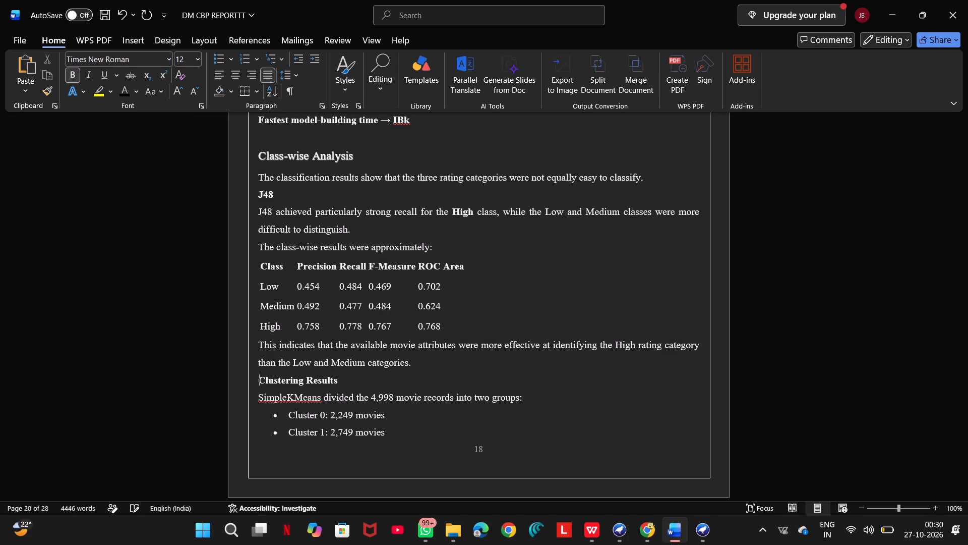
# Insert empty lines above the "Clustering Results" heading so it starts at the top of the next page.
pyautogui.press('Return')
pyautogui.press('Return')
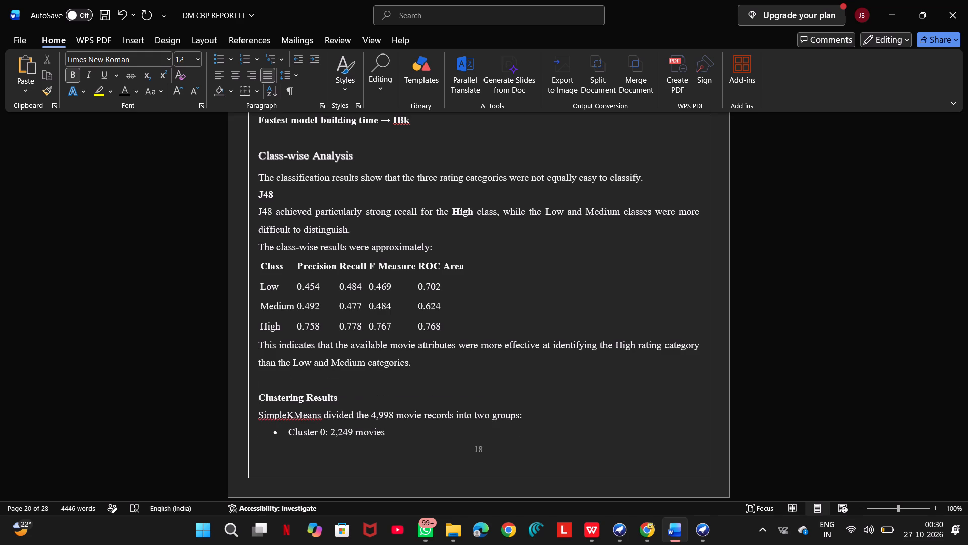
pyautogui.press('Return')
pyautogui.press('Return')
pyautogui.scroll(-1, 274, 378)
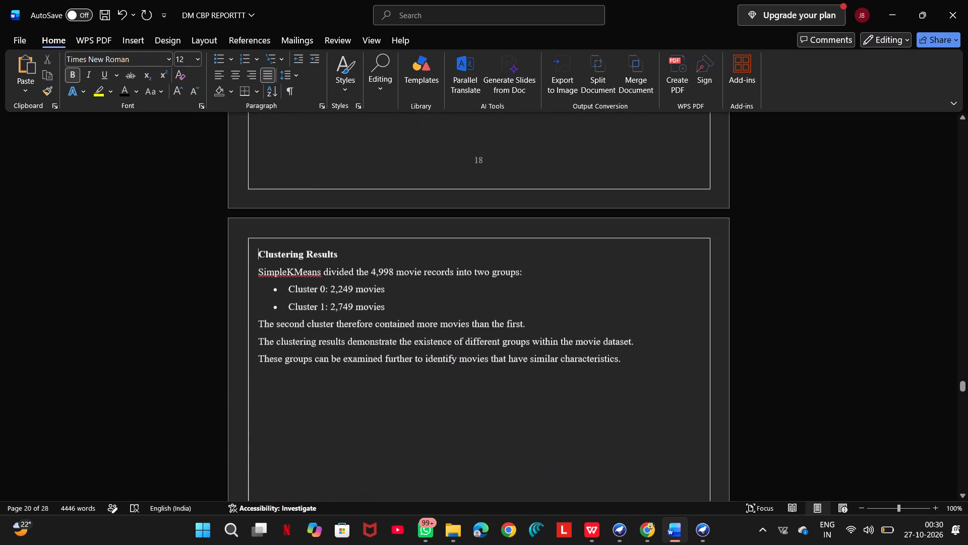
# Review the pages from Clustering Results through the algorithm comparison table and back to the Interpretation section under RESULTS.
pyautogui.scroll(-5, 274, 378)
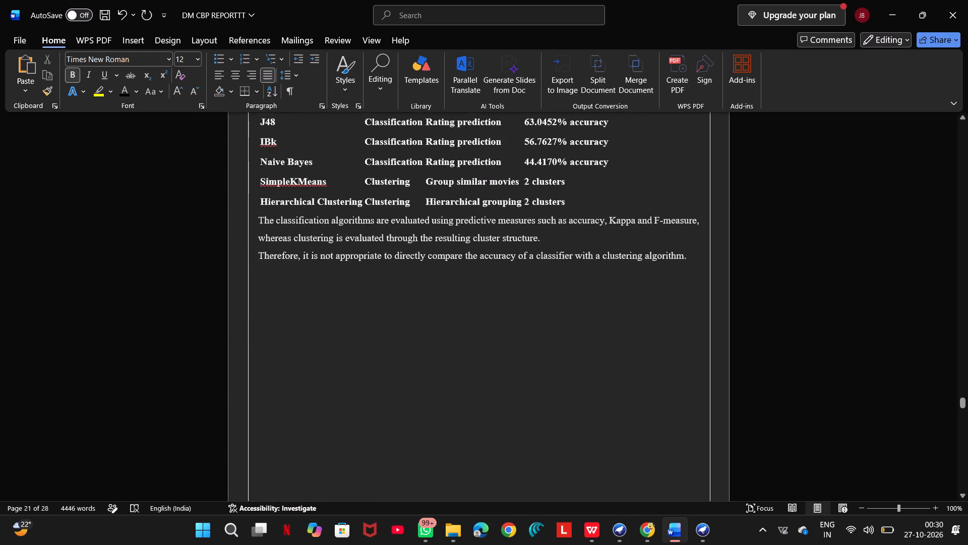
pyautogui.scroll(-1, 274, 378)
pyautogui.scroll(4, 274, 378)
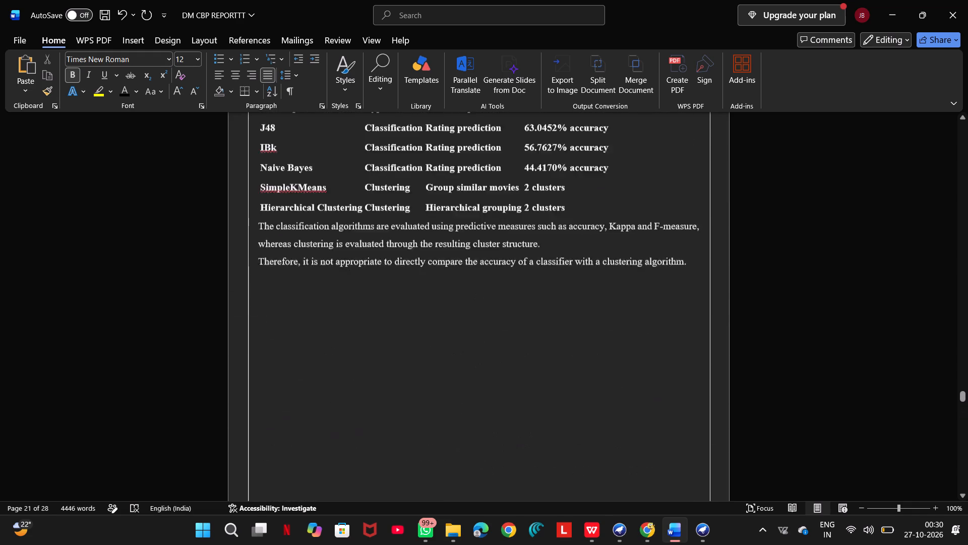
pyautogui.scroll(6, 274, 378)
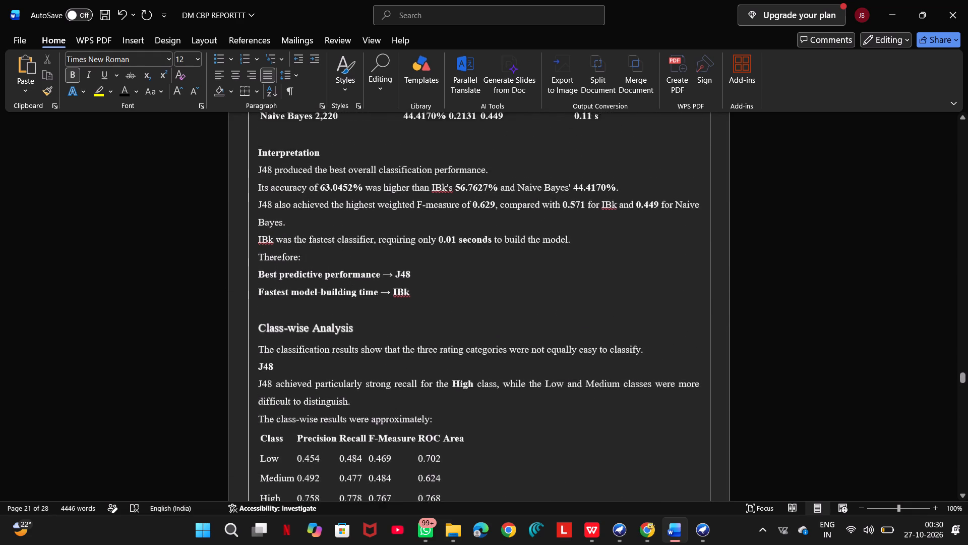
# Format the "Interpretation" heading below the classification comparison table with the first preset text effect (black fill) and font size 14.
pyautogui.scroll(4, 274, 378)
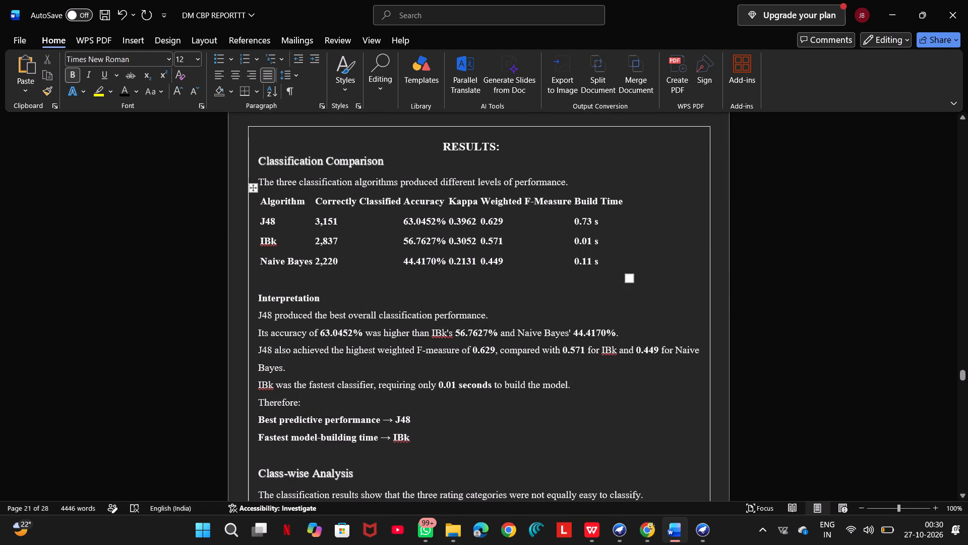
pyautogui.moveTo(323, 299); pyautogui.dragTo(255, 298)
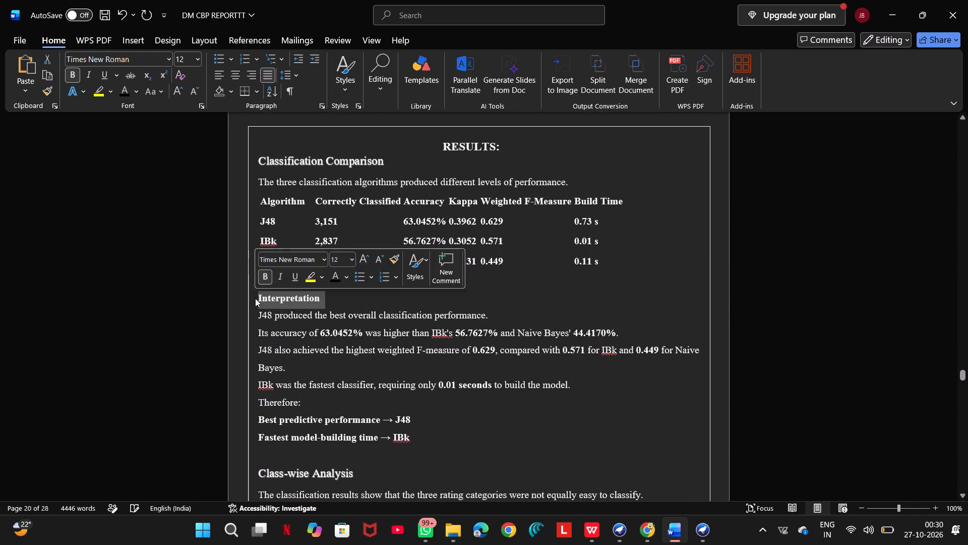
pyautogui.click(75, 92)
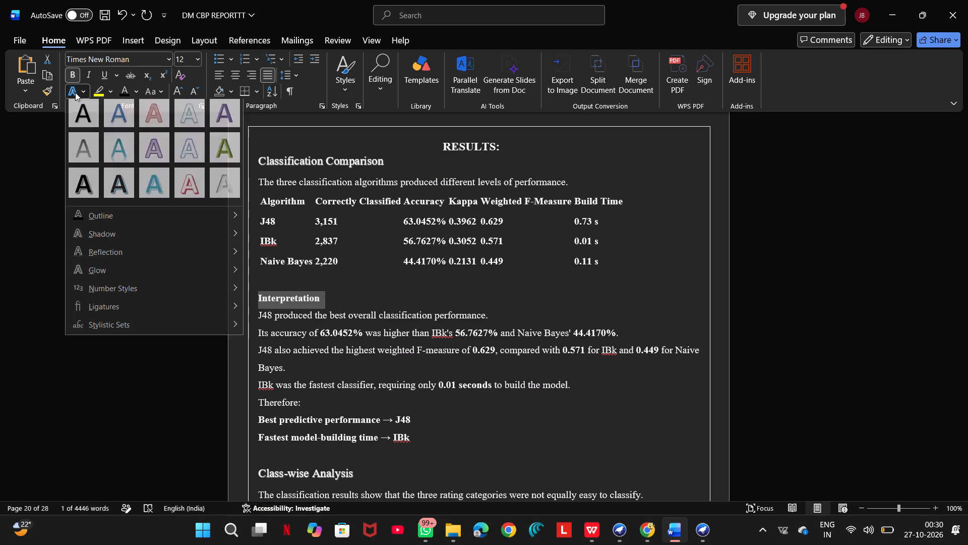
pyautogui.click(84, 116)
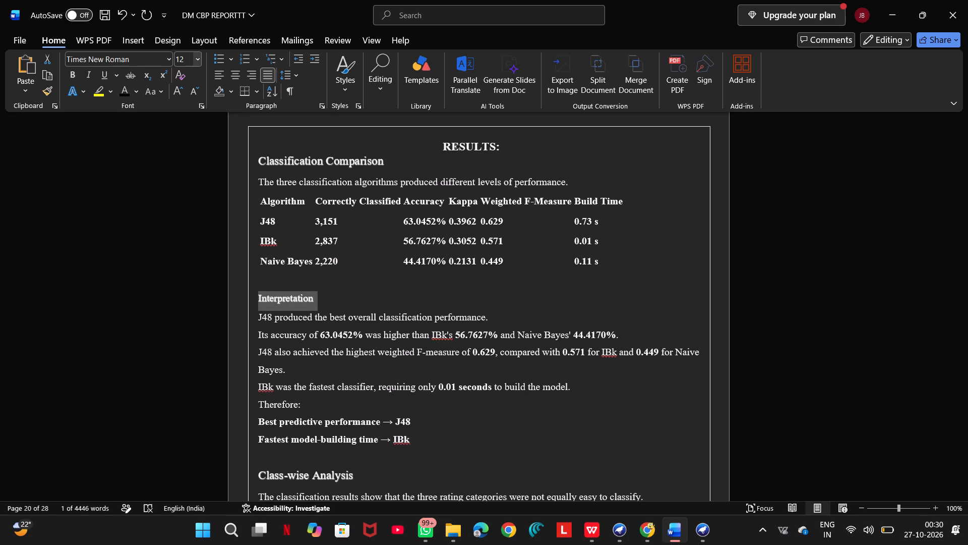
pyautogui.click(191, 61)
pyautogui.click(196, 60)
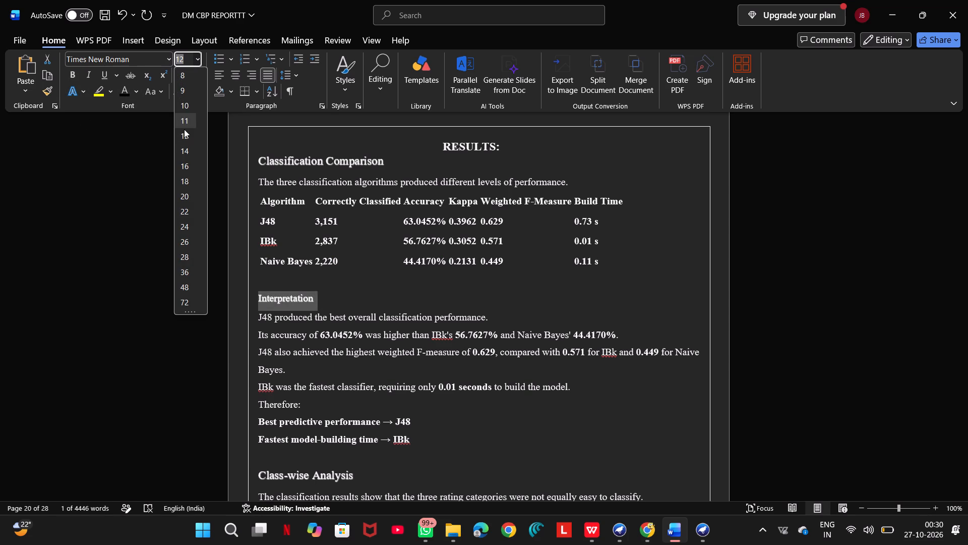
pyautogui.click(184, 147)
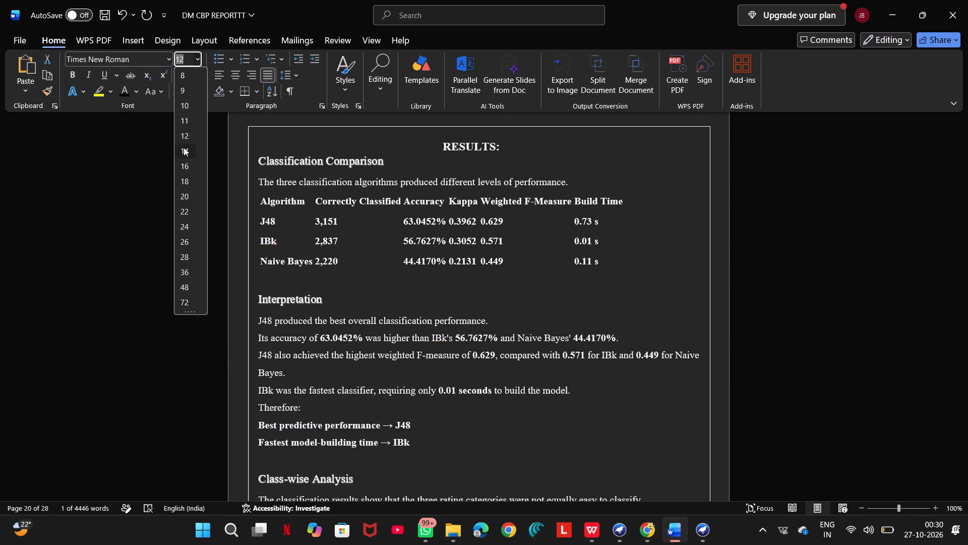
pyautogui.click(382, 300)
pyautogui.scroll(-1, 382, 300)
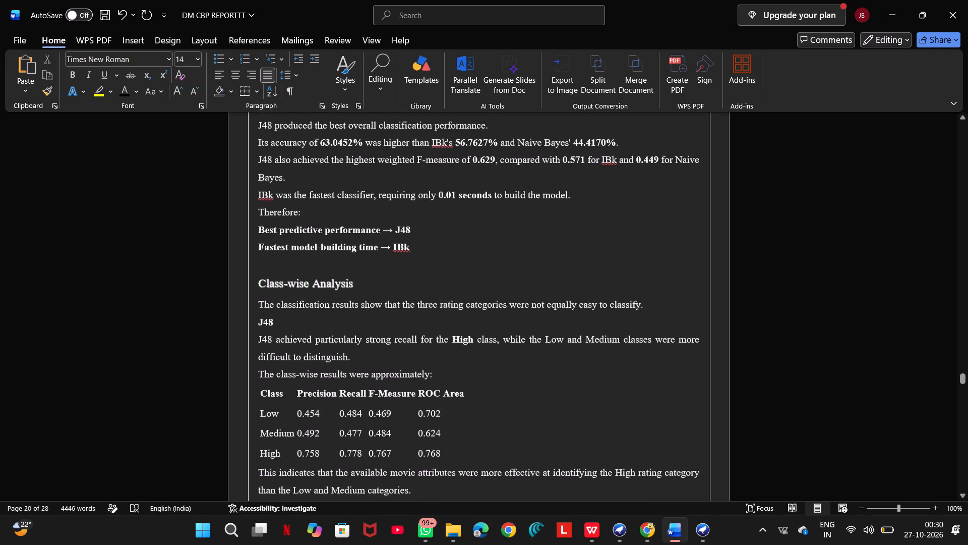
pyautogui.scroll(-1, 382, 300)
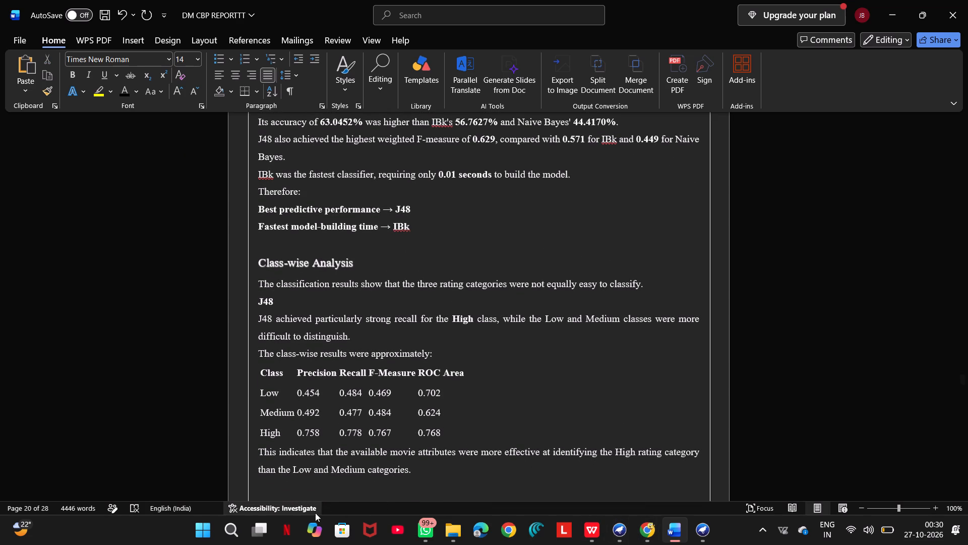
# Open the Kuro app from the recent Windows searches.
pyautogui.click(234, 526)
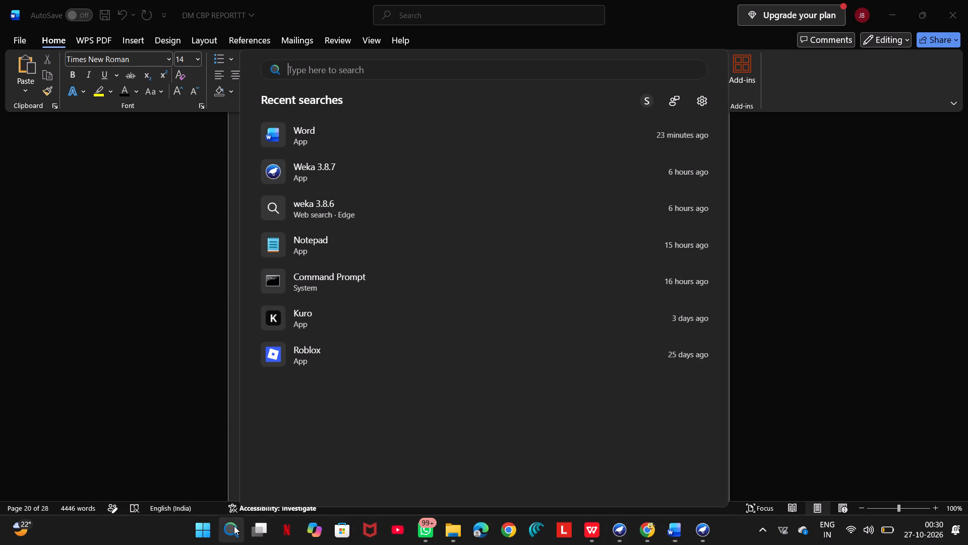
pyautogui.click(293, 323)
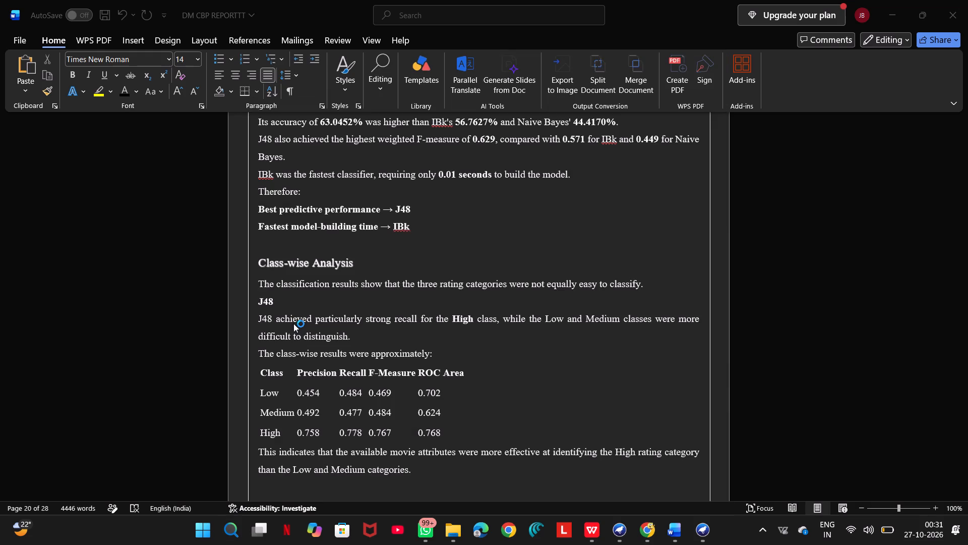
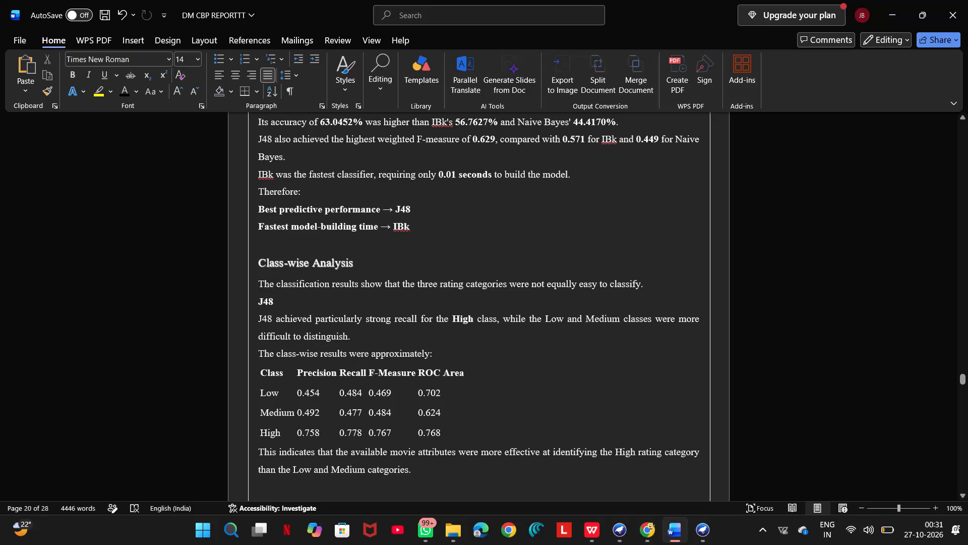
# Format the "Clustering Results" heading with the first preset text effect (black fill) and font size 14.
pyautogui.scroll(-2, 504, 335)
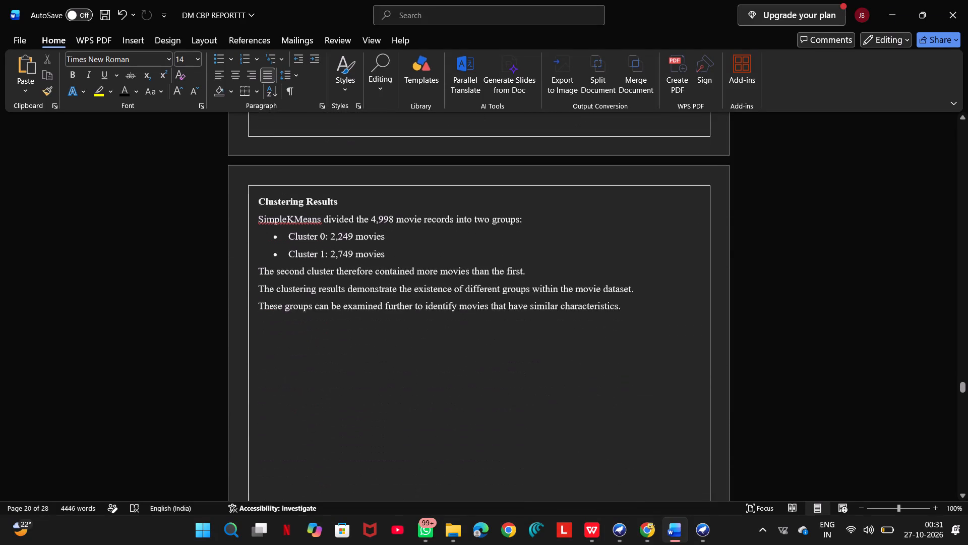
pyautogui.scroll(-1, 504, 335)
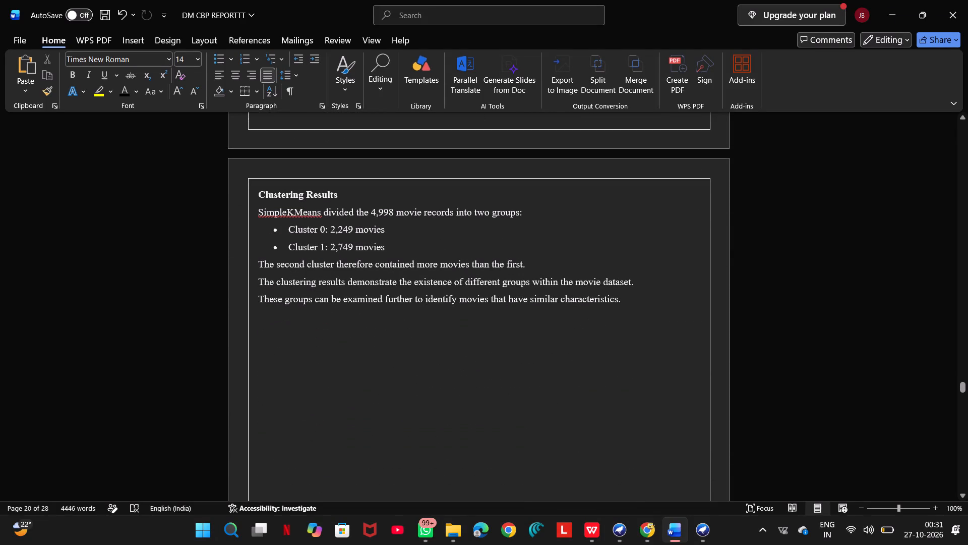
pyautogui.moveTo(337, 190); pyautogui.dragTo(262, 190)
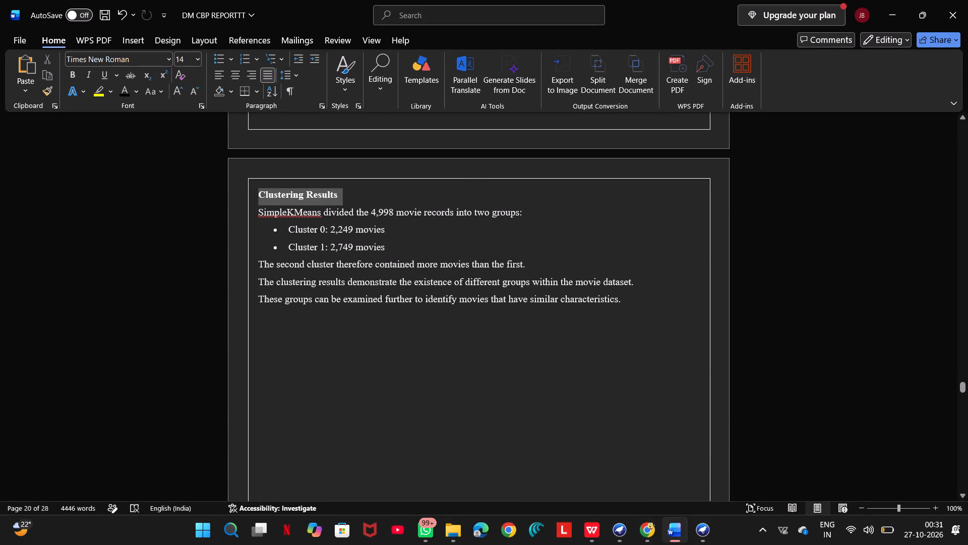
pyautogui.click(70, 90)
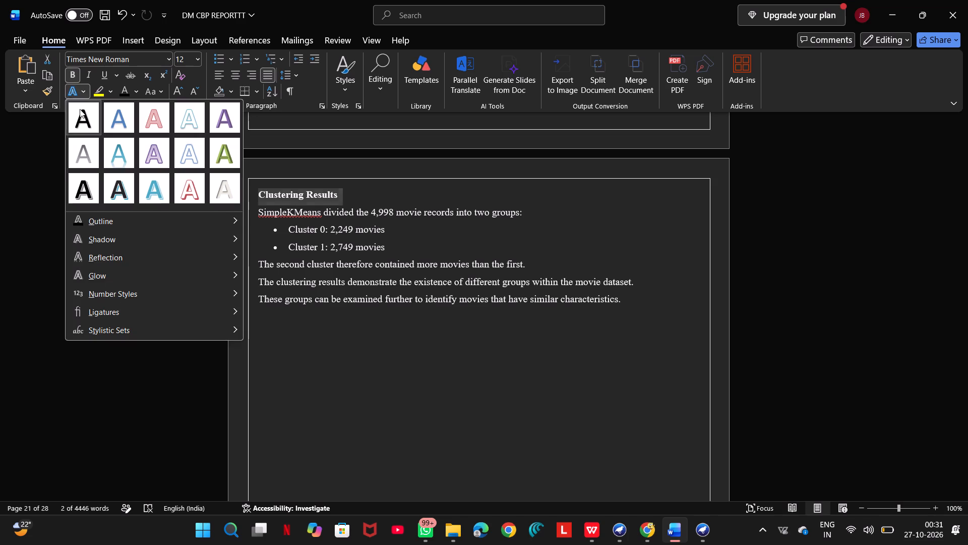
pyautogui.click(82, 113)
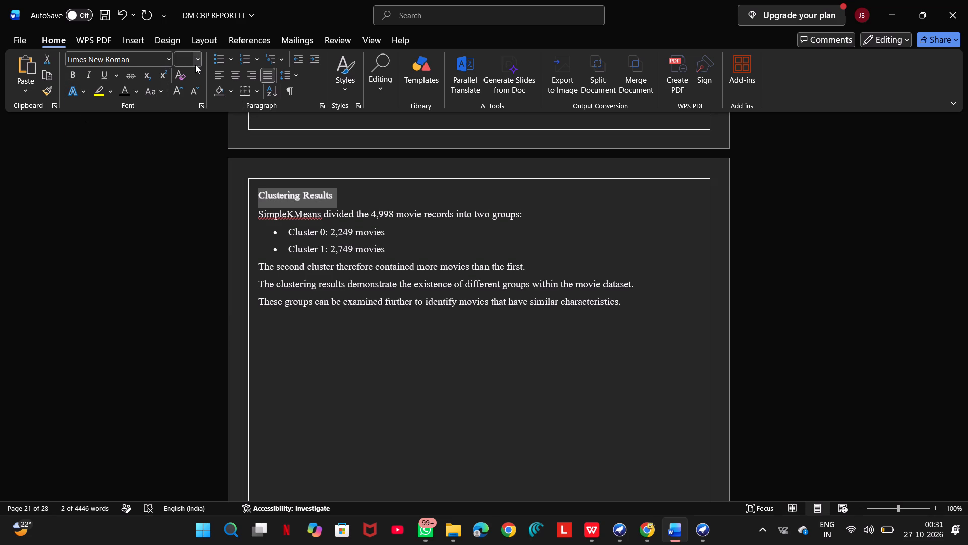
pyautogui.click(195, 65)
pyautogui.click(188, 156)
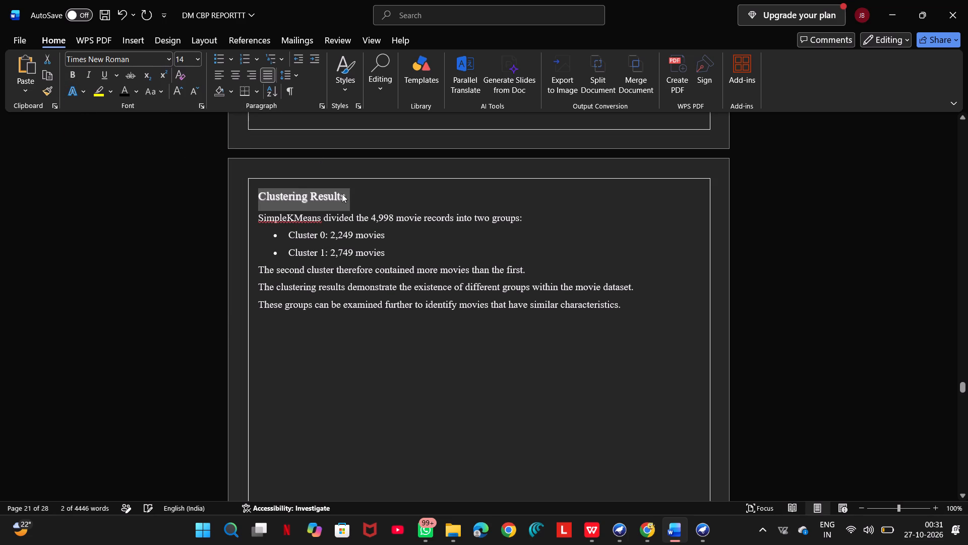
pyautogui.click(357, 360)
# Try to pull the "6. COMPARATIVE ANALYSIS" heading up onto the Clustering Results page by deleting backwards from its start.
pyautogui.scroll(-3, 357, 360)
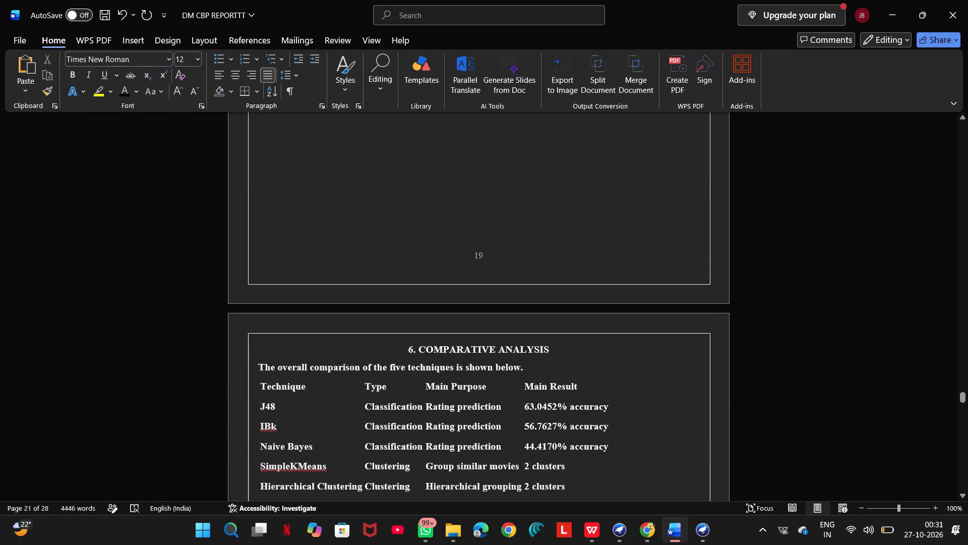
pyautogui.scroll(-5, 397, 342)
pyautogui.scroll(1, 397, 342)
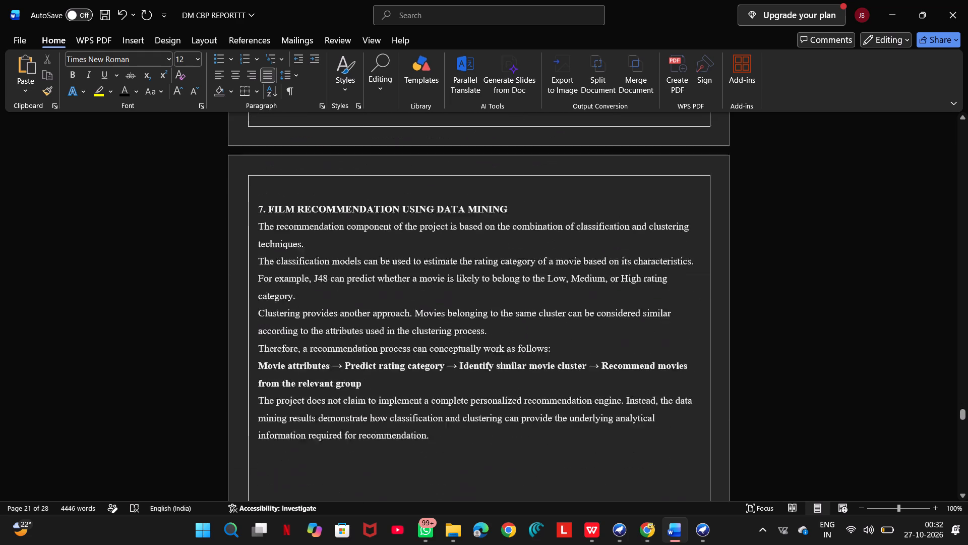
pyautogui.scroll(1, 397, 342)
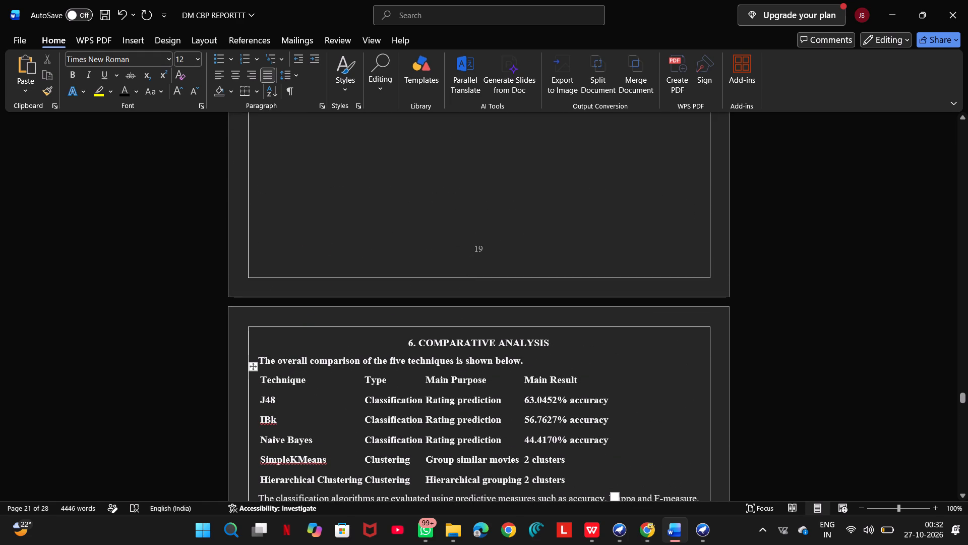
pyautogui.click(406, 341)
pyautogui.press('BackSpace')
pyautogui.press('BackSpace')
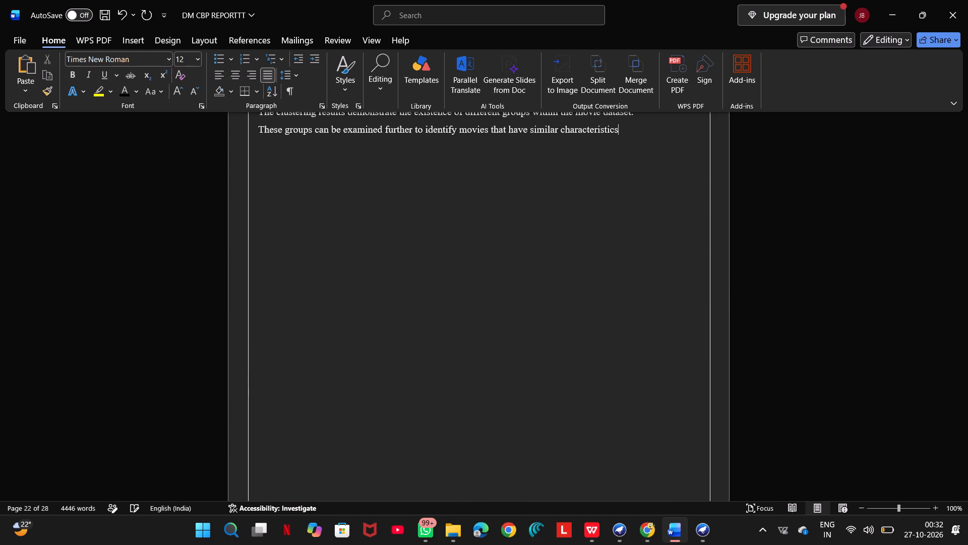
# Try again to close the gap before "6. COMPARATIVE ANALYSIS" by deleting one more character backwards from the heading's start.
pyautogui.scroll(-1, 406, 341)
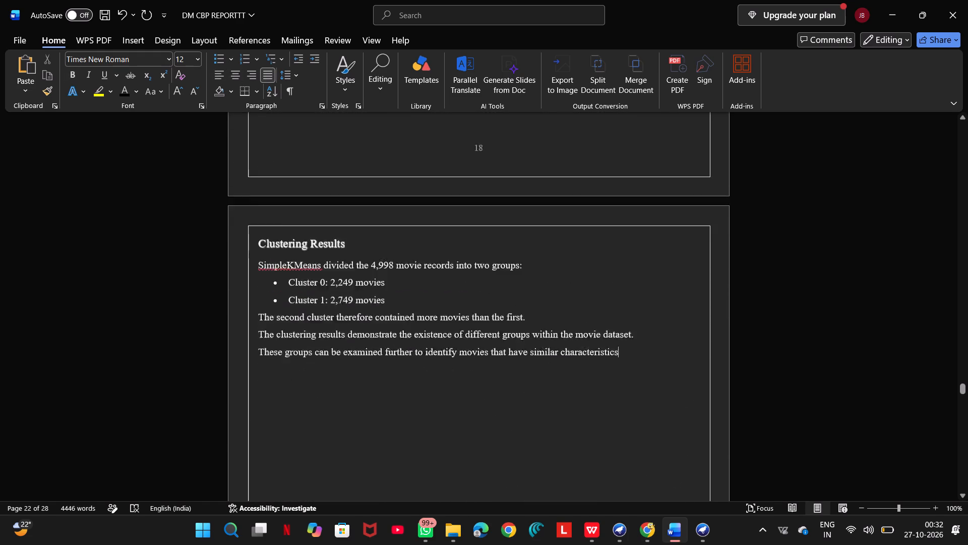
pyautogui.scroll(-1, 406, 341)
pyautogui.scroll(4, 406, 341)
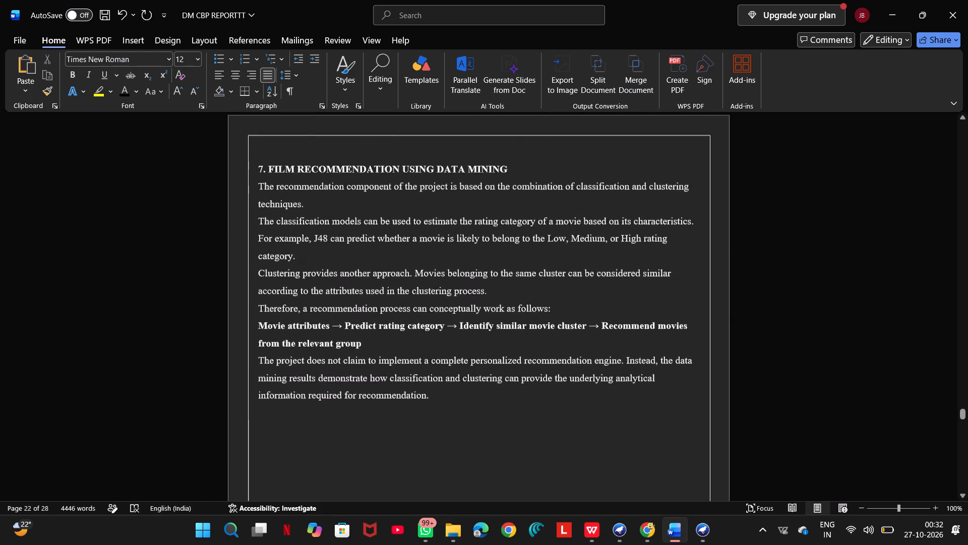
pyautogui.scroll(5, 406, 341)
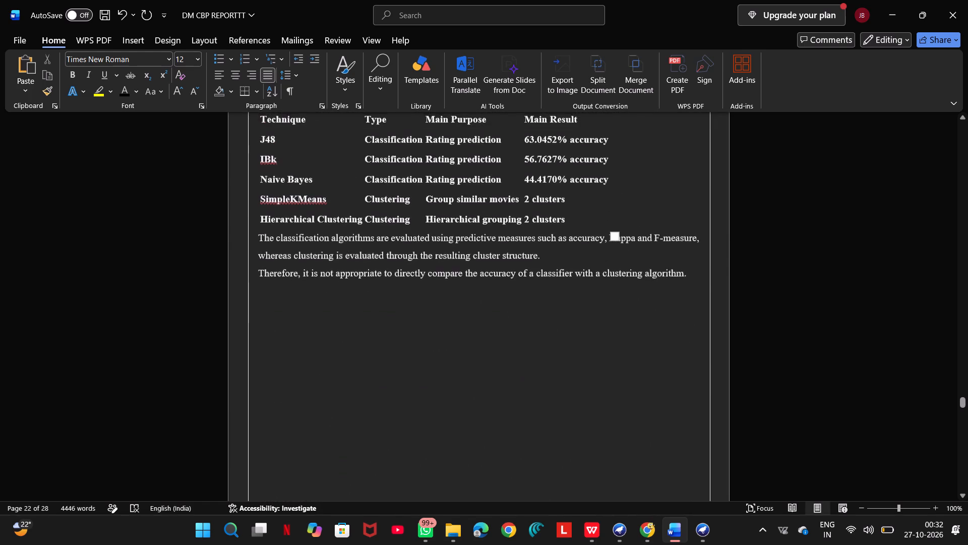
pyautogui.scroll(6, 376, 322)
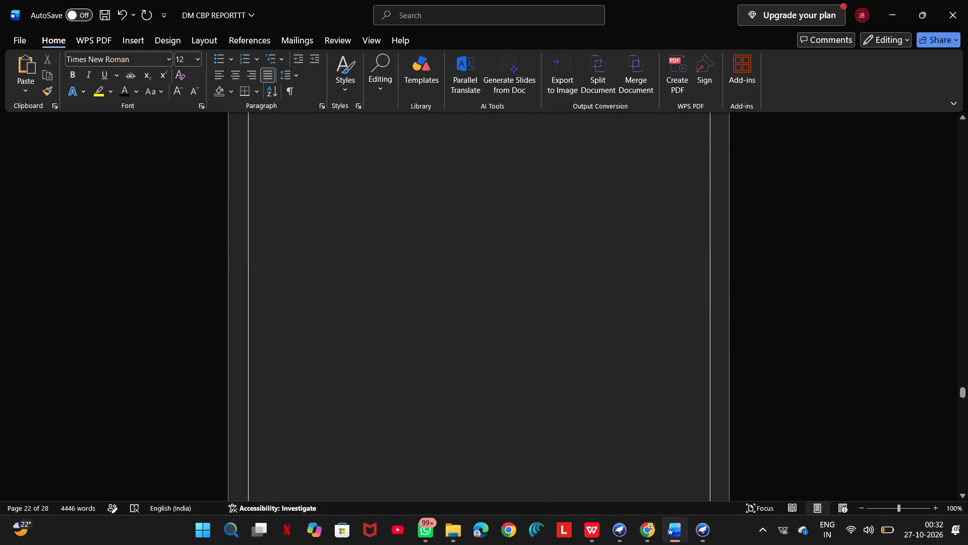
pyautogui.scroll(1, 376, 322)
pyautogui.hscroll(1, 376, 322)
pyautogui.scroll(2, 376, 322)
pyautogui.scroll(-4, 376, 322)
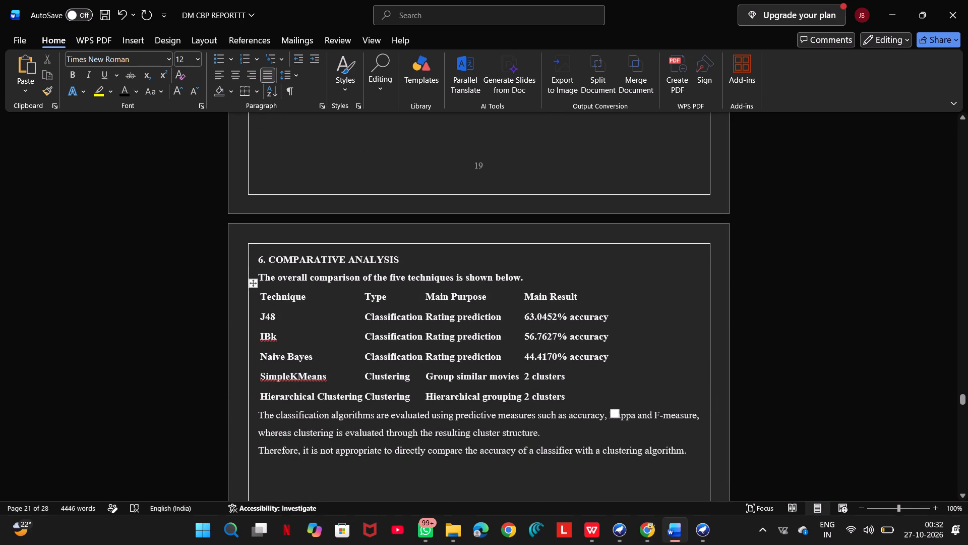
pyautogui.click(257, 260)
pyautogui.press('BackSpace')
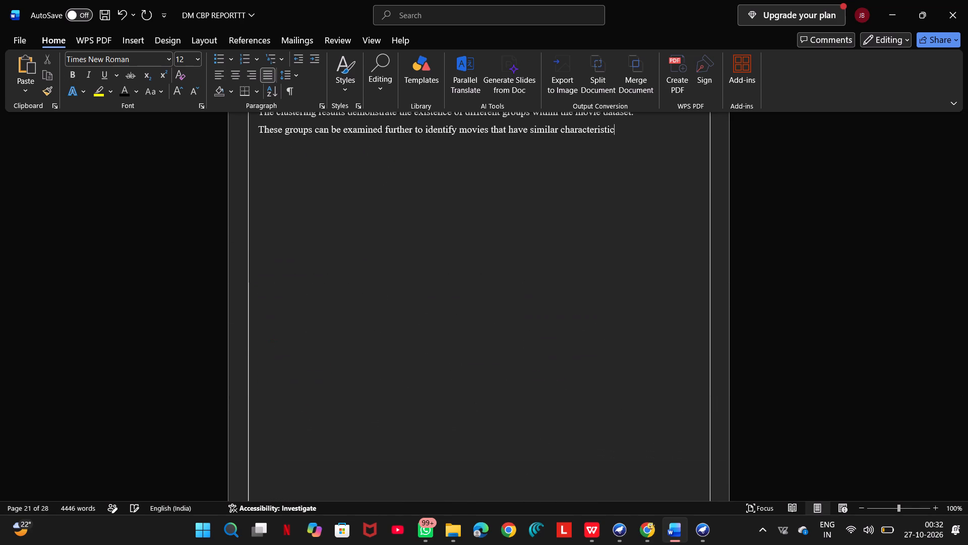
# Review the chapters from Comparative Analysis through References and back up to the class-wise results table.
pyautogui.scroll(-2, 257, 260)
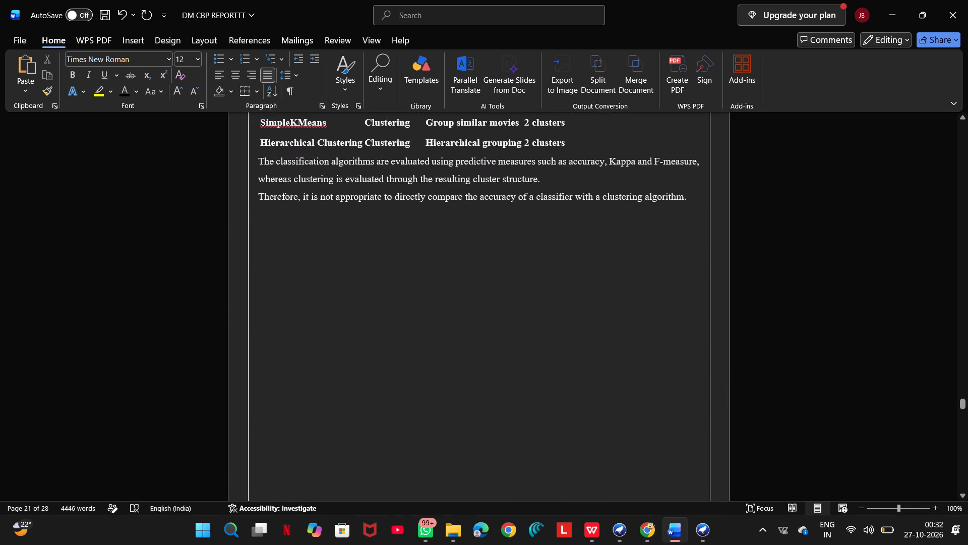
pyautogui.scroll(-5, 517, 236)
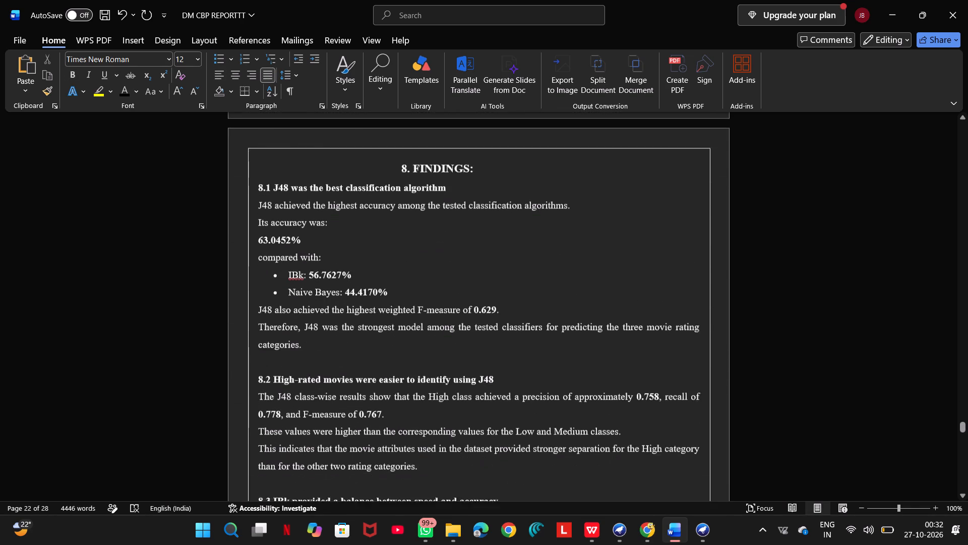
pyautogui.scroll(-5, 517, 236)
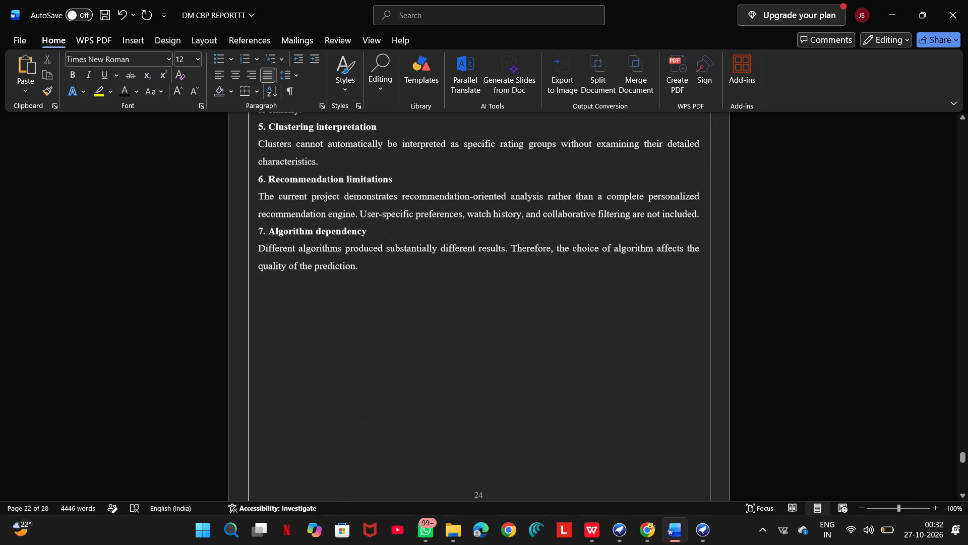
pyautogui.scroll(-5, 517, 236)
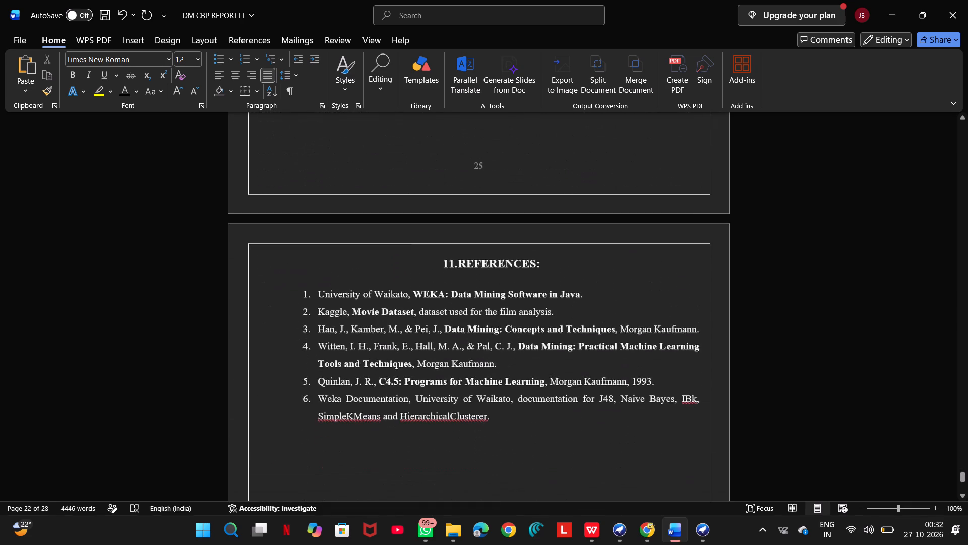
pyautogui.scroll(10, 517, 236)
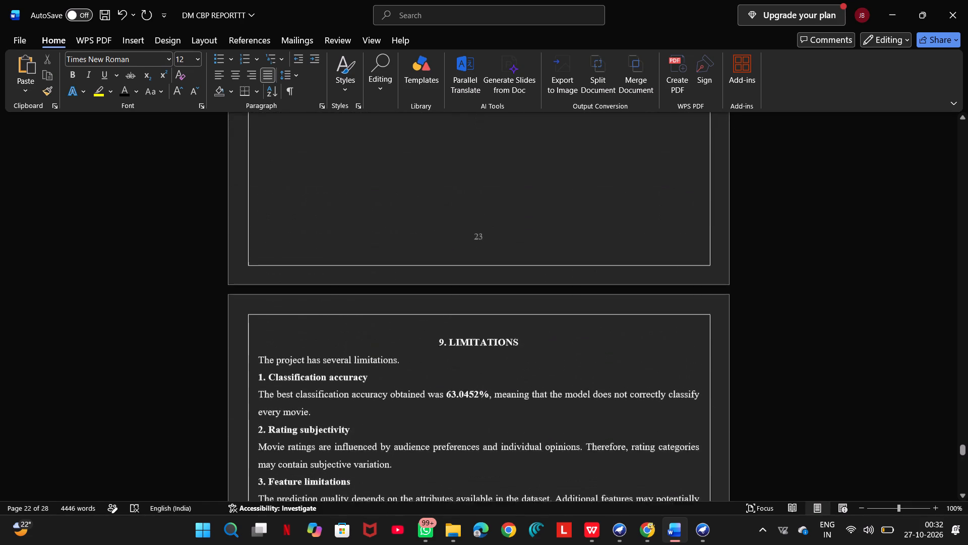
pyautogui.scroll(9, 517, 236)
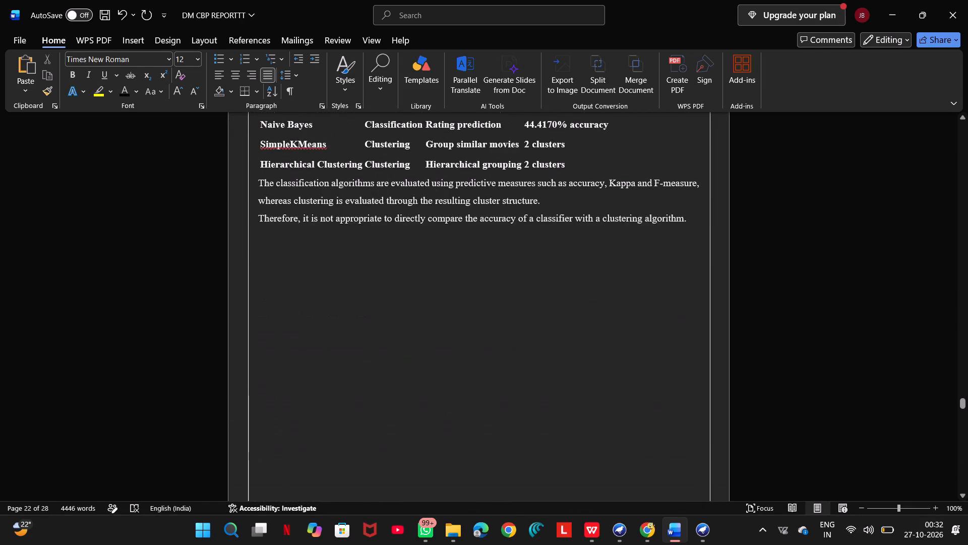
pyautogui.scroll(8, 517, 236)
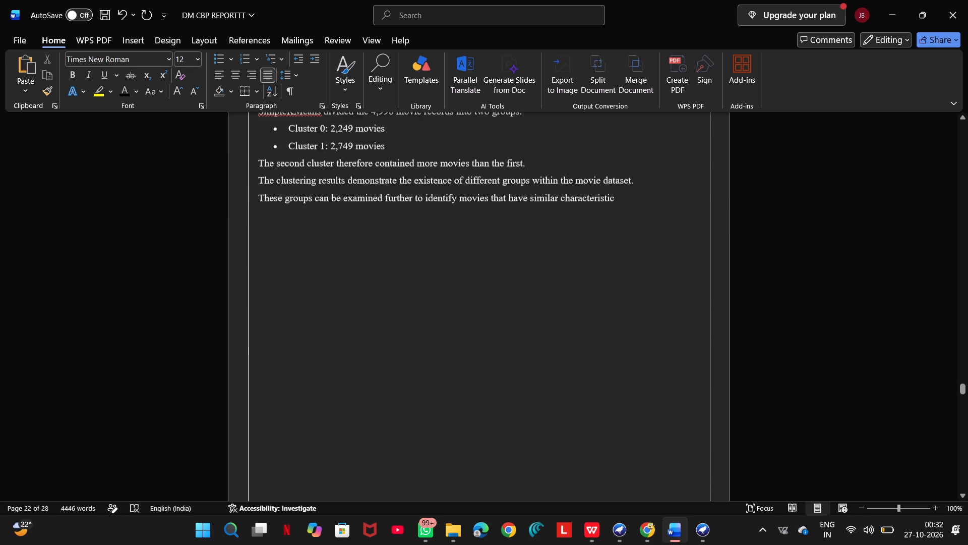
pyautogui.scroll(8, 517, 236)
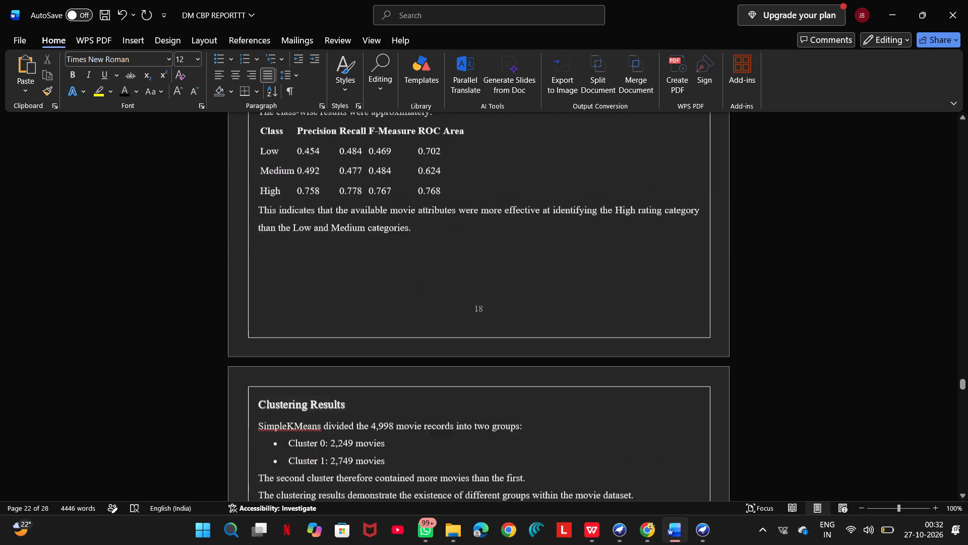
# Copy the whole Comparative Analysis section, from its "6. COMPARATIVE ANALYSIS" heading through the closing sentence about comparing classifier accuracy.
pyautogui.scroll(-4, 517, 236)
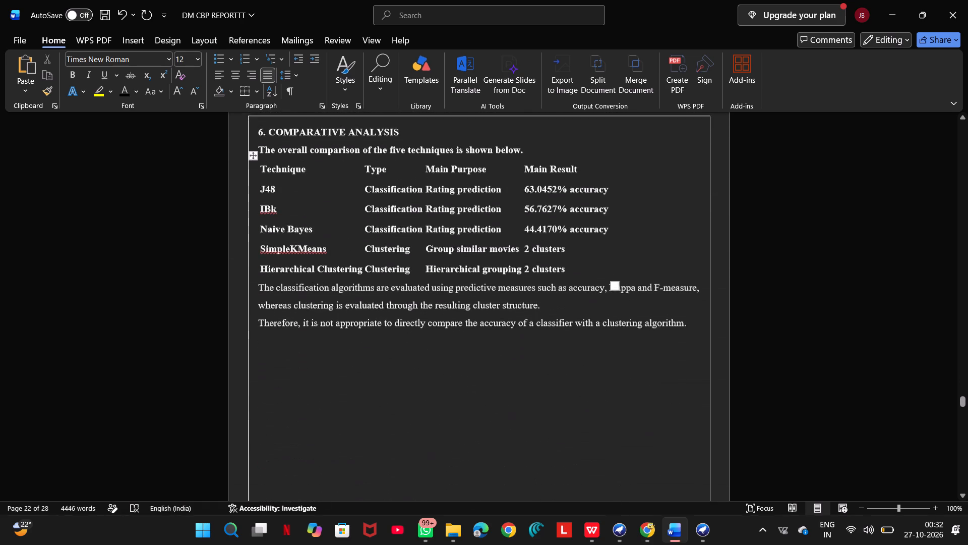
pyautogui.scroll(-1, 517, 236)
pyautogui.moveTo(691, 281); pyautogui.dragTo(334, 226)
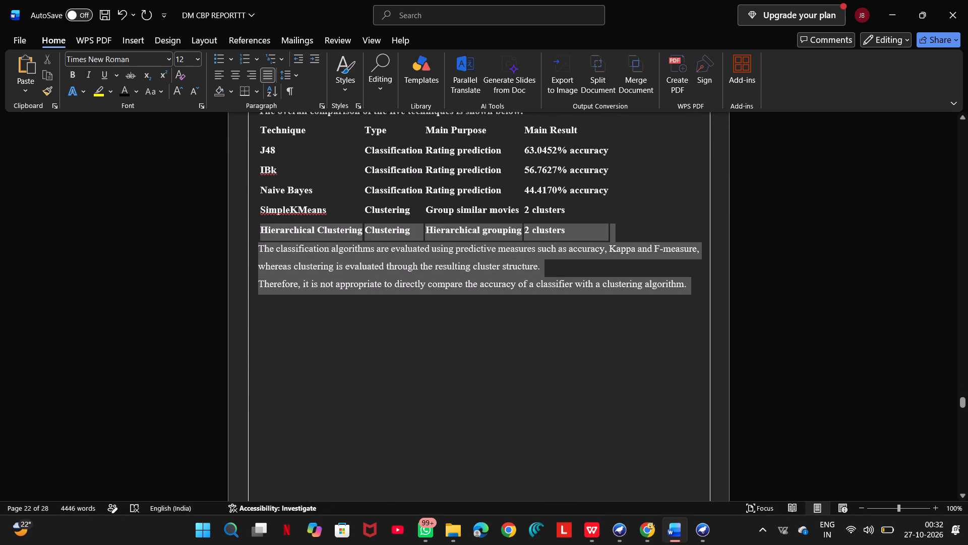
pyautogui.moveTo(334, 226); pyautogui.dragTo(268, 141)
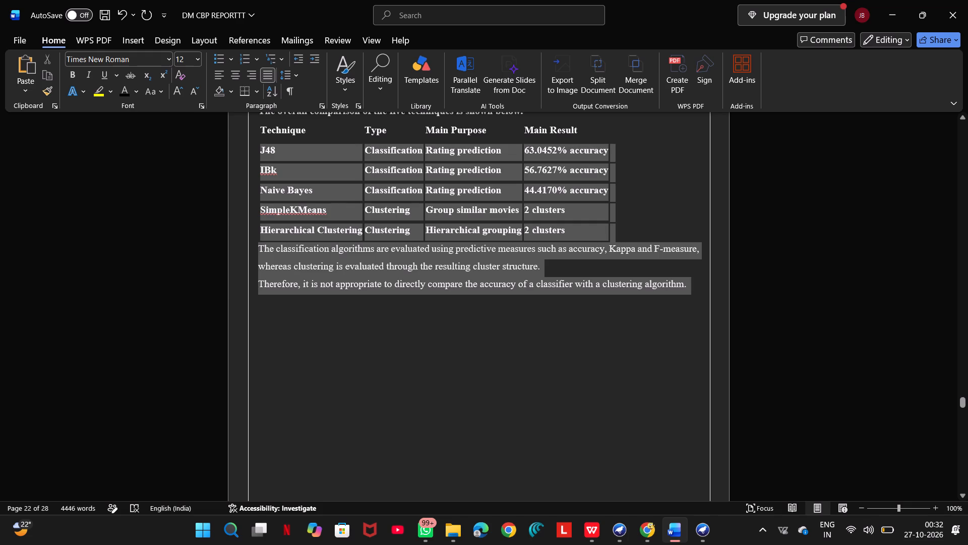
pyautogui.moveTo(268, 141); pyautogui.dragTo(266, 120)
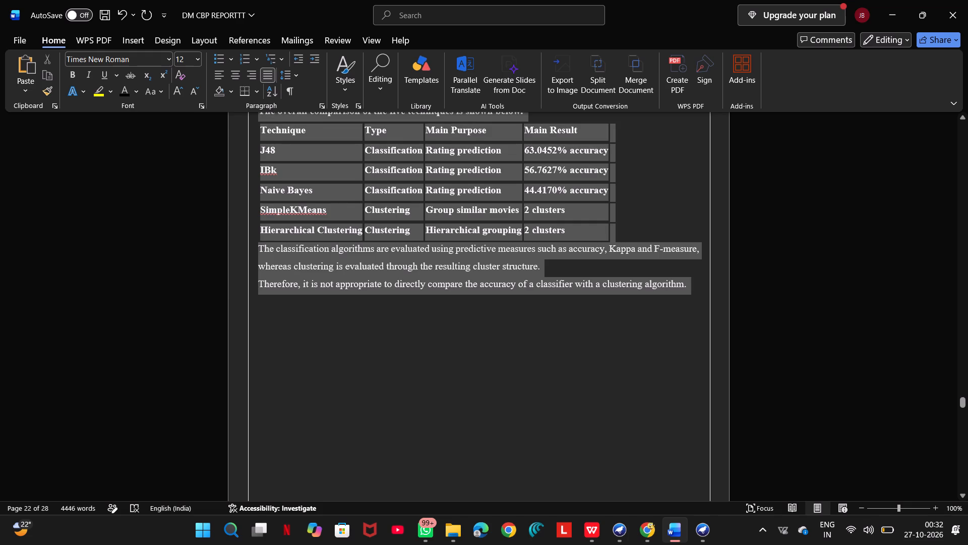
pyautogui.moveTo(266, 120); pyautogui.dragTo(258, 332)
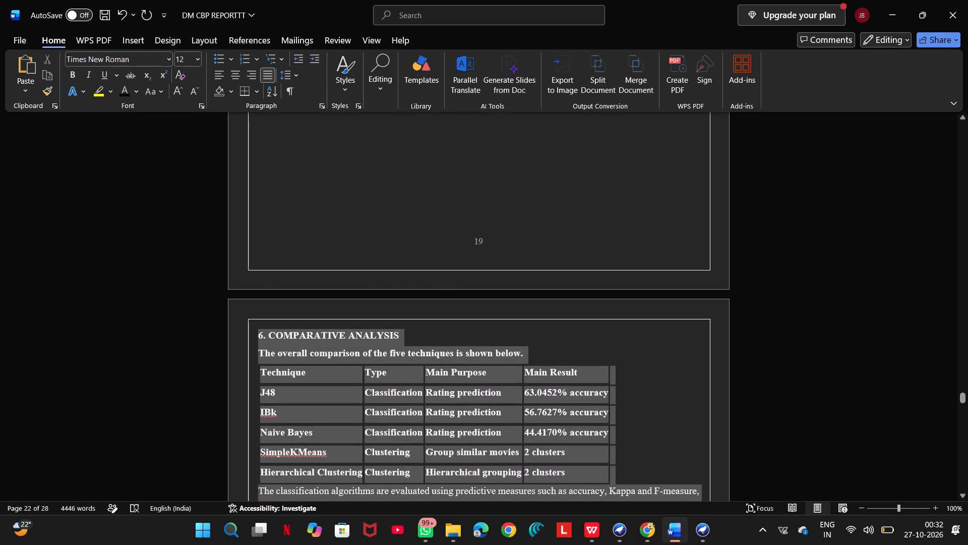
pyautogui.moveTo(258, 332); pyautogui.dragTo(257, 332)
pyautogui.hotkey('ctrl', 'c')
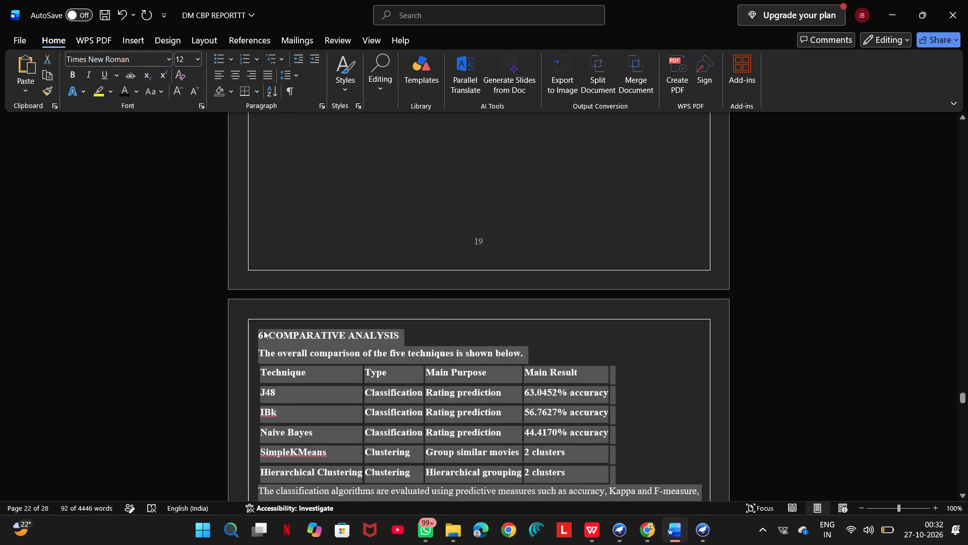
# Paste the copied Comparative Analysis section below the last Clustering Results sentence, separated from it by blank lines.
pyautogui.scroll(3, 301, 203)
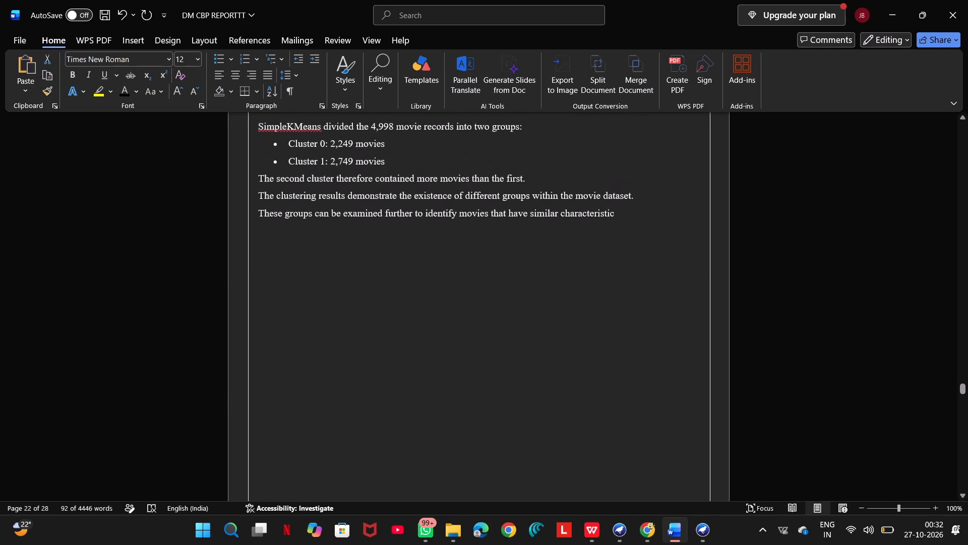
pyautogui.click(281, 285)
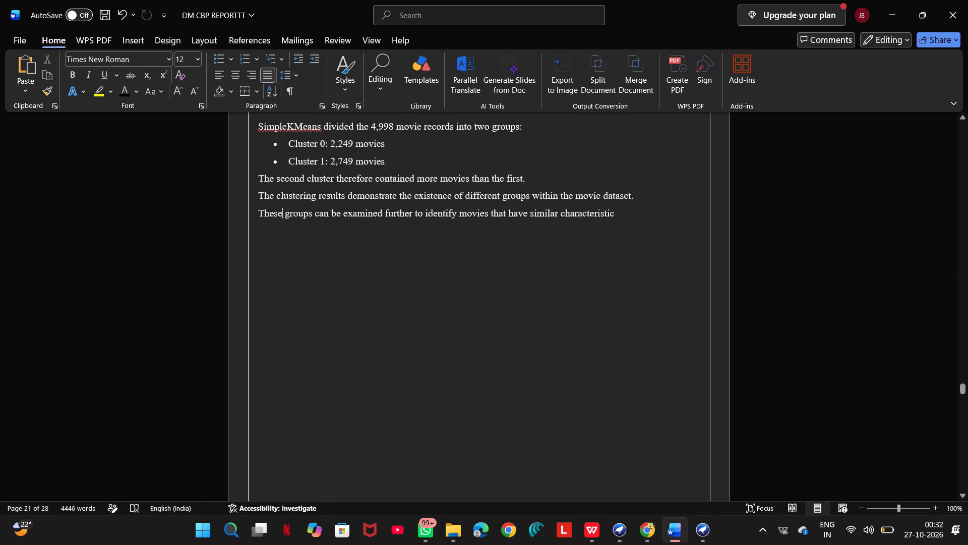
pyautogui.click(639, 213)
pyautogui.press('Return')
pyautogui.press('Return')
pyautogui.press('Return')
pyautogui.press('Return')
pyautogui.hotkey('ctrl', 'v')
# Insert a blank line between the pasted comparison table and the paragraph starting "The classification algorithms are evaluated".
pyautogui.scroll(-1, 639, 213)
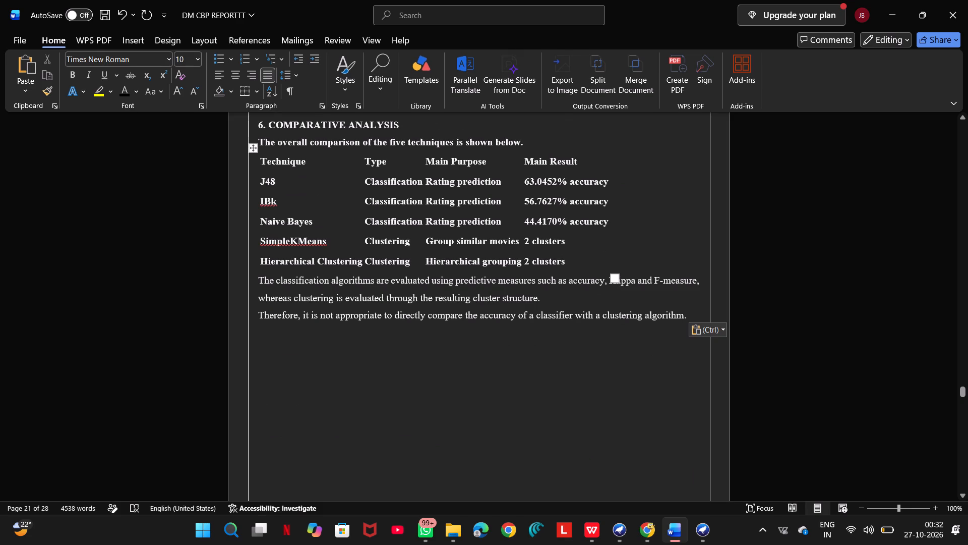
pyautogui.click(515, 357)
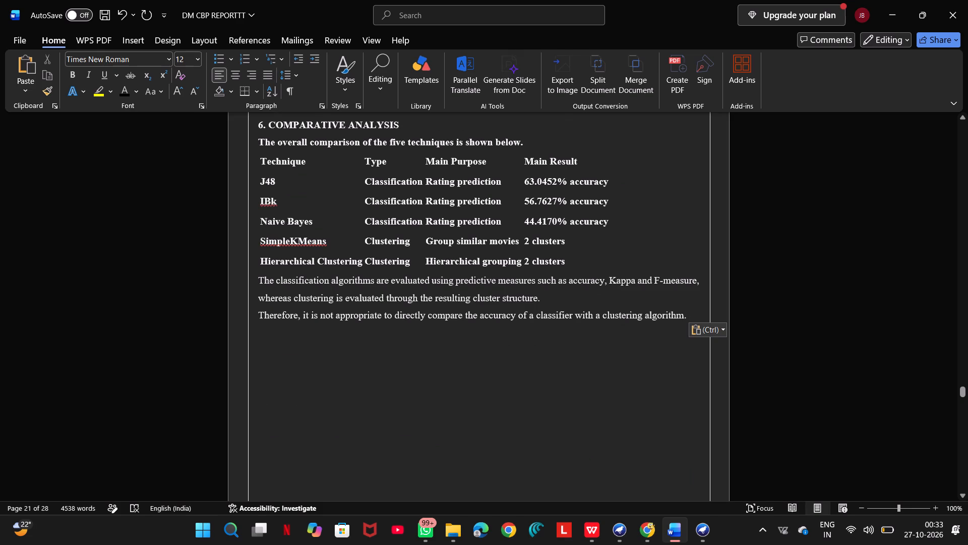
pyautogui.click(263, 282)
pyautogui.press('Left')
pyautogui.press('Return')
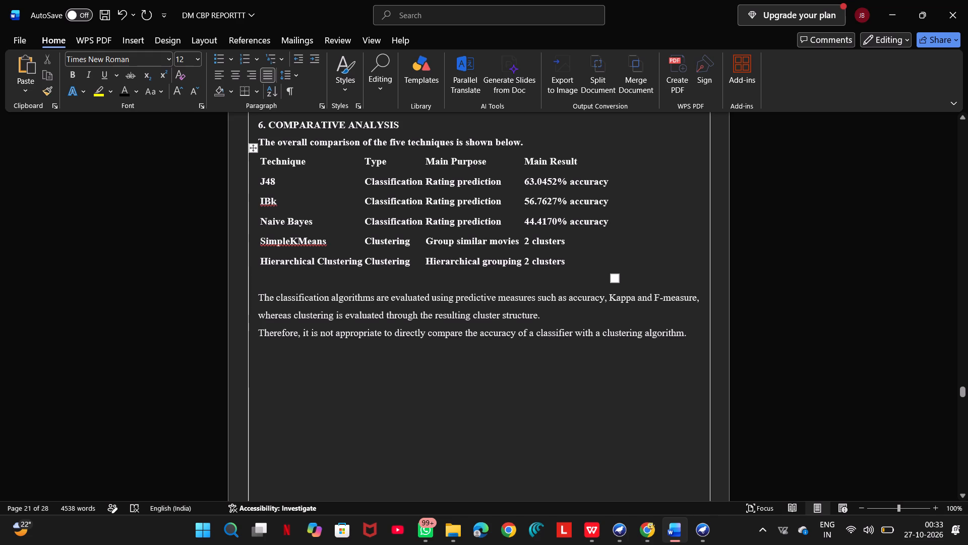
# Join the sentence starting "Therefore, it is not appropriate" to the end of the preceding paragraph, separated by a space.
pyautogui.click(259, 339)
pyautogui.press('BackSpace')
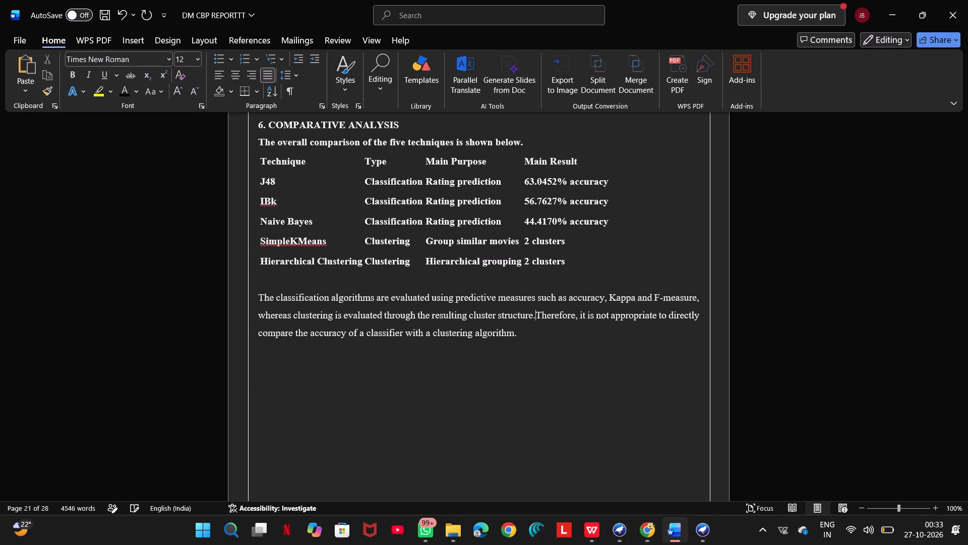
pyautogui.press('space')
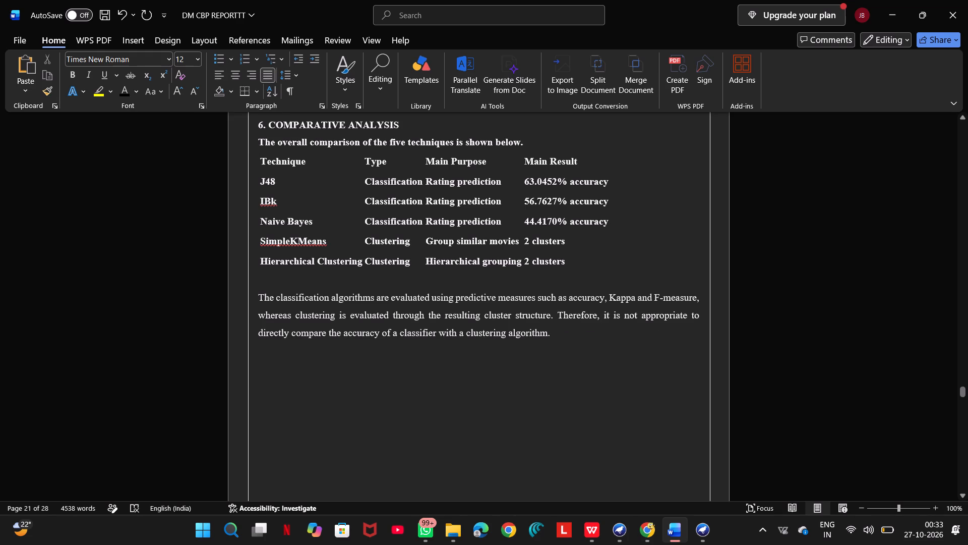
# Remove the number "6. " from the pasted "COMPARATIVE ANALYSIS" heading.
pyautogui.scroll(2, 367, 380)
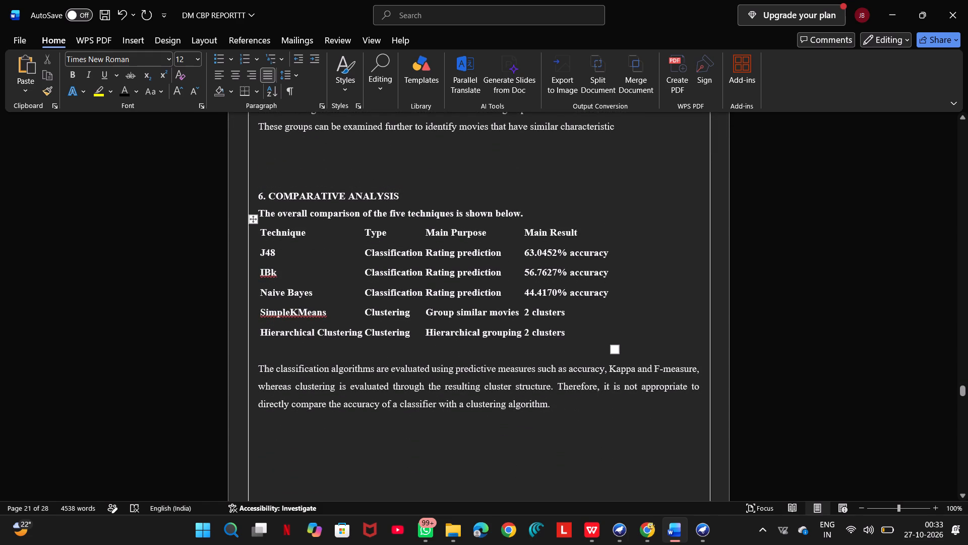
pyautogui.click(272, 195)
pyautogui.click(272, 197)
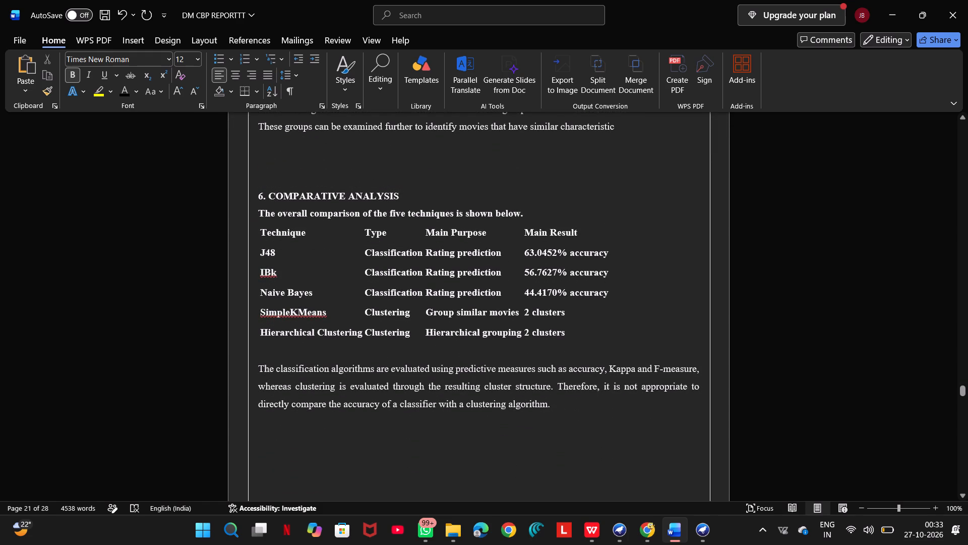
pyautogui.click(267, 194)
pyautogui.press('BackSpace')
pyautogui.press('BackSpace')
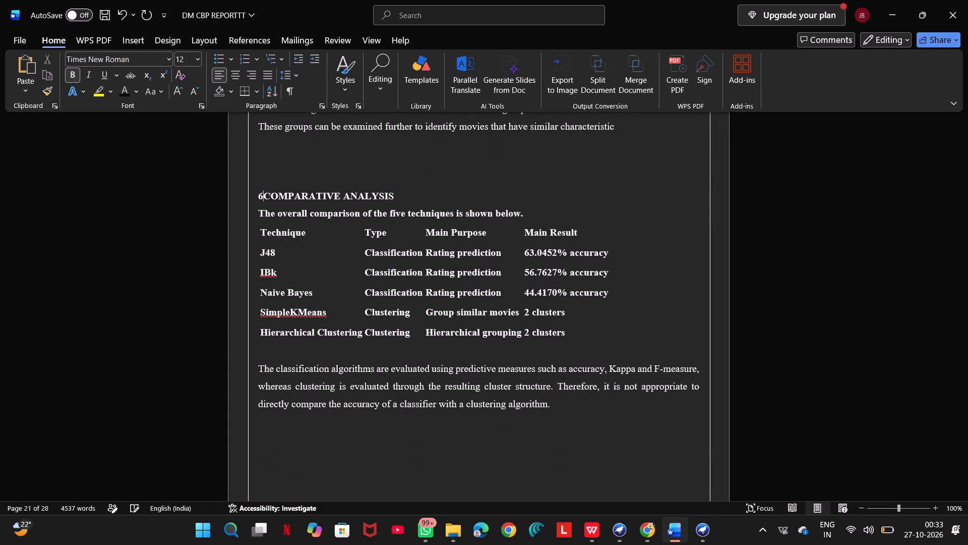
pyautogui.press('BackSpace')
# Delete the original "6. COMPARATIVE ANALYSIS" section on the following page, from its heading through the closing sentence about classifier accuracy.
pyautogui.scroll(-1, 394, 294)
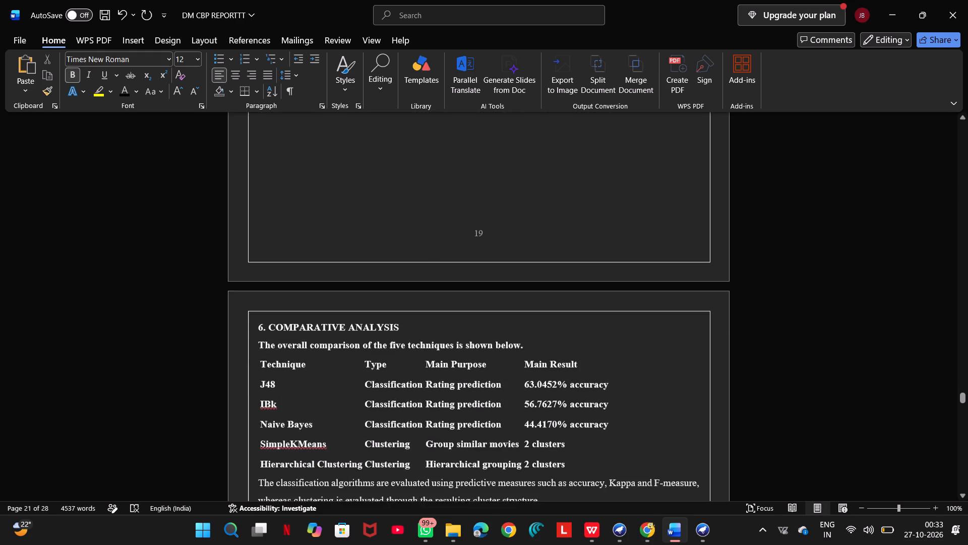
pyautogui.scroll(-2, 394, 294)
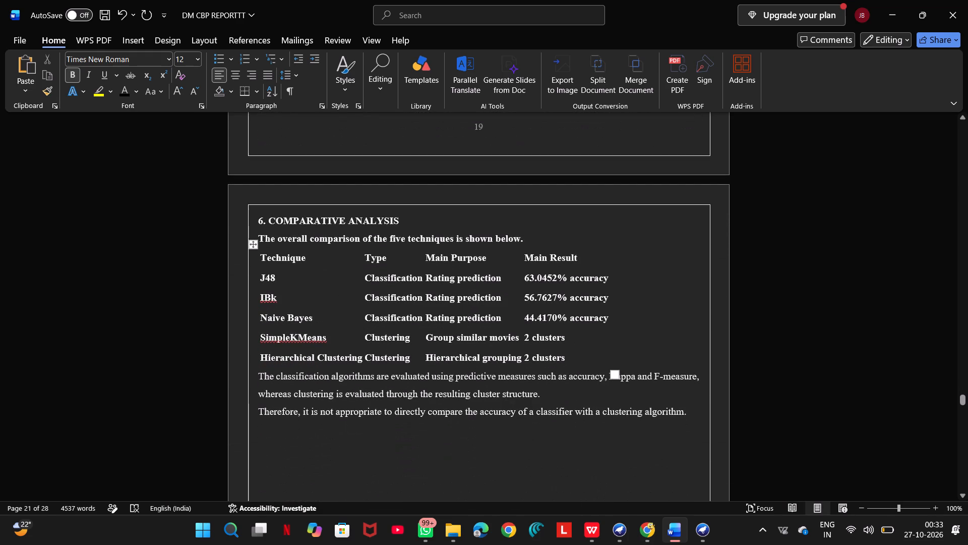
pyautogui.moveTo(688, 416); pyautogui.dragTo(351, 313)
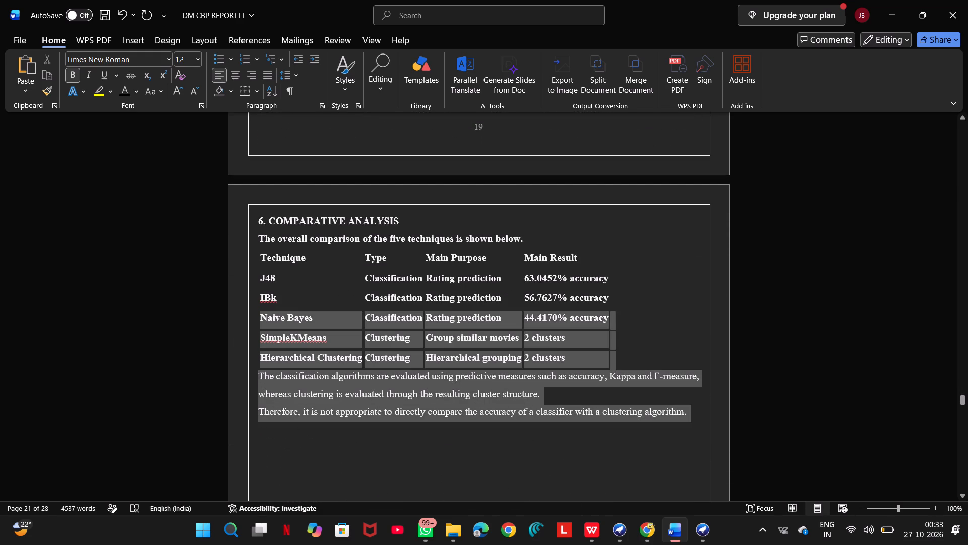
pyautogui.moveTo(351, 313); pyautogui.dragTo(261, 215)
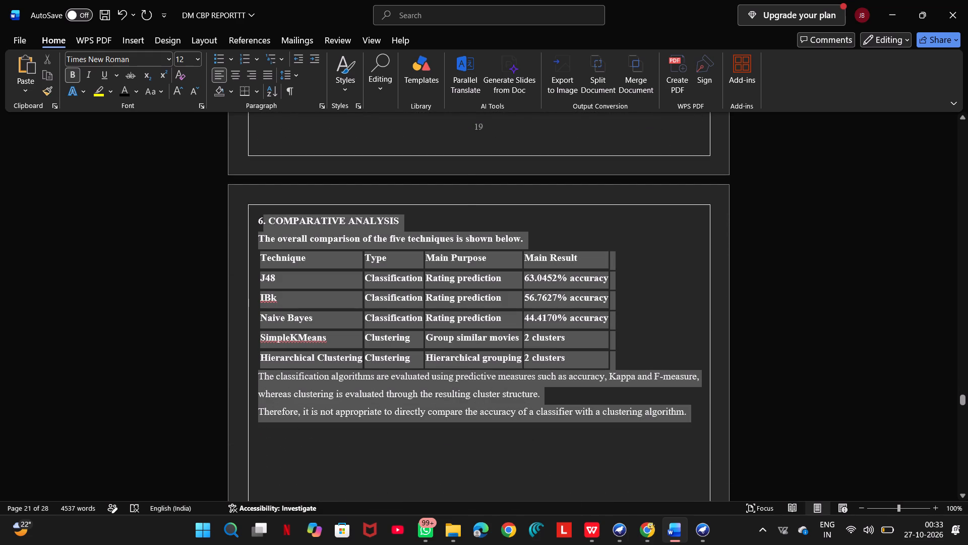
pyautogui.moveTo(261, 215); pyautogui.dragTo(258, 215)
pyautogui.press('BackSpace')
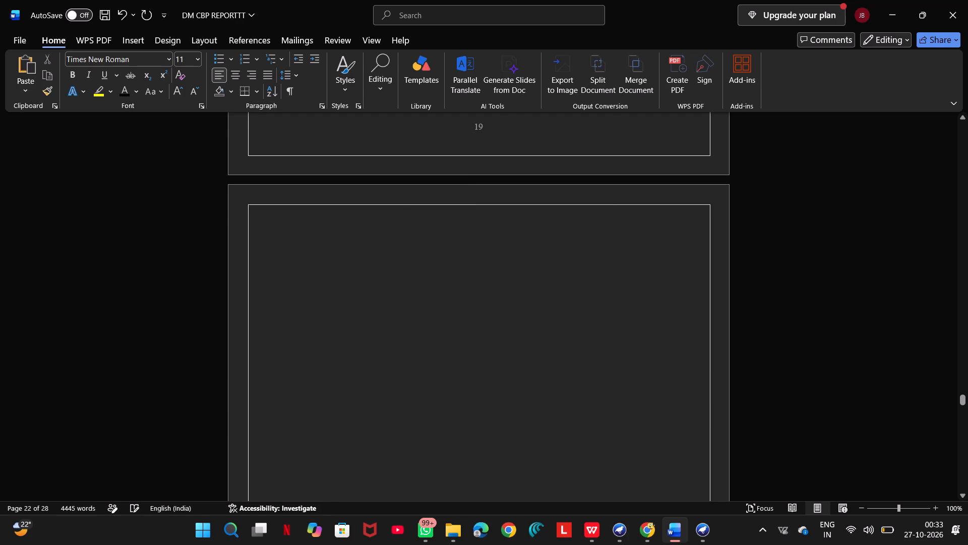
# Remove the emptied page before "7. FILM RECOMMENDATION USING DATA MINING" by deleting the blank space and break ahead of the heading.
pyautogui.scroll(4, 352, 282)
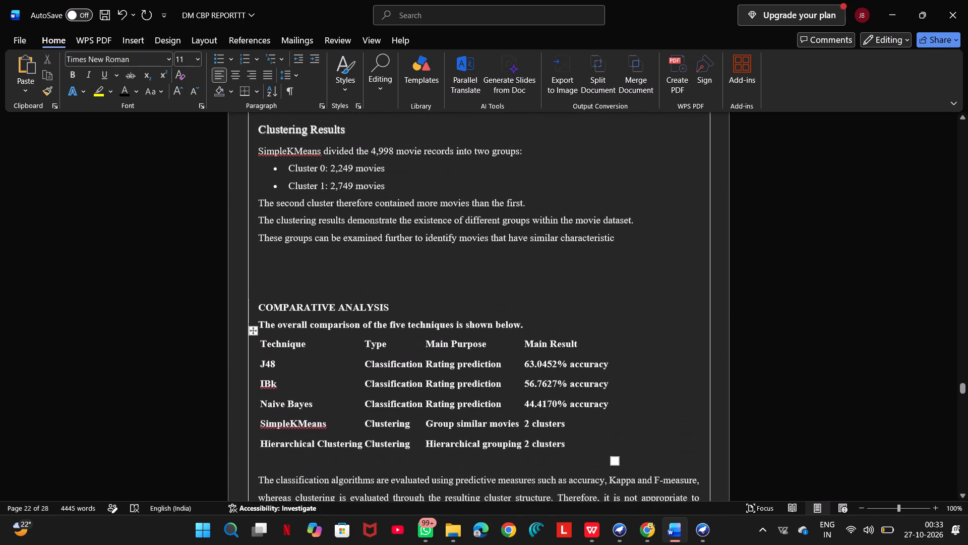
pyautogui.scroll(2, 352, 282)
pyautogui.scroll(-3, 352, 282)
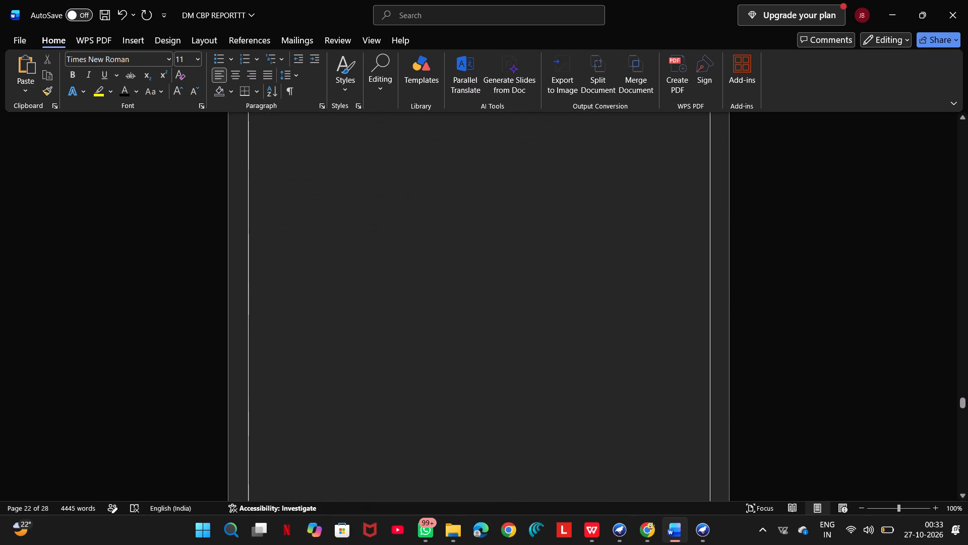
pyautogui.scroll(-4, 352, 282)
pyautogui.scroll(1, 352, 282)
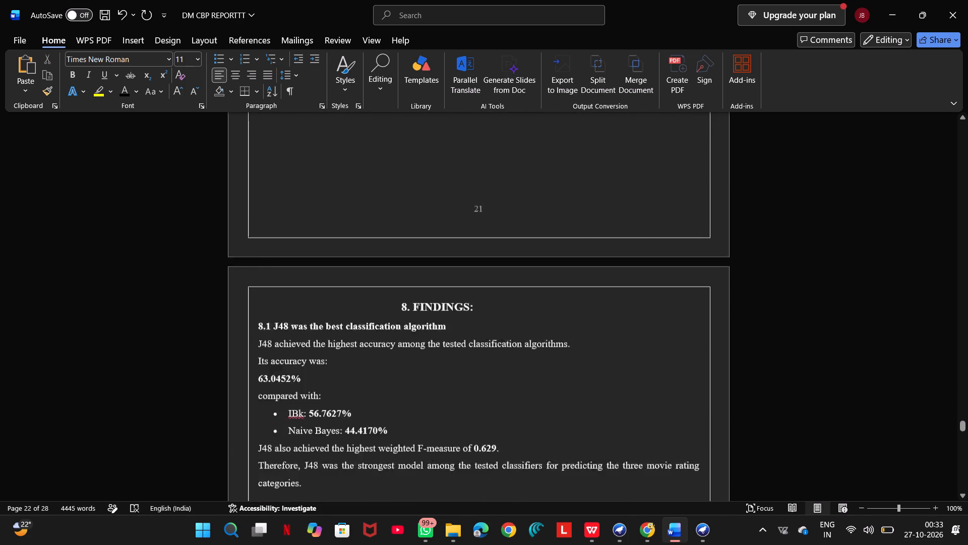
pyautogui.scroll(1, 352, 282)
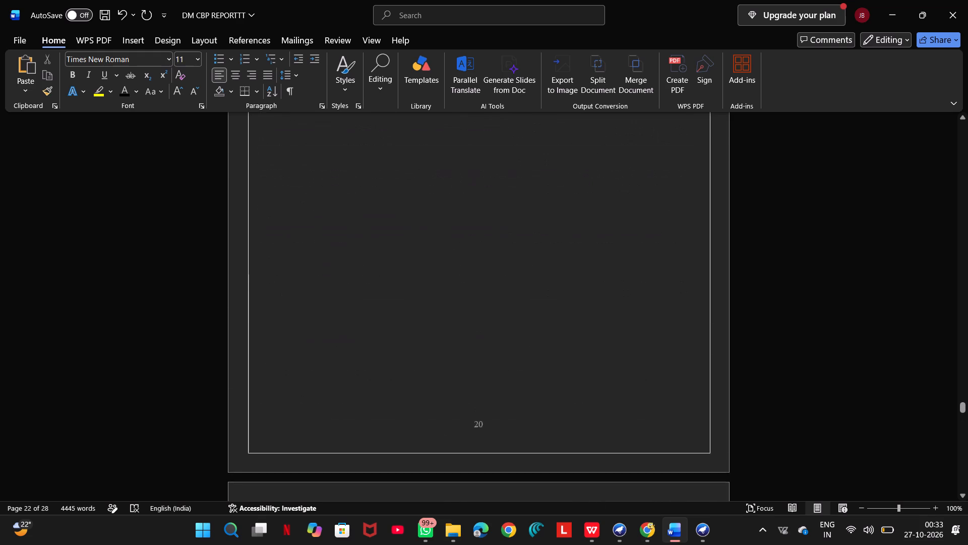
pyautogui.scroll(2, 352, 282)
pyautogui.click(262, 336)
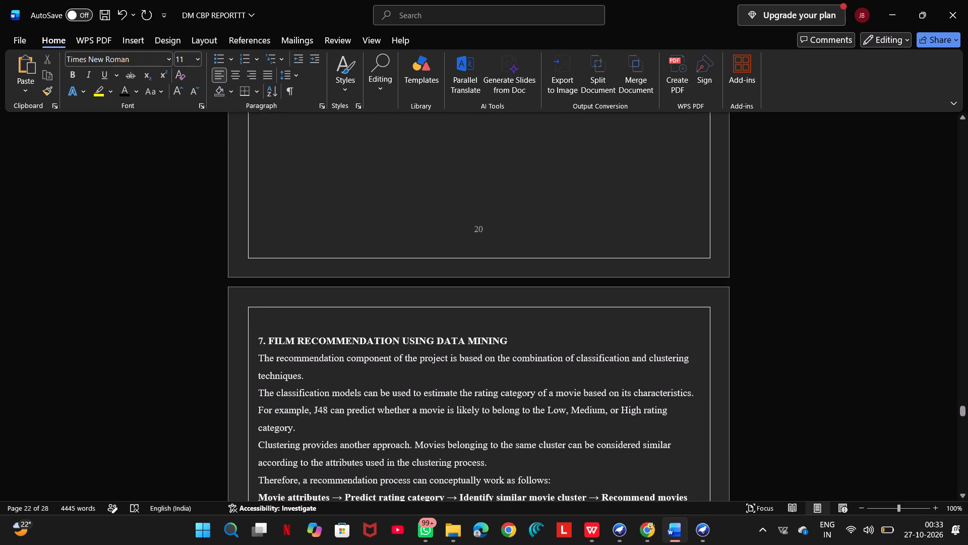
pyautogui.press('Left')
pyautogui.press('BackSpace')
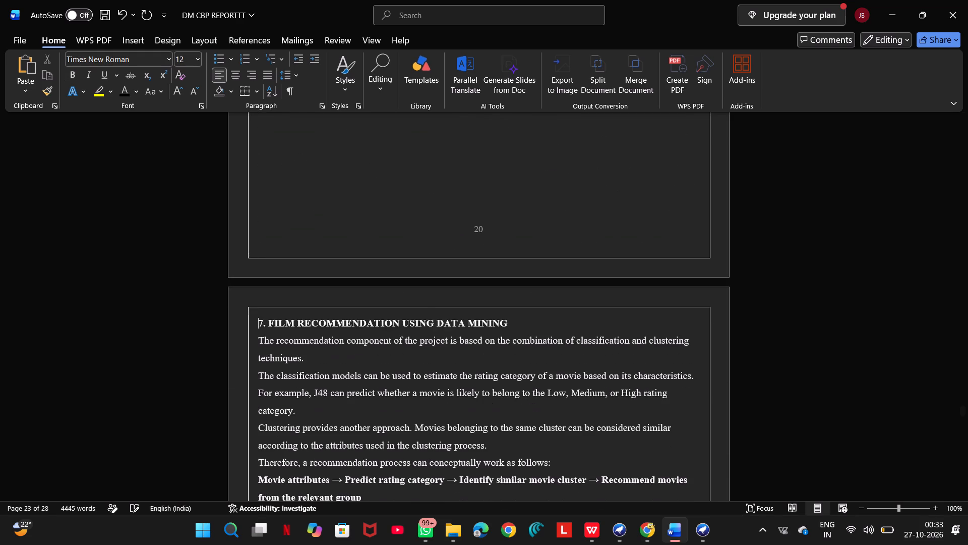
pyautogui.press('BackSpace')
pyautogui.press('BackSpace')
# Insert a blank line between the "7. FILM RECOMMENDATION USING DATA MINING" heading and its first paragraph.
pyautogui.scroll(1, 262, 336)
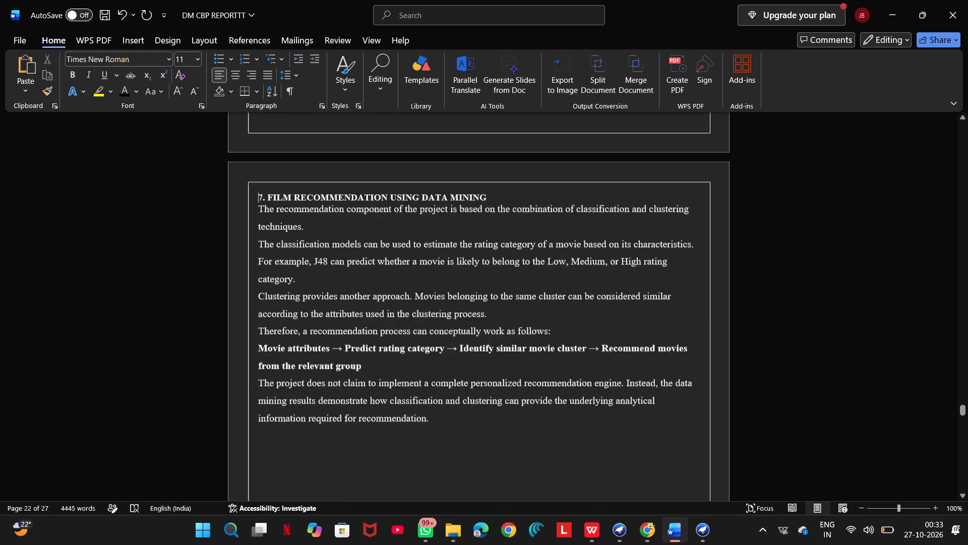
pyautogui.scroll(1, 262, 336)
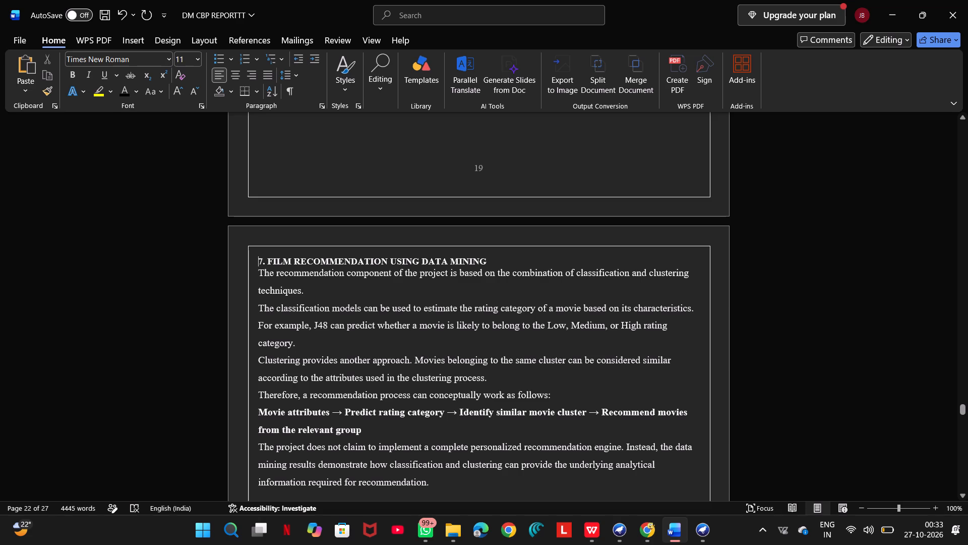
pyautogui.click(257, 274)
pyautogui.press('Return')
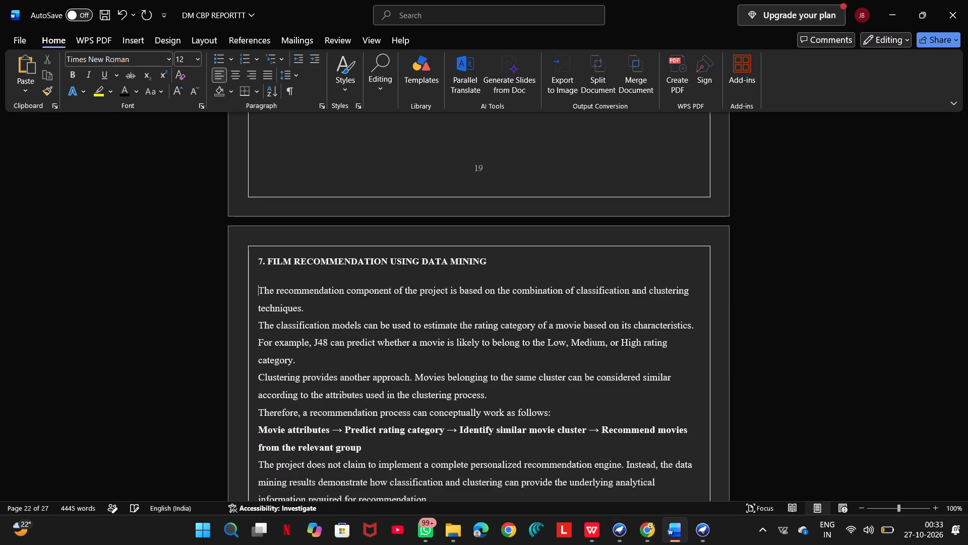
# Remove the number "7. " from the "FILM RECOMMENDATION USING DATA MINING" heading.
pyautogui.click(269, 263)
pyautogui.press('BackSpace')
pyautogui.press('BackSpace')
pyautogui.press('BackSpace')
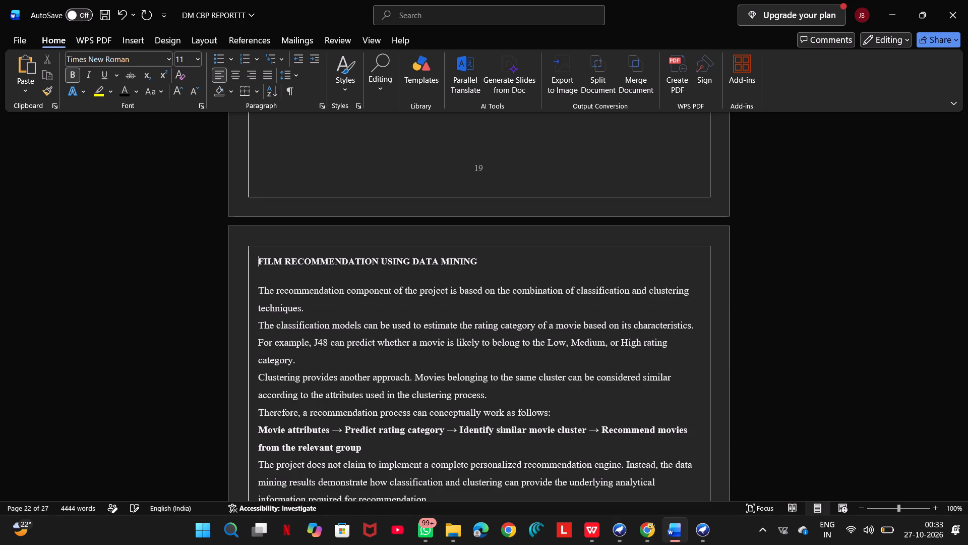
# Apply a preset text effect and font size 14 to the "FILM RECOMMENDATION USING DATA MINING" heading.
pyautogui.moveTo(476, 256); pyautogui.dragTo(278, 265)
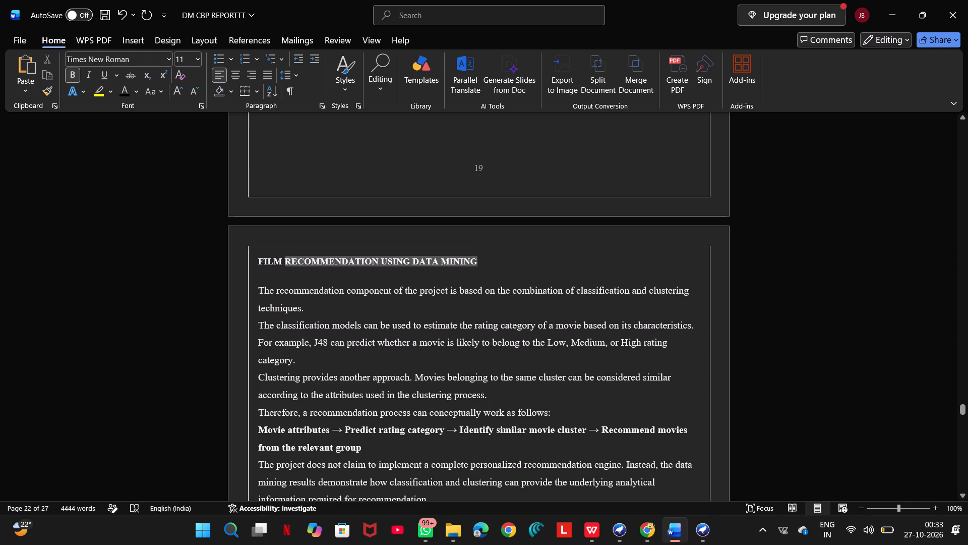
pyautogui.moveTo(278, 265); pyautogui.dragTo(265, 265)
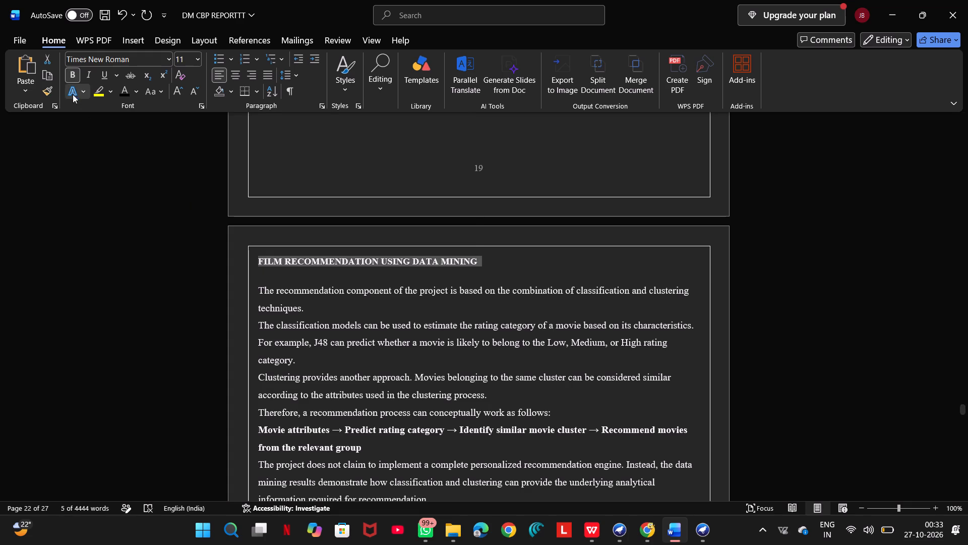
pyautogui.click(71, 90)
pyautogui.click(81, 115)
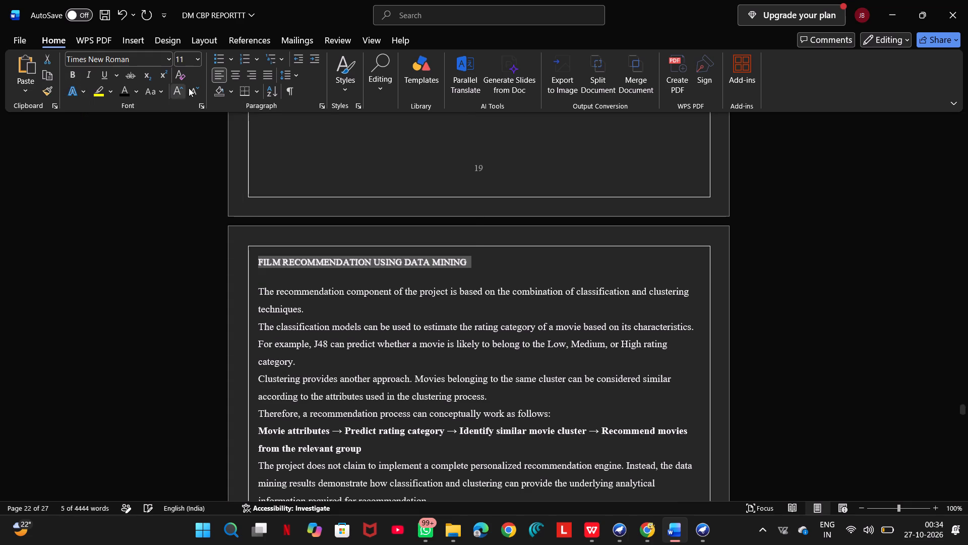
pyautogui.moveTo(194, 62); pyautogui.dragTo(187, 149)
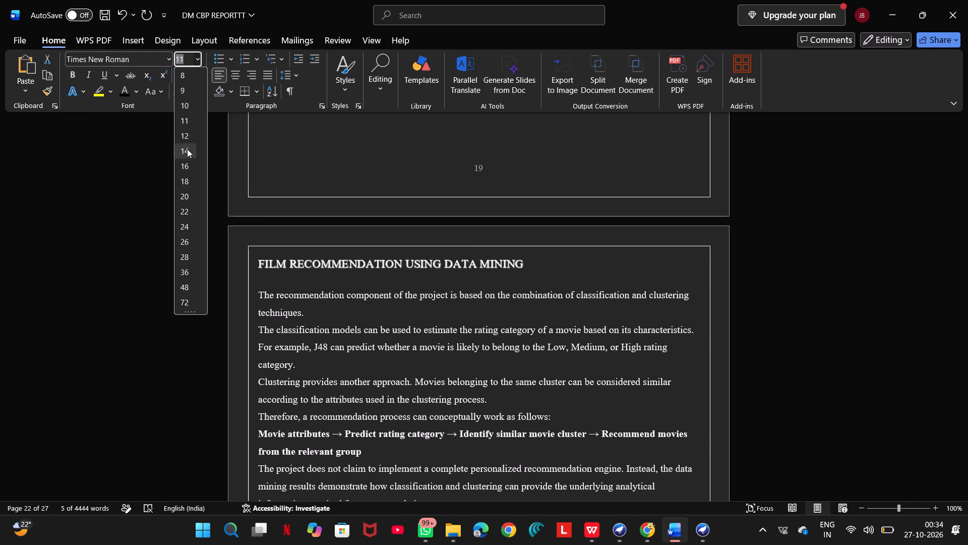
pyautogui.moveTo(187, 149); pyautogui.dragTo(187, 149)
pyautogui.click(187, 149)
pyautogui.click(560, 269)
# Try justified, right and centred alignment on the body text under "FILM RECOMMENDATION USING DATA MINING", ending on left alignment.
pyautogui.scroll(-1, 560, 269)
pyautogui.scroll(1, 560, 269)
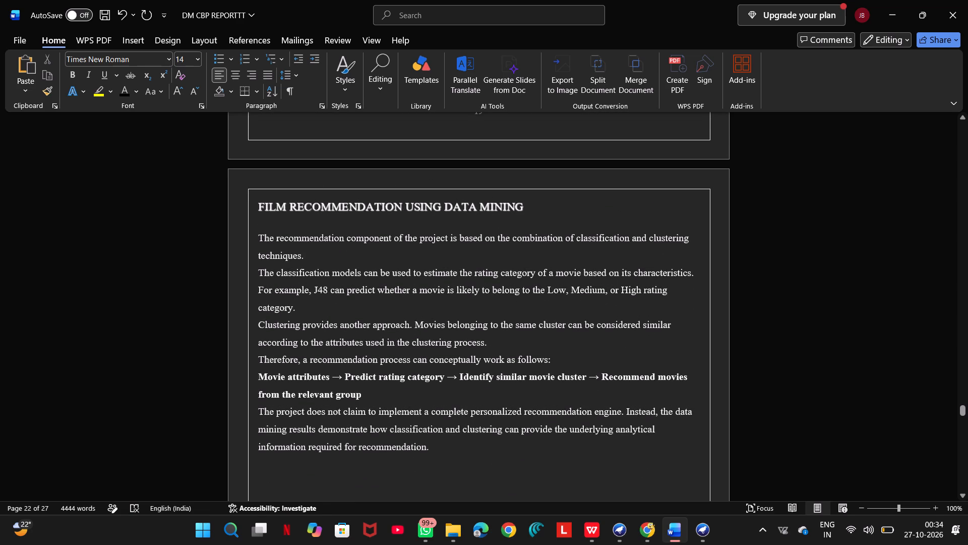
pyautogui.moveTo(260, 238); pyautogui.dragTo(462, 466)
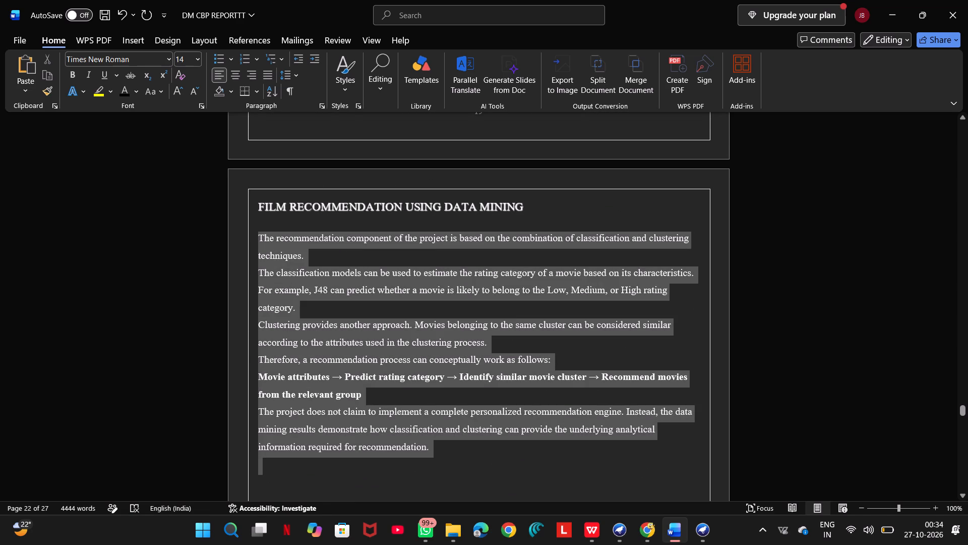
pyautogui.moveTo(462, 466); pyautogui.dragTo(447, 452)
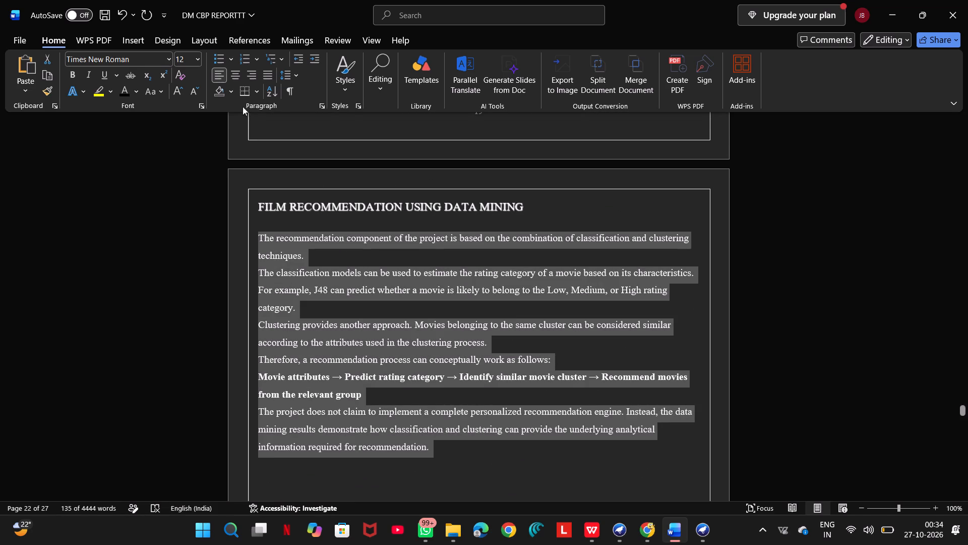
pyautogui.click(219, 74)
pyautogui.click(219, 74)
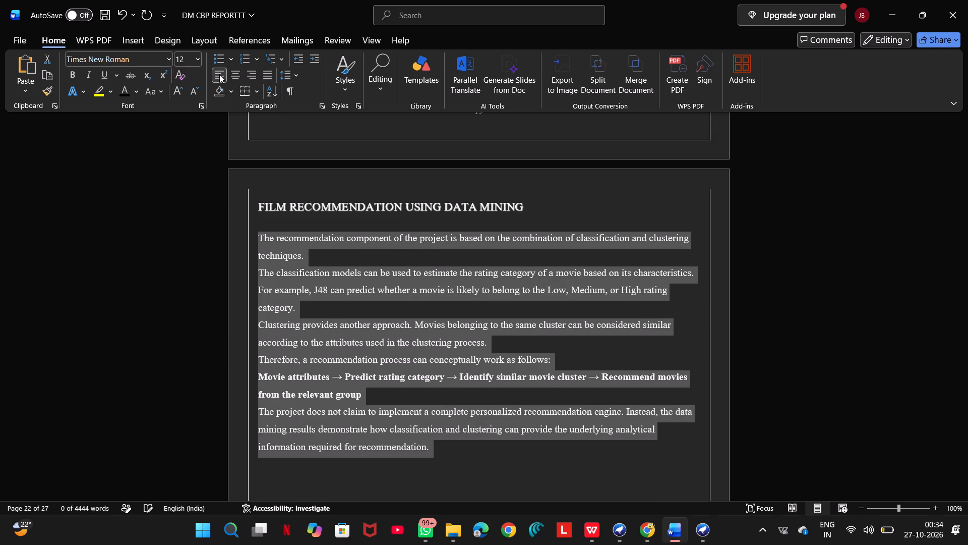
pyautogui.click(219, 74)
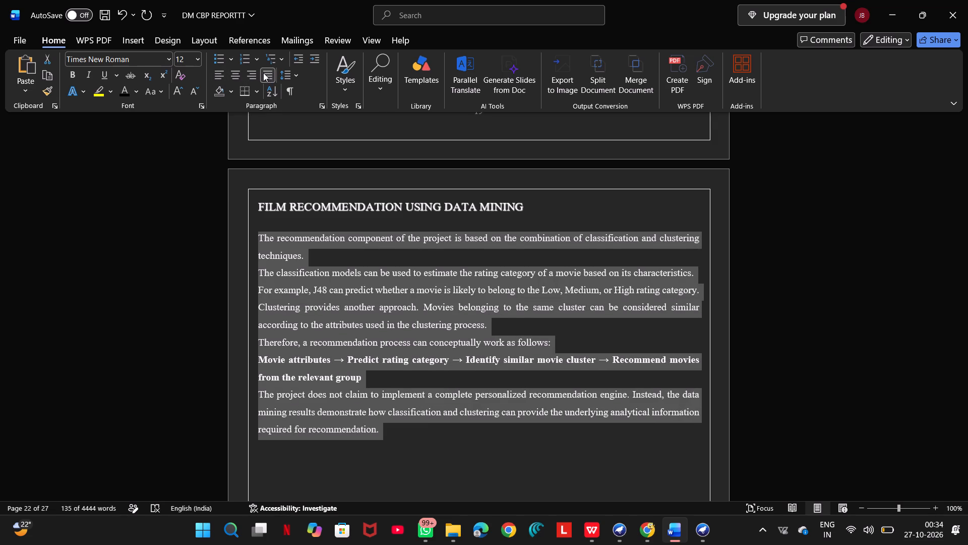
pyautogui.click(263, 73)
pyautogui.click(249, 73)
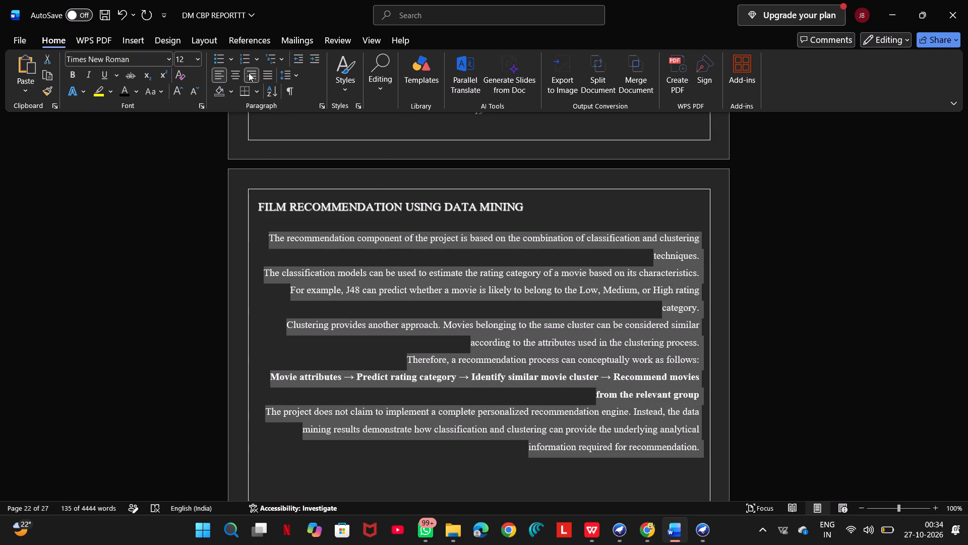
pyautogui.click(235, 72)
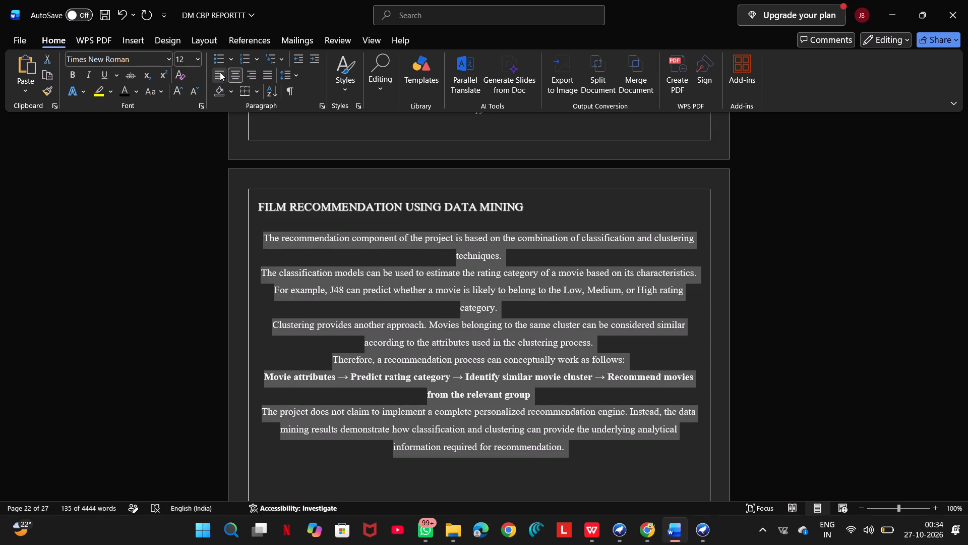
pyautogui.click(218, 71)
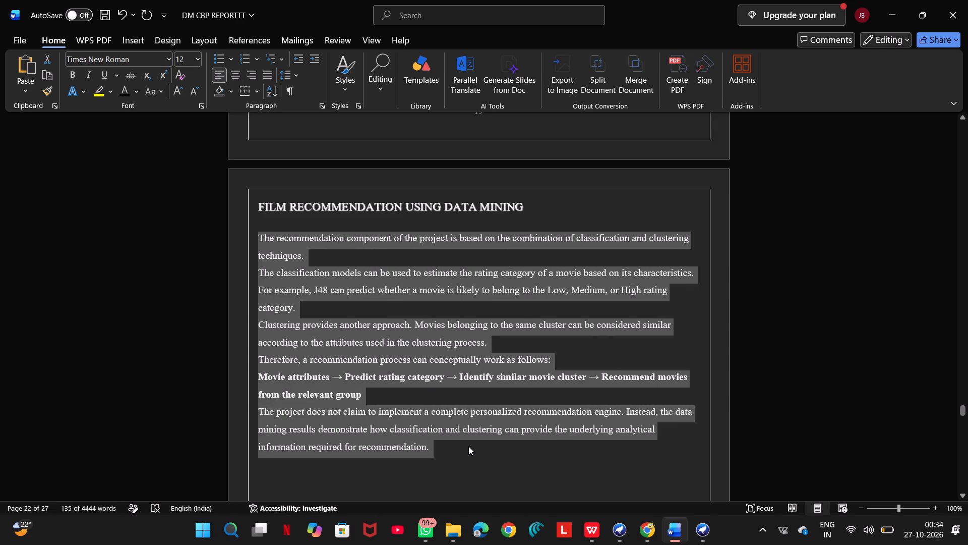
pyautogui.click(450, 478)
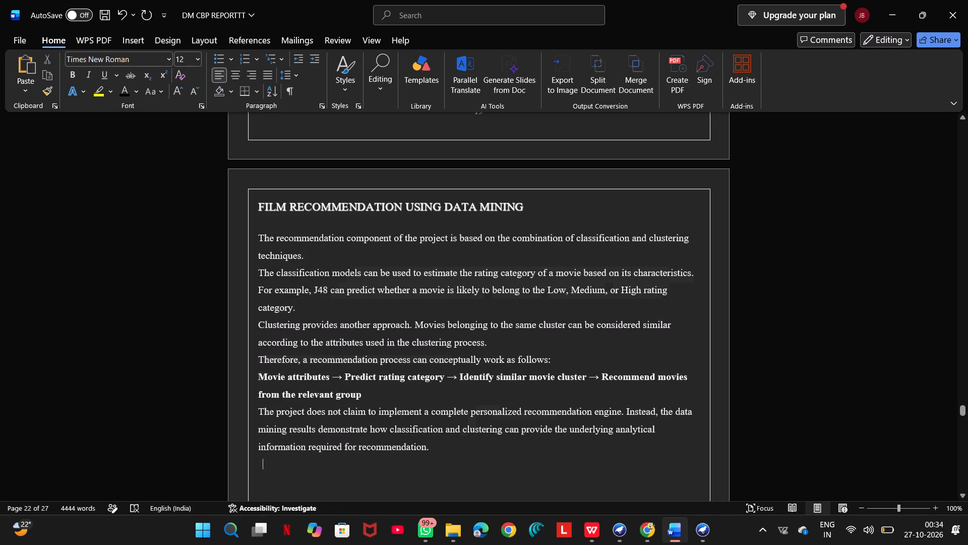
# Merge the film recommendation section's separate paragraphs, from "The recommendation component" through "work as follows:", into one continuous paragraph.
pyautogui.scroll(-1, 450, 478)
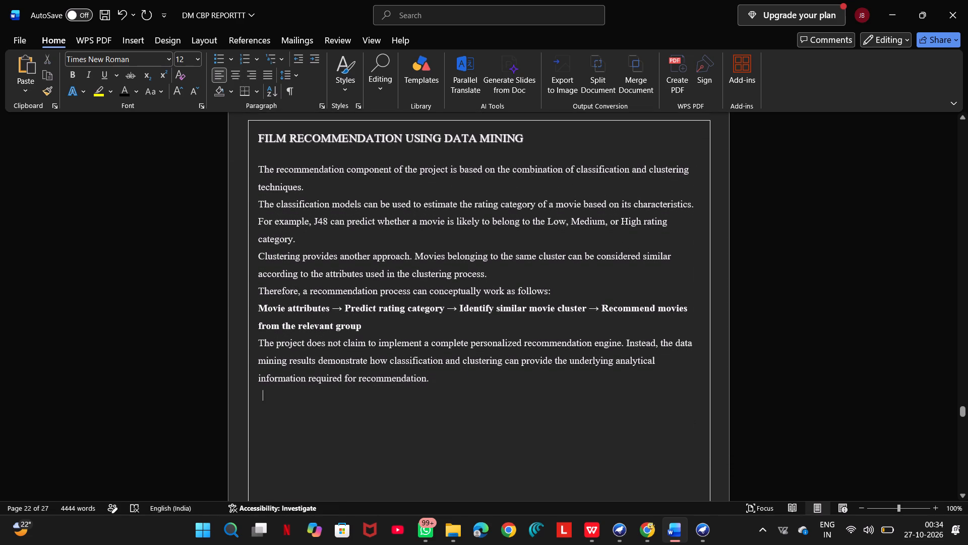
pyautogui.click(258, 205)
pyautogui.press('BackSpace')
pyautogui.press('space')
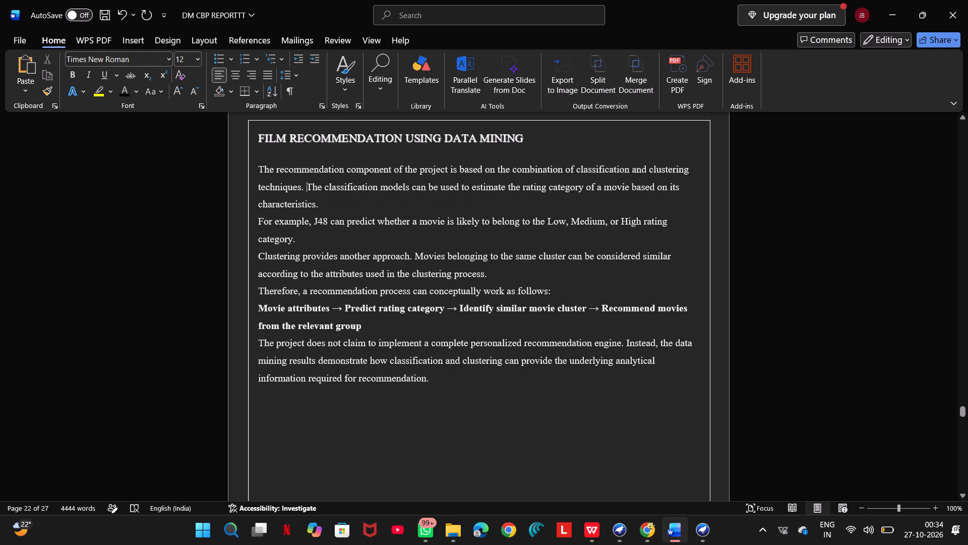
pyautogui.click(257, 220)
pyautogui.press('BackSpace')
pyautogui.press('space')
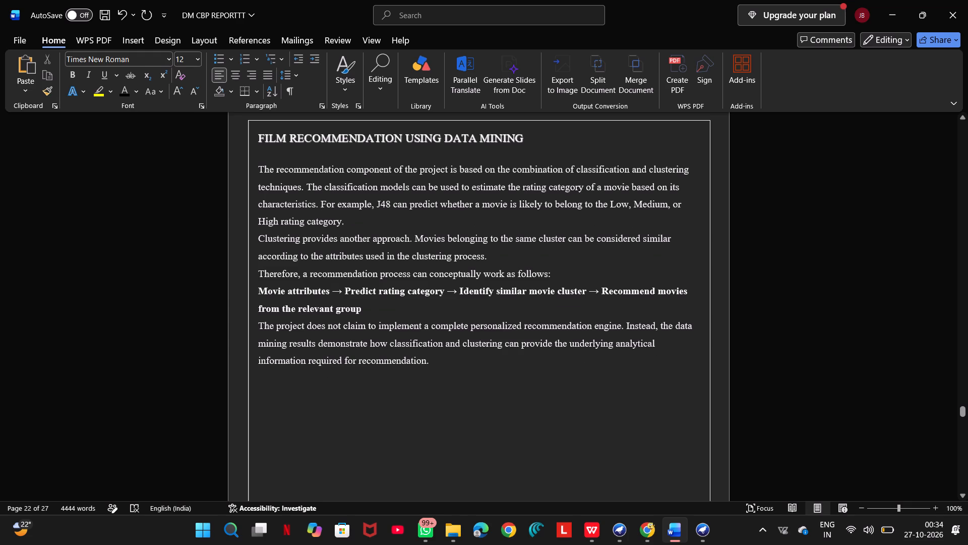
pyautogui.click(258, 238)
pyautogui.press('BackSpace')
pyautogui.press('space')
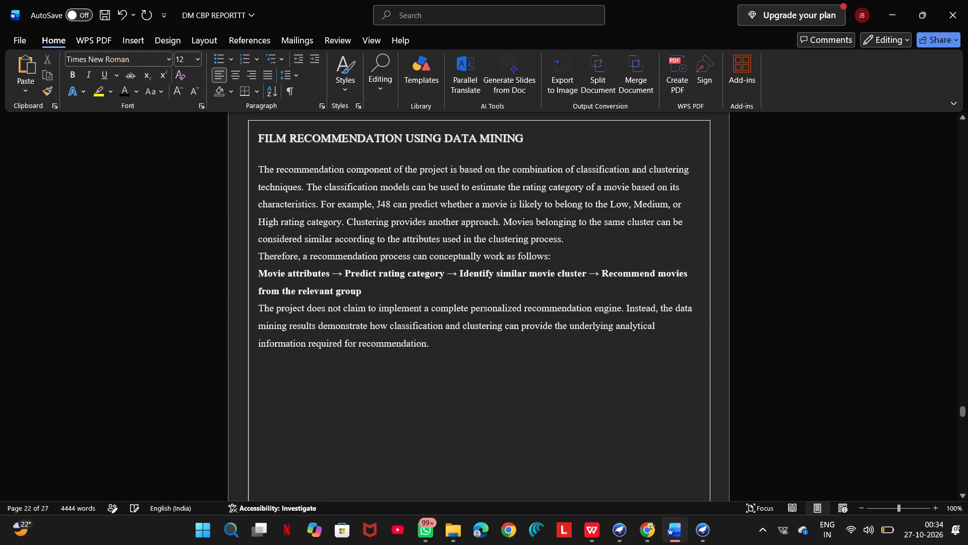
pyautogui.click(256, 254)
pyautogui.press('BackSpace')
pyautogui.press('space')
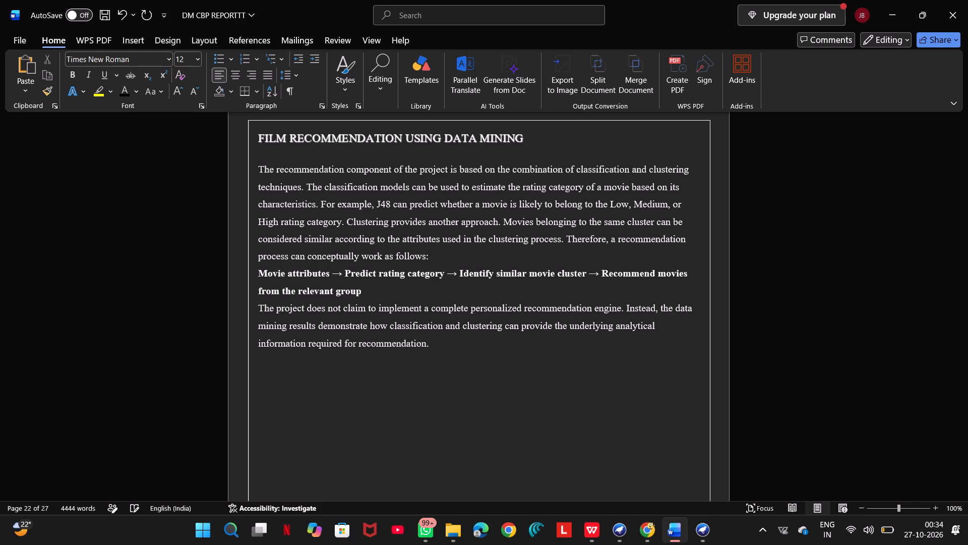
# Insert a blank line before and after the bold "Movie attributes → Predict rating category" process statement.
pyautogui.click(261, 308)
pyautogui.press('Left')
pyautogui.press('Return')
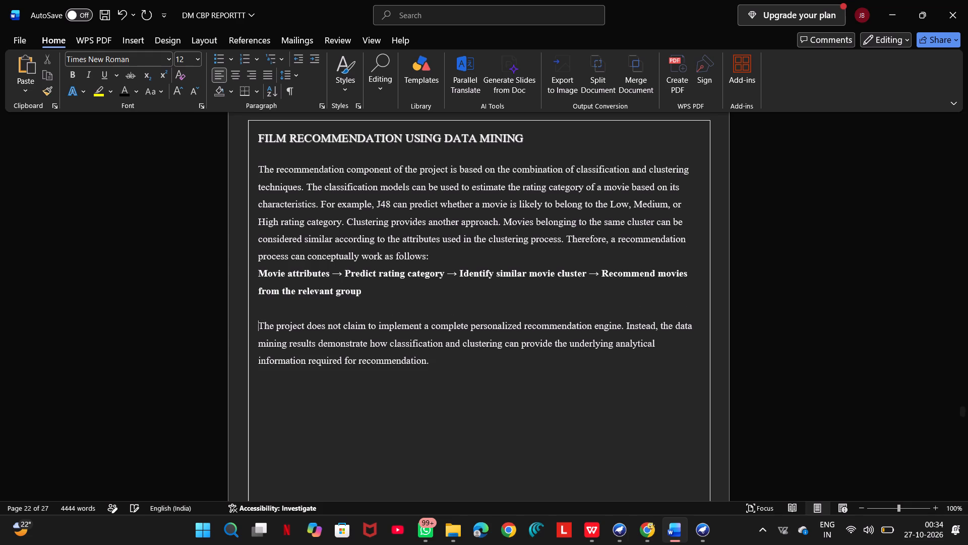
pyautogui.click(259, 272)
pyautogui.press('Return')
# Remove the number "8. " from the "FINDINGS:" heading and delete back through the empty space to the end of the film recommendation text.
pyautogui.scroll(-2, 480, 412)
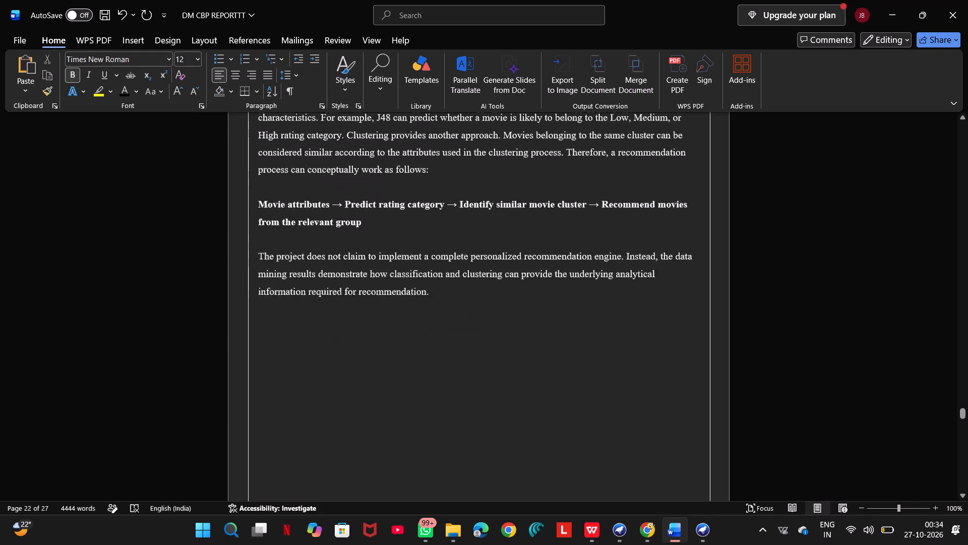
pyautogui.scroll(-3, 480, 412)
pyautogui.scroll(1, 480, 412)
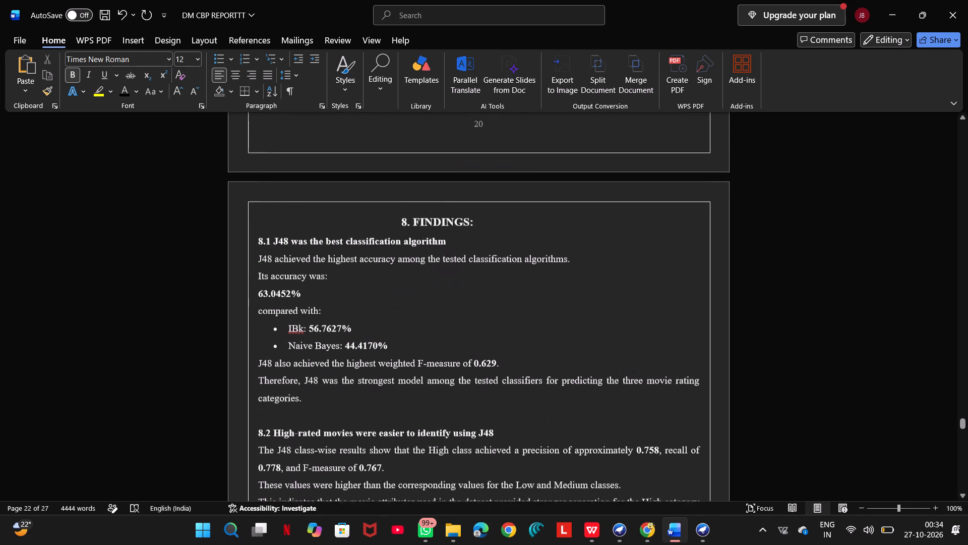
pyautogui.scroll(1, 480, 412)
pyautogui.click(414, 226)
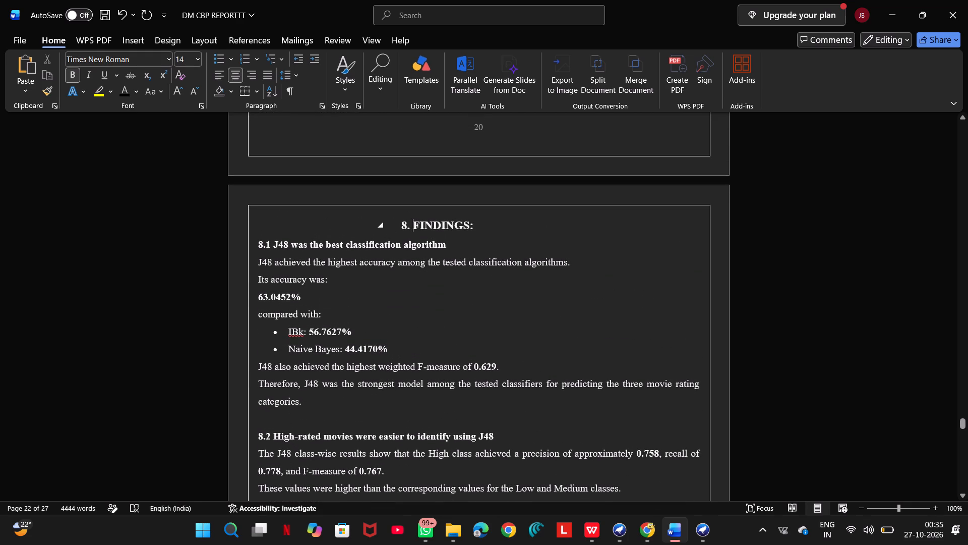
pyautogui.press('BackSpace')
pyautogui.press('BackSpace')
pyautogui.press('BackSpace')
pyautogui.press('BackSpace')
pyautogui.press('BackSpace')
pyautogui.press('BackSpace')
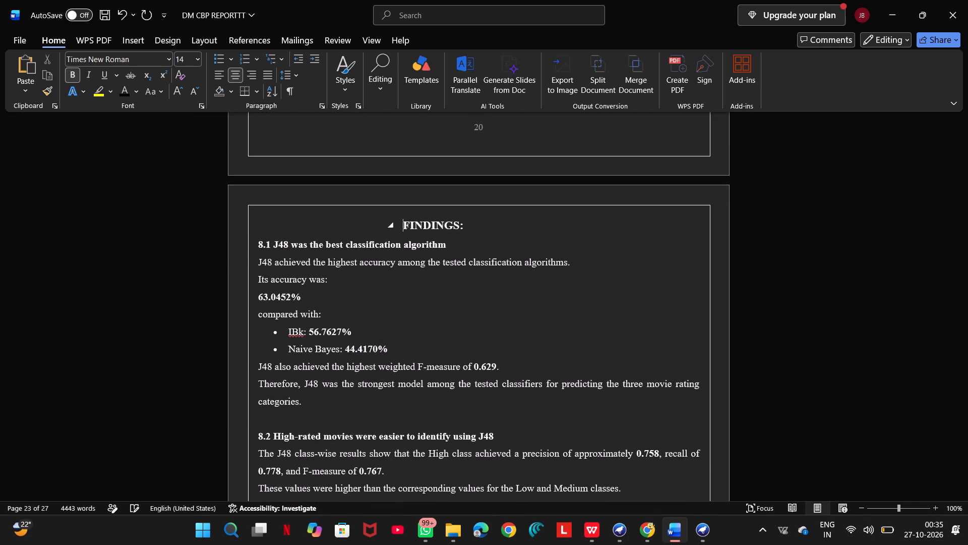
pyautogui.press('BackSpace')
pyautogui.press('BackSpace')
pyautogui.press('BackSpace')
pyautogui.press('BackSpace')
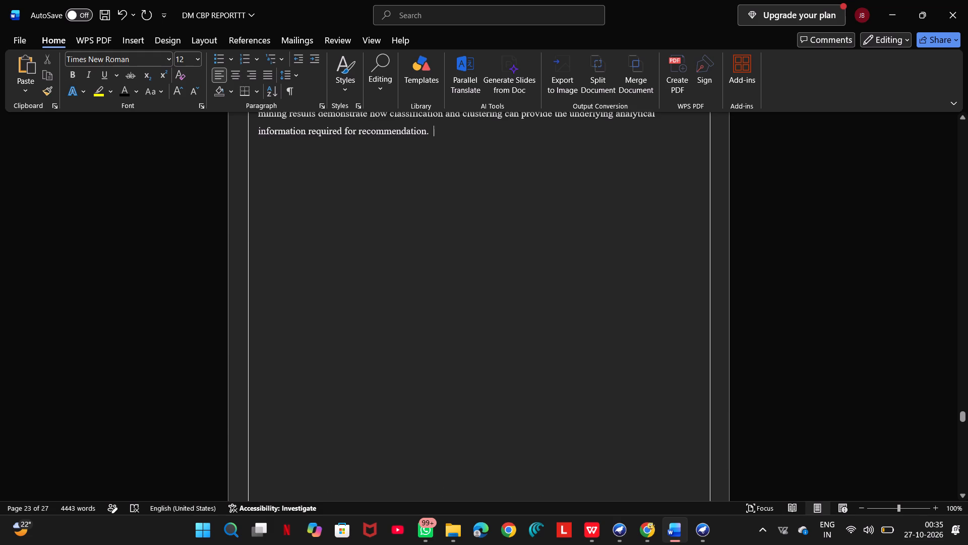
# Look over the remaining report pages from the findings through the limitations, conclusion and references sections.
pyautogui.scroll(-3, 414, 226)
pyautogui.scroll(-2, 287, 353)
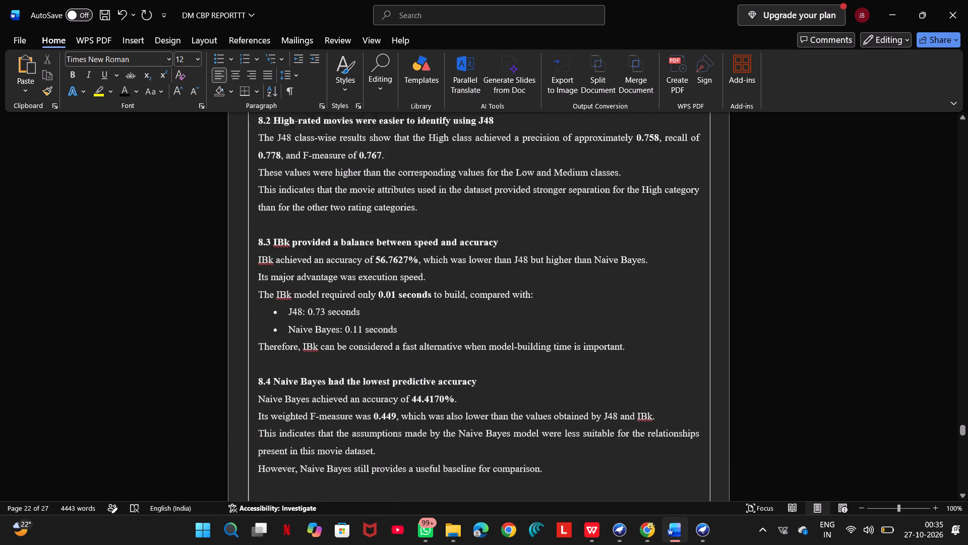
pyautogui.scroll(-7, 287, 353)
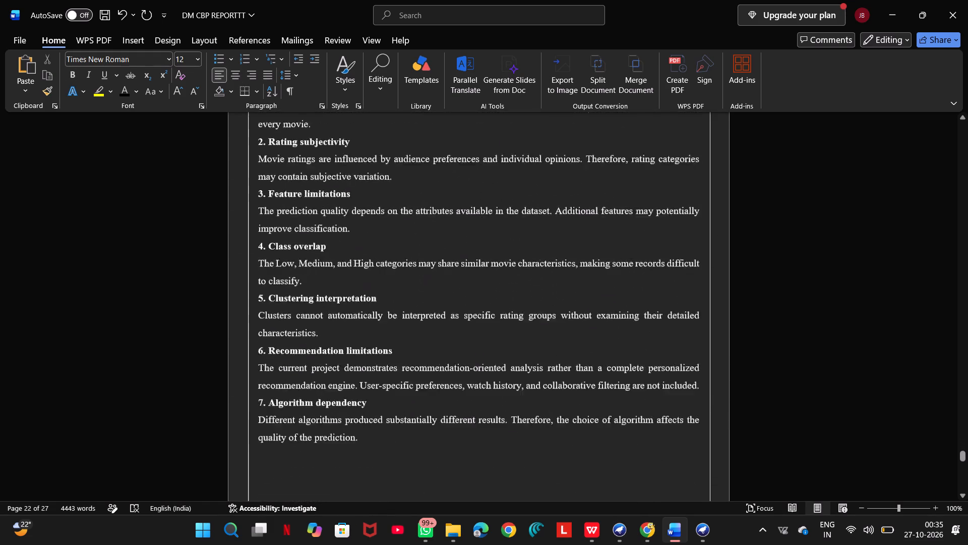
pyautogui.scroll(-7, 287, 353)
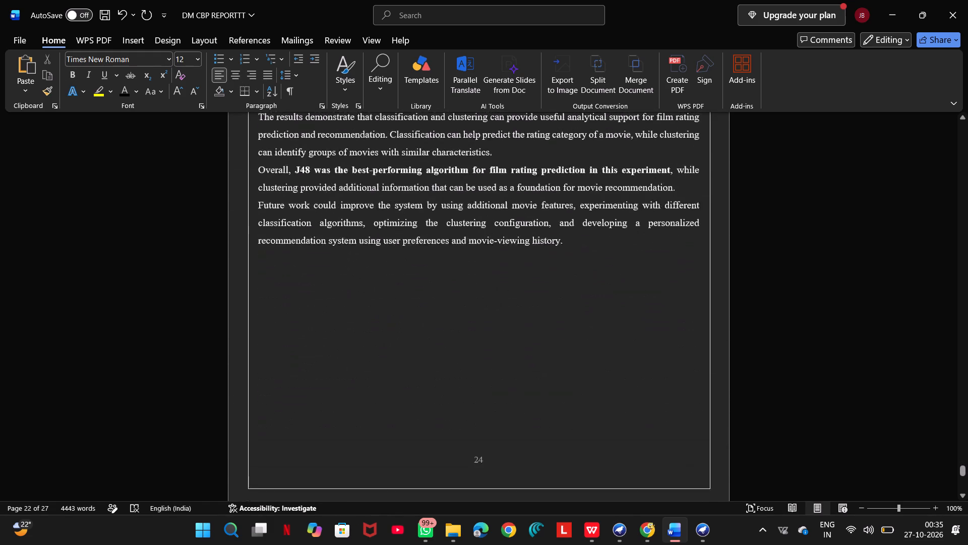
pyautogui.scroll(-1, 287, 353)
pyautogui.scroll(2, 287, 353)
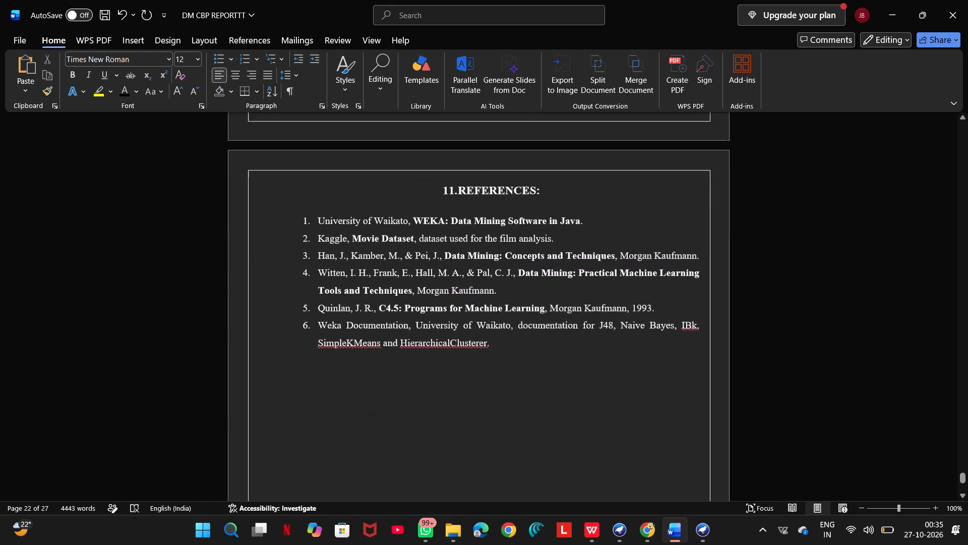
pyautogui.scroll(5, 287, 353)
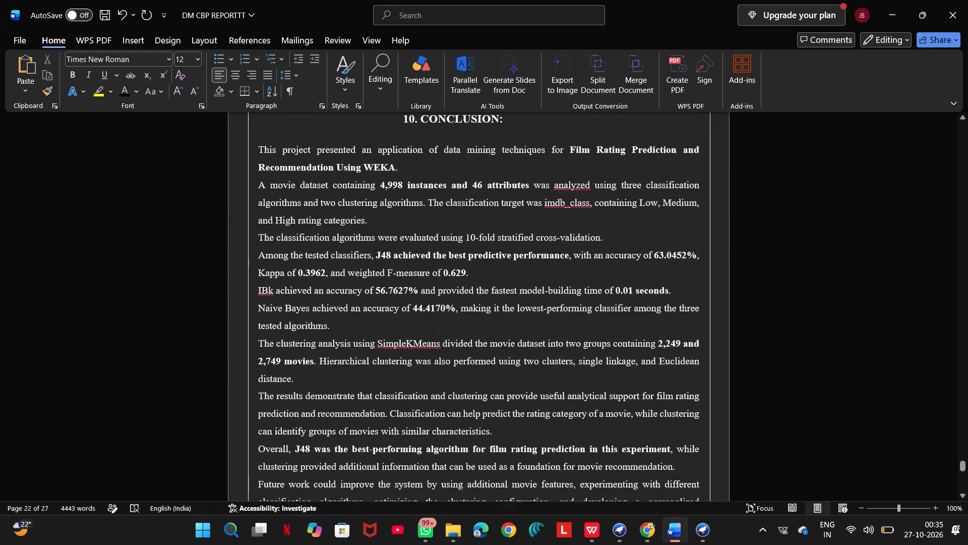
pyautogui.scroll(1, 287, 353)
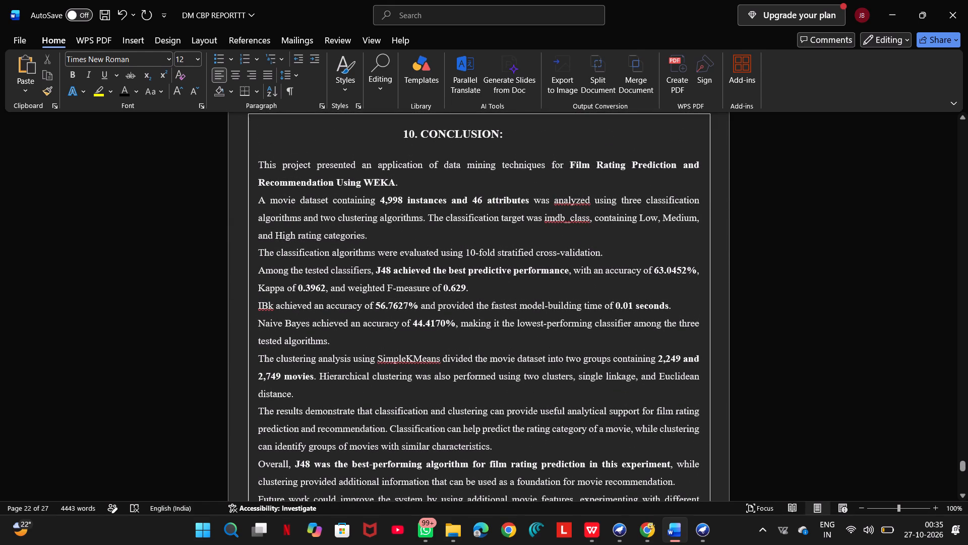
# Turn all paragraphs of the conclusion section, from "This project presented" through "movie-viewing history.", into a bulleted list.
pyautogui.moveTo(260, 163); pyautogui.dragTo(414, 473)
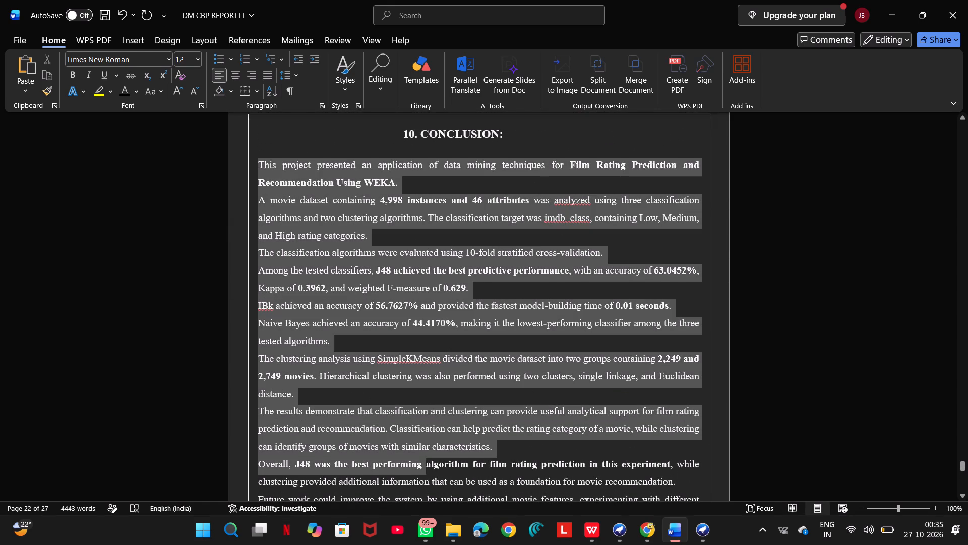
pyautogui.moveTo(414, 473); pyautogui.dragTo(482, 469)
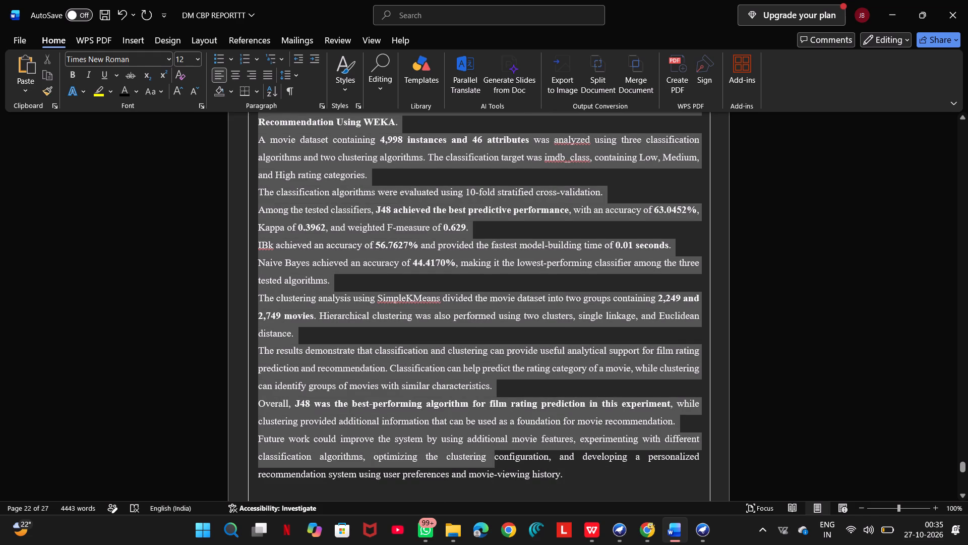
pyautogui.moveTo(482, 469); pyautogui.dragTo(493, 137)
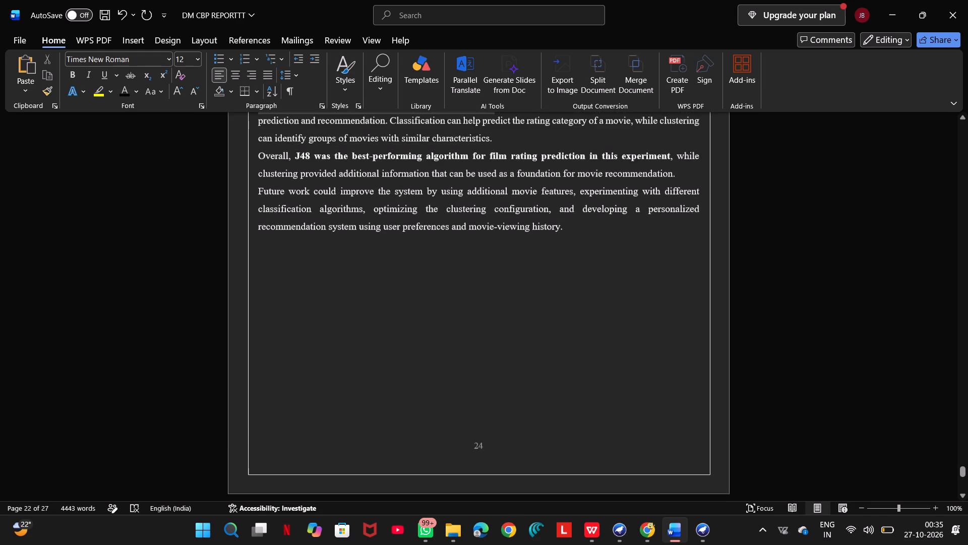
pyautogui.moveTo(493, 137); pyautogui.dragTo(508, 198)
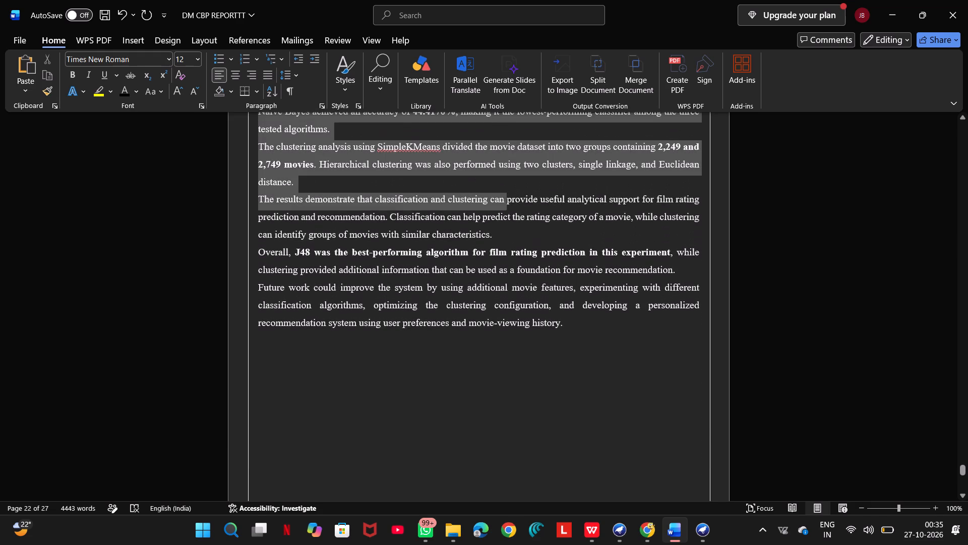
pyautogui.moveTo(508, 198); pyautogui.dragTo(572, 325)
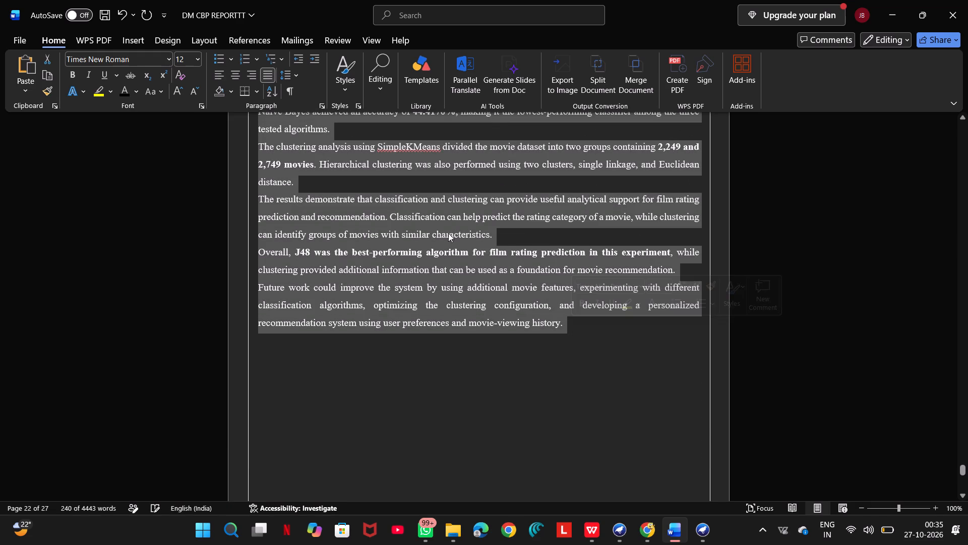
pyautogui.click(211, 58)
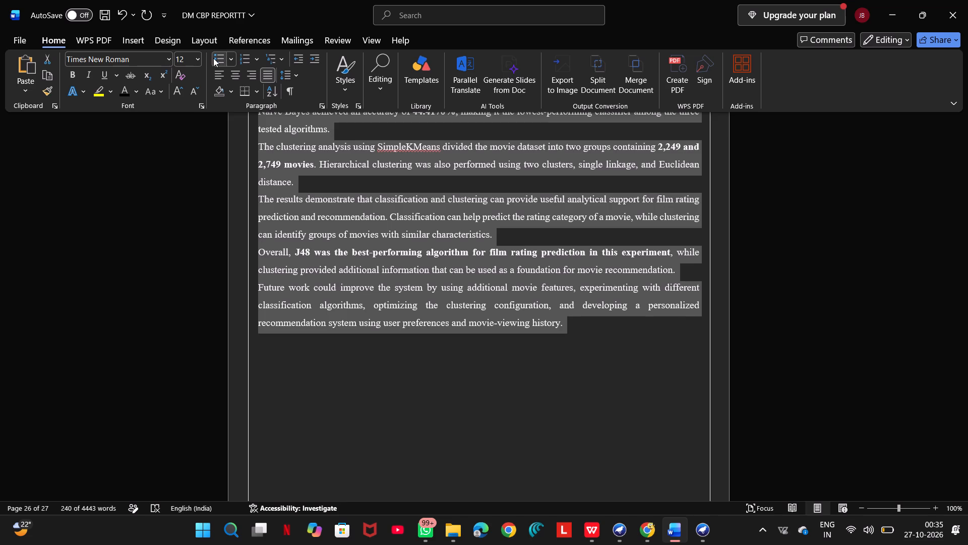
pyautogui.click(213, 58)
pyautogui.click(504, 382)
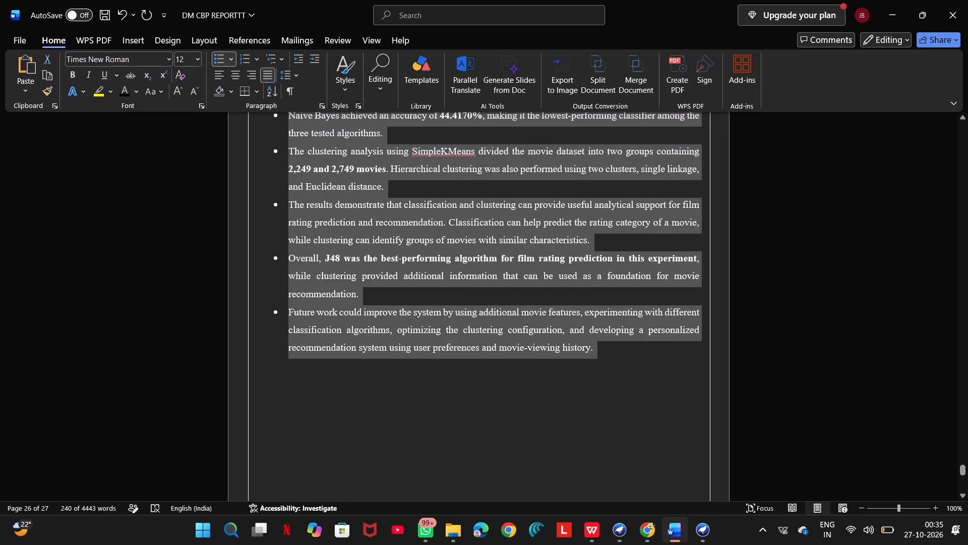
# Remove the number "8.1" from the findings subheading "J48 was the best classification algorithm".
pyautogui.scroll(5, 504, 382)
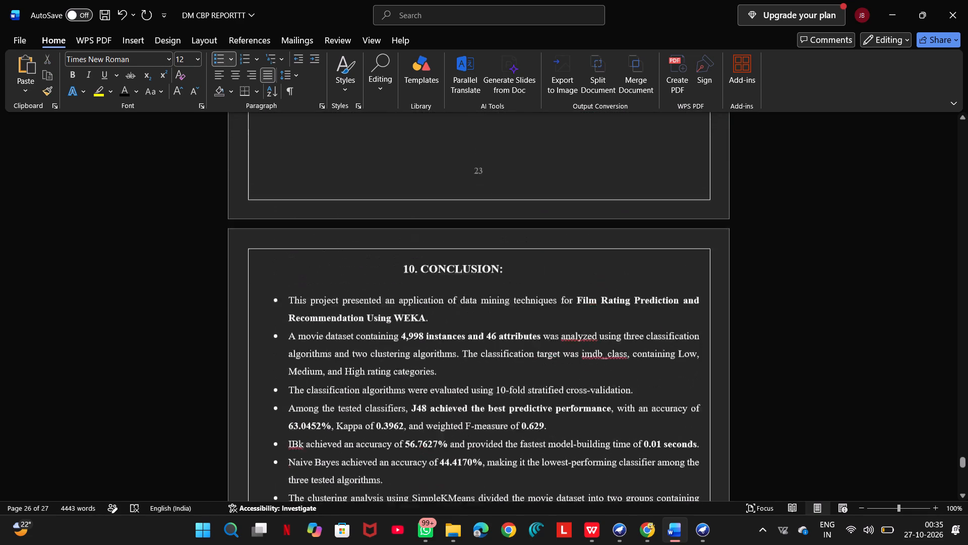
pyautogui.scroll(3, 504, 382)
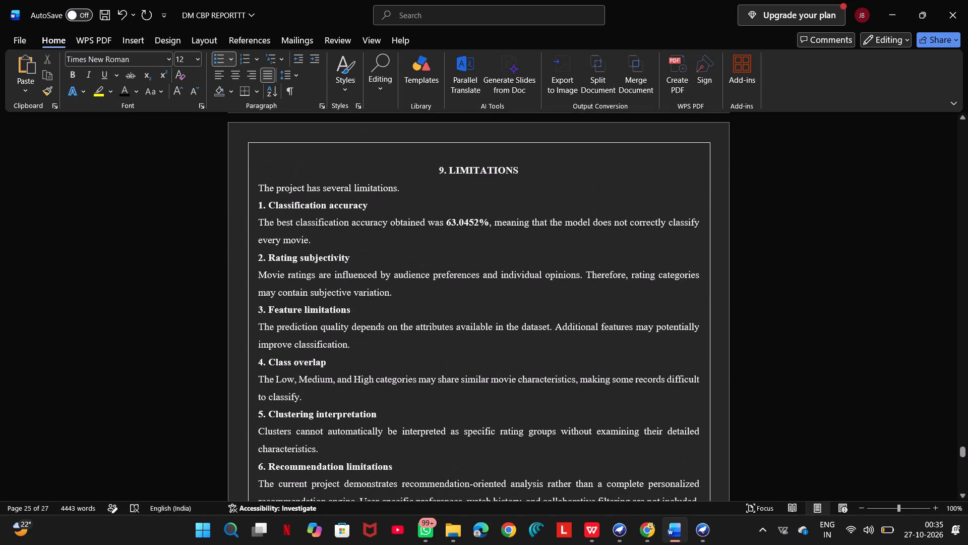
pyautogui.scroll(5, 477, 304)
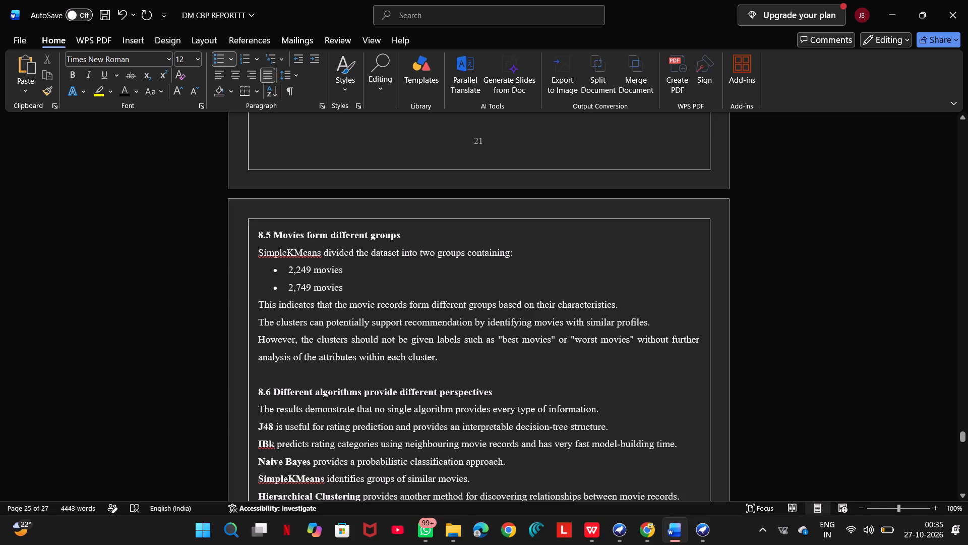
pyautogui.scroll(5, 396, 313)
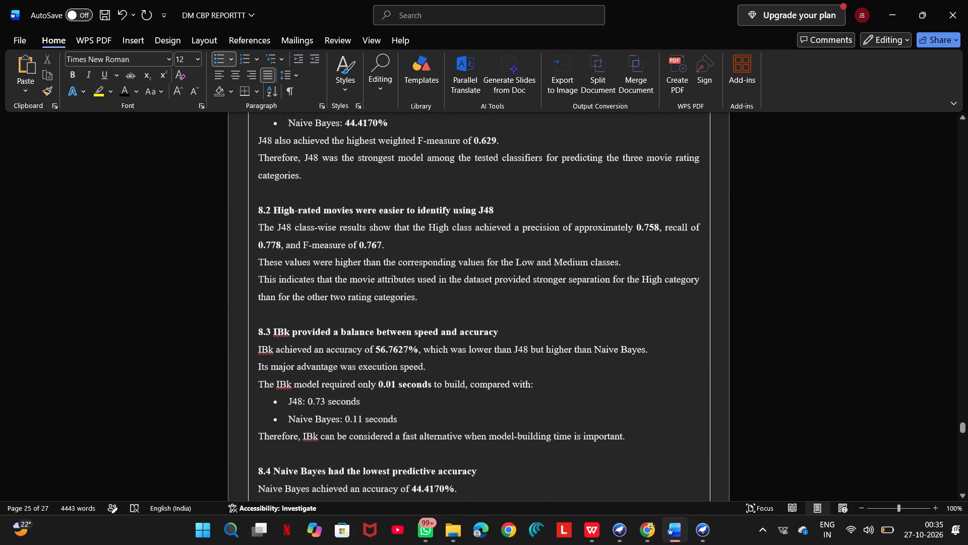
pyautogui.scroll(3, 396, 313)
pyautogui.scroll(-1, 396, 313)
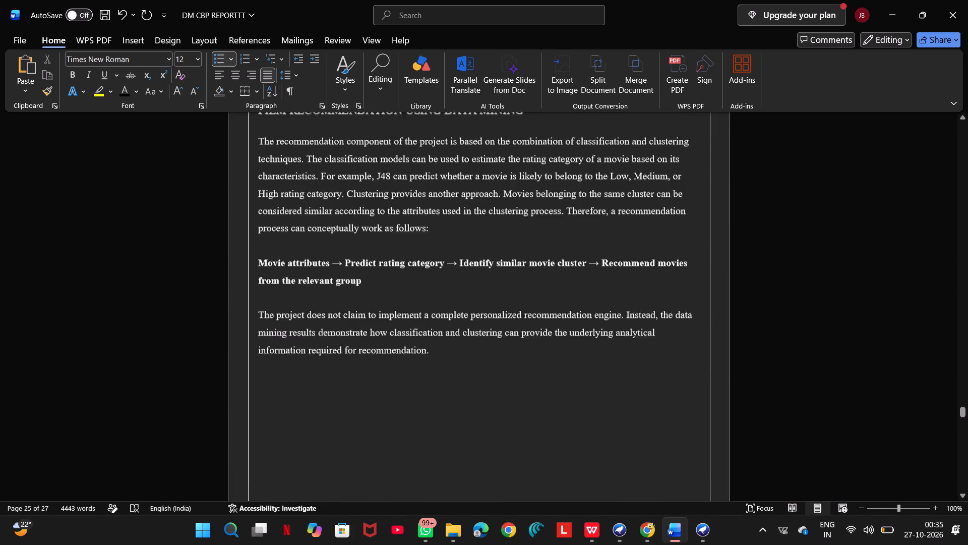
pyautogui.scroll(-1, 396, 313)
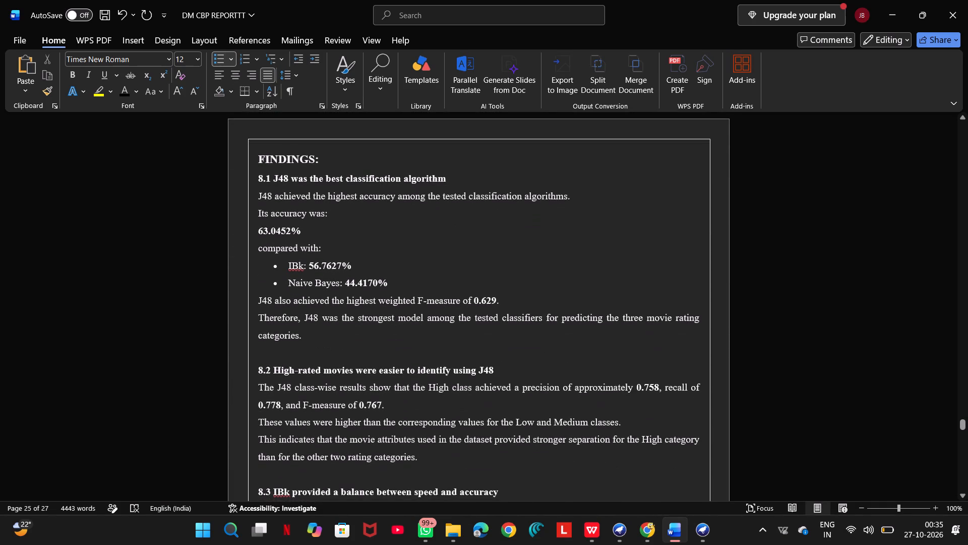
pyautogui.click(272, 175)
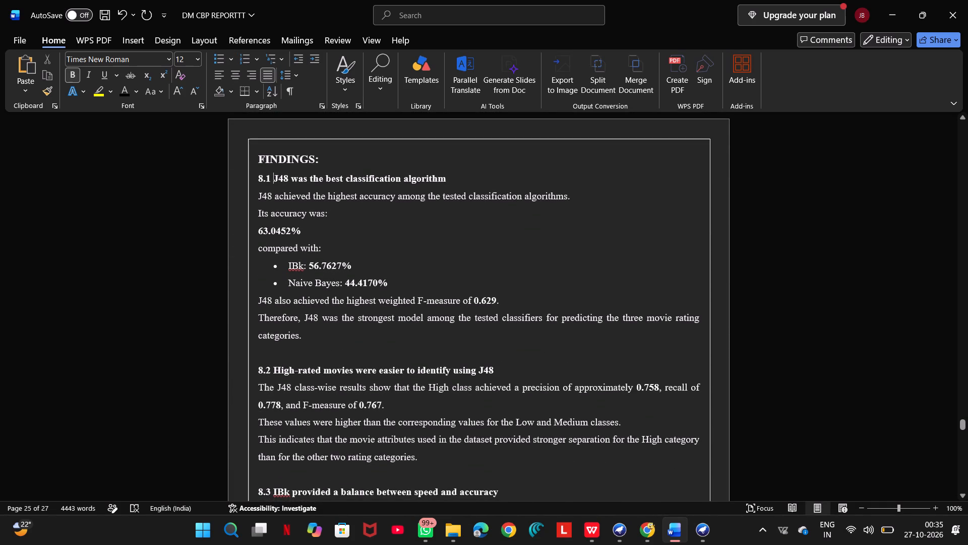
pyautogui.press('BackSpace')
pyautogui.press('BackSpace')
pyautogui.press('BackSpace')
pyautogui.press('BackSpace')
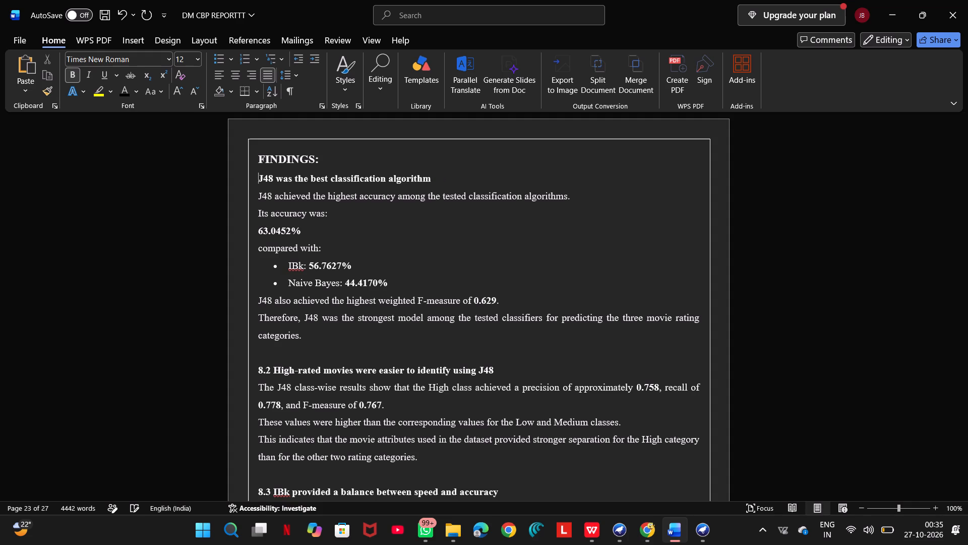
# Remove the numbers "8.2" and "8.3" from the findings subheadings on high-rated movies and on IBk's balance of speed and accuracy.
pyautogui.click(272, 370)
pyautogui.press('BackSpace')
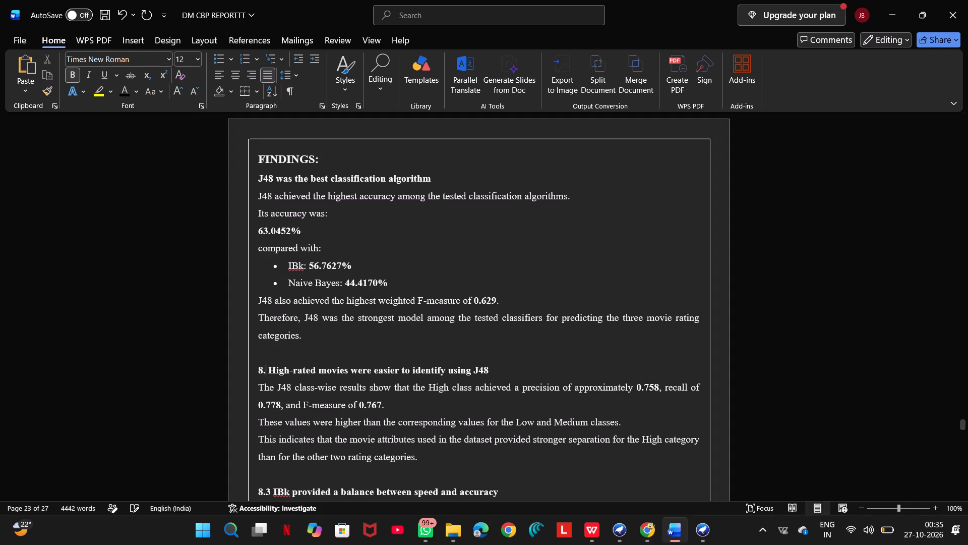
pyautogui.press('BackSpace')
pyautogui.press('BackSpace')
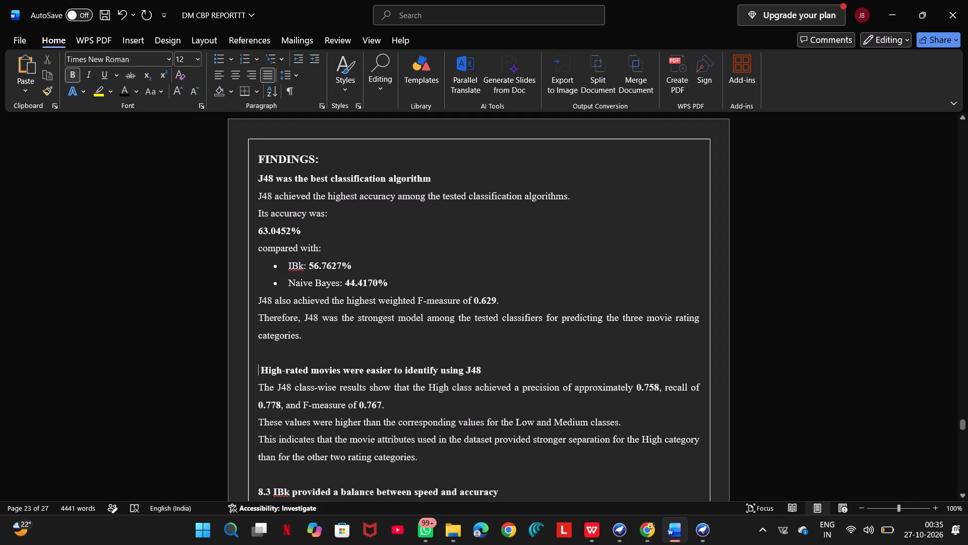
pyautogui.scroll(-1, 384, 423)
pyautogui.click(272, 417)
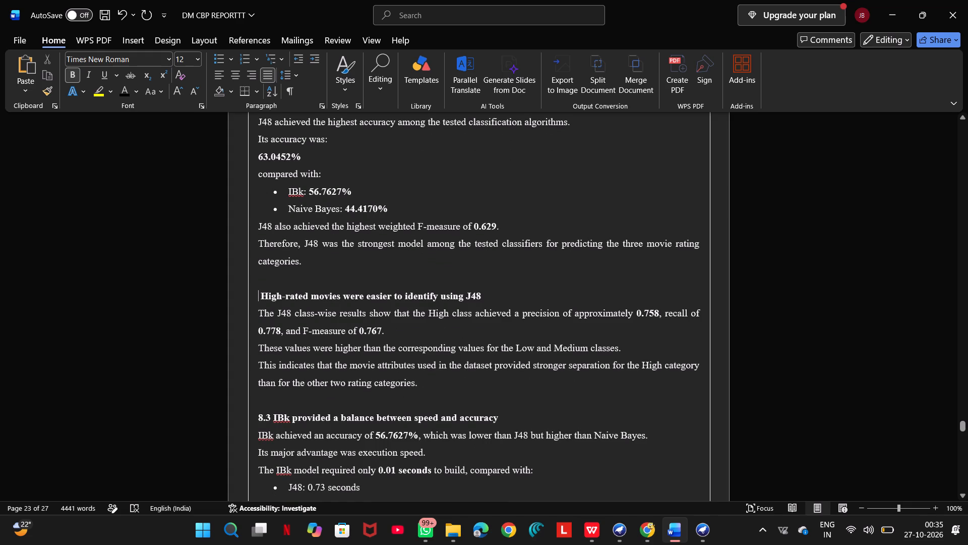
pyautogui.press('BackSpace')
pyautogui.press('BackSpace')
pyautogui.press('BackSpace')
pyautogui.press('BackSpace')
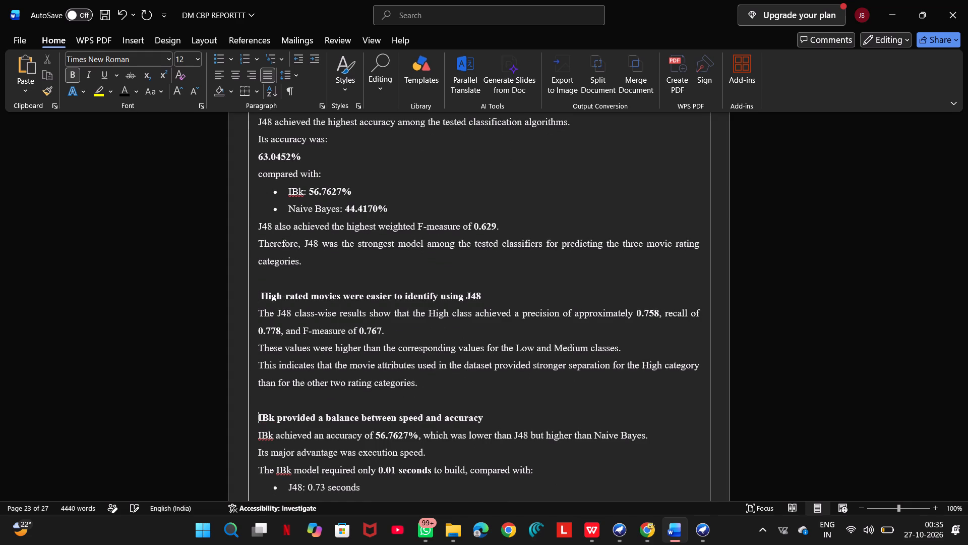
# Remove the numbers "8.4" and "8.5" from the subheadings "Naive Bayes had the lowest predictive accuracy" and "Movies form different groups".
pyautogui.scroll(-2, 272, 417)
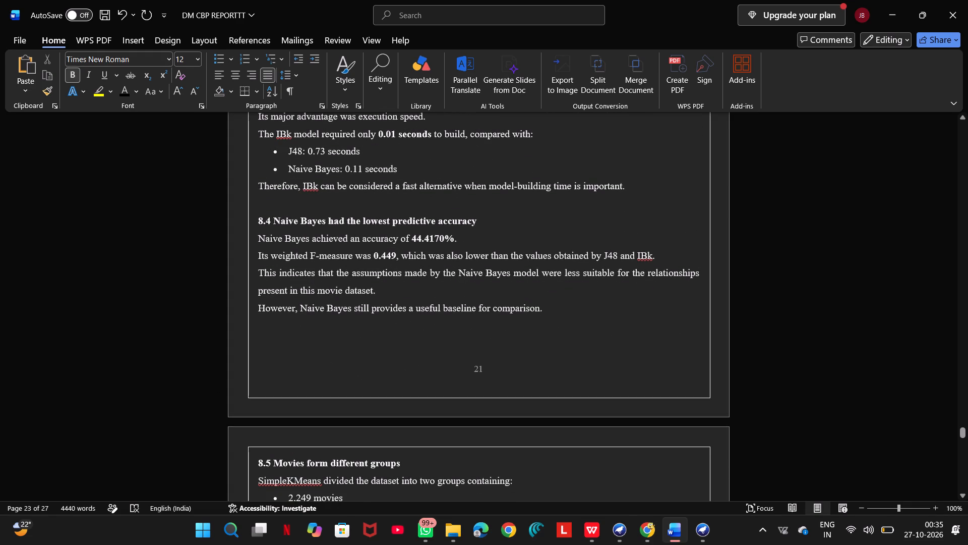
pyautogui.click(273, 223)
pyautogui.press('BackSpace')
pyautogui.press('BackSpace')
pyautogui.press('BackSpace')
pyautogui.press('BackSpace')
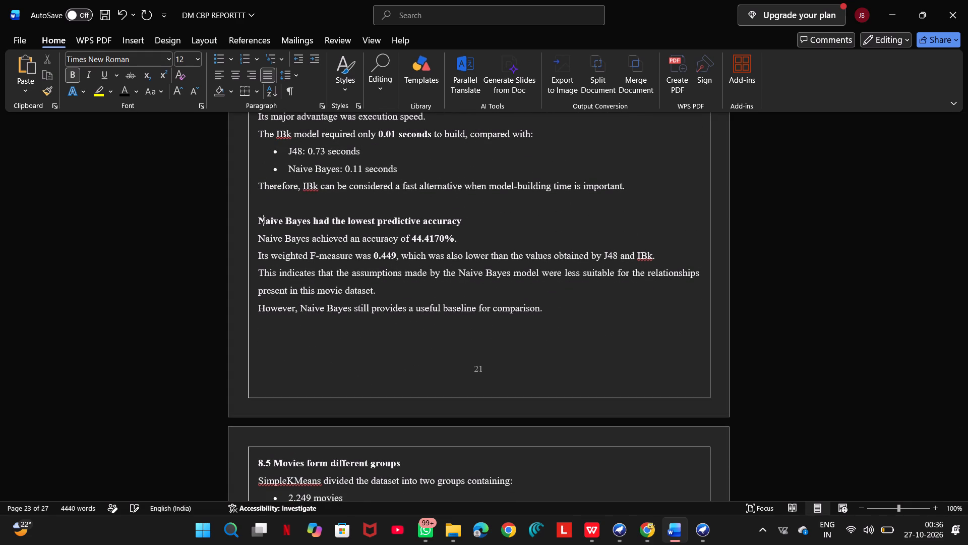
pyautogui.scroll(-1, 322, 333)
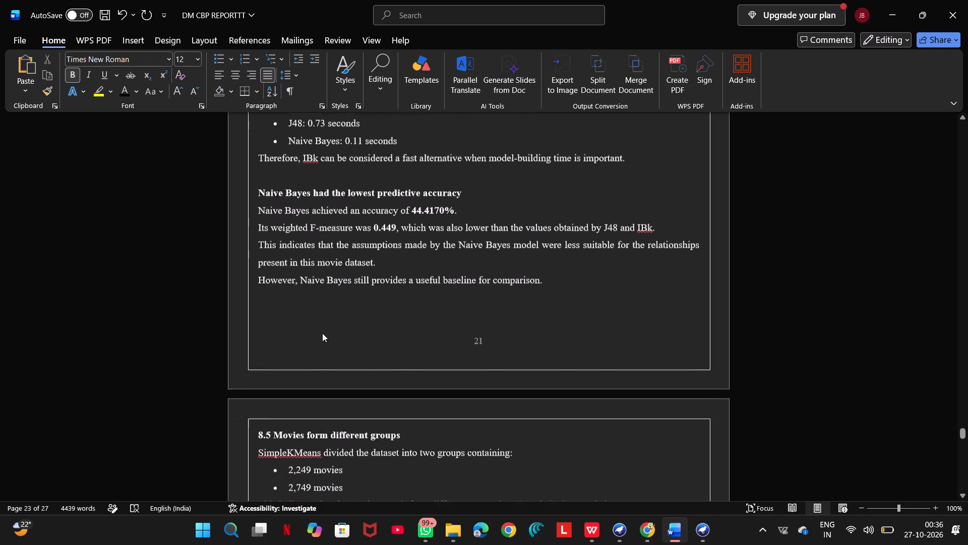
pyautogui.scroll(-1, 322, 333)
pyautogui.click(274, 314)
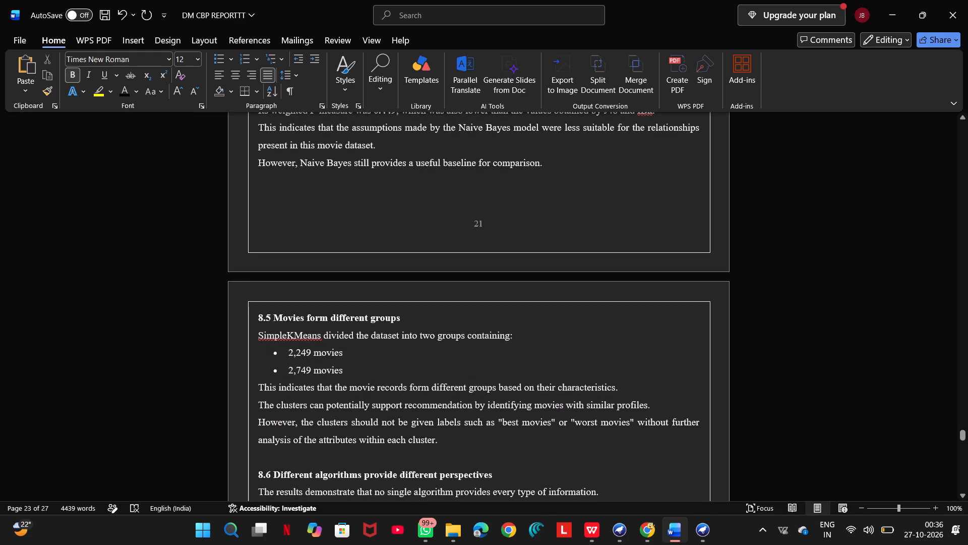
pyautogui.press('BackSpace')
pyautogui.press('BackSpace')
pyautogui.press('BackSpace')
pyautogui.press('BackSpace')
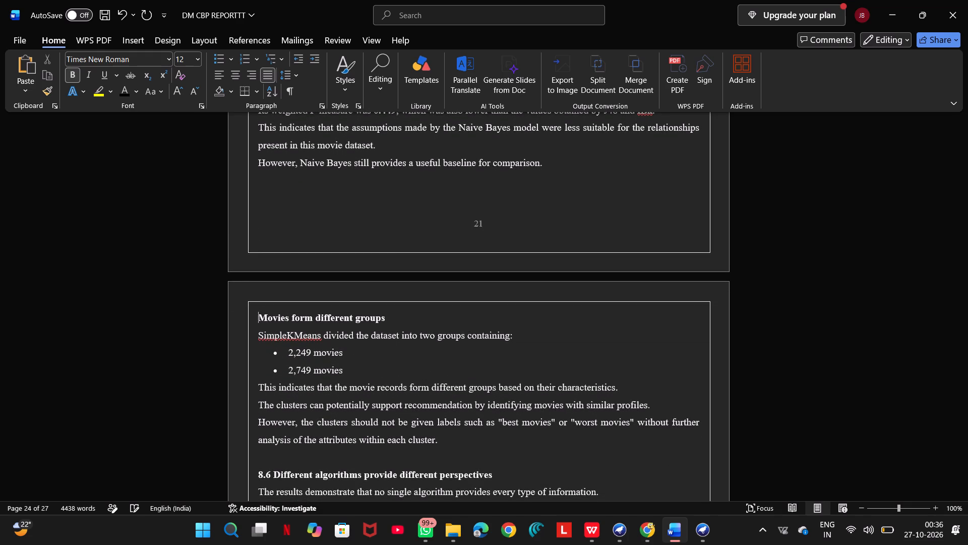
# Remove the number "8.6" from the findings subheading "Different algorithms provide different perspectives".
pyautogui.scroll(-1, 274, 314)
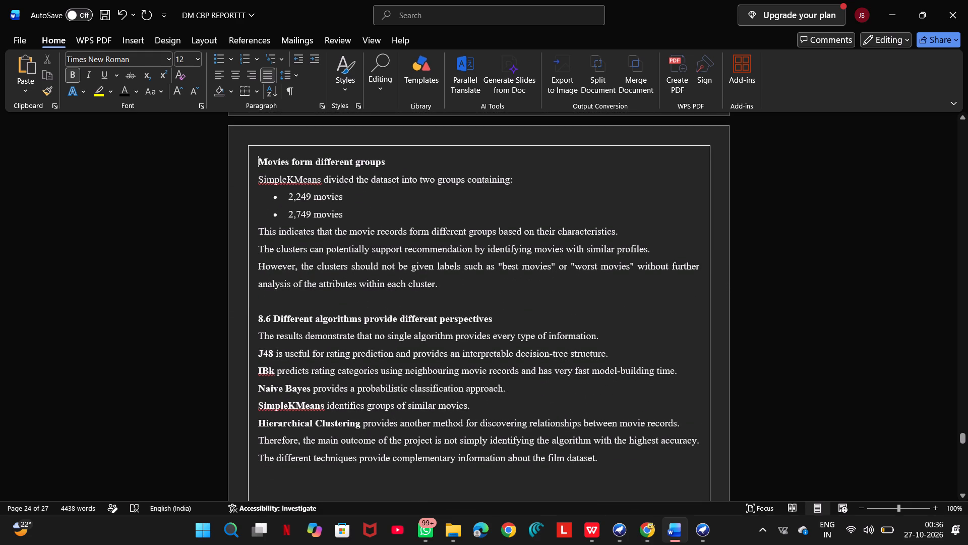
pyautogui.click(273, 321)
pyautogui.press('BackSpace')
pyautogui.press('BackSpace')
pyautogui.press('BackSpace')
pyautogui.press('BackSpace')
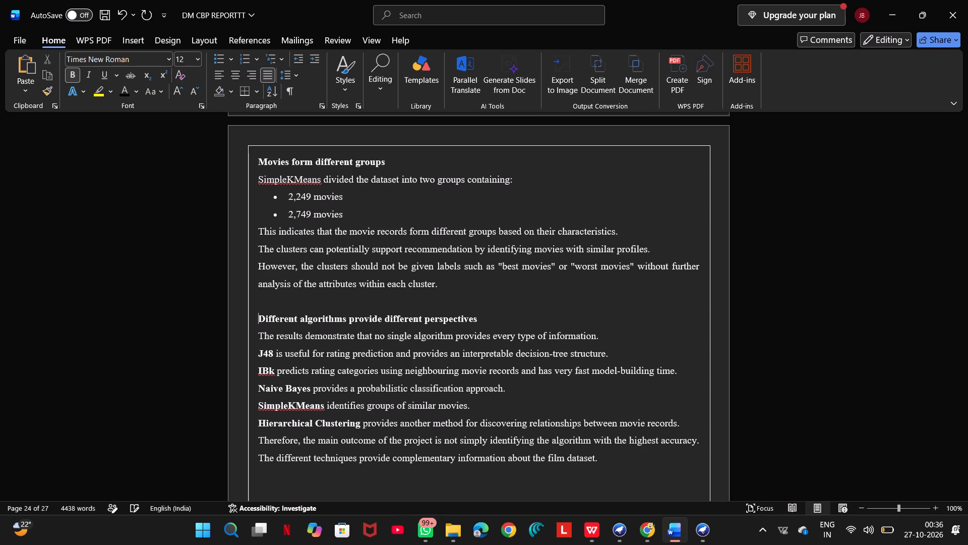
# Look over the report from the limitations through the references, and back through the findings and comparative analysis to the class-wise analysis.
pyautogui.scroll(-7, 273, 321)
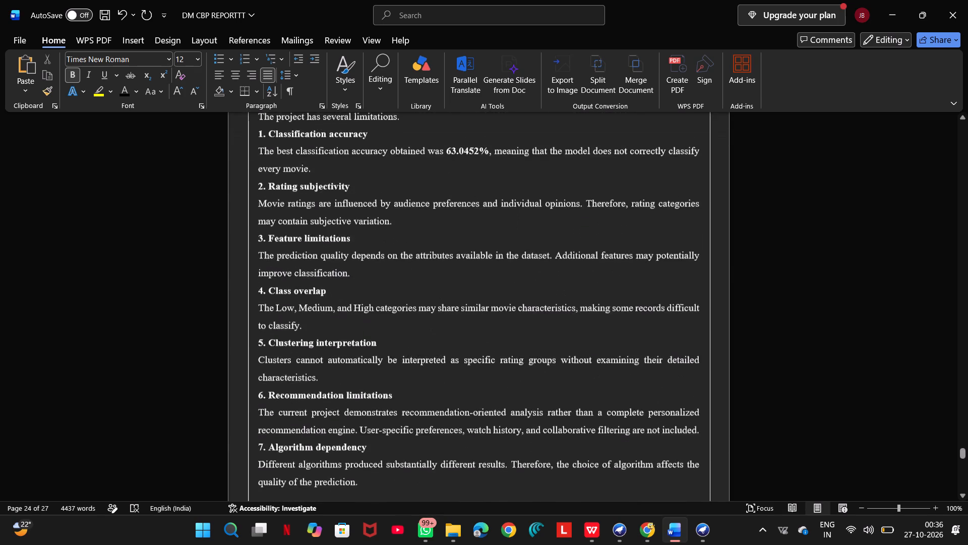
pyautogui.scroll(-3, 273, 321)
pyautogui.scroll(2, 273, 321)
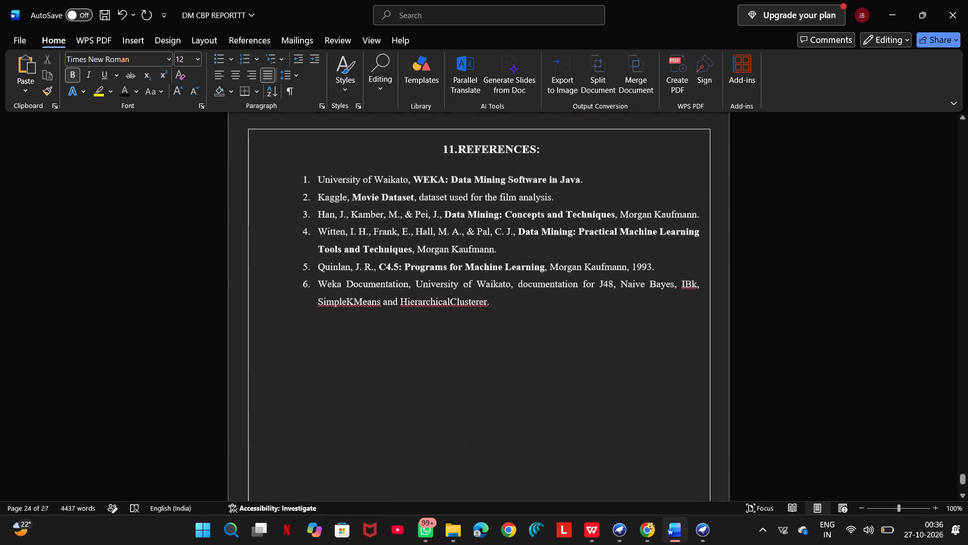
pyautogui.scroll(7, 273, 321)
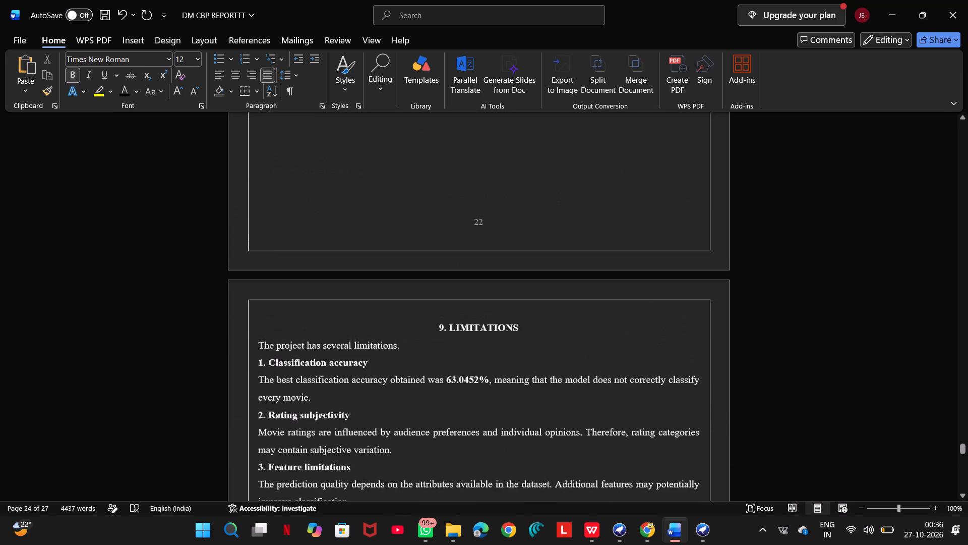
pyautogui.scroll(6, 273, 321)
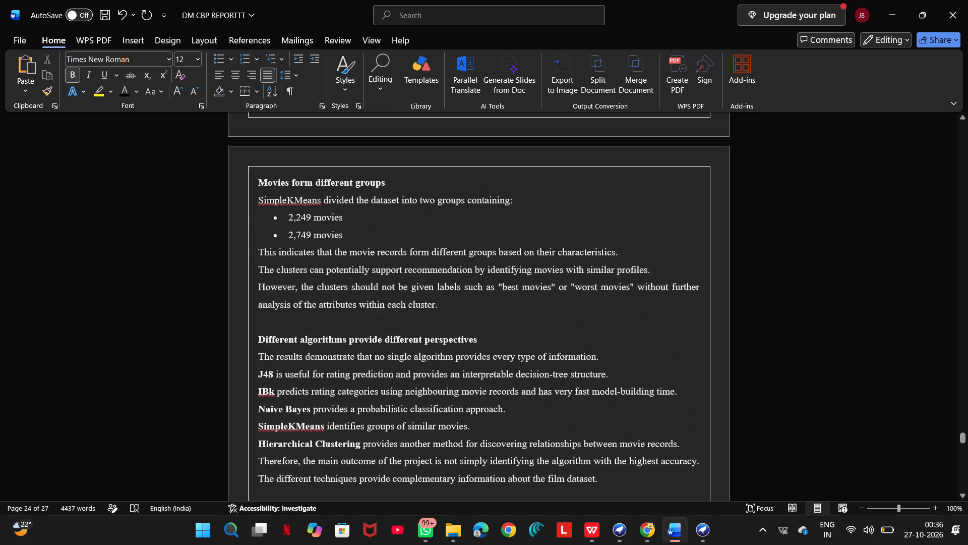
pyautogui.scroll(5, 273, 321)
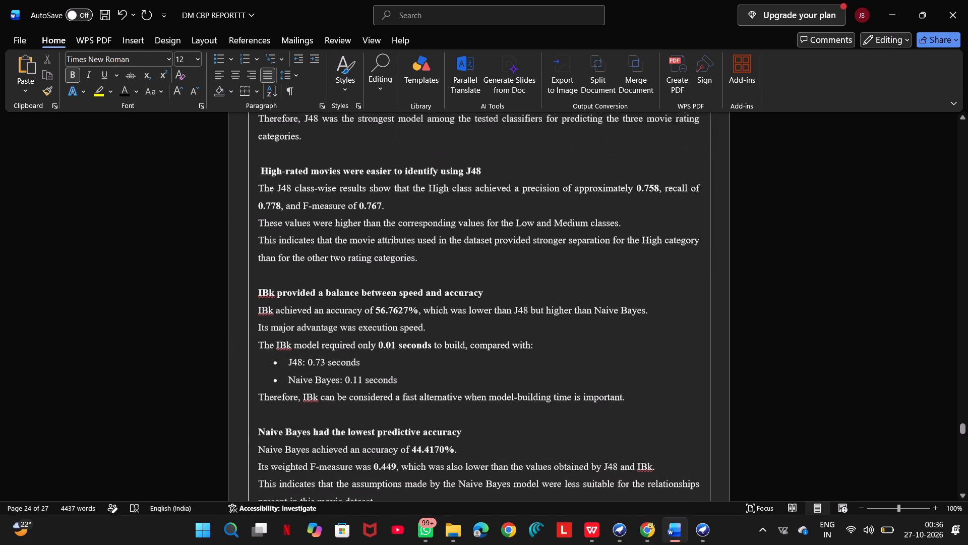
pyautogui.scroll(5, 273, 321)
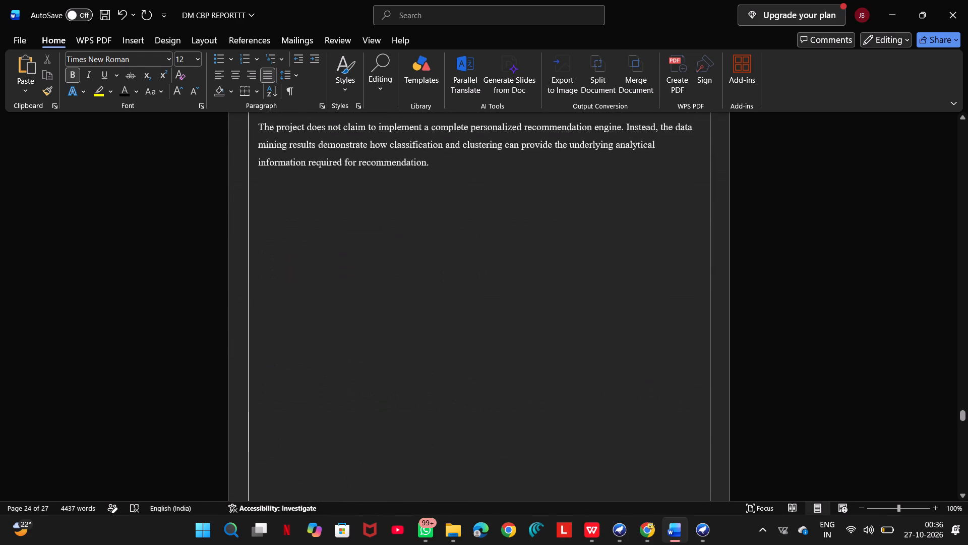
pyautogui.scroll(4, 273, 321)
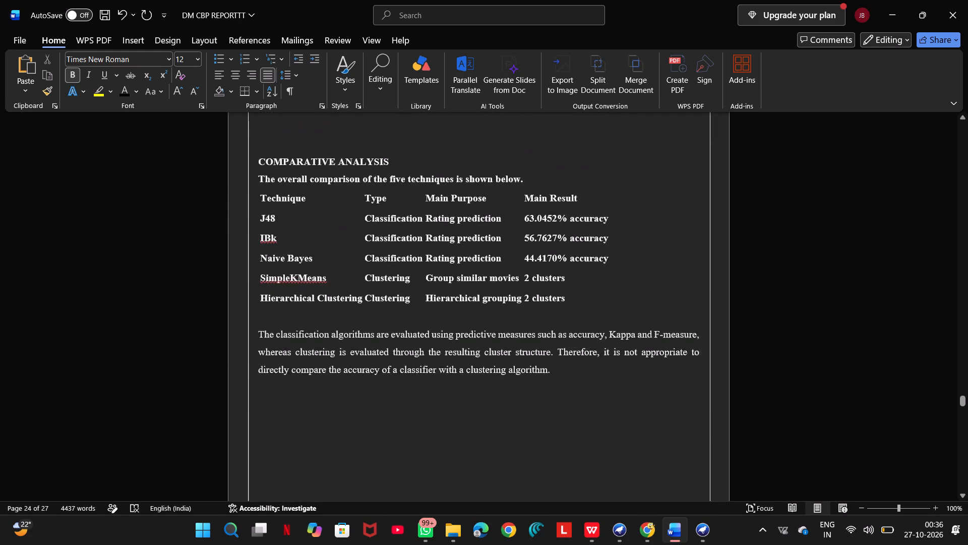
pyautogui.scroll(5, 273, 321)
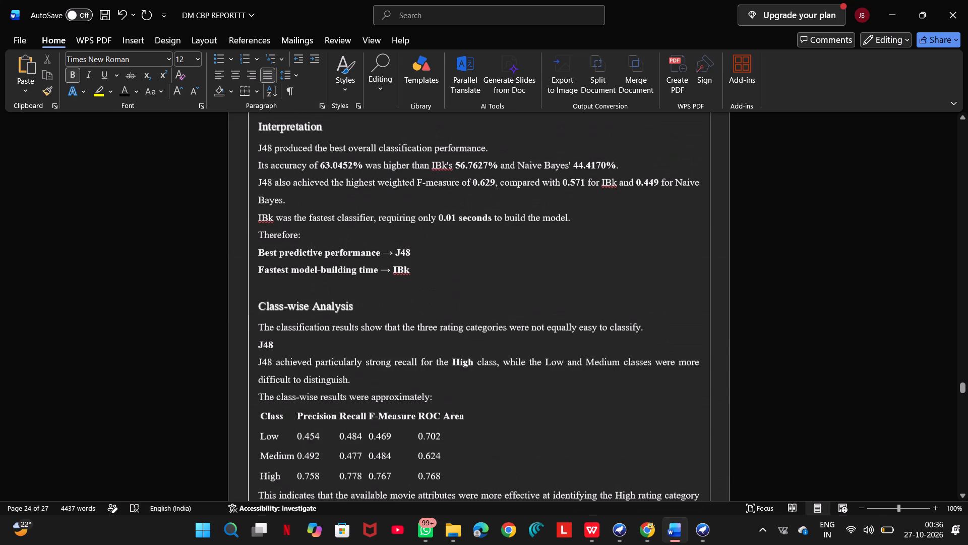
pyautogui.scroll(5, 273, 321)
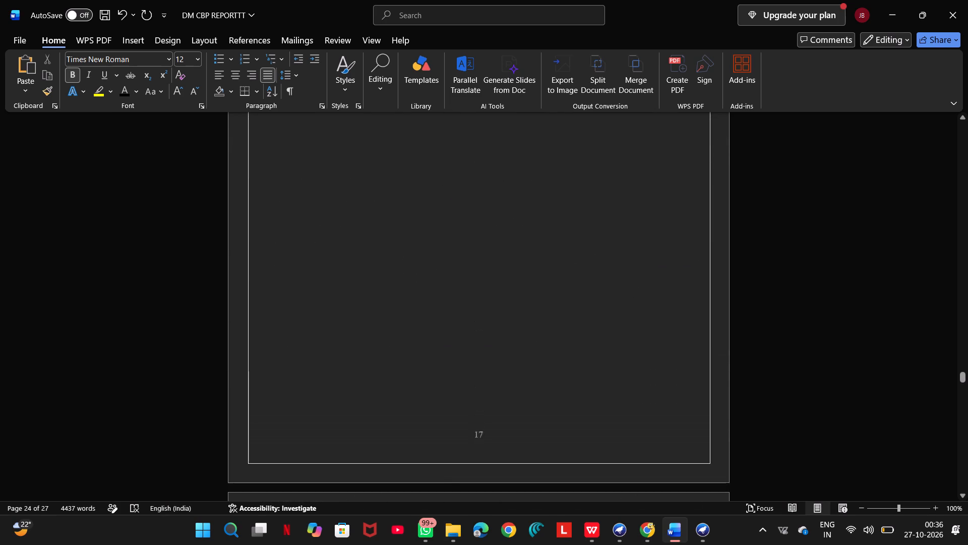
# Look back through the report from the clustering and classifier results through preprocessing and objectives to the cover page.
pyautogui.scroll(5, 273, 321)
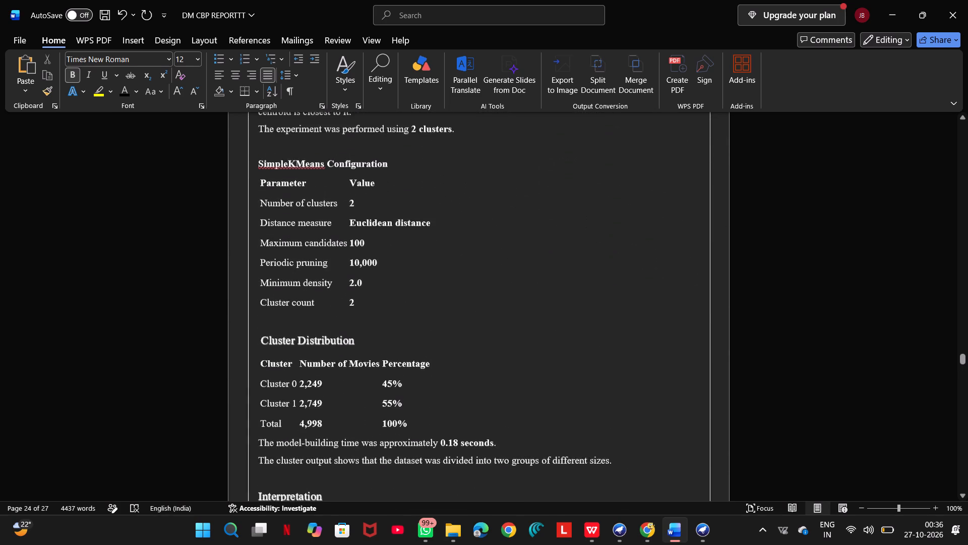
pyautogui.scroll(4, 273, 321)
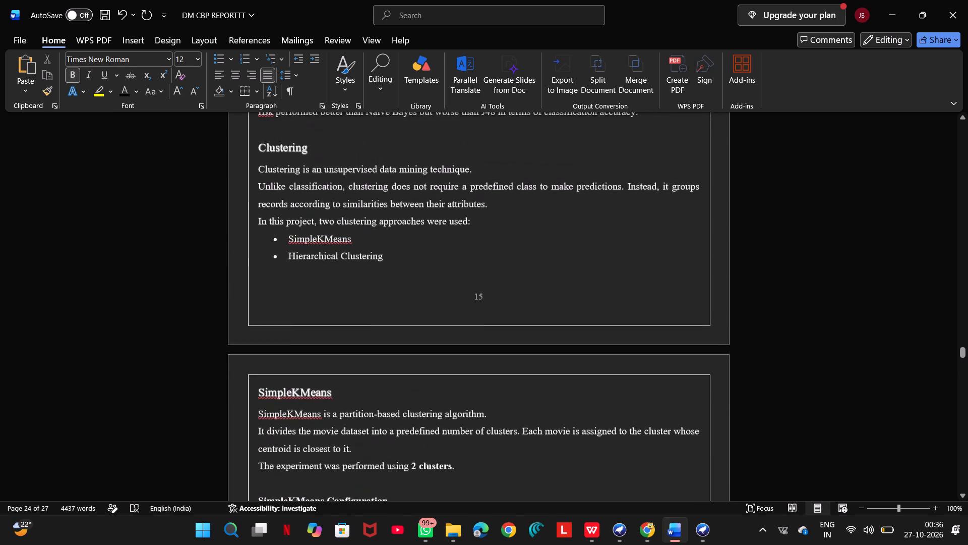
pyautogui.scroll(4, 273, 321)
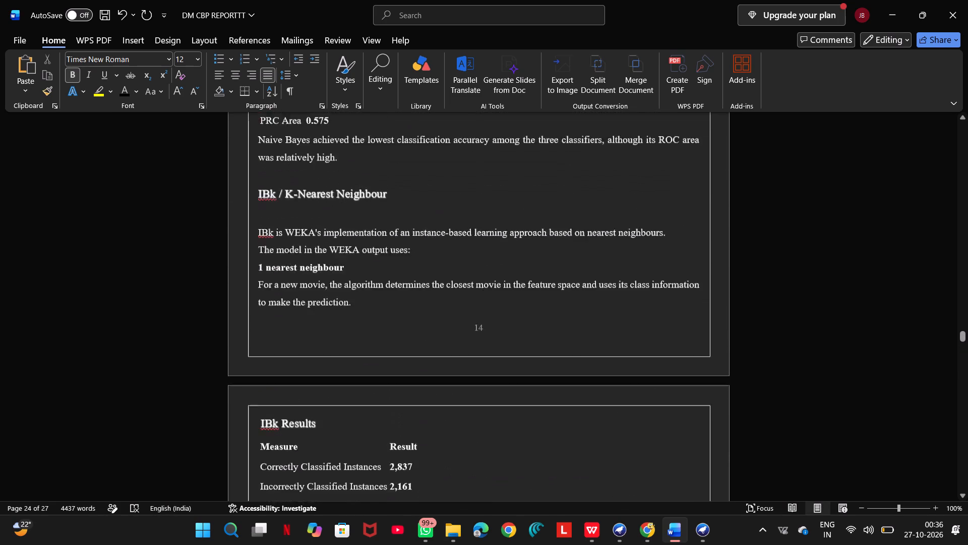
pyautogui.scroll(5, 273, 321)
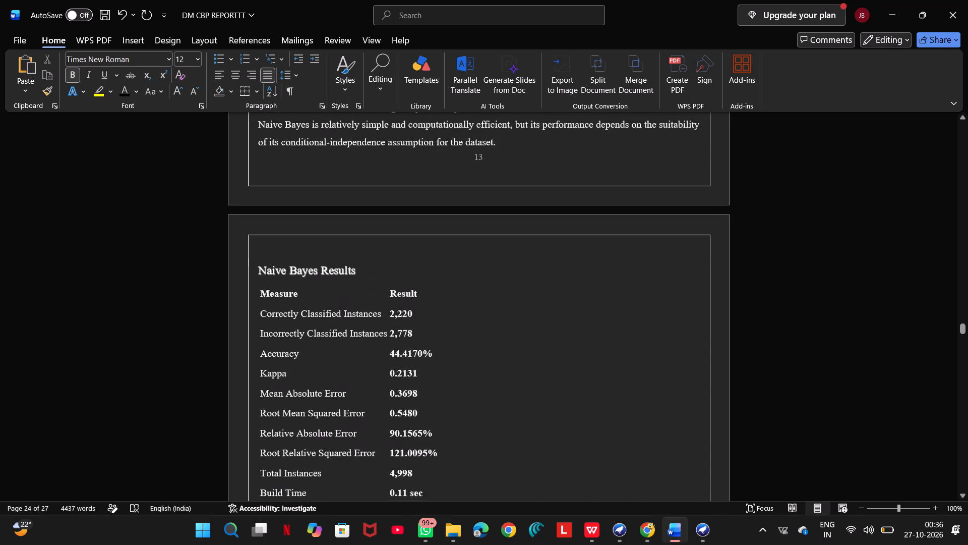
pyautogui.scroll(4, 273, 321)
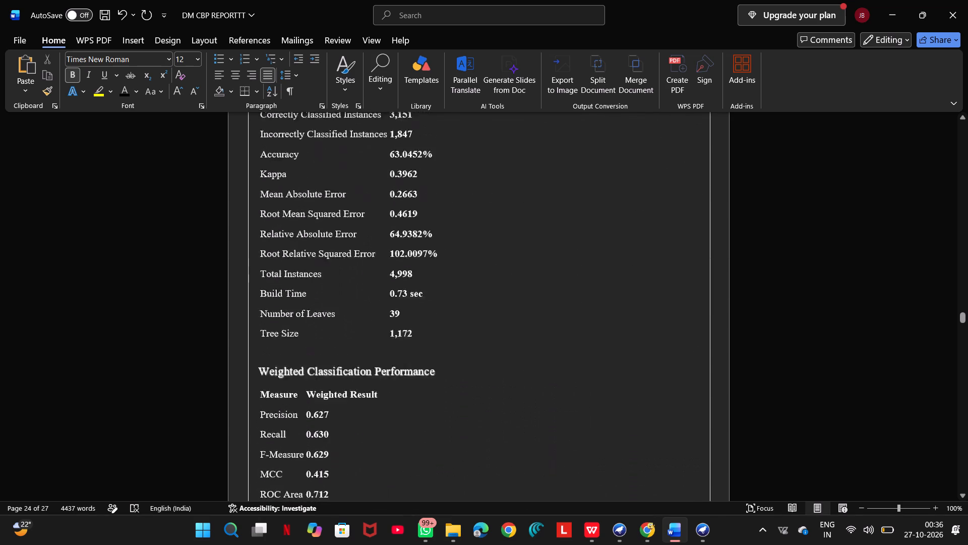
pyautogui.scroll(4, 273, 321)
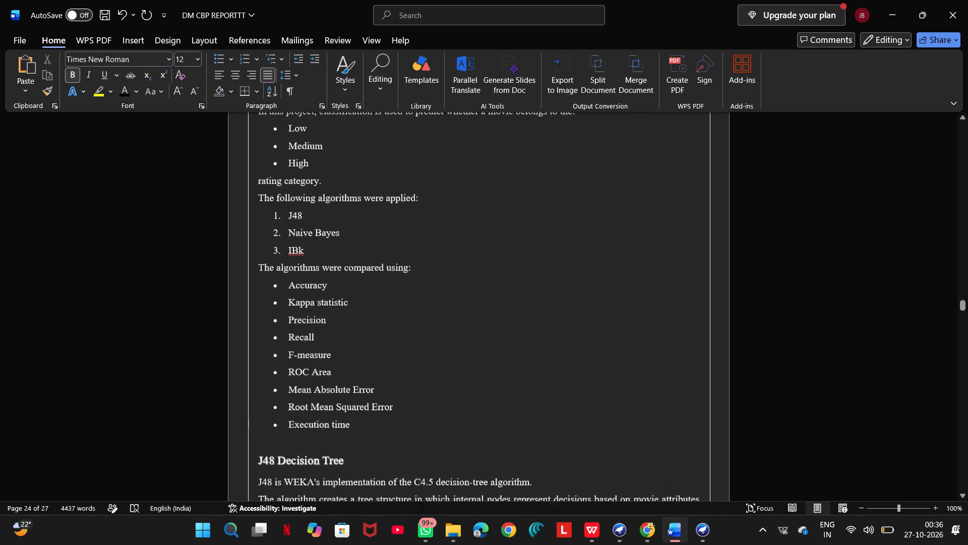
pyautogui.scroll(6, 273, 321)
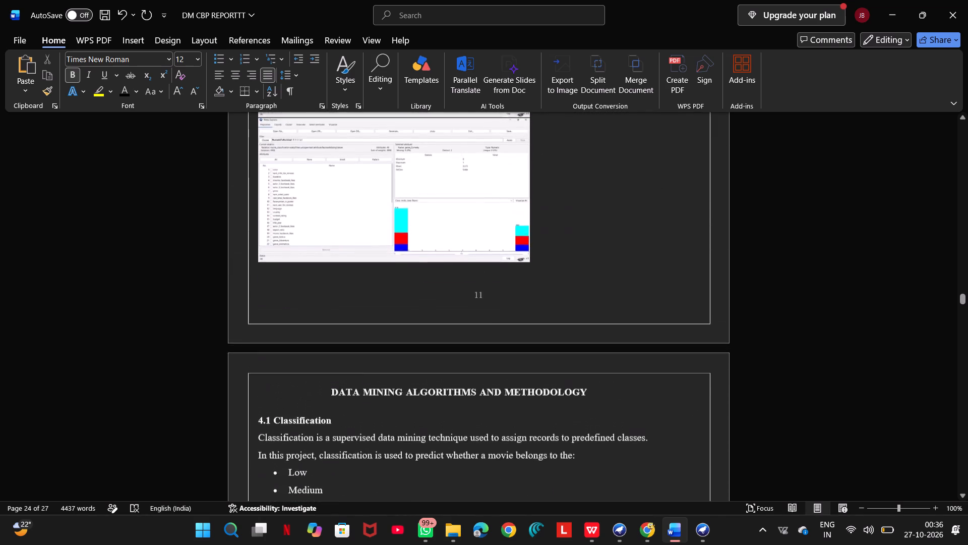
pyautogui.scroll(8, 273, 321)
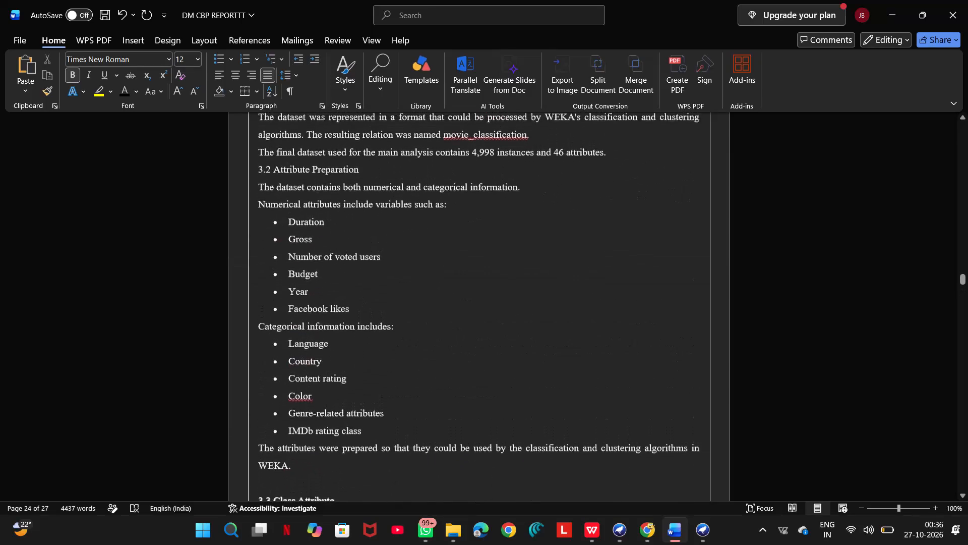
pyautogui.scroll(8, 273, 321)
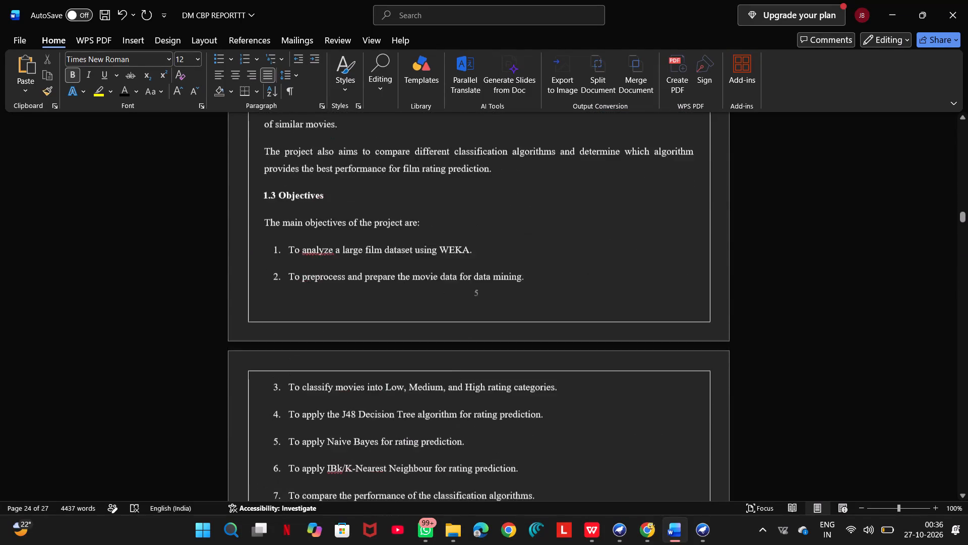
pyautogui.scroll(11, 273, 321)
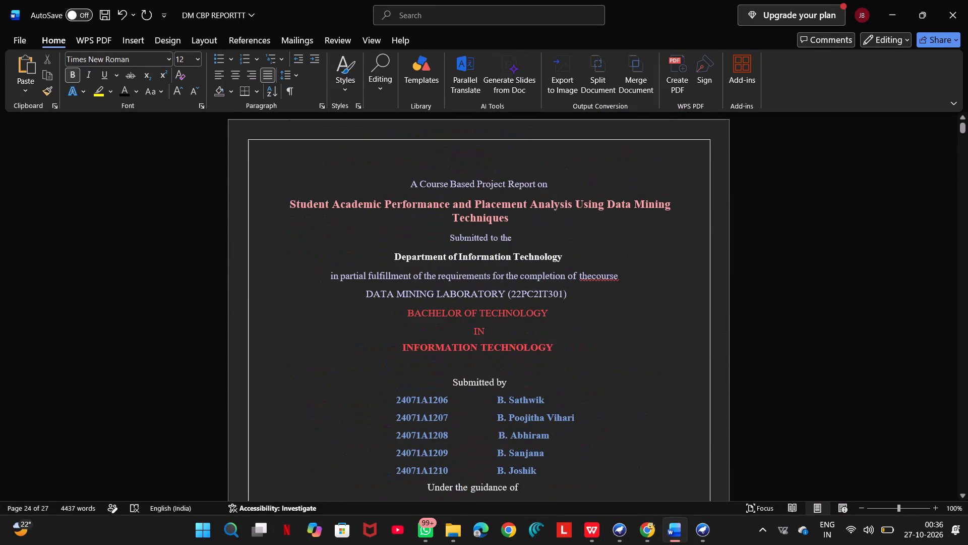
# Look over the front matter from the cover page through the certificate, declaration and acknowledgement to the table of contents.
pyautogui.scroll(-1, 376, 304)
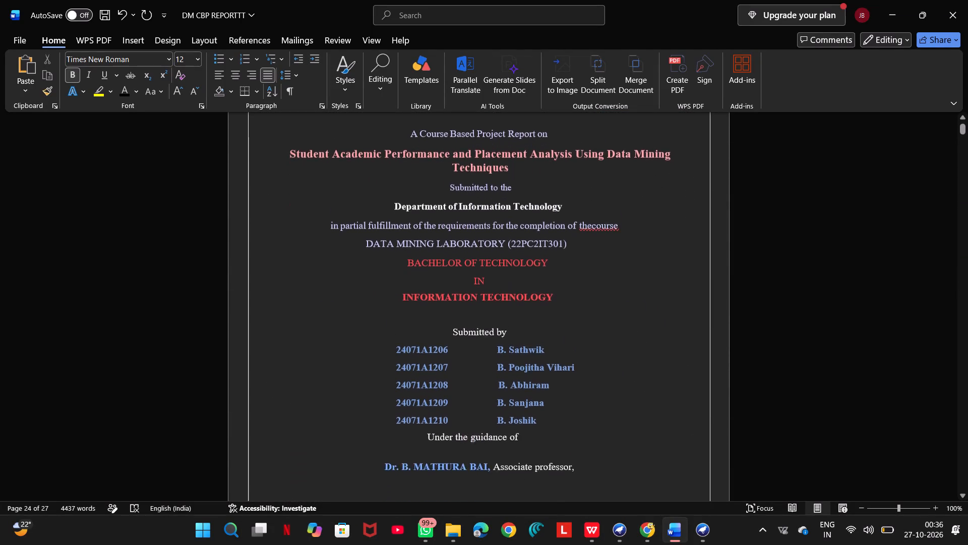
pyautogui.scroll(-3, 376, 304)
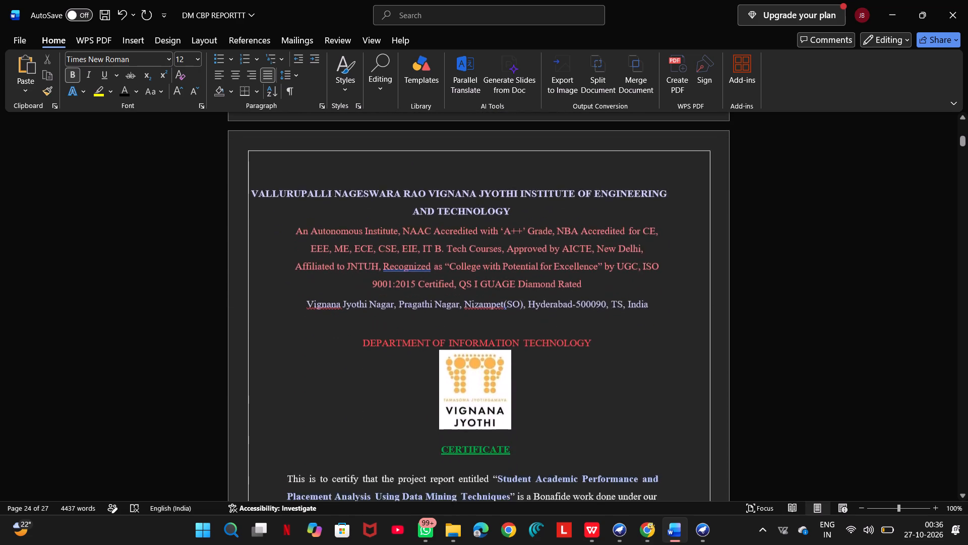
pyautogui.scroll(-3, 376, 304)
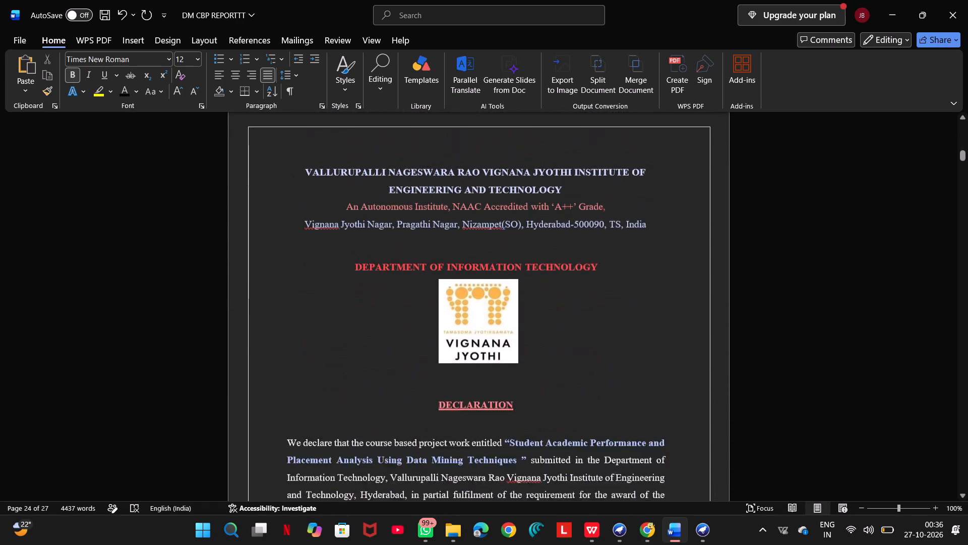
pyautogui.scroll(-3, 376, 304)
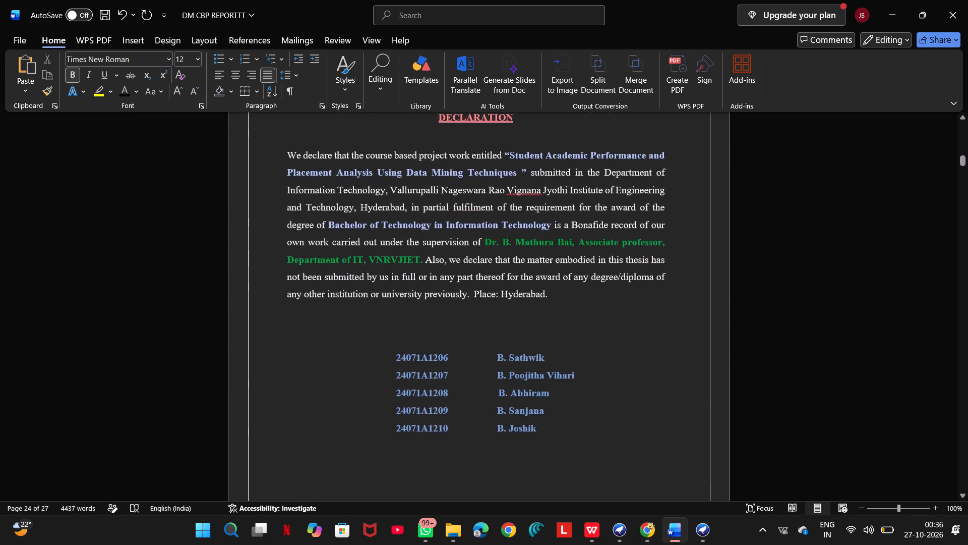
pyautogui.scroll(-3, 376, 304)
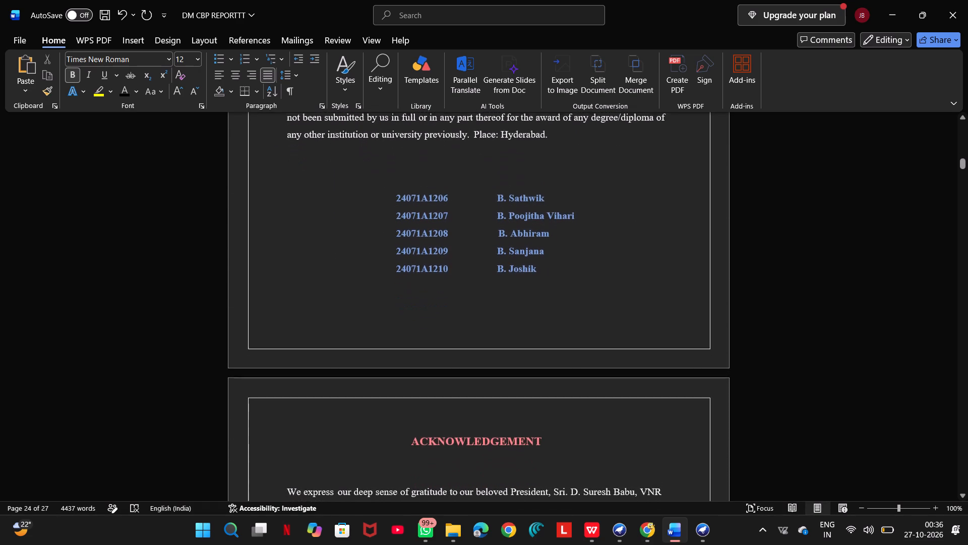
pyautogui.scroll(-4, 376, 304)
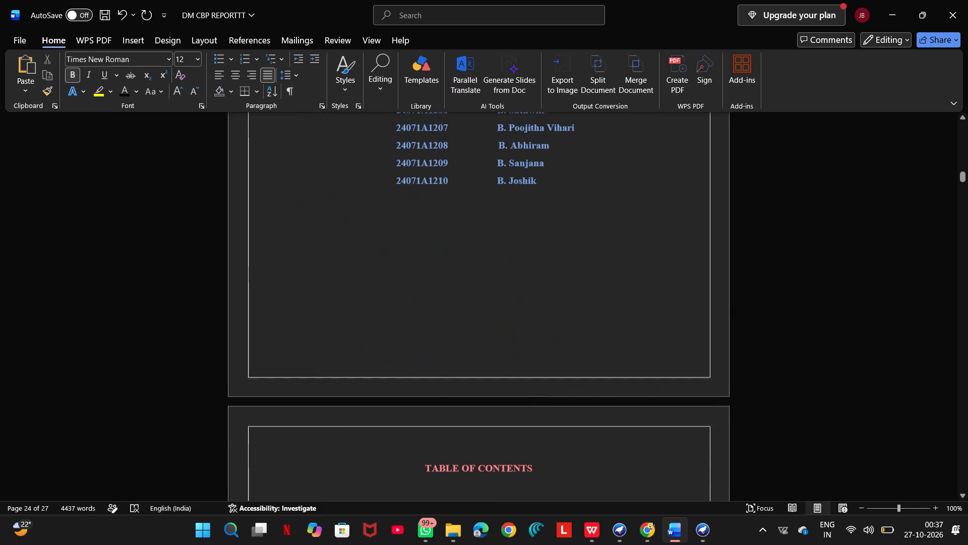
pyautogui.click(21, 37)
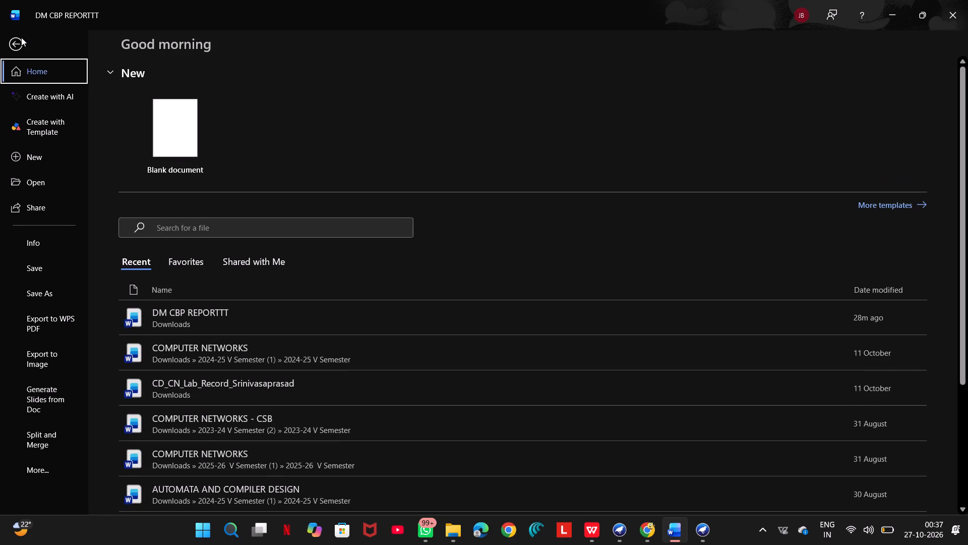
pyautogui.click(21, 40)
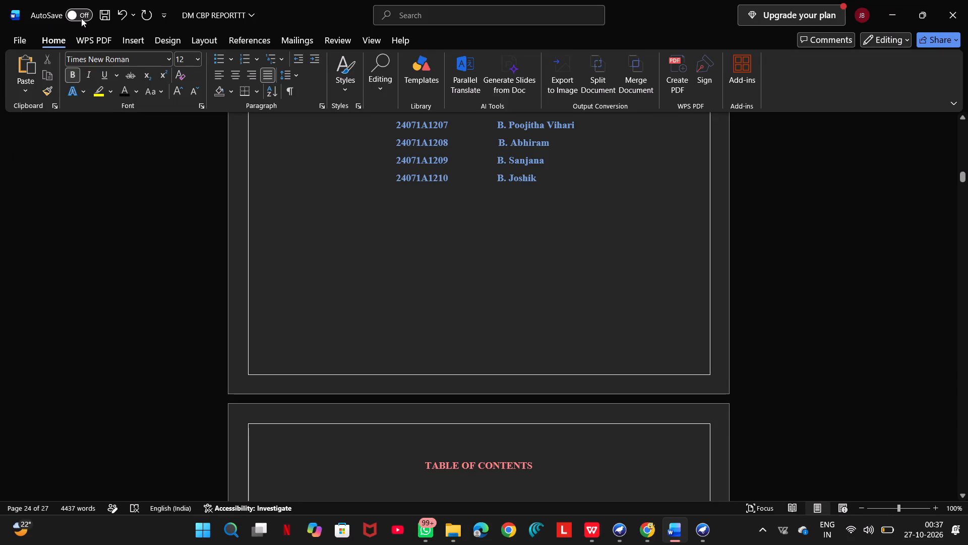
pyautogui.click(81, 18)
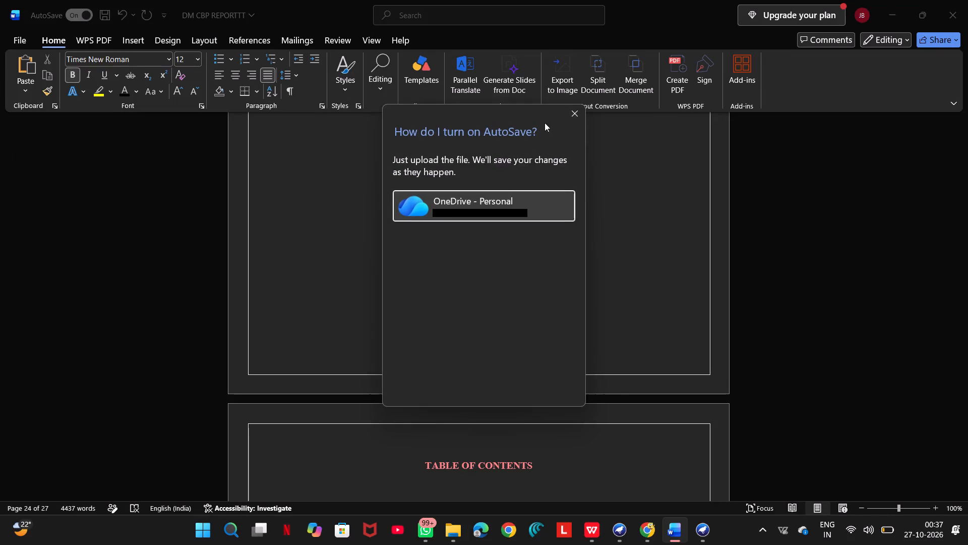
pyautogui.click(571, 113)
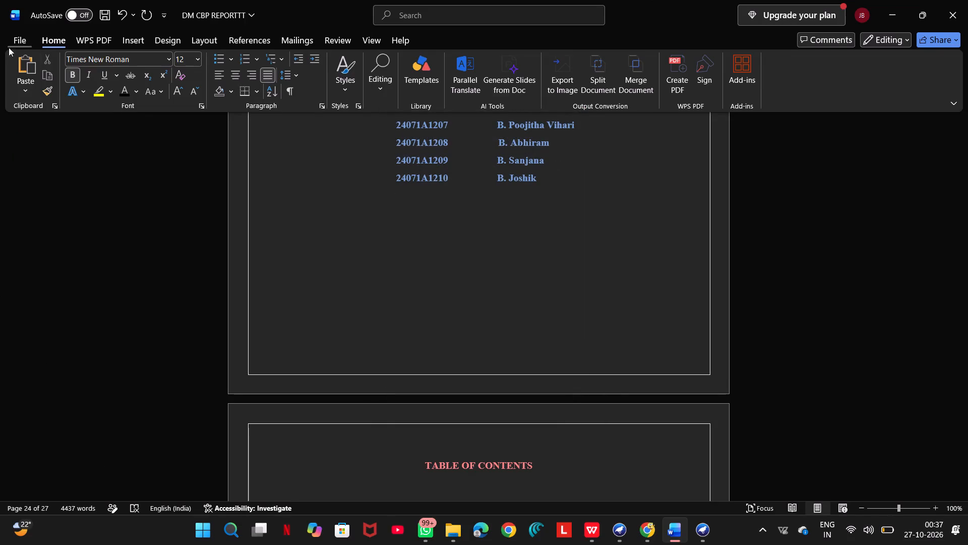
# Save a copy of the report as a Word document named "DM CBP REPORTTT(06-10)" in the personal OneDrive's Desktop folder.
pyautogui.click(13, 37)
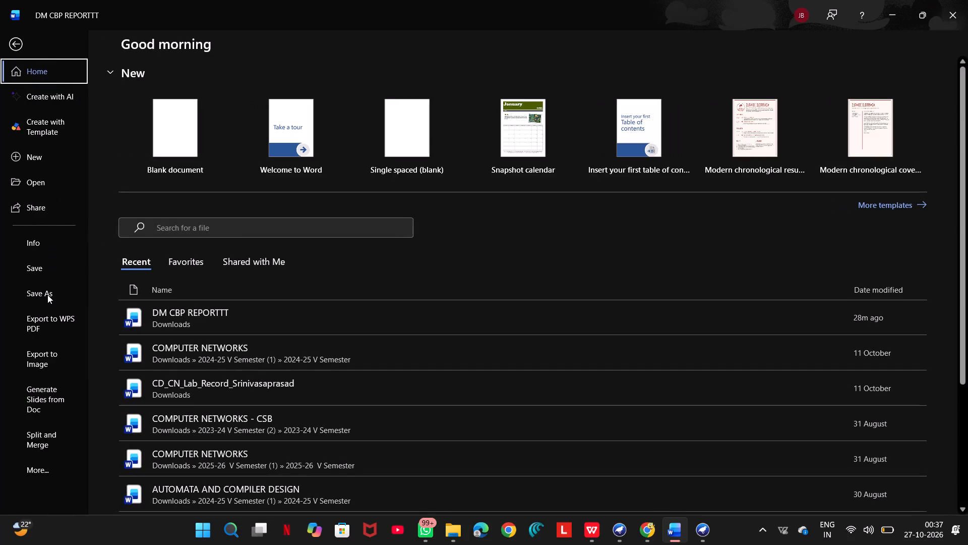
pyautogui.click(47, 295)
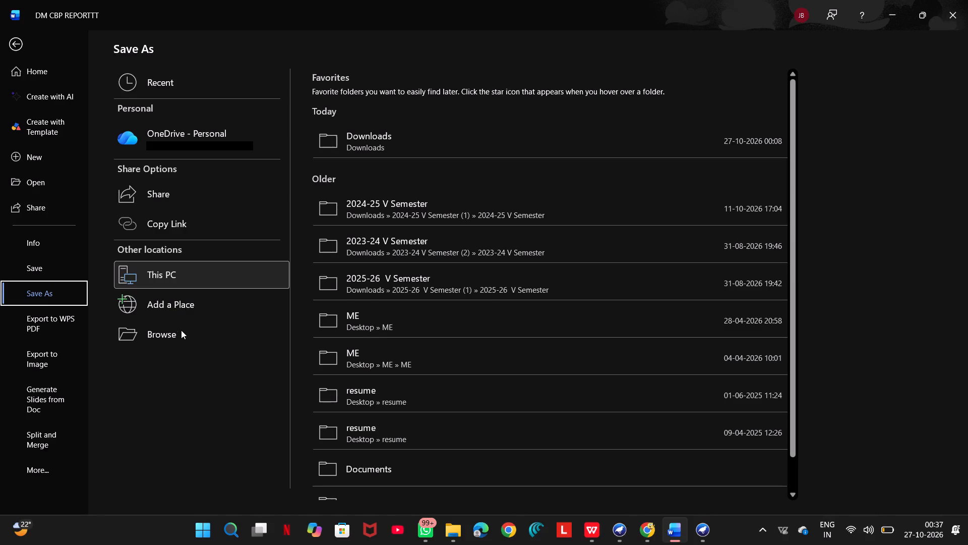
pyautogui.click(178, 337)
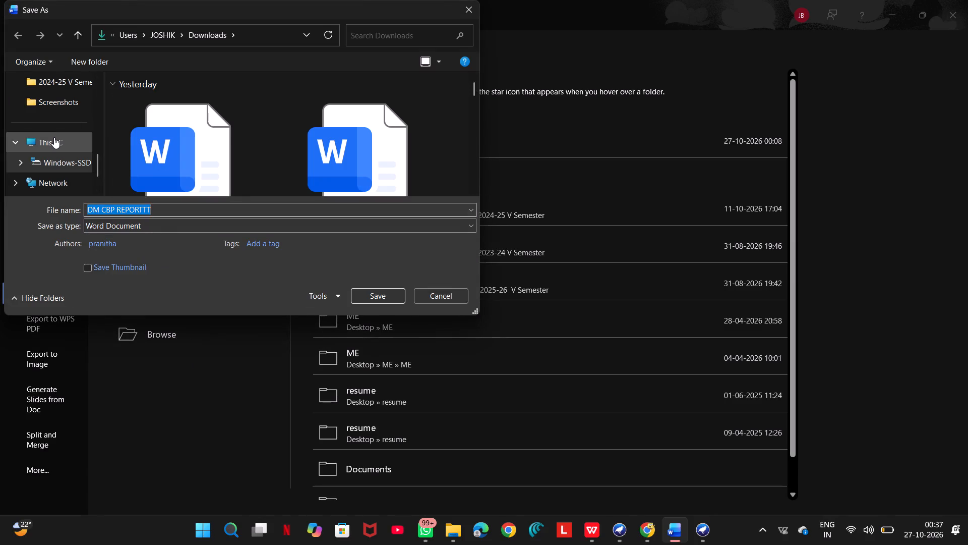
pyautogui.click(54, 137)
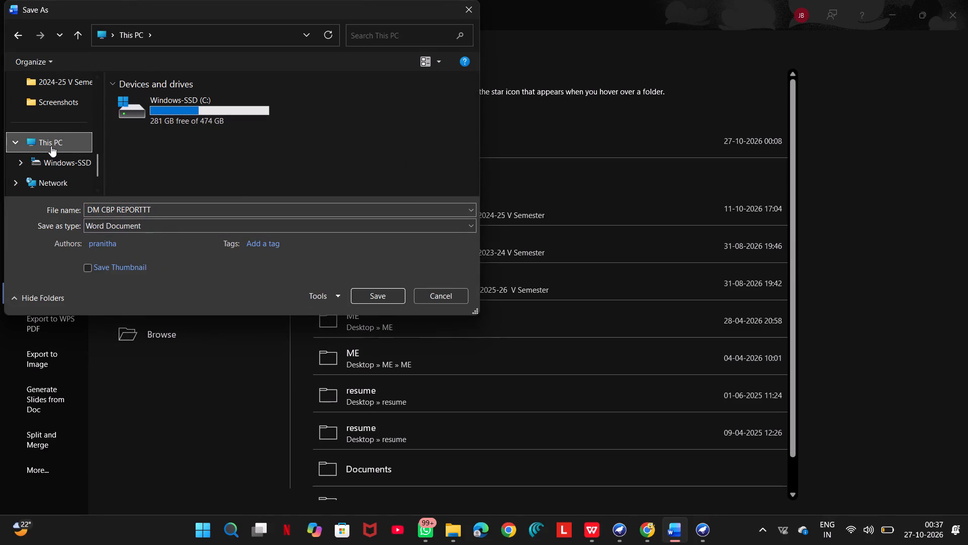
pyautogui.scroll(-2, 51, 146)
pyautogui.scroll(2, 47, 151)
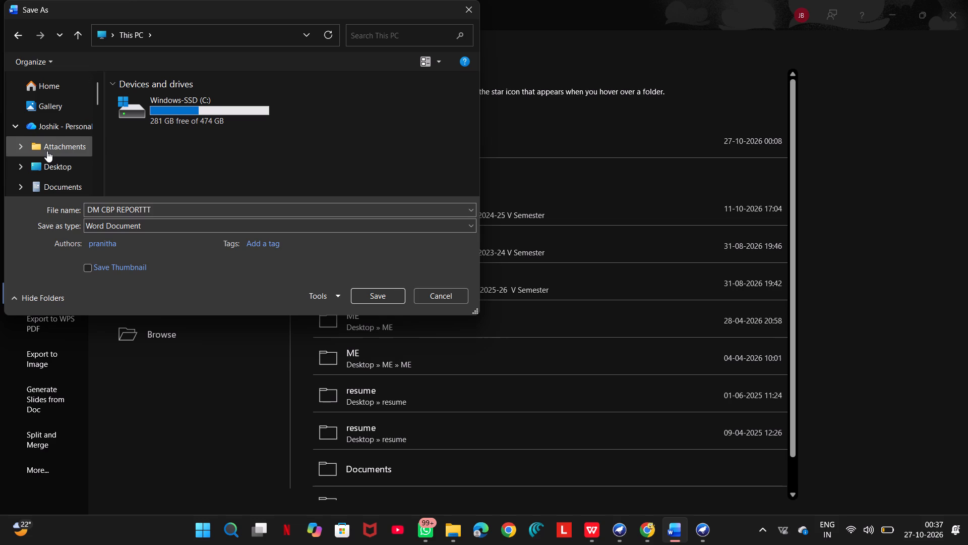
pyautogui.click(67, 168)
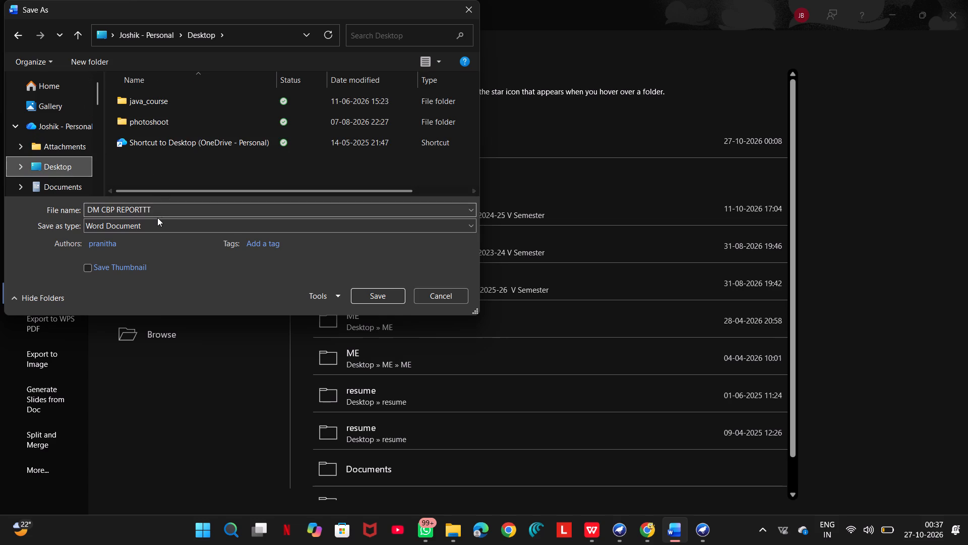
pyautogui.click(154, 211)
pyautogui.click(154, 211)
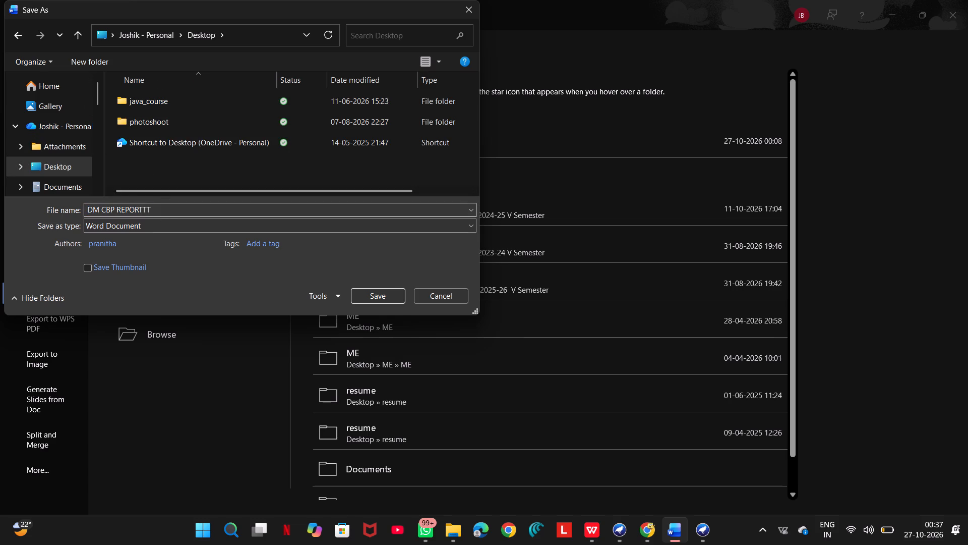
pyautogui.hotkey('shift', '(')
pyautogui.write('06-10')
pyautogui.hotkey('shift', ')')
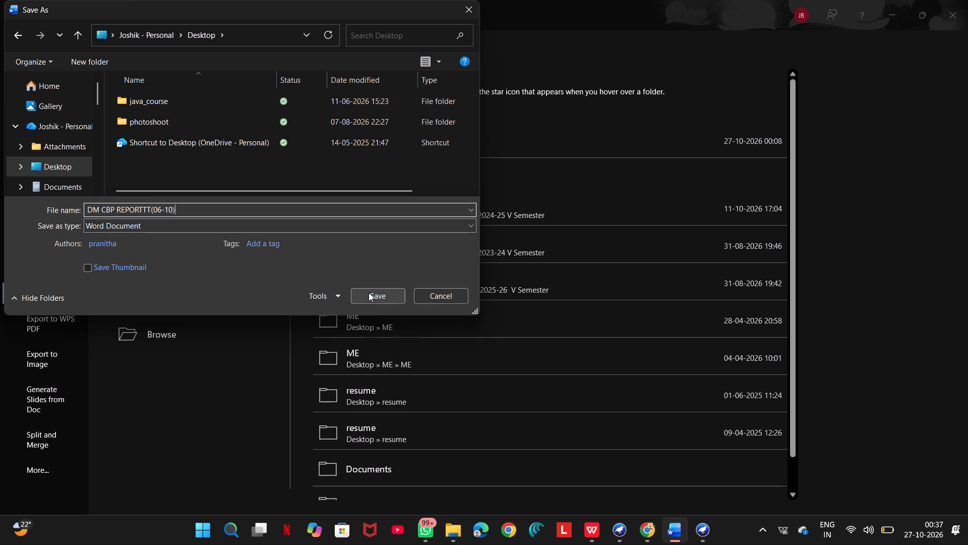
pyautogui.click(369, 293)
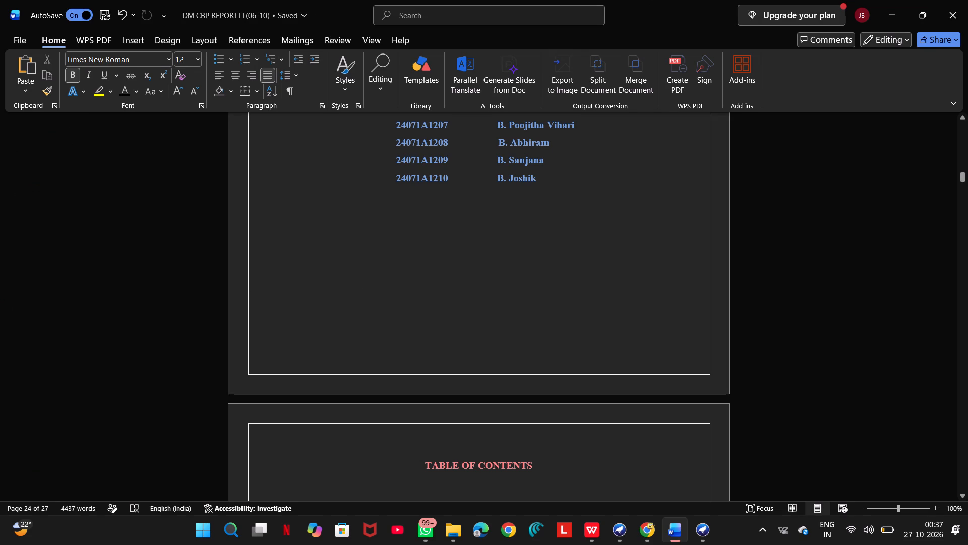
# Look over the saved copy's acknowledgement, references and conclusion pages.
pyautogui.scroll(2, 457, 284)
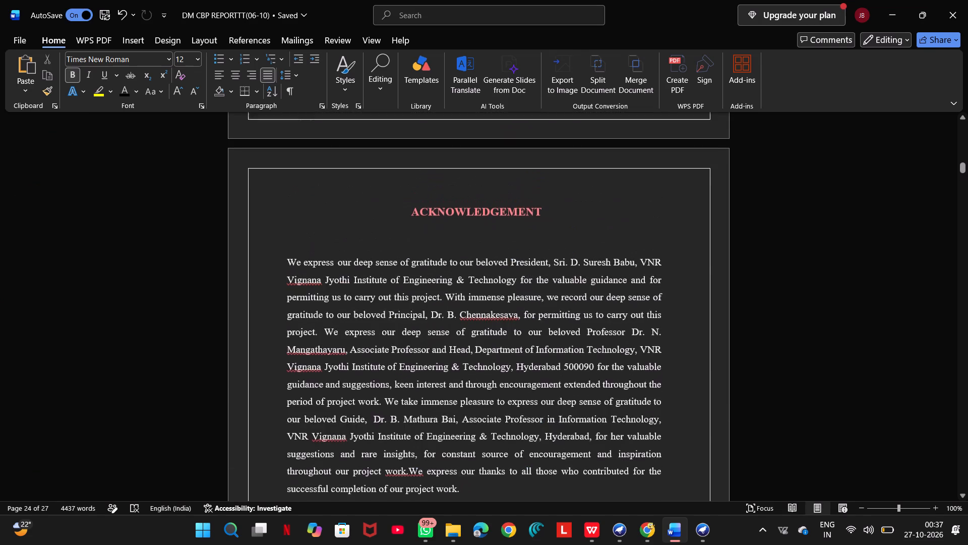
pyautogui.scroll(11, 457, 284)
pyautogui.scroll(12, 457, 284)
pyautogui.scroll(-20, 457, 284)
pyautogui.scroll(-20, 457, 284)
pyautogui.scroll(-20, 457, 284)
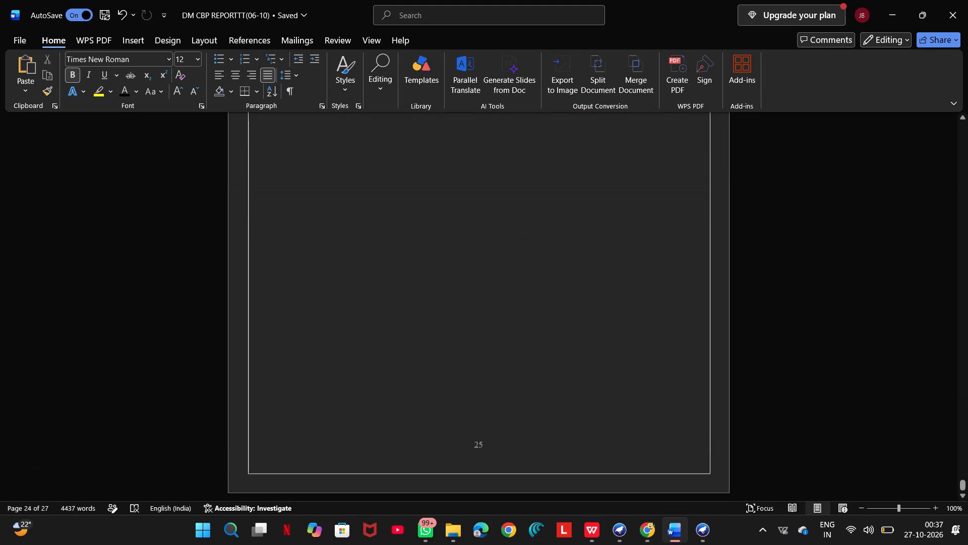
pyautogui.scroll(4, 513, 192)
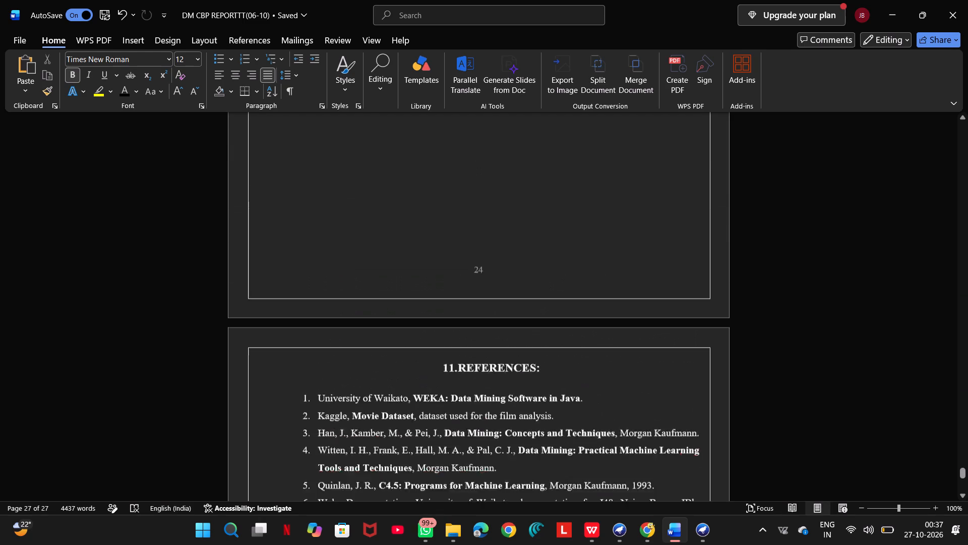
pyautogui.scroll(2, 513, 192)
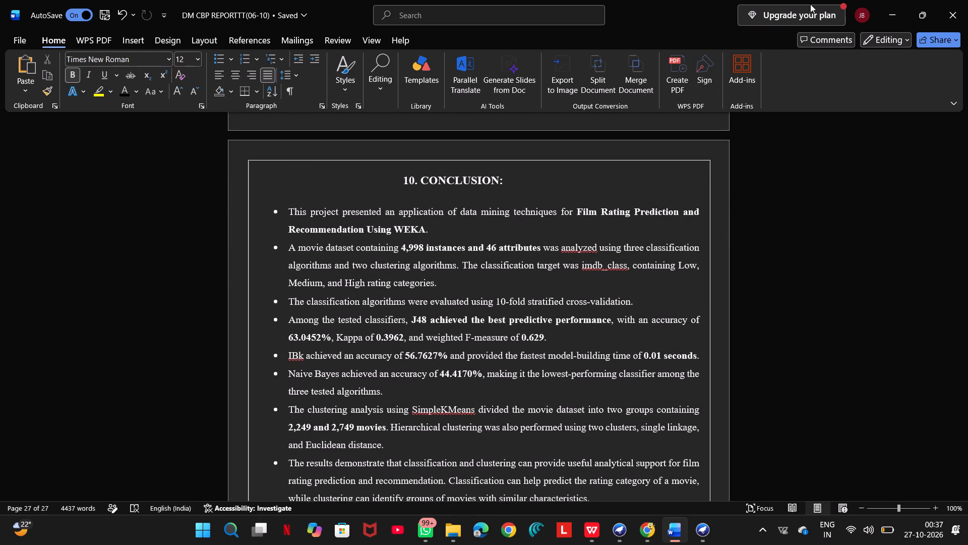
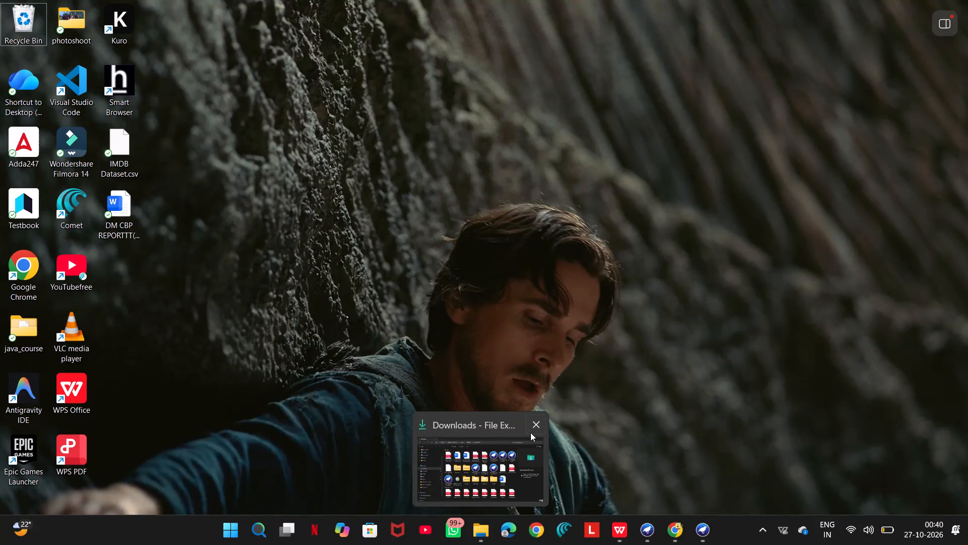
# Close the Downloads folder window.
pyautogui.click(531, 430)
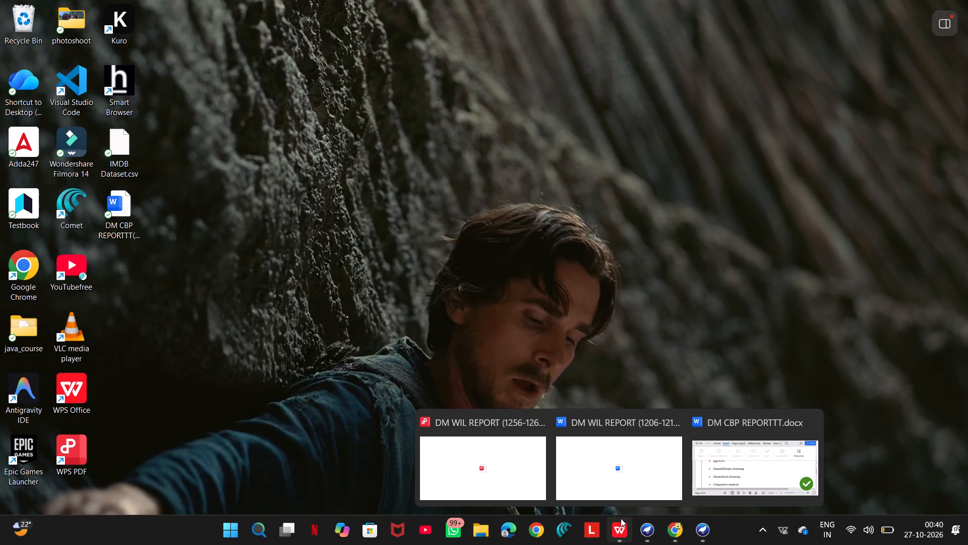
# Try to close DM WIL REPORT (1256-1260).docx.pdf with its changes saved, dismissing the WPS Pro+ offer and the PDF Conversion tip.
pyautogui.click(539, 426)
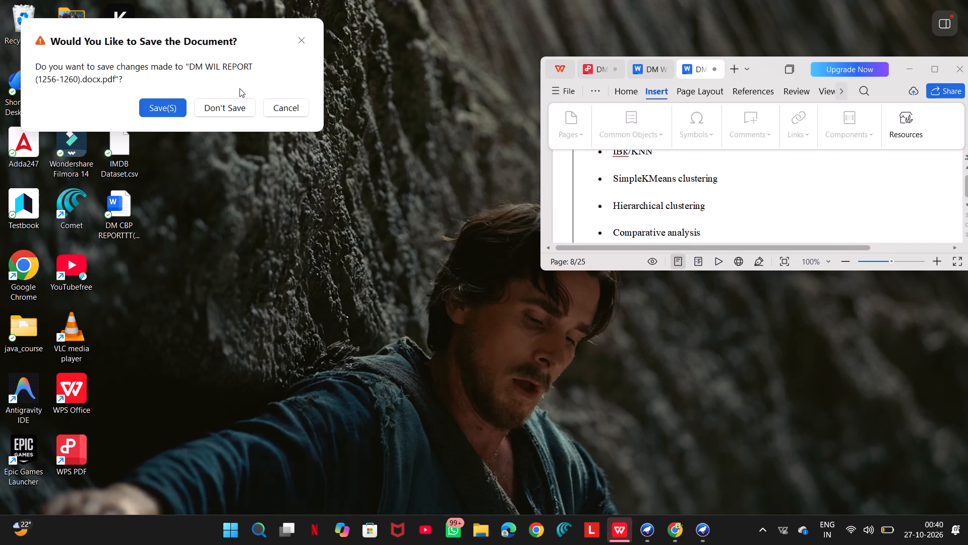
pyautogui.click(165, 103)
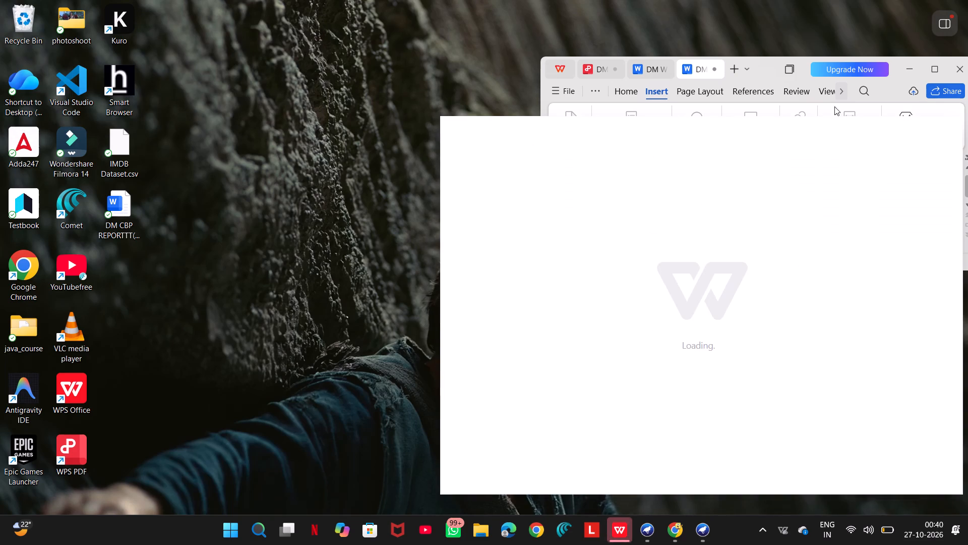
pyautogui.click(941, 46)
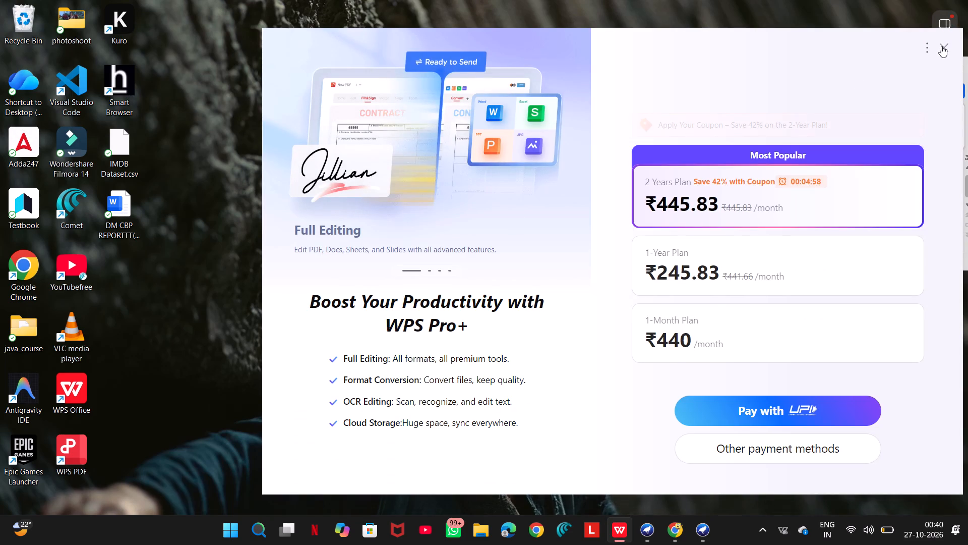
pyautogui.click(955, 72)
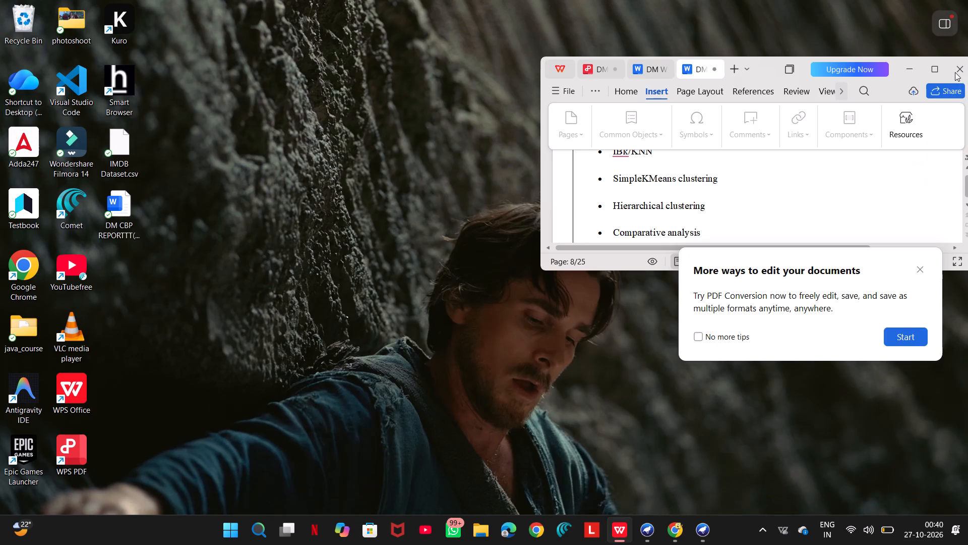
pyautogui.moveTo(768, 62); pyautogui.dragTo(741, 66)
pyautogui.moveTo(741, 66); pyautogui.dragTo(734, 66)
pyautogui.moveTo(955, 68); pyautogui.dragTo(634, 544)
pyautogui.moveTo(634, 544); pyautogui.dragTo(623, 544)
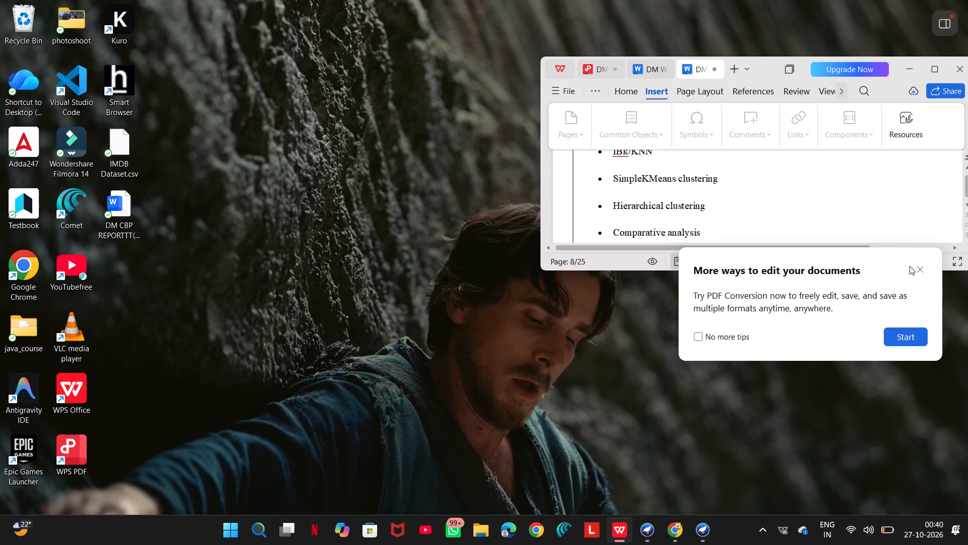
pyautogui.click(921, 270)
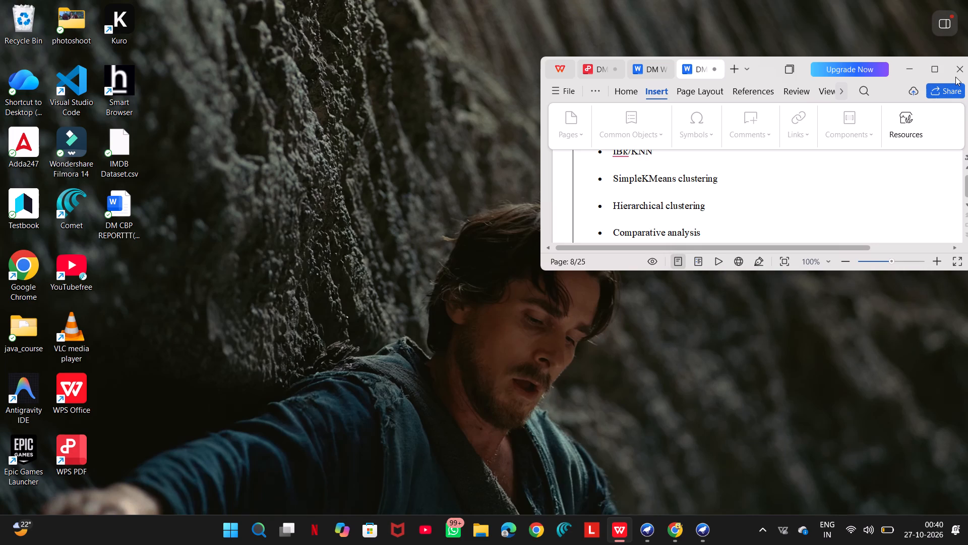
# Close the whole WPS Office window with all its documents, discarding the changes to DM WIL REPORT (1256-1260).docx.pdf.
pyautogui.click(955, 77)
pyautogui.click(835, 331)
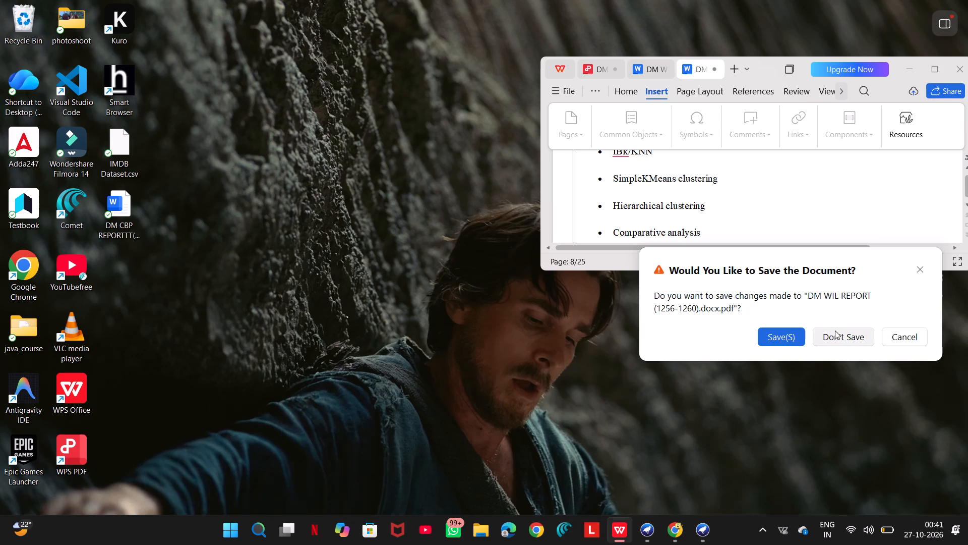
pyautogui.click(766, 183)
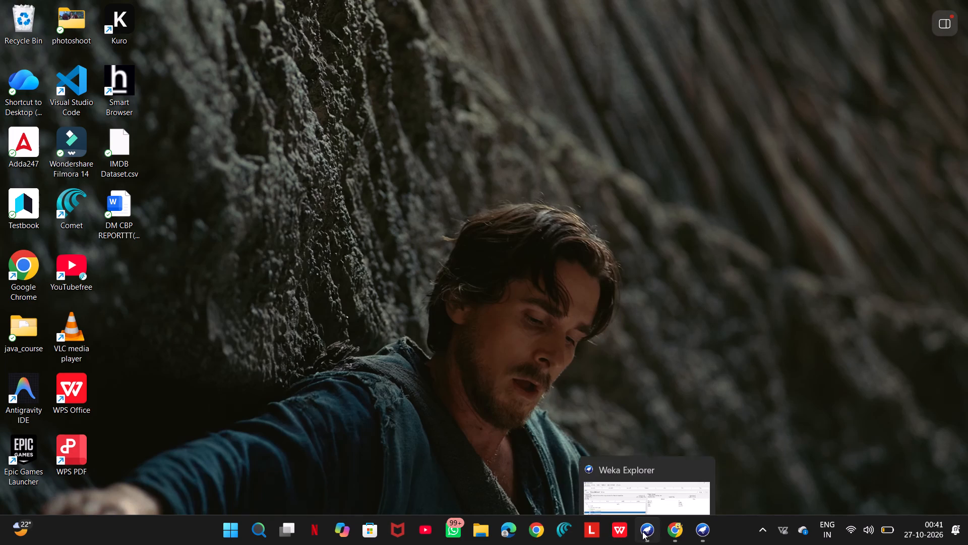
# Close the separately grouped Weka Explorer window and confirm closing it.
pyautogui.click(698, 419)
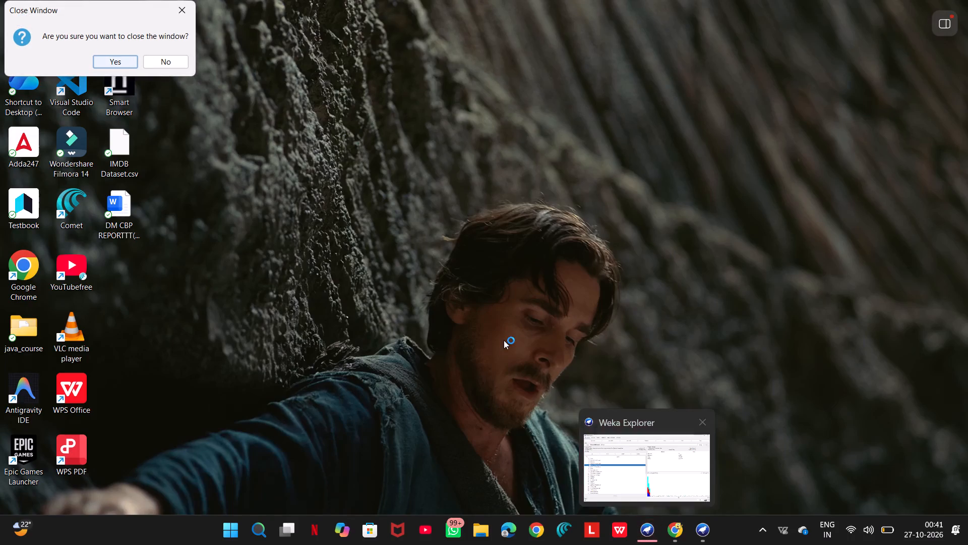
pyautogui.click(127, 59)
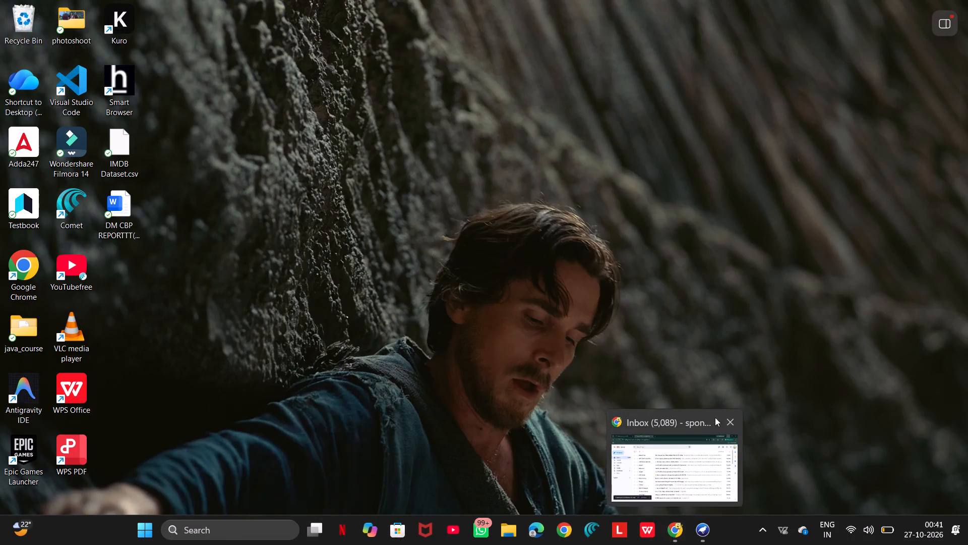
# Close the Chrome window showing the mail inbox.
pyautogui.click(724, 417)
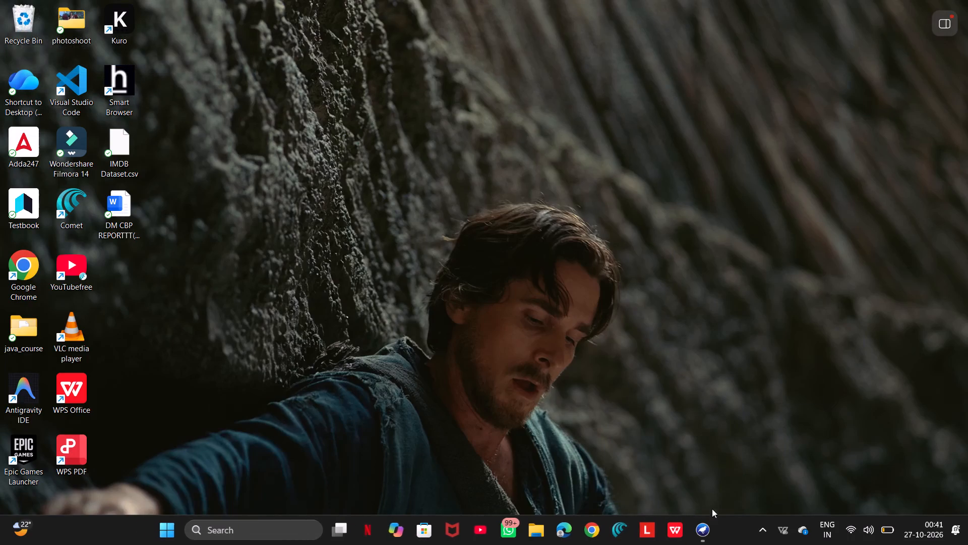
# Close the Weka GUI Chooser and the remaining Weka Explorer window, confirming each closure.
pyautogui.click(674, 411)
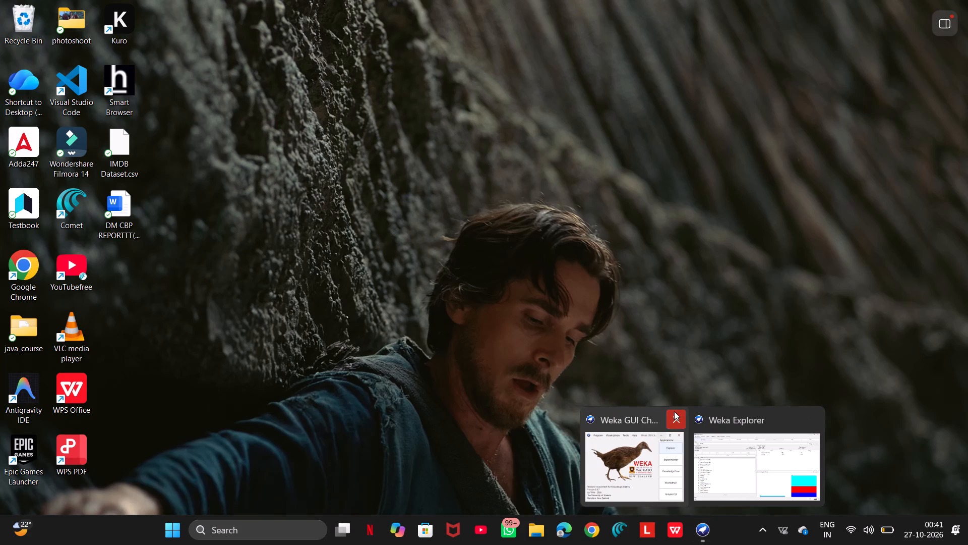
pyautogui.click(126, 58)
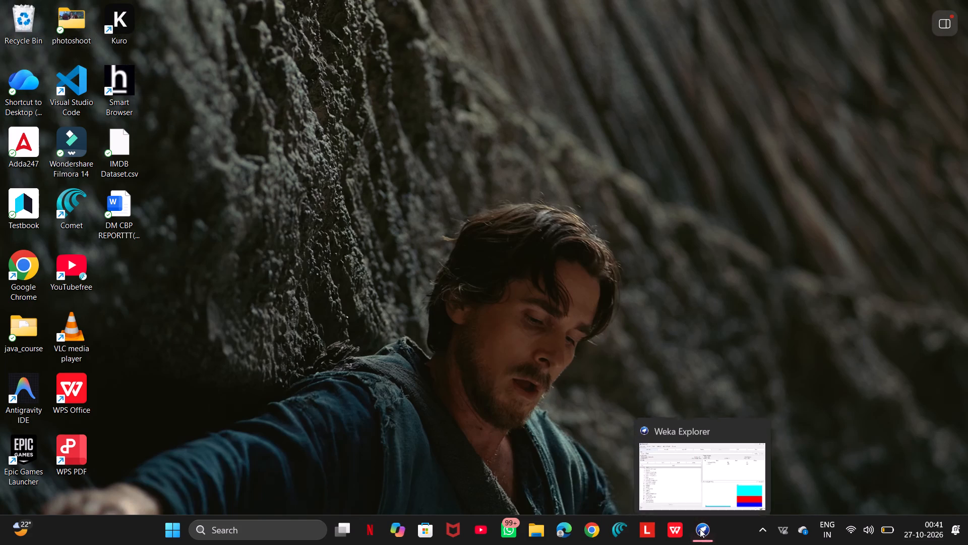
pyautogui.click(756, 425)
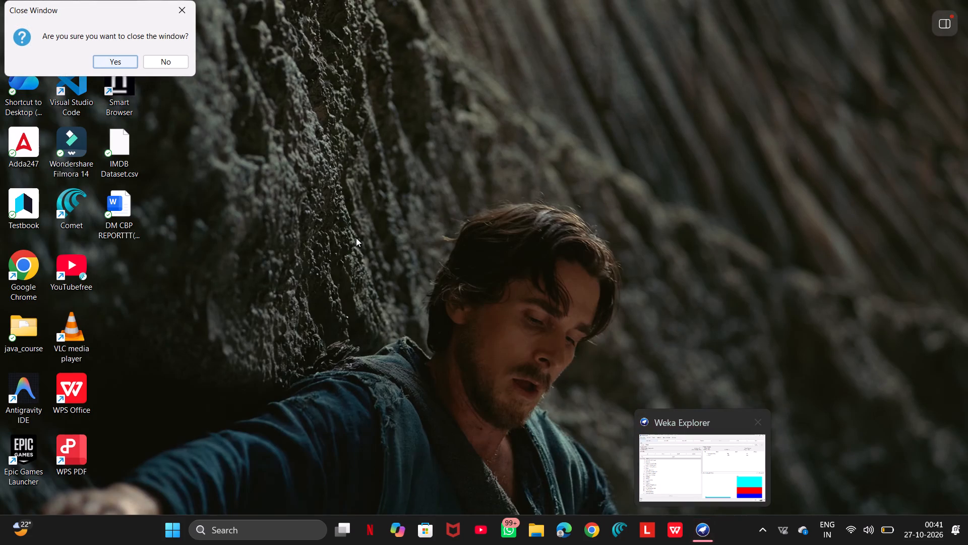
pyautogui.click(103, 58)
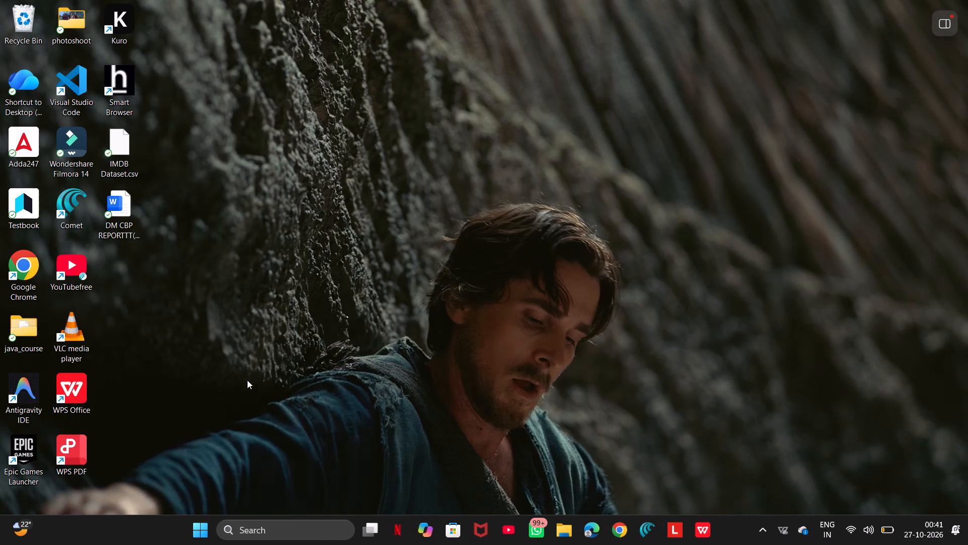
# Open the computer's power options.
pyautogui.click(207, 518)
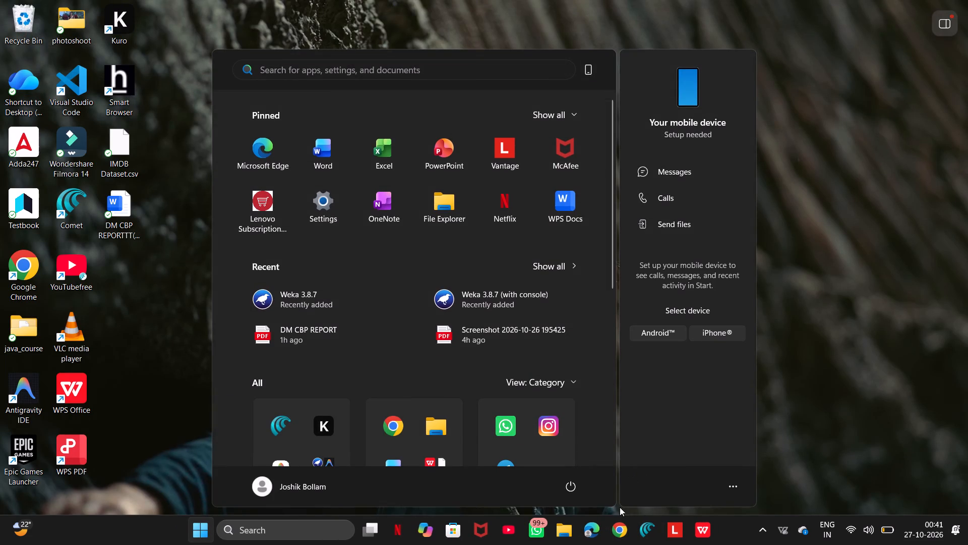
pyautogui.click(571, 486)
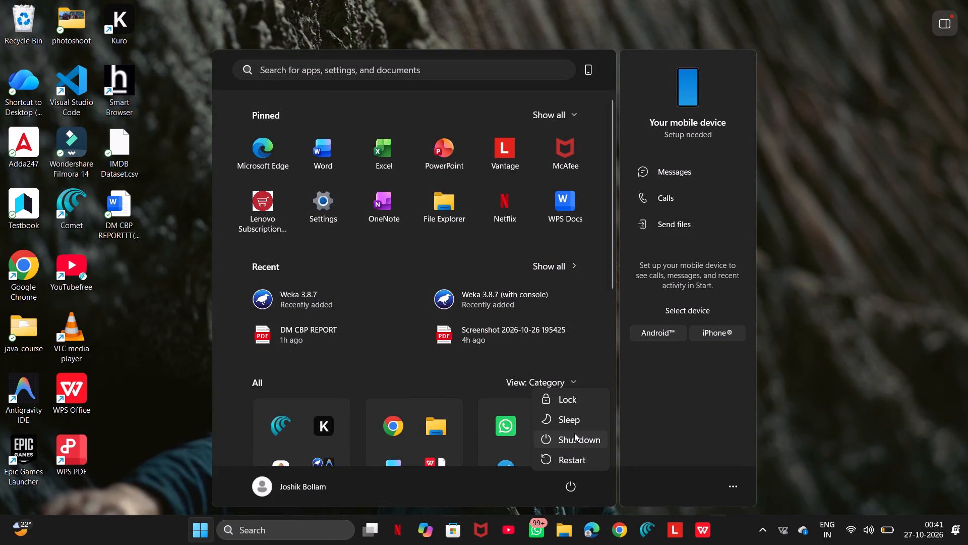